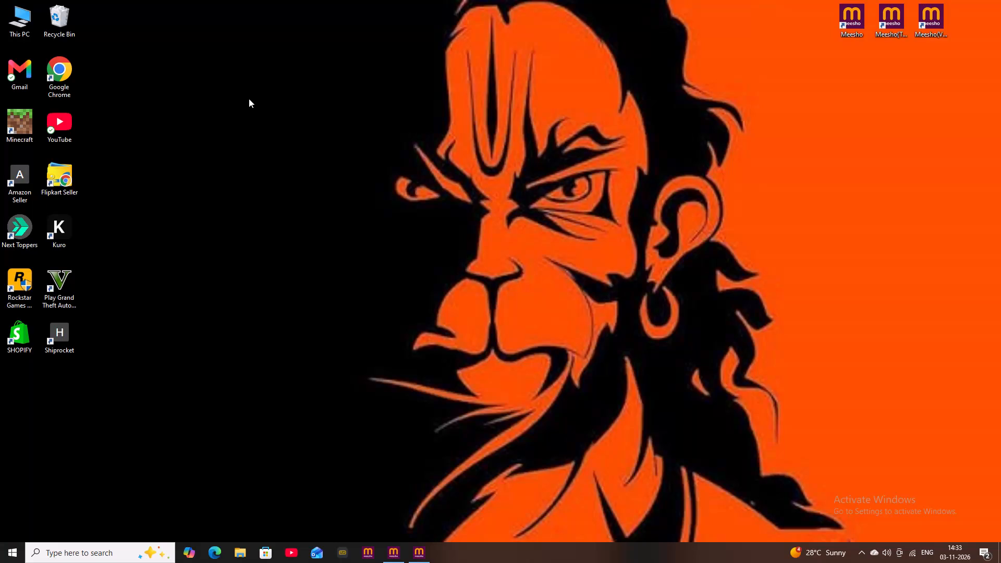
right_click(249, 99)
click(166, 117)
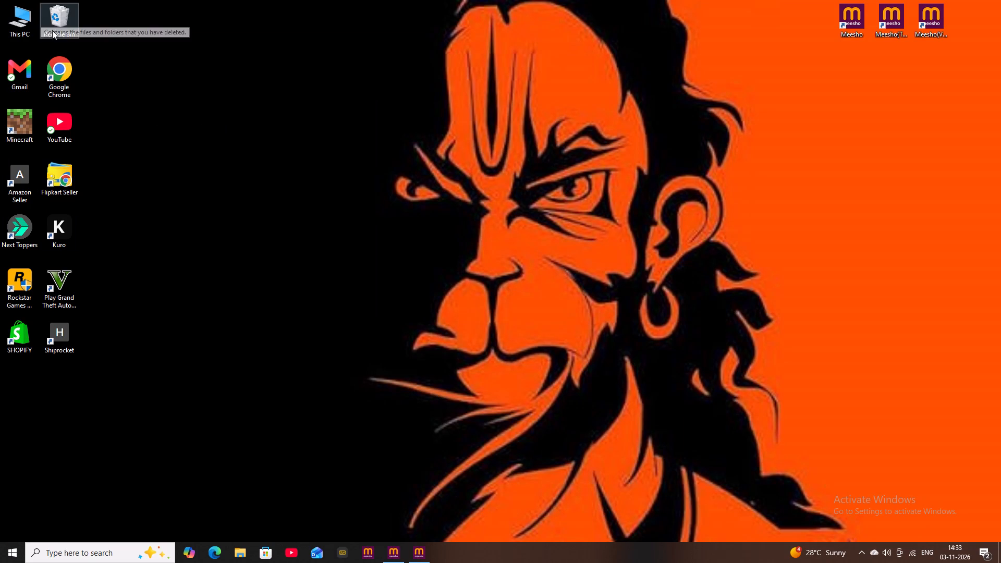
Open the Shopify store admin from the desktop and minimise its window.
double_click(21, 326)
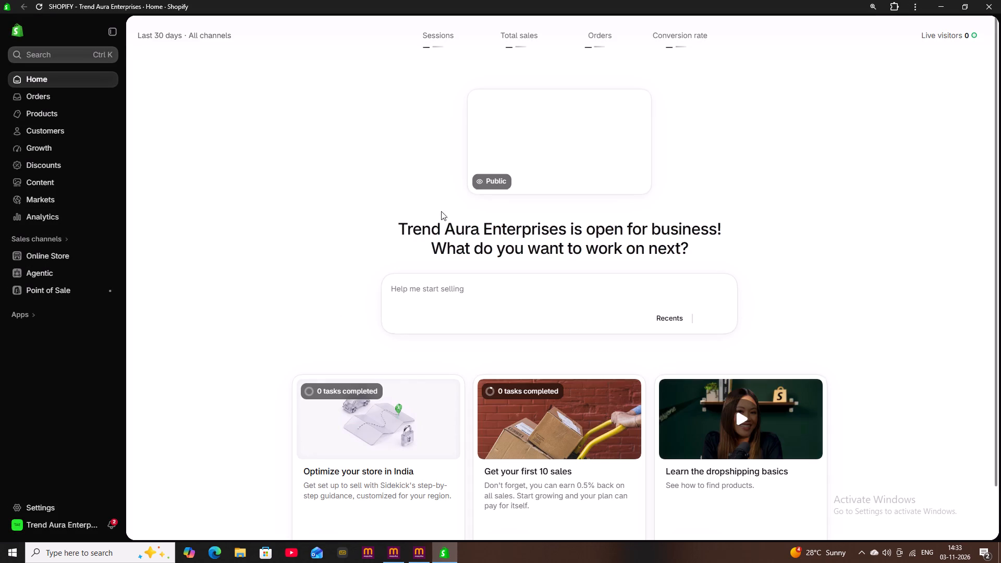
click(949, 0)
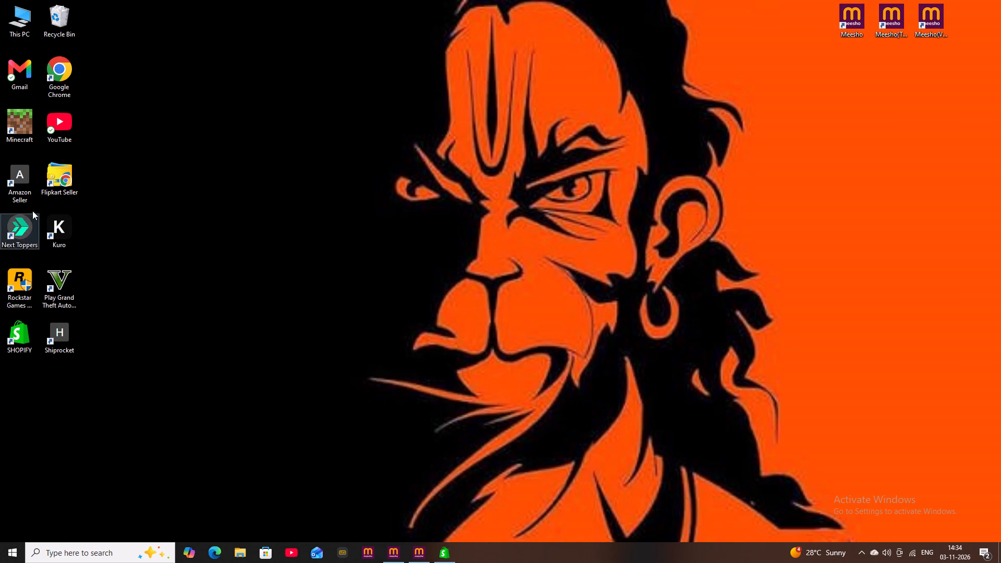
Open the Flipkart Seller dashboard from the desktop.
double_click(59, 180)
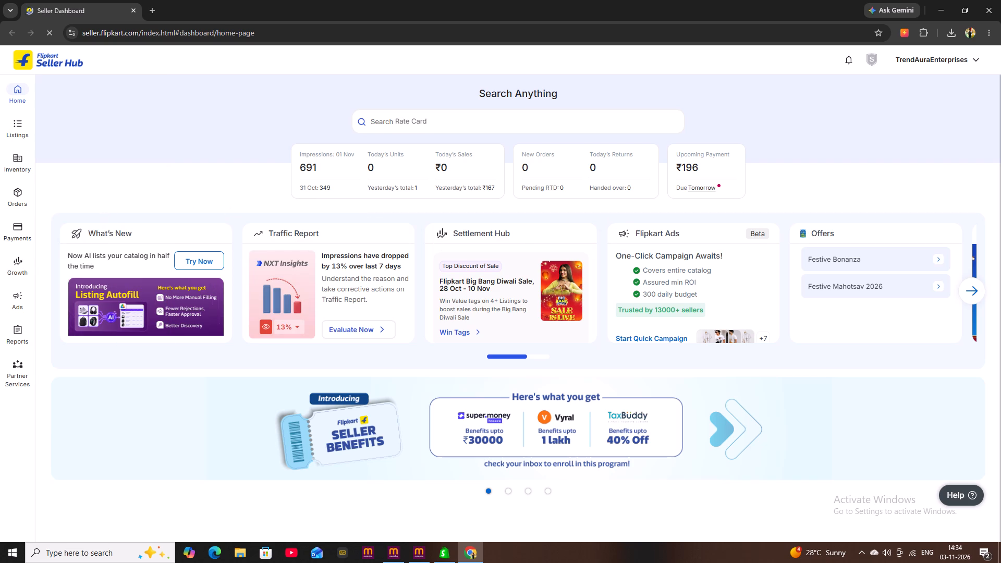
Review the upcoming and previous payments in the Payments Overview, and open the Earnings Summary.
click(707, 165)
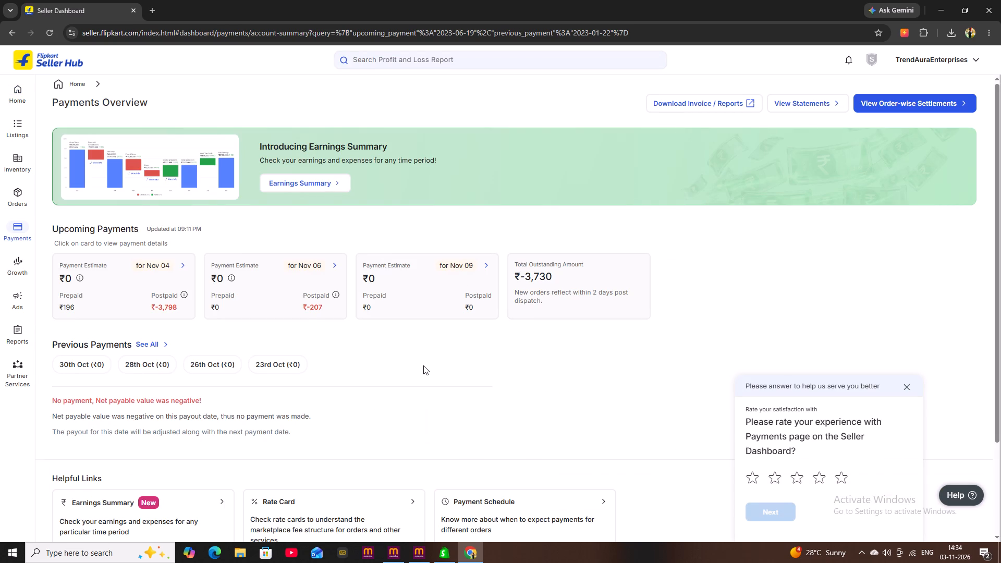
scroll(416, 363, down, 1)
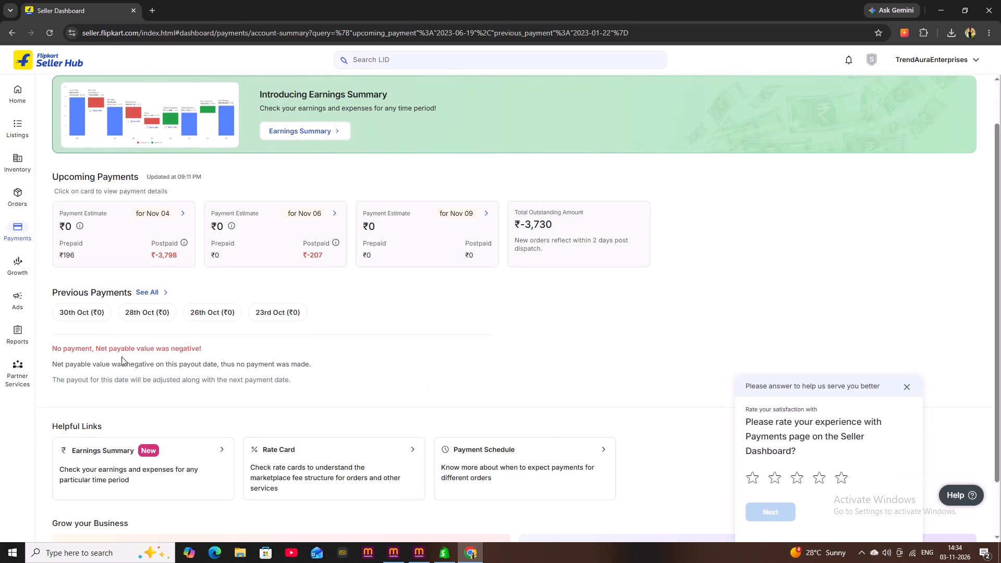
scroll(333, 377, down, 1)
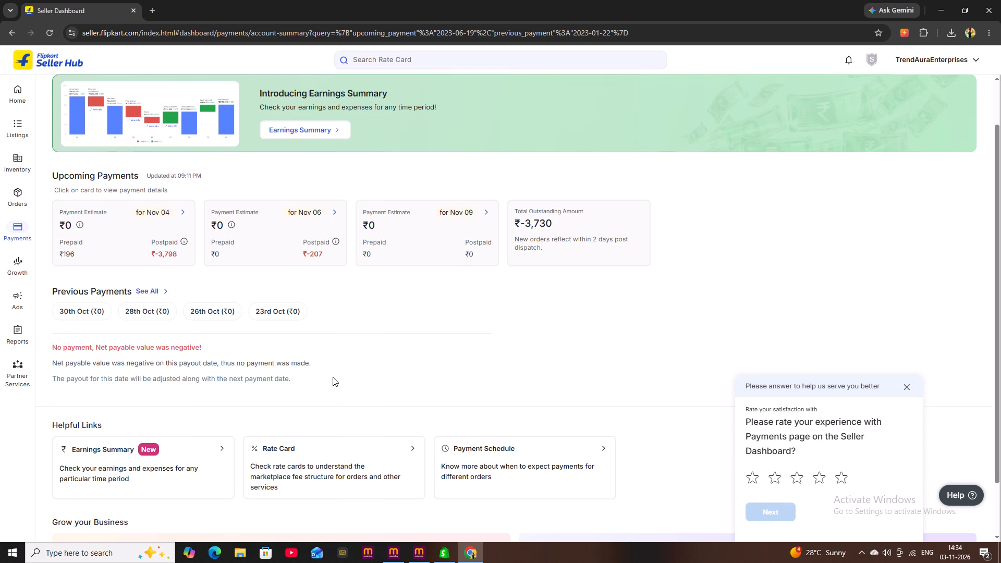
scroll(333, 377, down, 1)
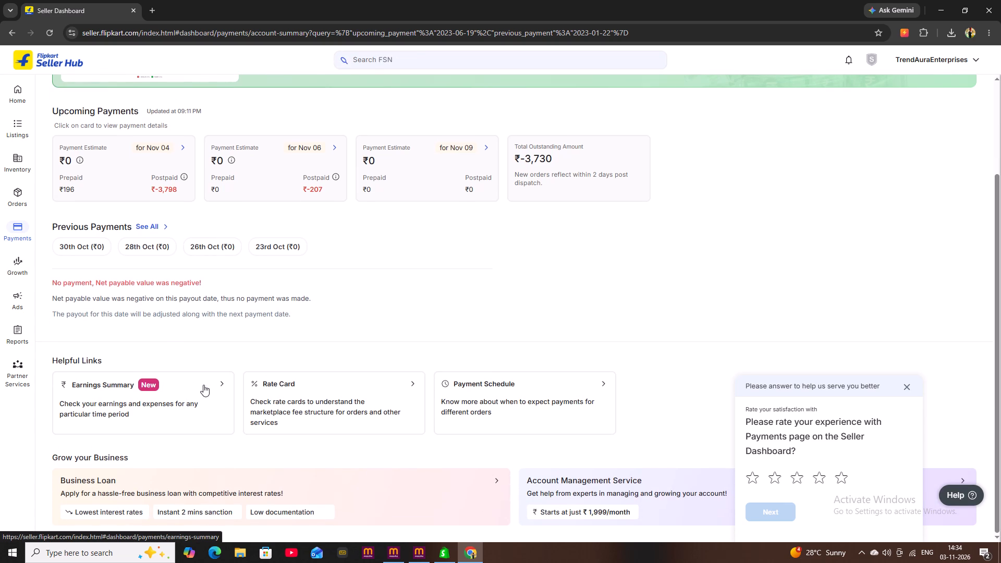
click(203, 385)
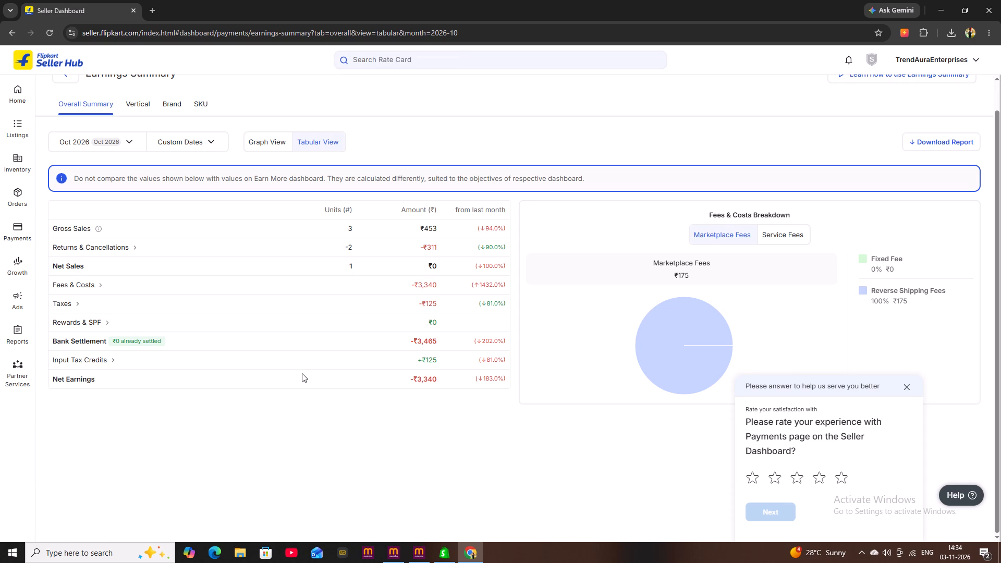
Go to the seller account's listings and open the Add New Listings page.
click(10, 126)
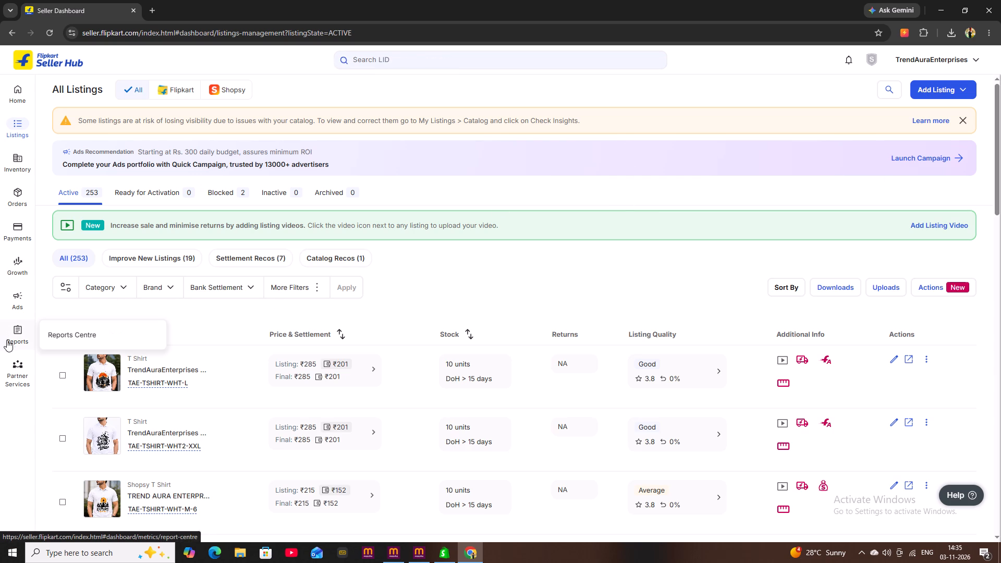
click(20, 126)
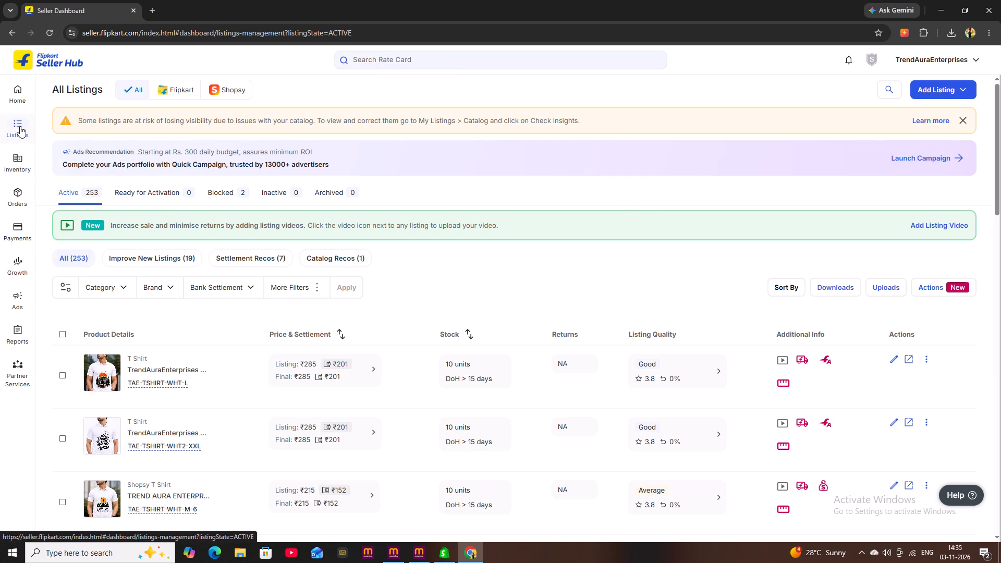
click(52, 129)
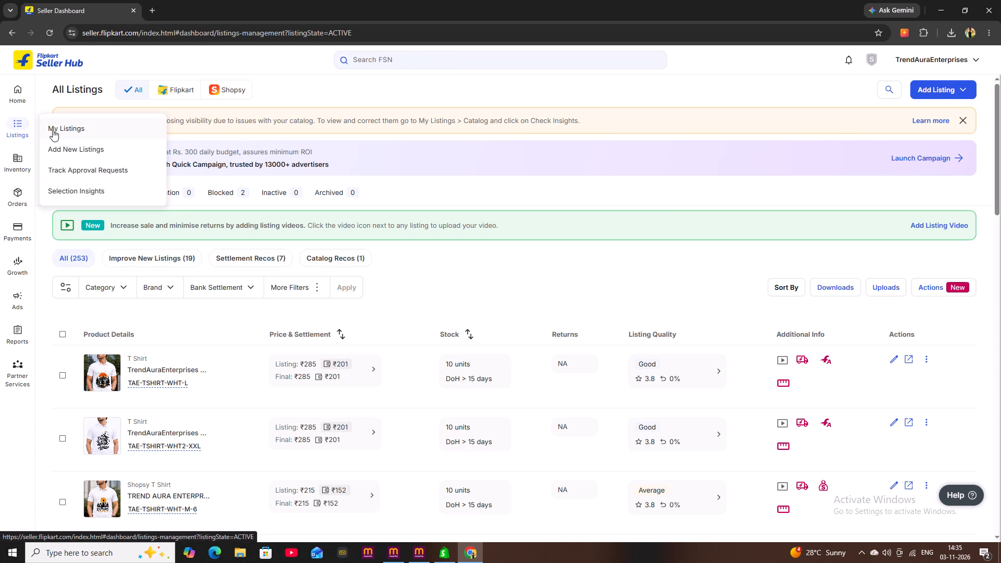
click(57, 149)
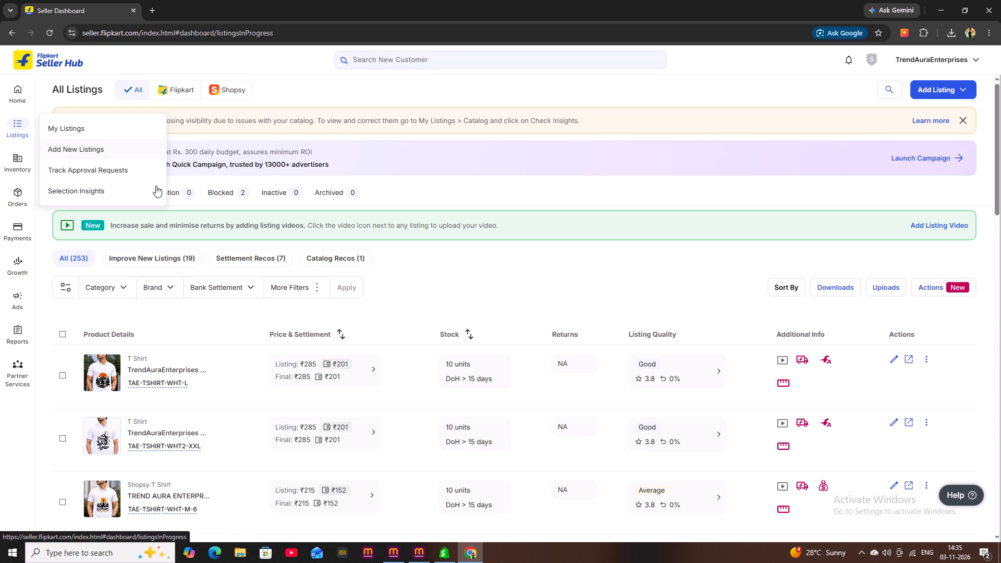
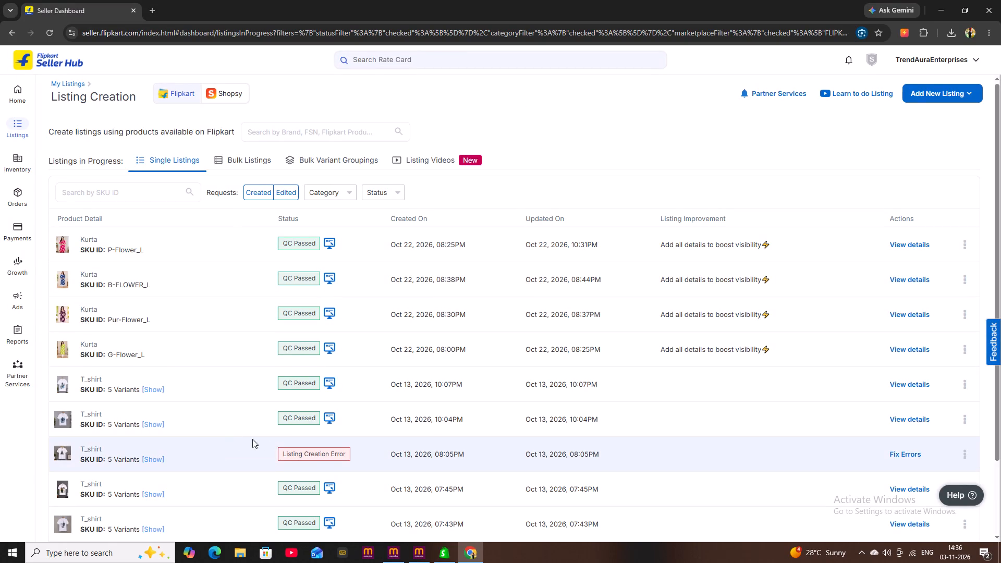
Open the details of the kurta listing with SKU ID P-Flower_L from the listings in progress.
scroll(146, 308, up, 3)
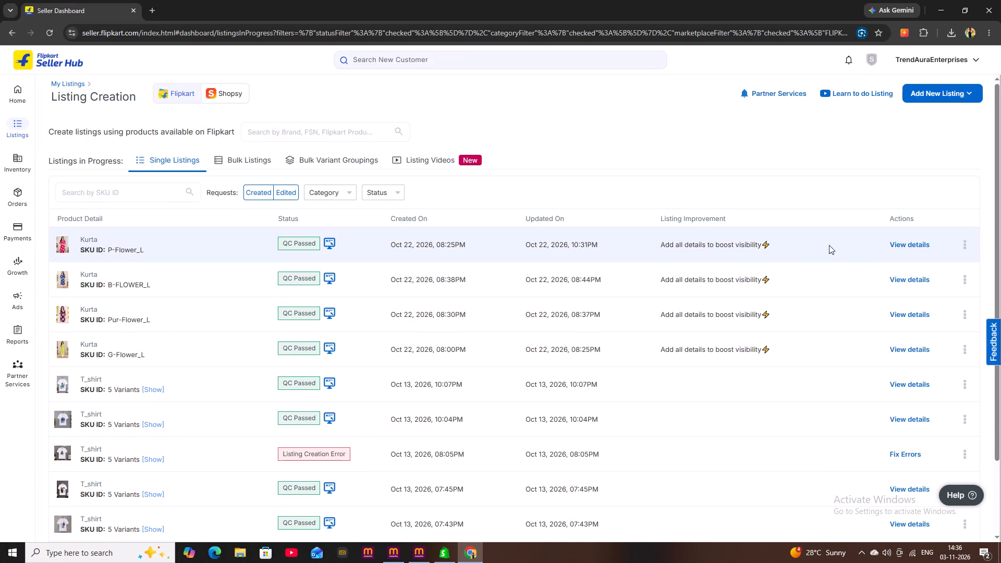
click(909, 243)
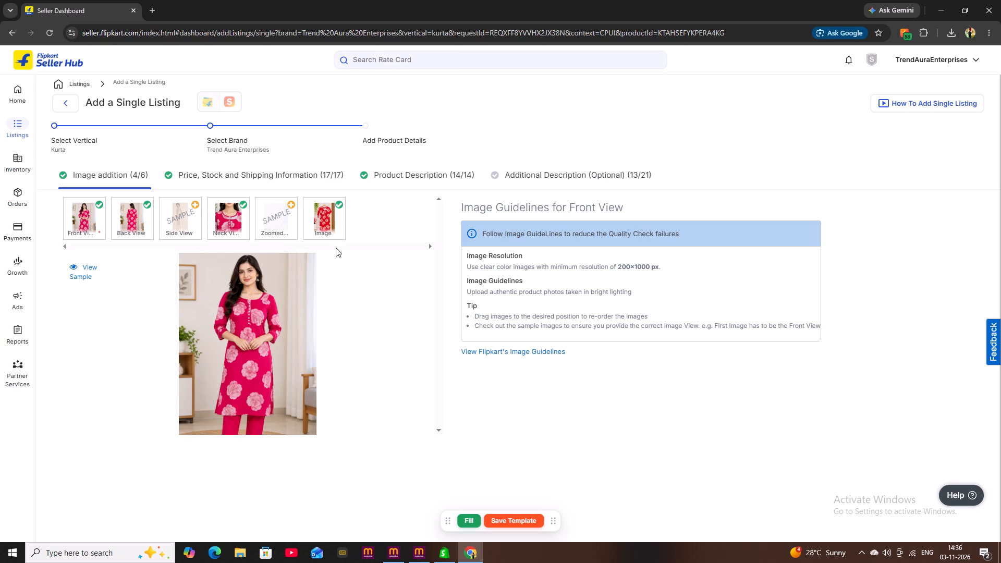
Examine the kurta listing's Back View, Side View, Neck View and additional product image slots.
click(125, 223)
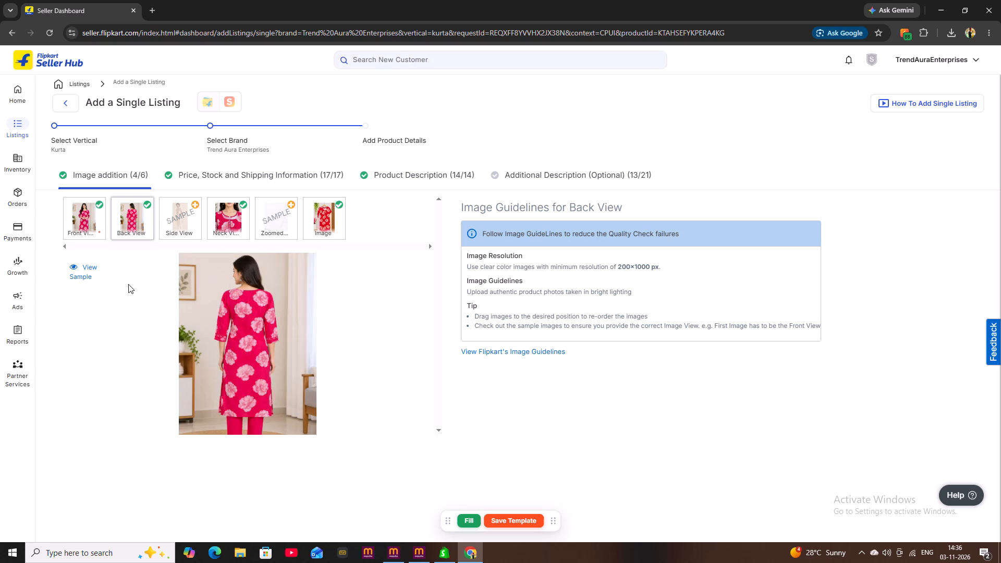
click(184, 226)
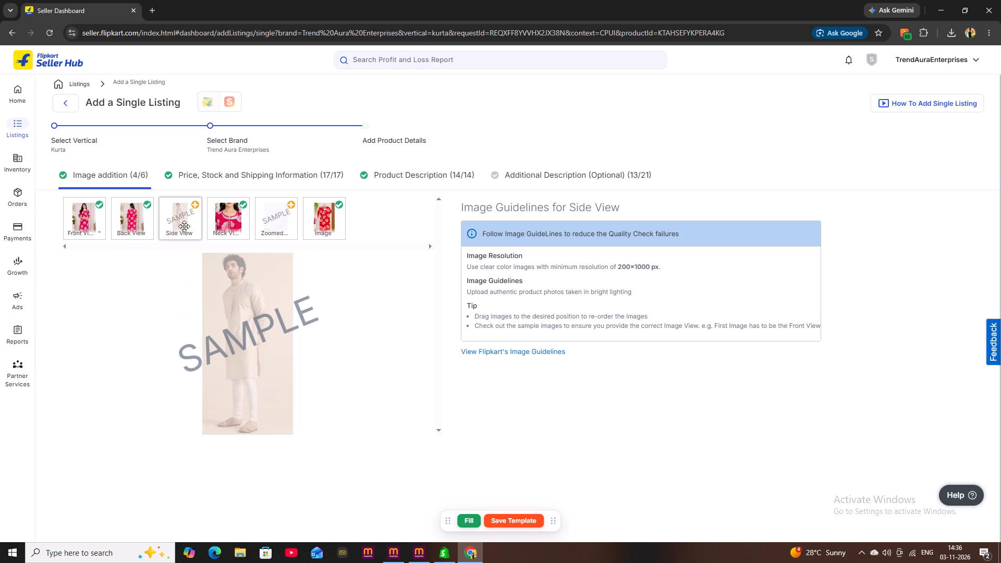
click(232, 220)
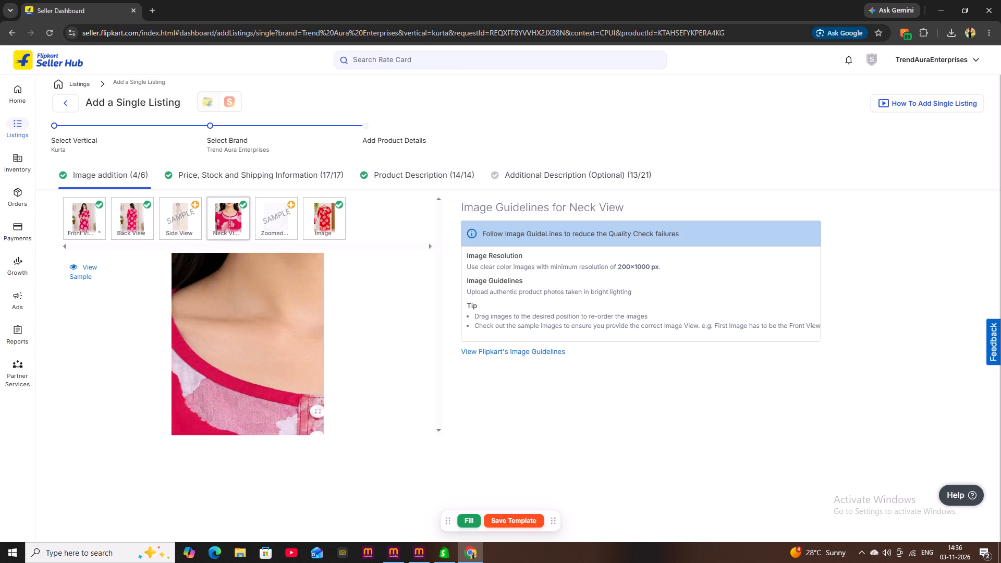
click(318, 224)
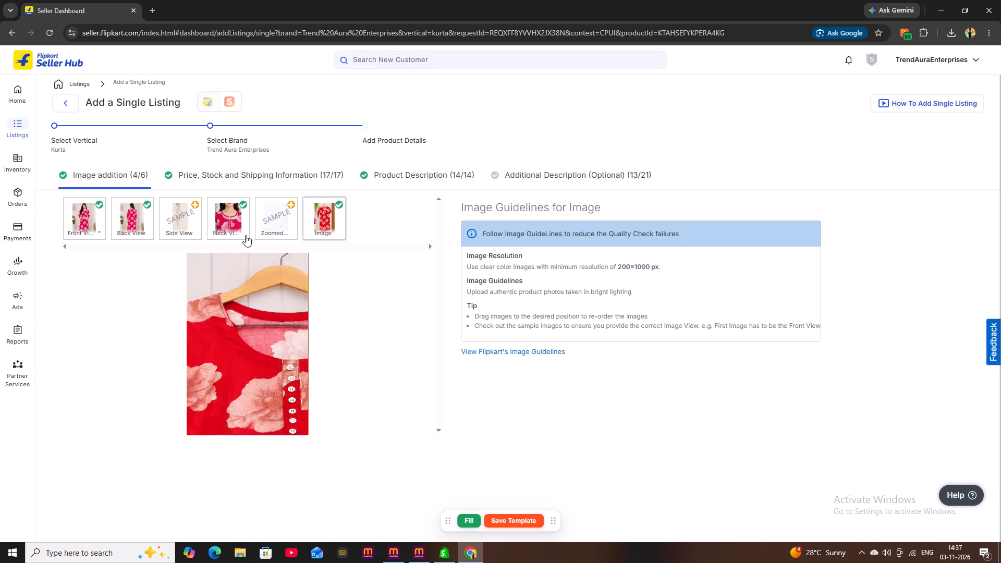
click(222, 217)
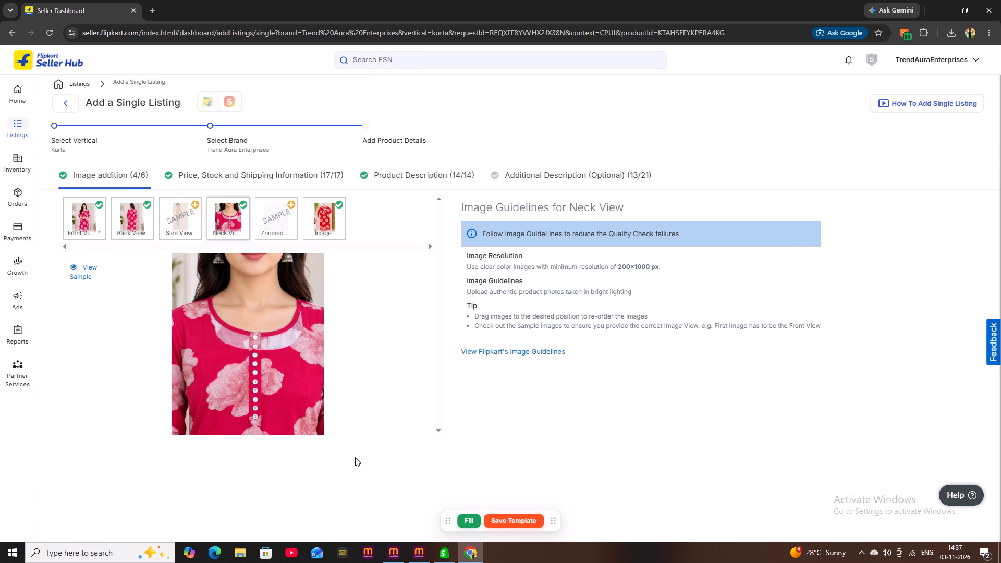
click(526, 413)
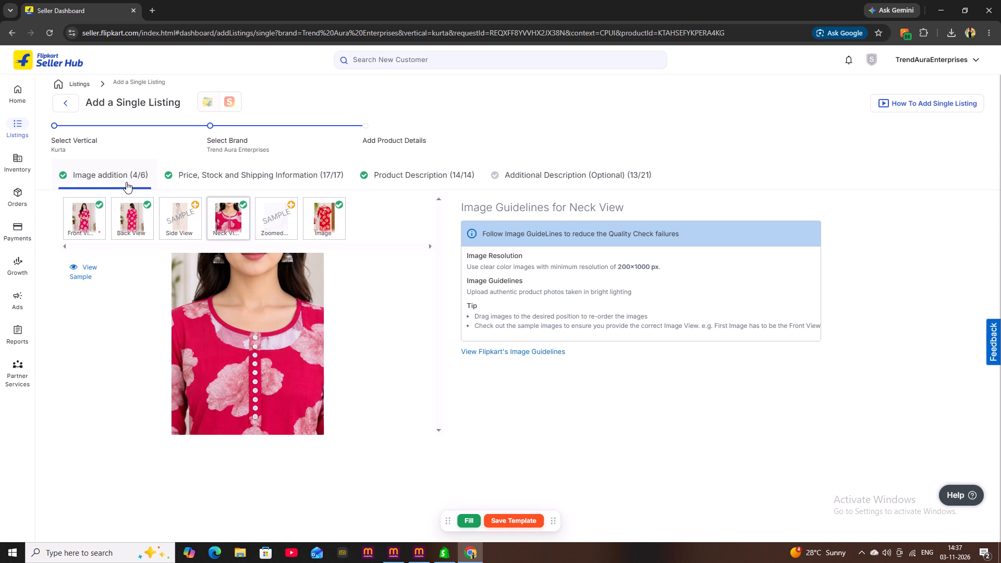
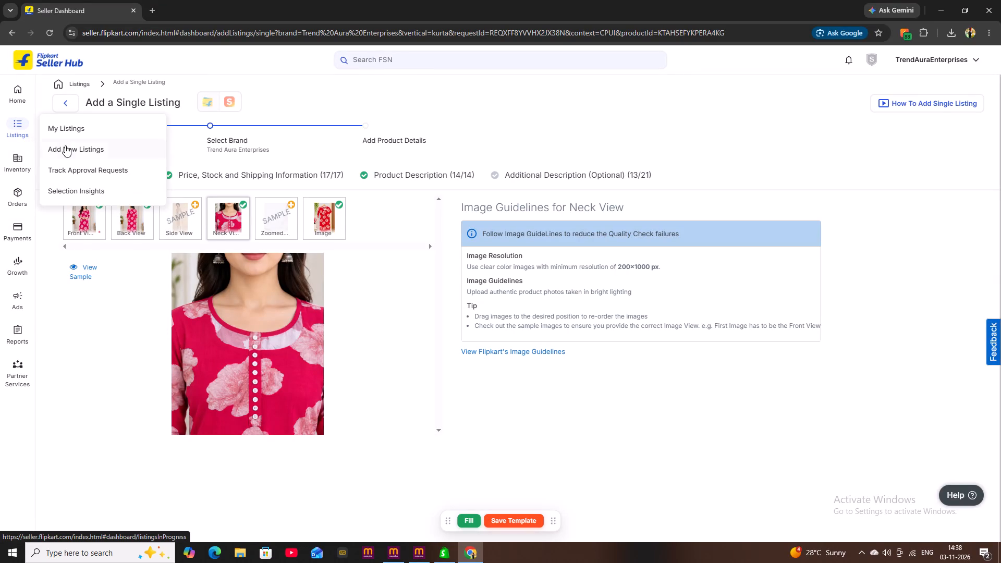
Open the in-progress kurta listing with SKU ID G-Flower_L and view its additional product image.
click(66, 145)
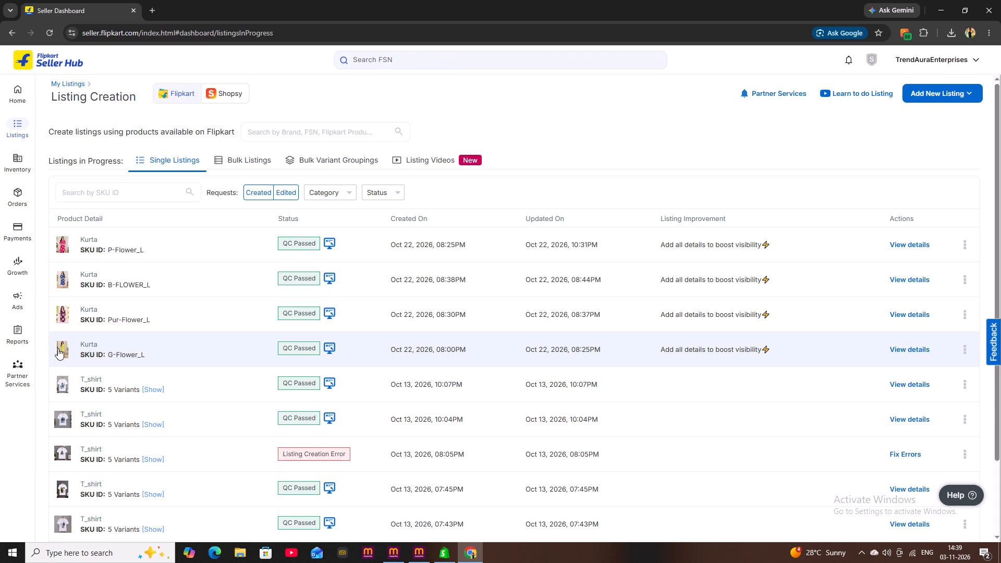
click(57, 351)
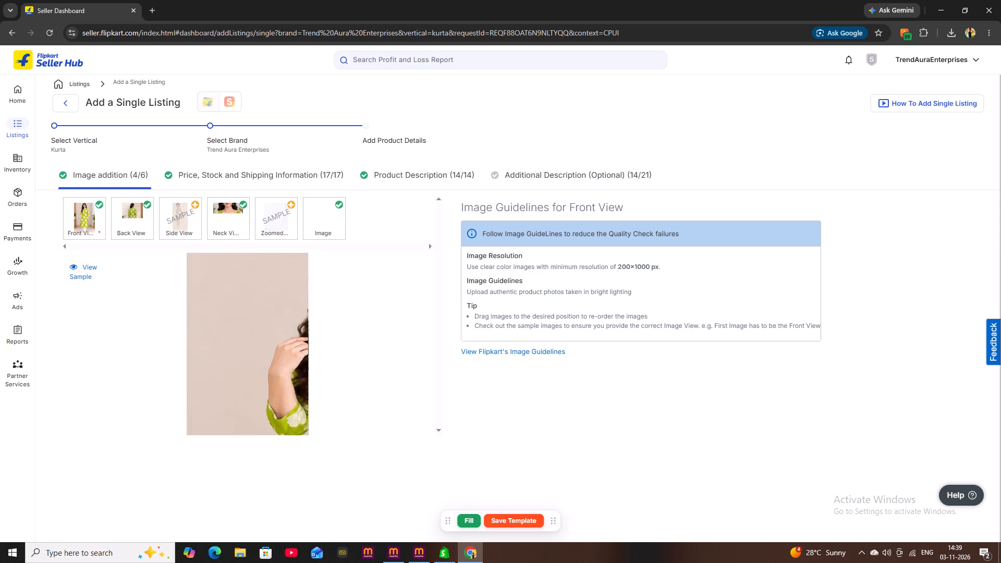
click(314, 222)
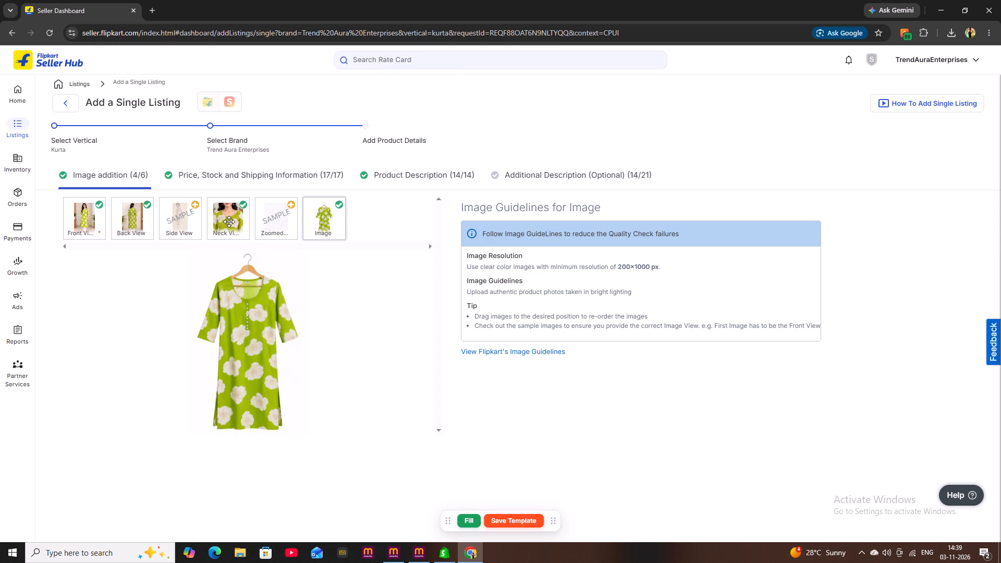
Examine the G-Flower_L listing's Price, Stock and Shipping Information, including its status and price details.
scroll(490, 372, down, 2)
click(222, 180)
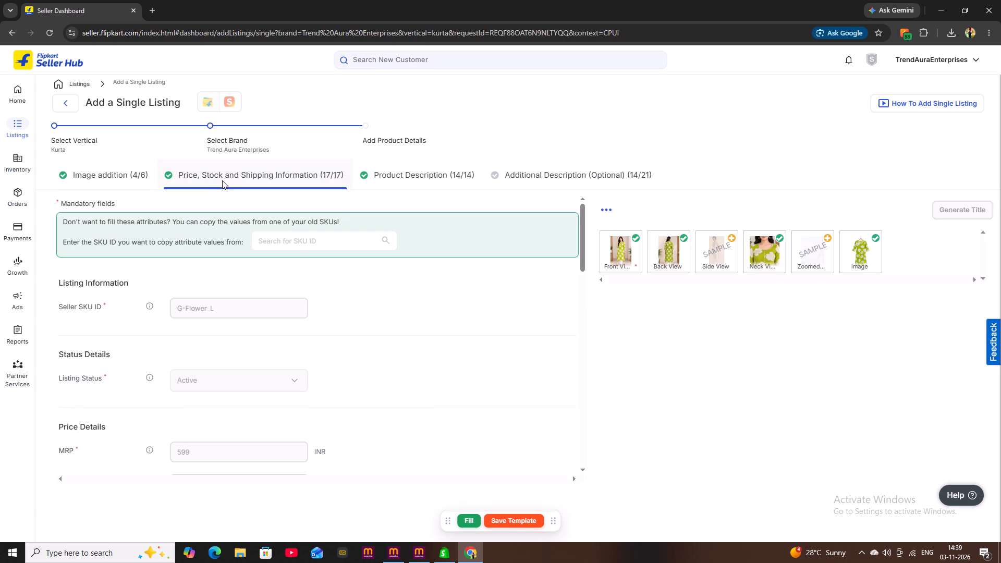
scroll(364, 340, down, 2)
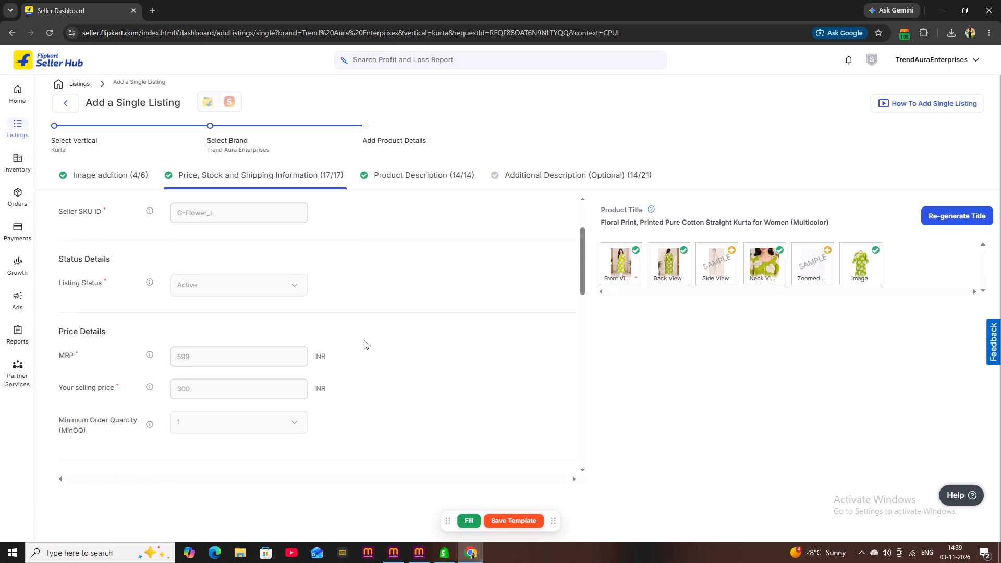
scroll(364, 340, up, 3)
scroll(364, 340, down, 3)
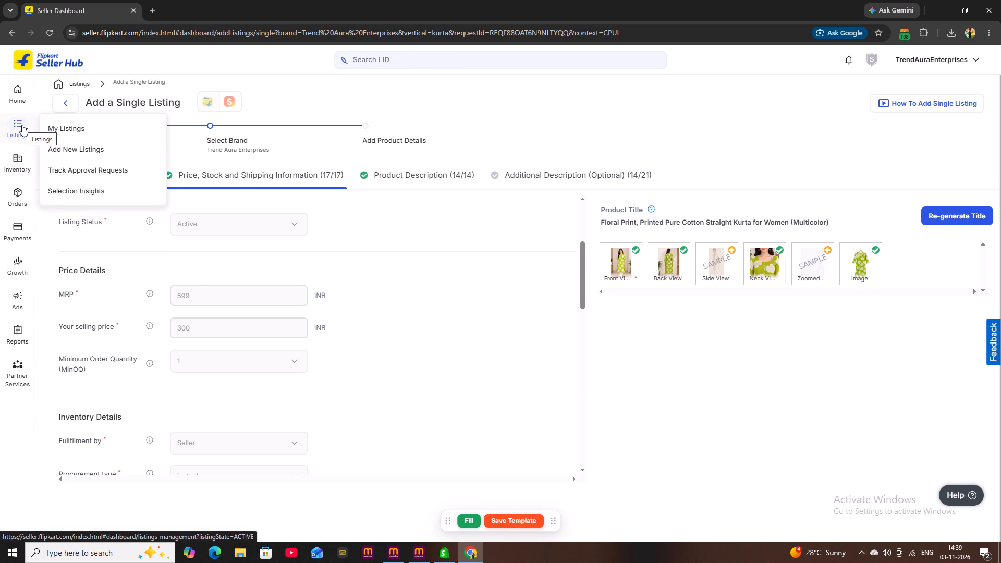
Return to the Listing Creation page and start adding a new single listing.
click(45, 144)
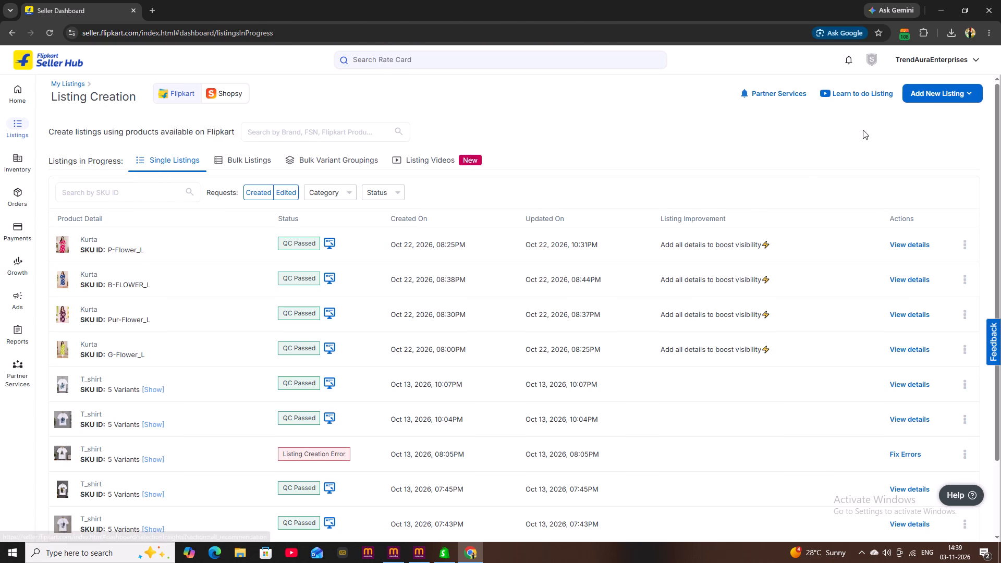
click(955, 90)
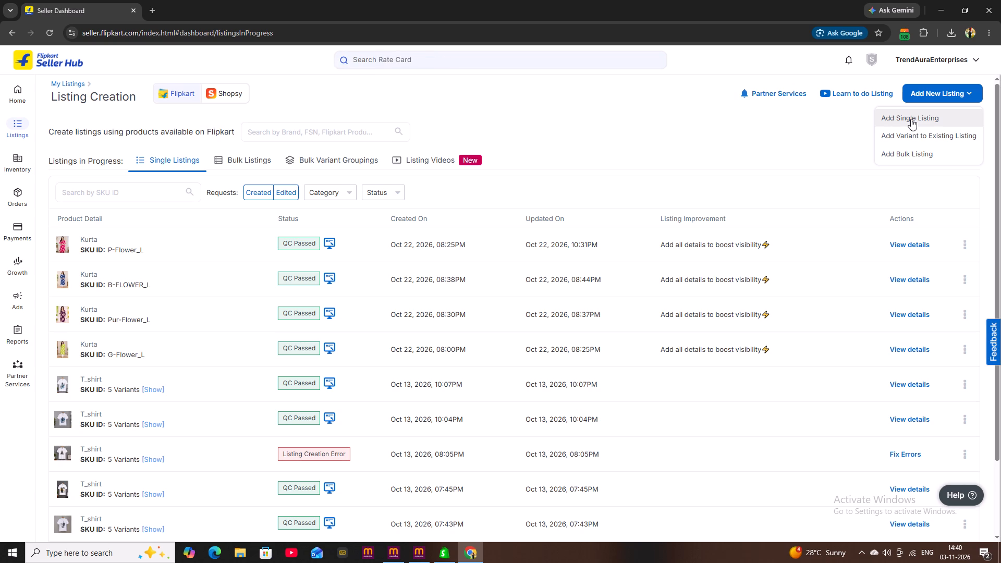
click(911, 119)
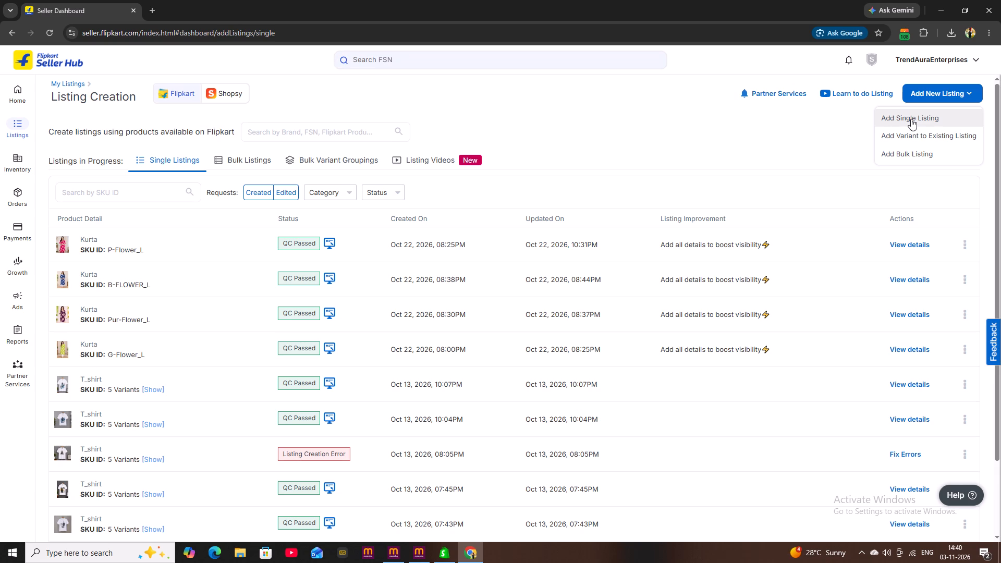
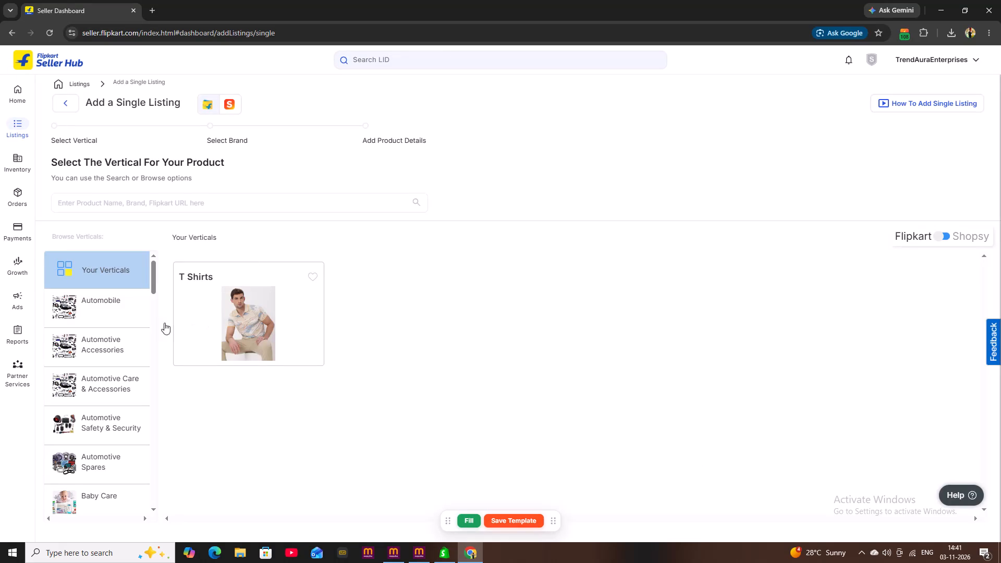
Browse the sub-categories of the verticals from Automobile and the Automotive groups through Baby Care, Books & Media, and Cameras and Accessories.
click(115, 312)
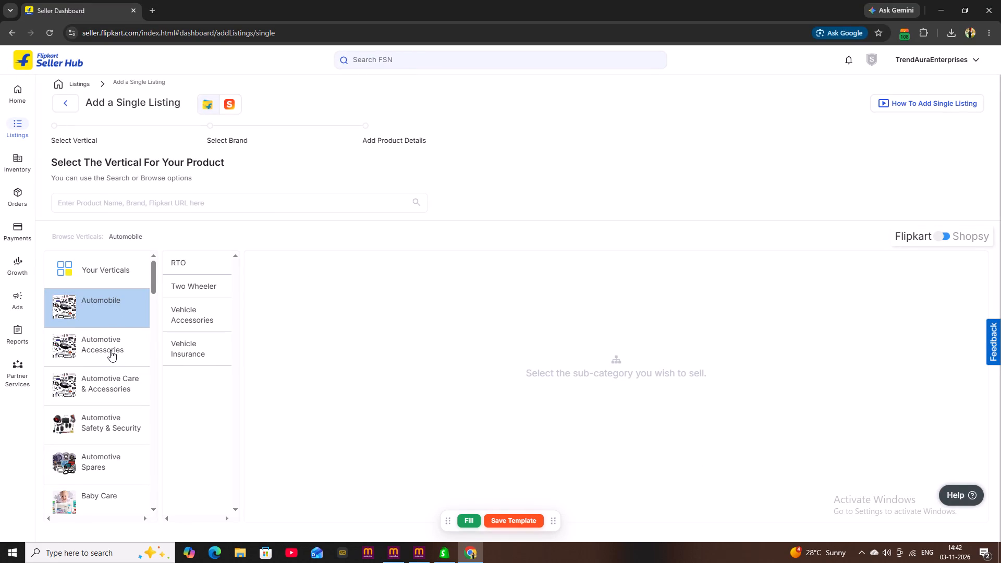
click(111, 350)
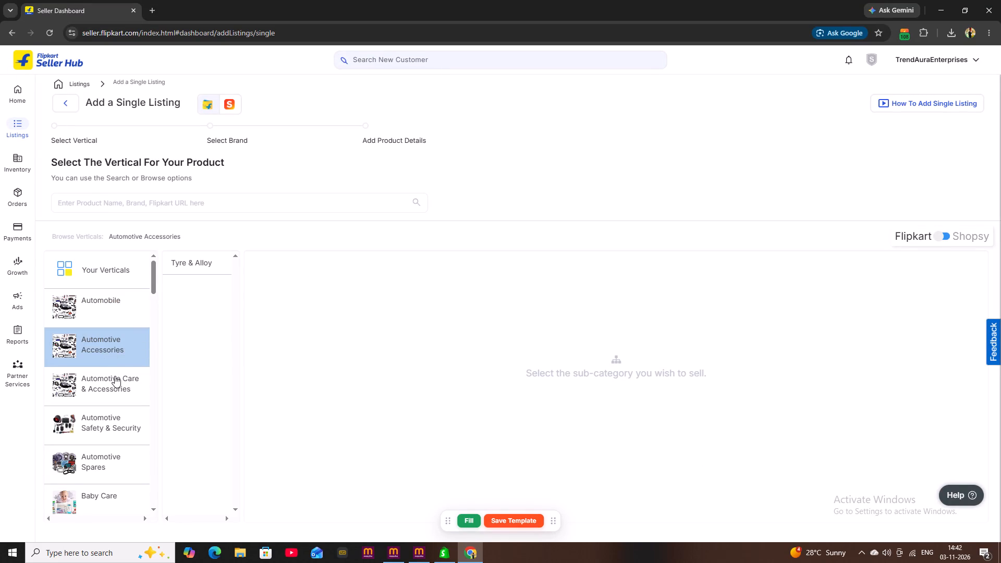
click(115, 376)
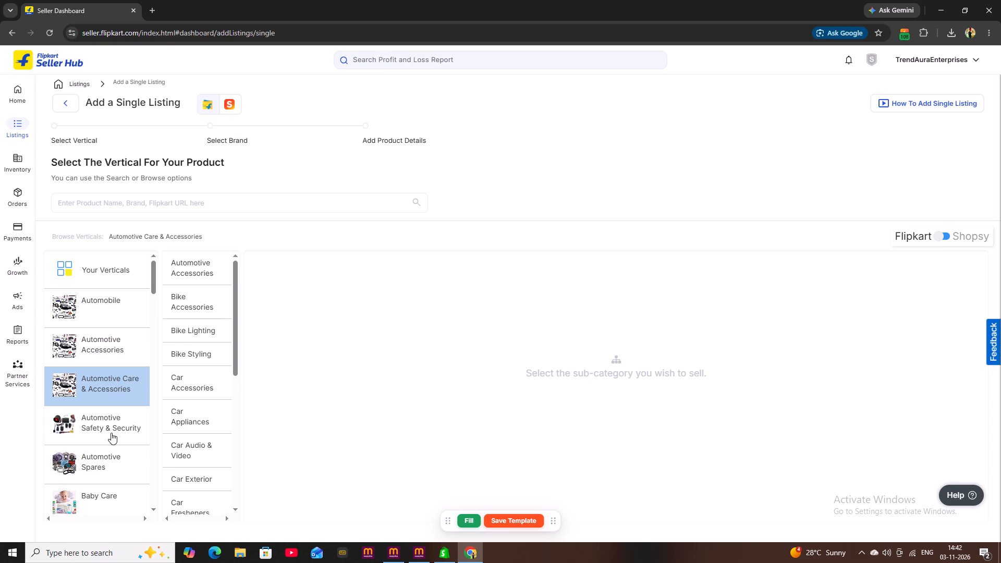
click(111, 433)
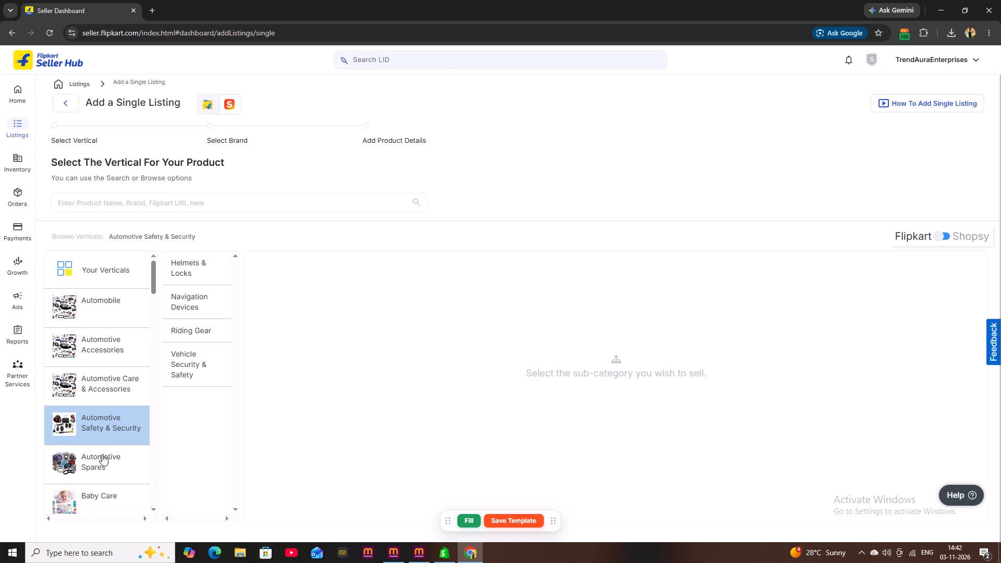
click(102, 454)
scroll(103, 454, down, 3)
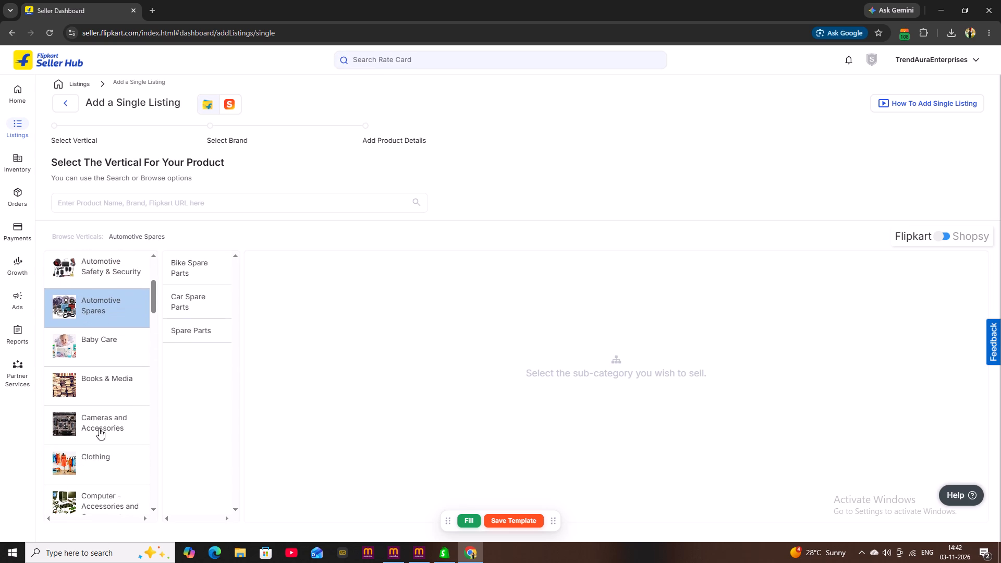
click(114, 359)
click(123, 382)
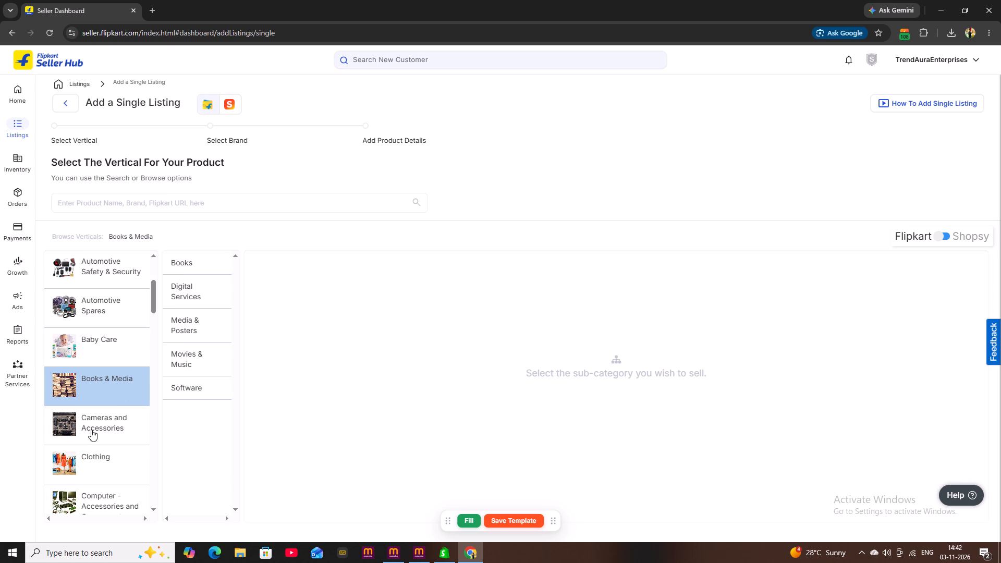
click(96, 418)
Browse the sub-categories of Footwear & Accessories, Gift Cards, Home & Kitchen Appliances, Home Decor and Home Furnishing.
scroll(96, 420, down, 2)
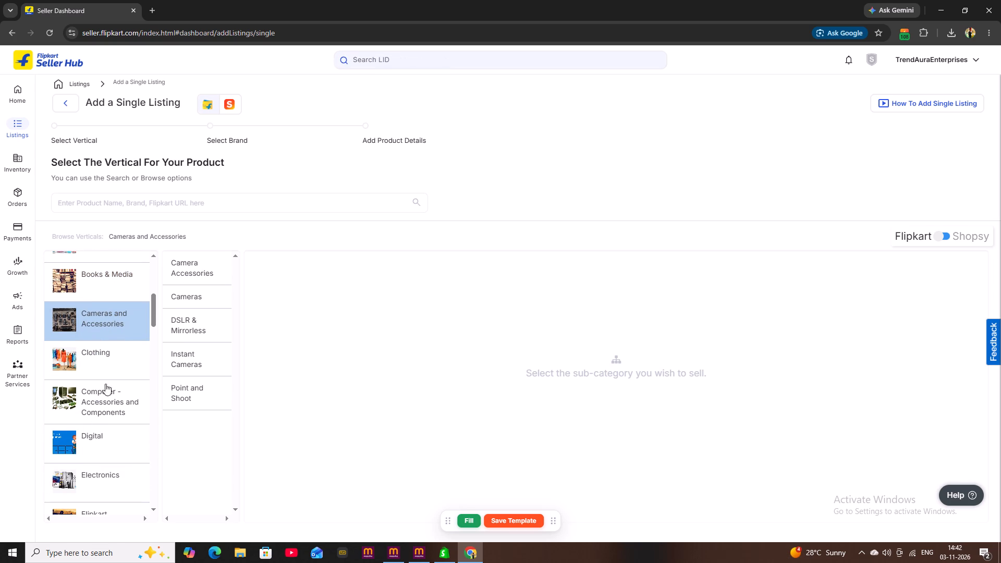
scroll(118, 452, down, 1)
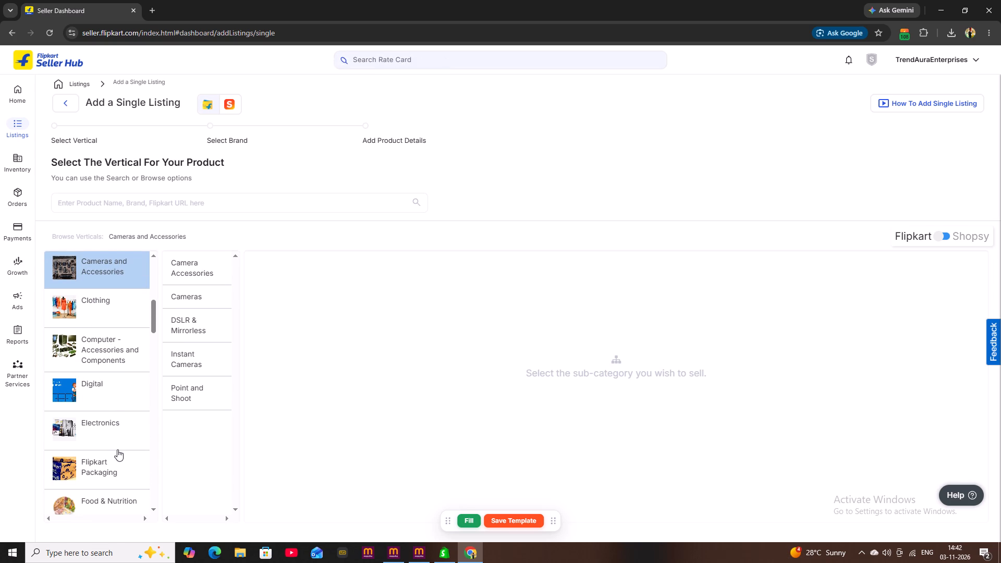
scroll(118, 448, down, 3)
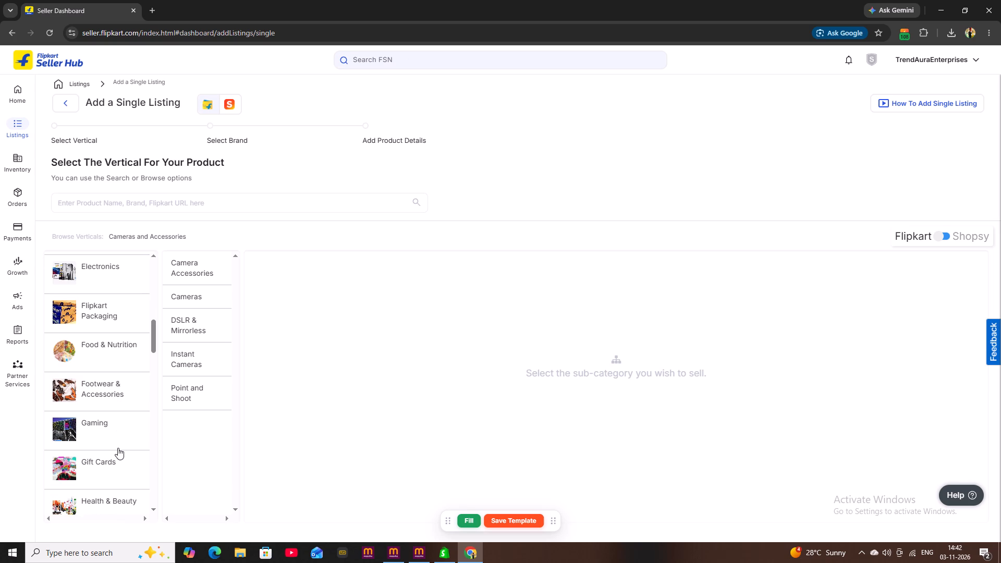
scroll(118, 448, down, 1)
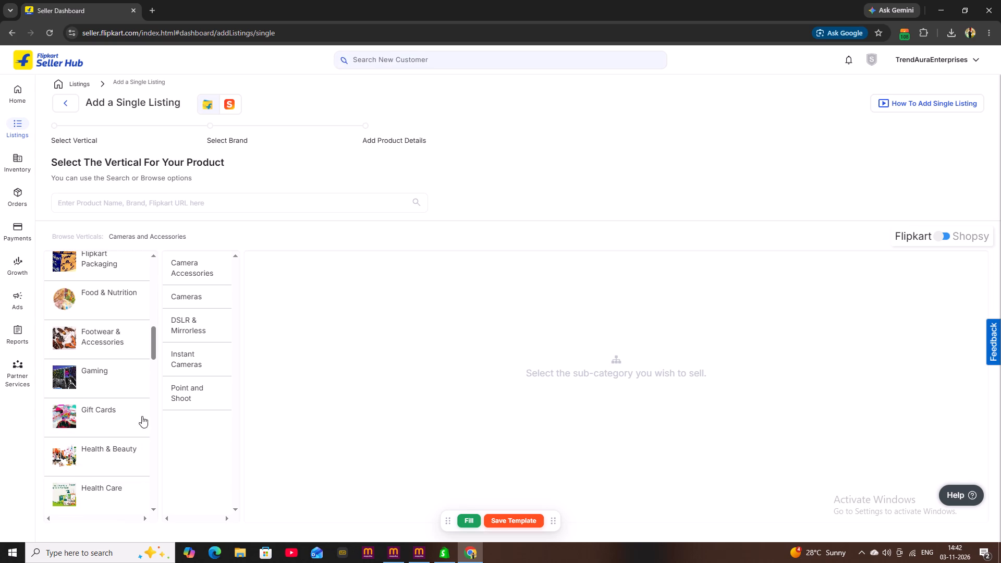
click(119, 344)
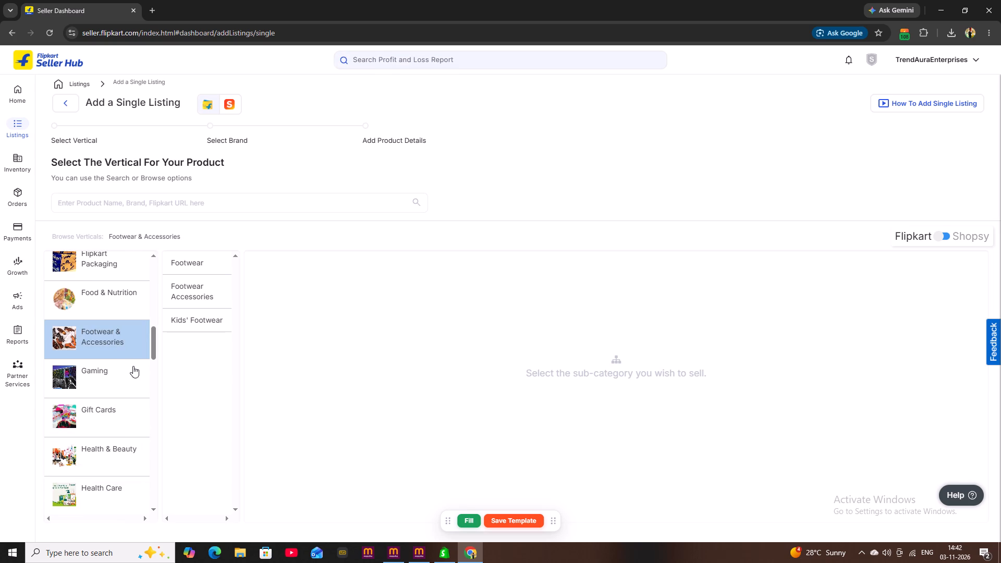
click(128, 407)
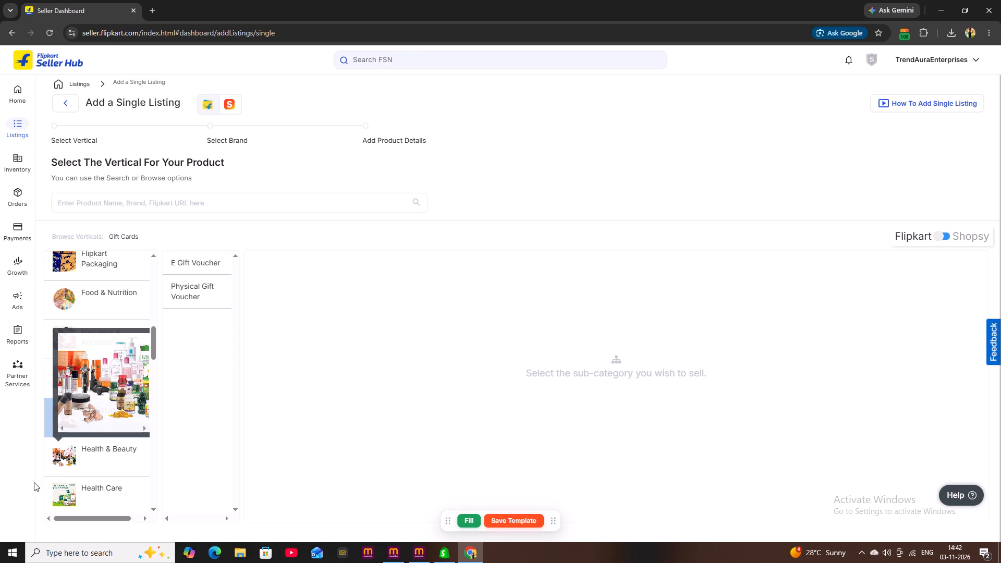
scroll(70, 496, down, 2)
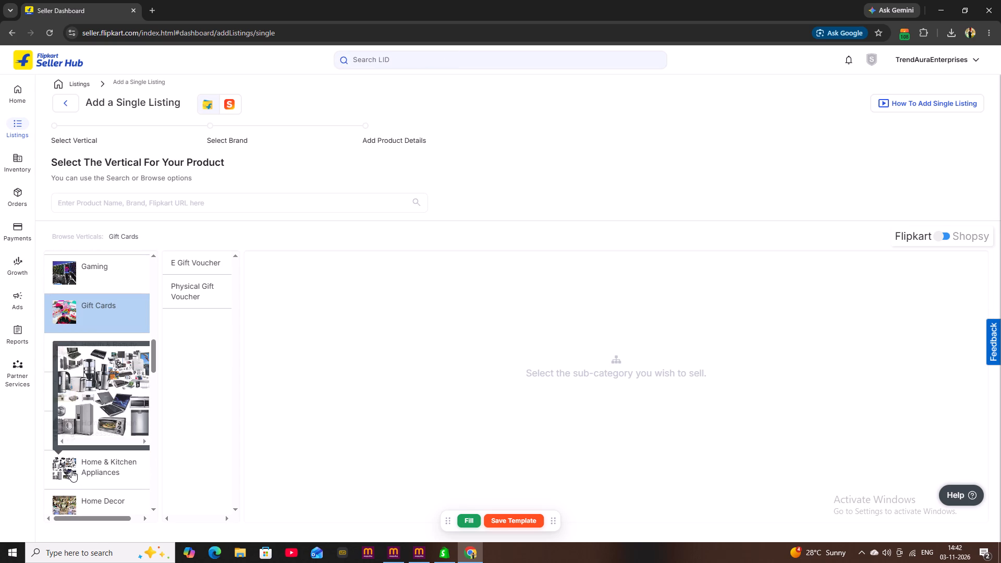
scroll(108, 468, down, 2)
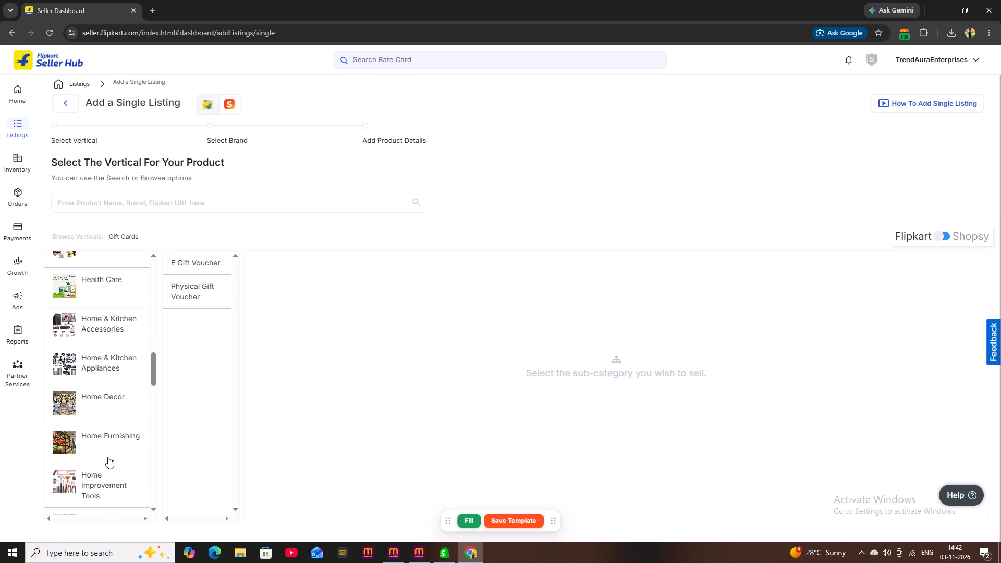
click(123, 372)
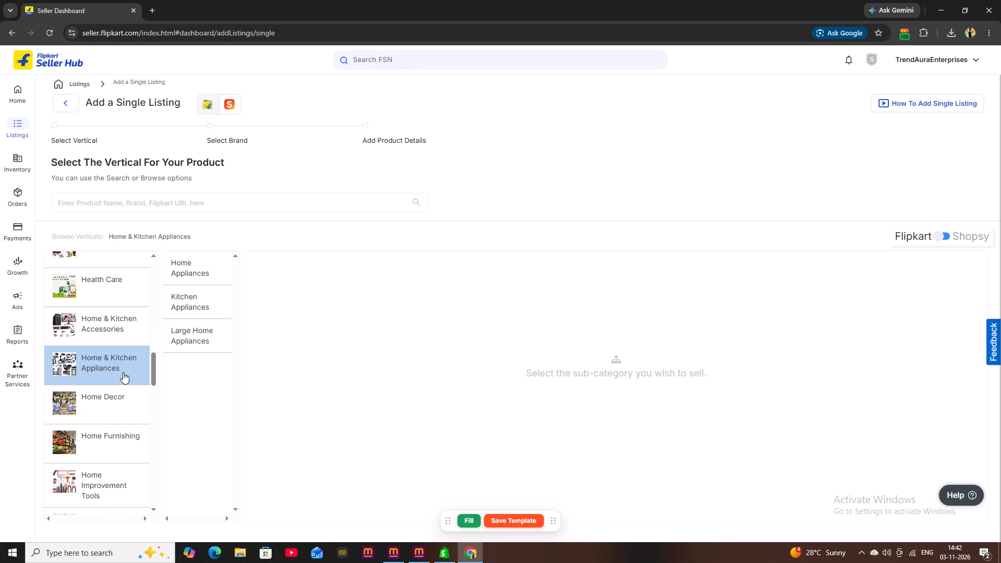
click(126, 401)
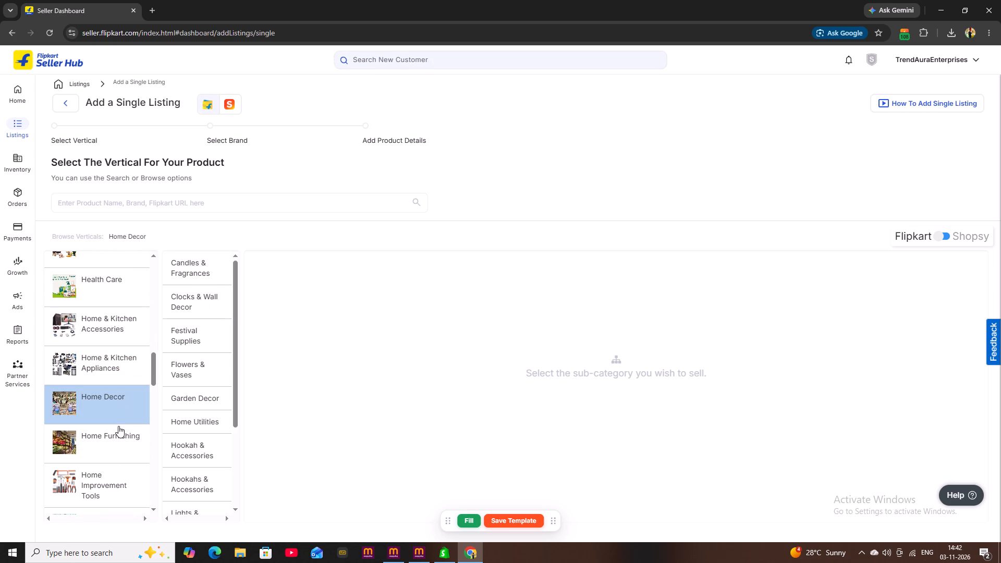
click(117, 433)
Look through the remaining product verticals after Home Furnishing, down to the end of the vertical list.
scroll(126, 476, down, 2)
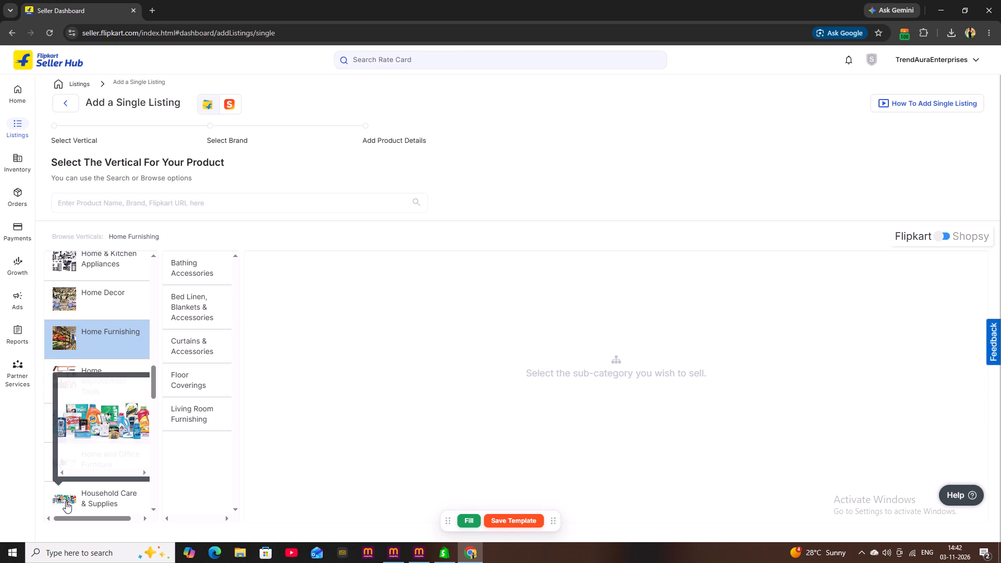
scroll(66, 501, down, 3)
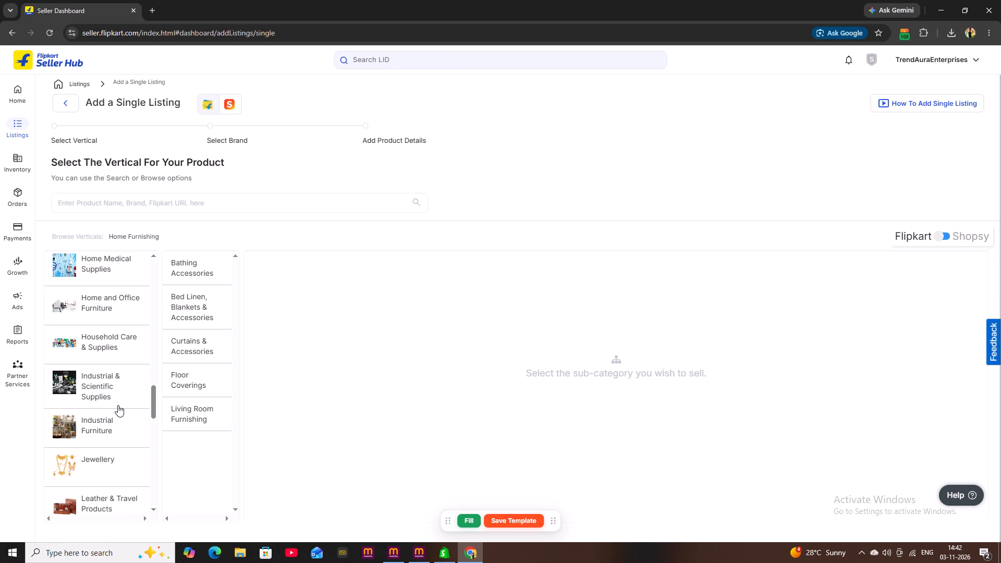
scroll(118, 405, down, 1)
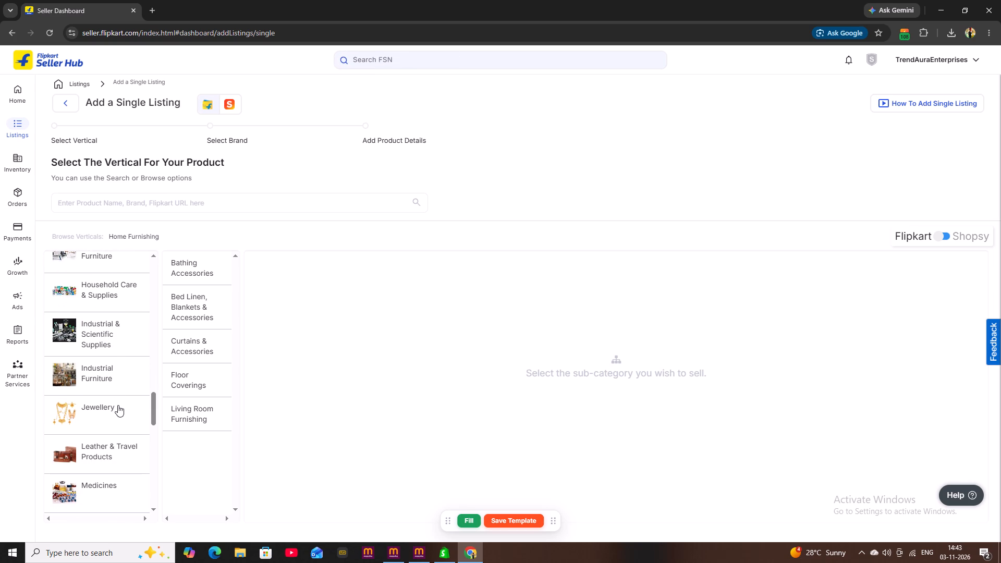
scroll(118, 403, down, 1)
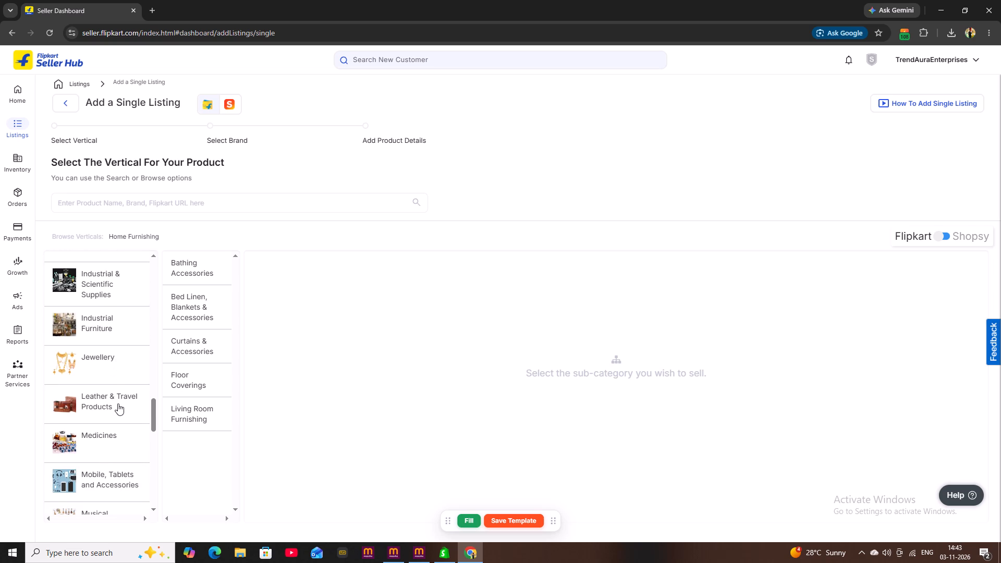
scroll(118, 403, down, 2)
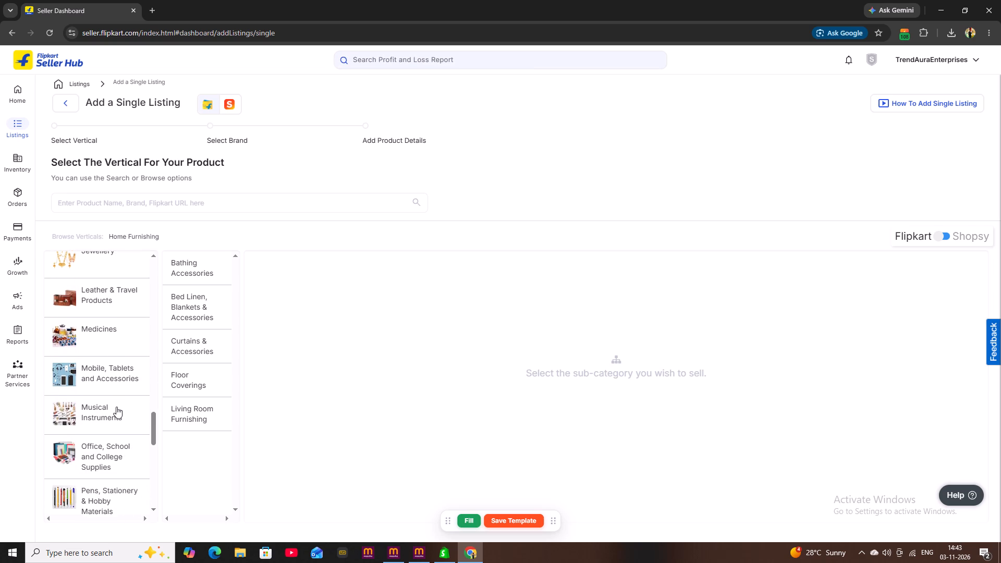
scroll(116, 407, down, 6)
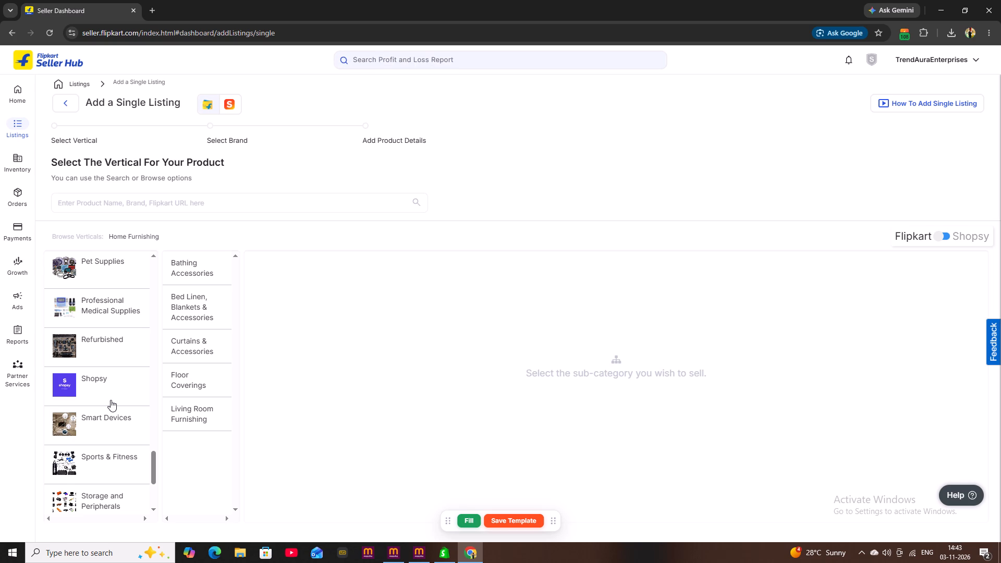
scroll(111, 400, down, 2)
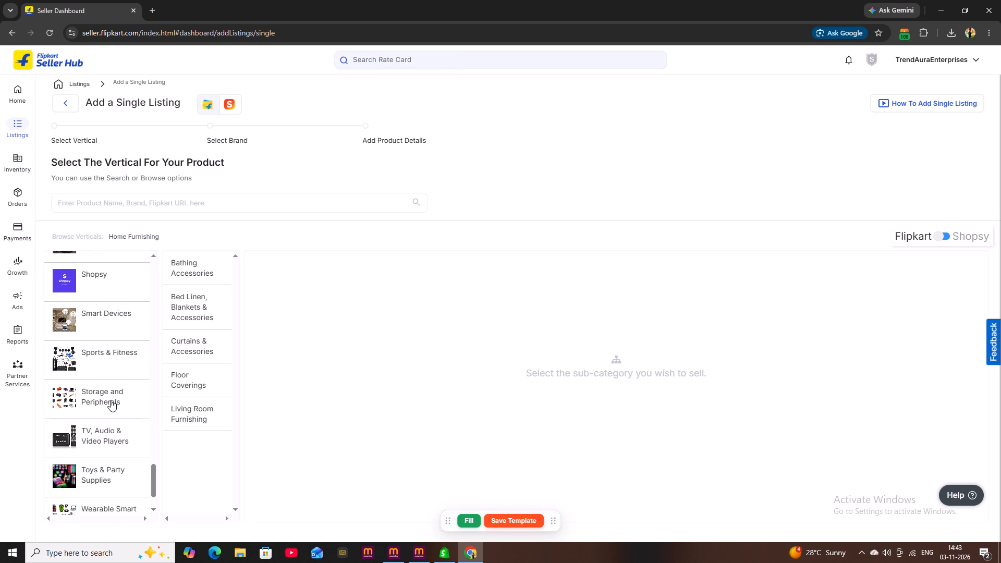
scroll(111, 400, down, 1)
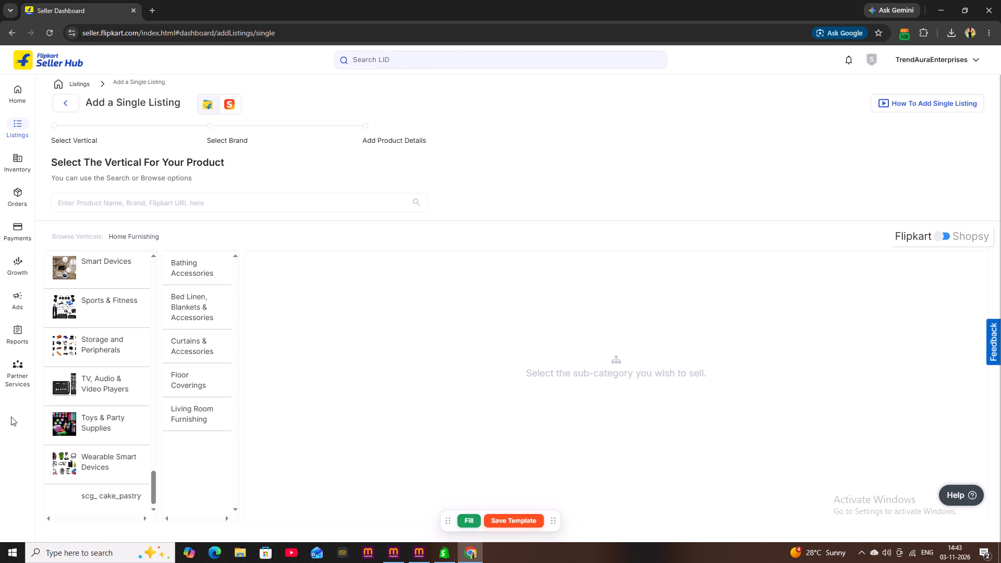
scroll(65, 413, down, 2)
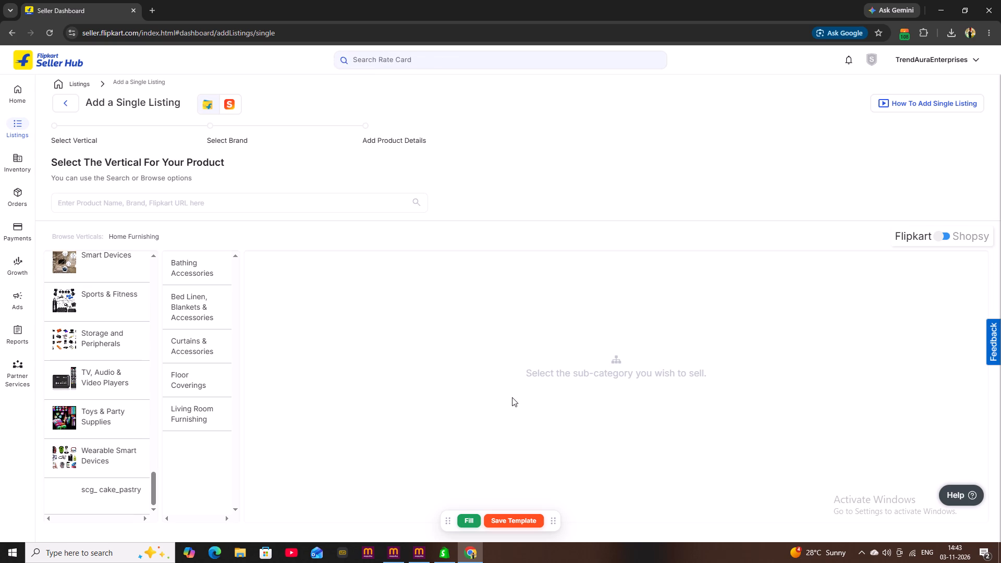
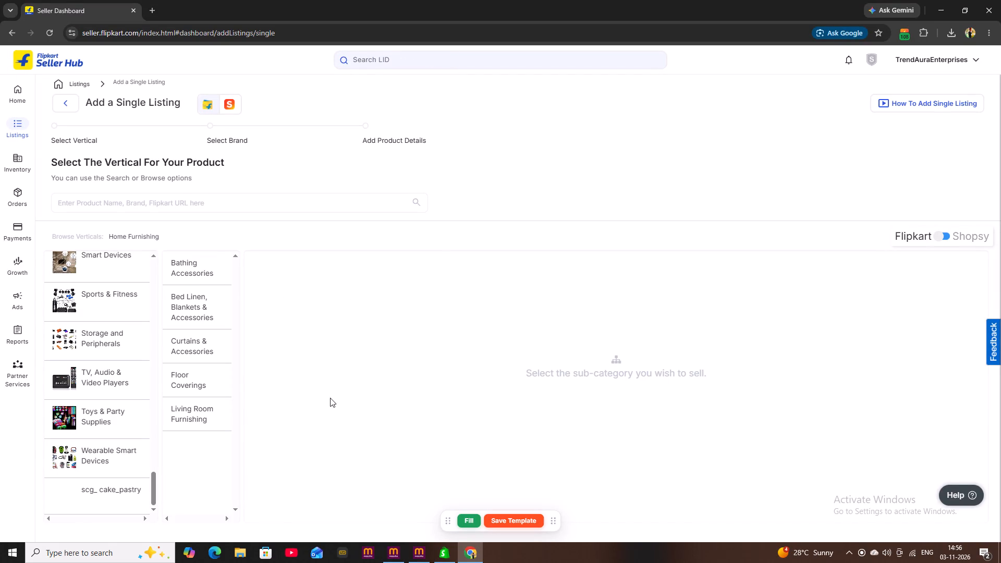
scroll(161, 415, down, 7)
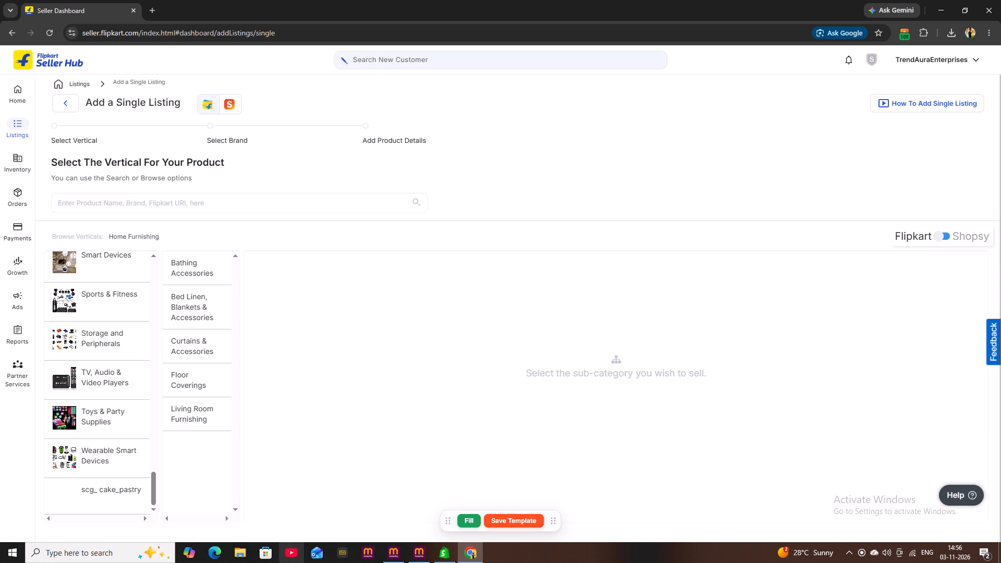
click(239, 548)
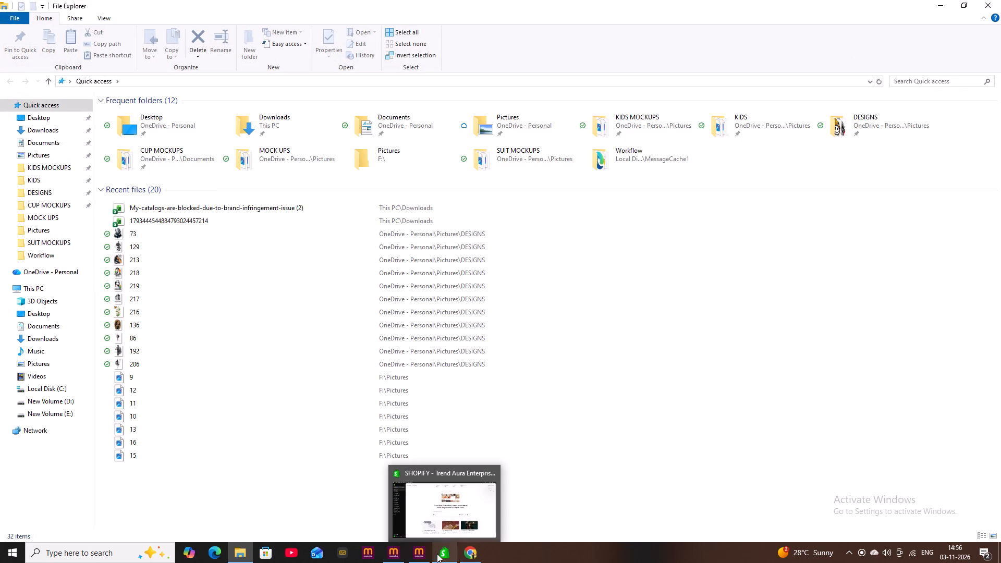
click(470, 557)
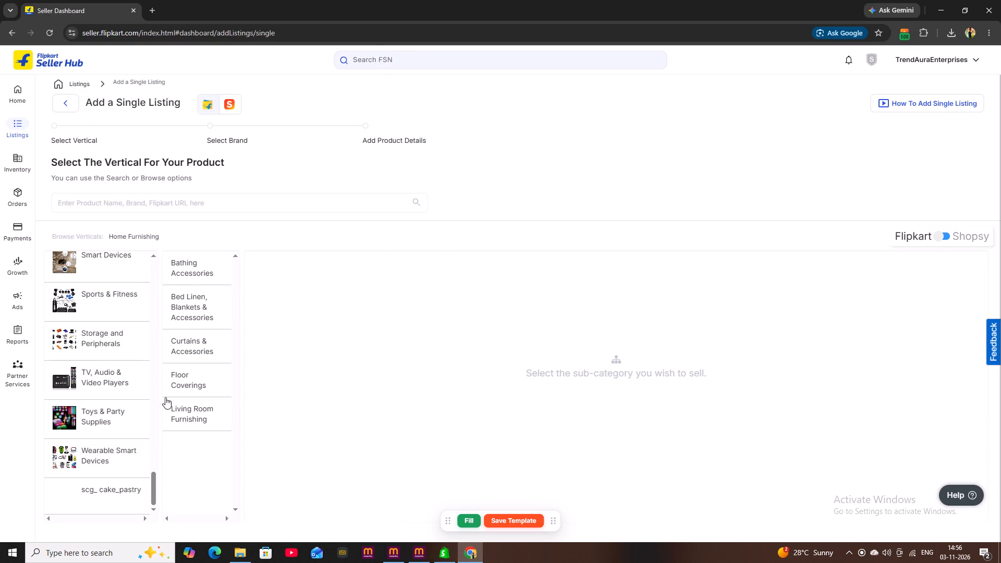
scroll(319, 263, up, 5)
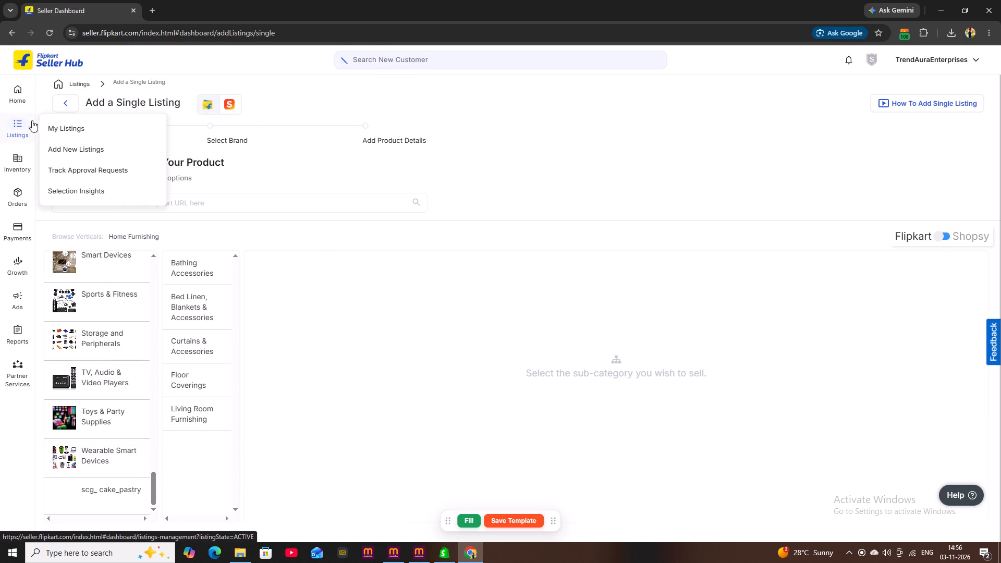
Open the existing pink floral Trend Aura Enterprises kurta listing from the single listing creation requests.
click(61, 125)
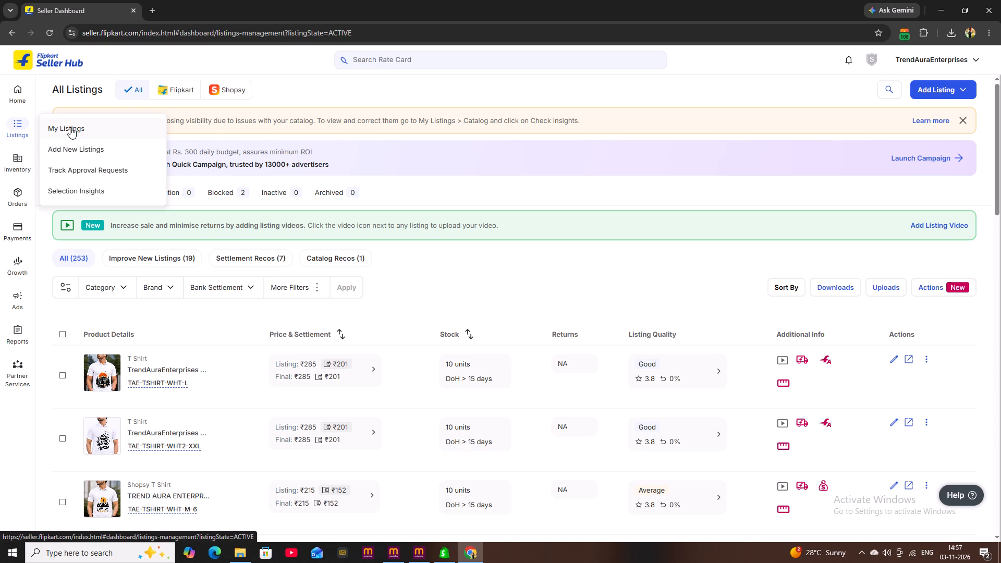
click(70, 149)
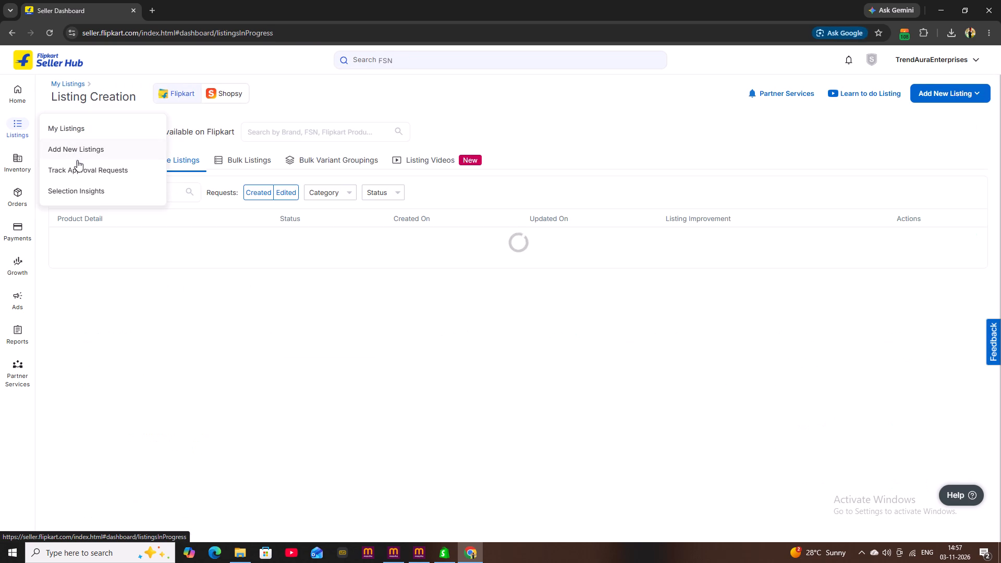
click(62, 243)
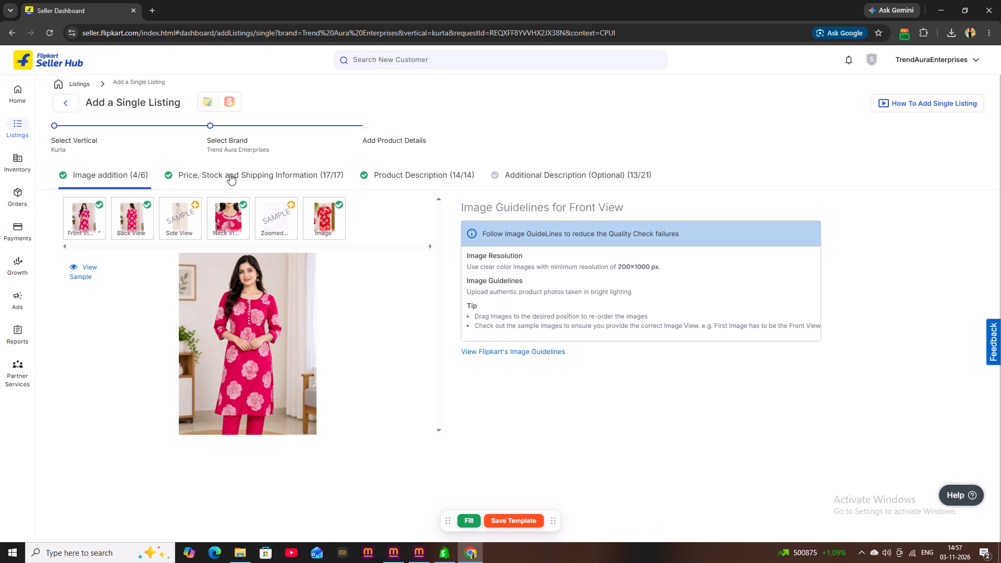
Review the kurta listing's price, inventory, shipping, package, tax and manufacturing details, along with its product description.
click(369, 170)
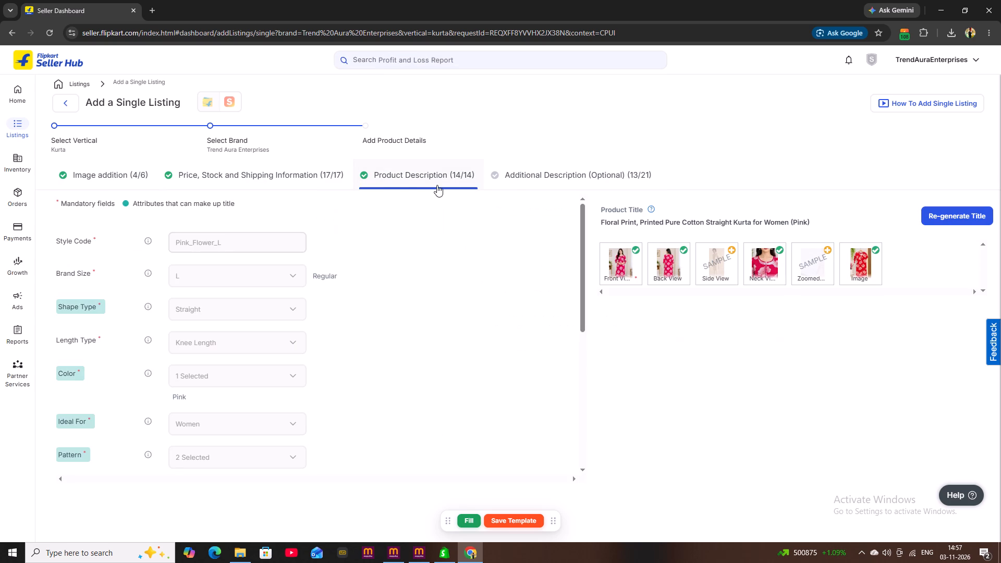
click(290, 182)
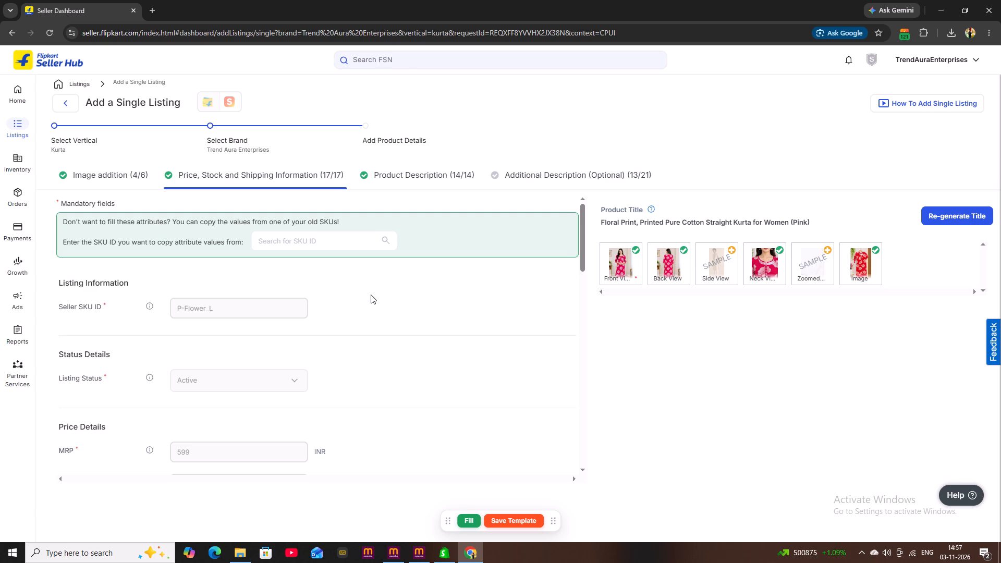
scroll(369, 300, down, 1)
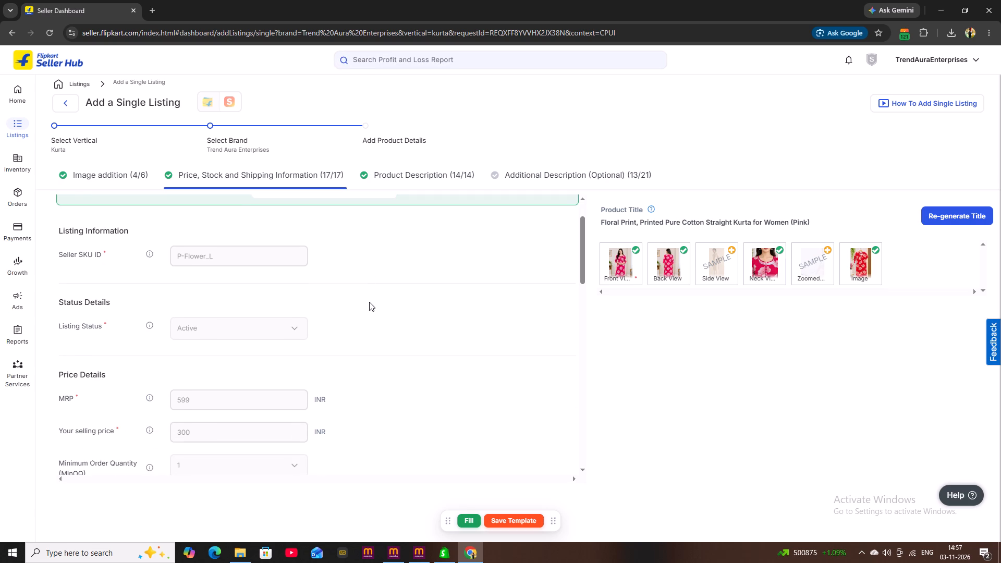
scroll(369, 302, down, 3)
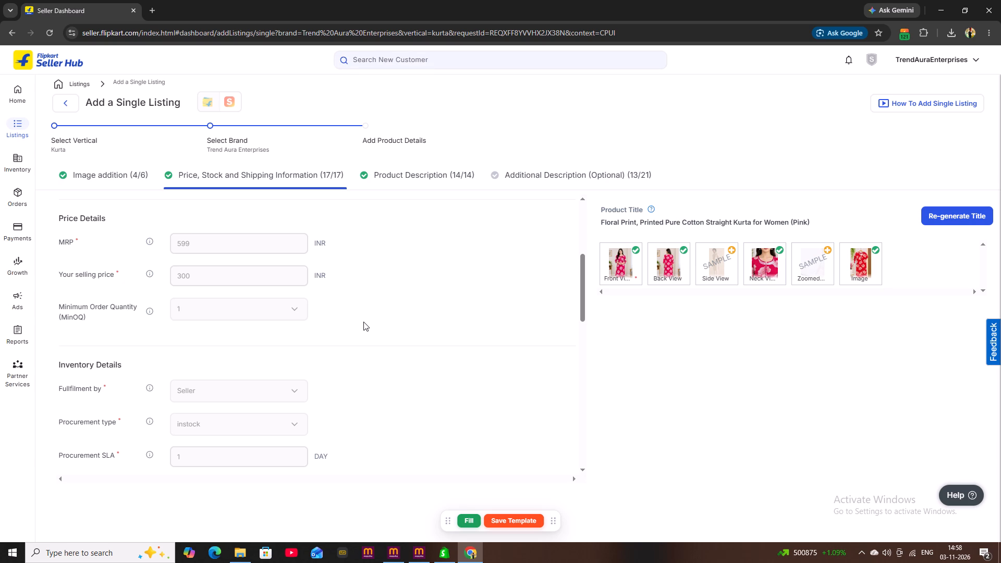
scroll(363, 322, down, 2)
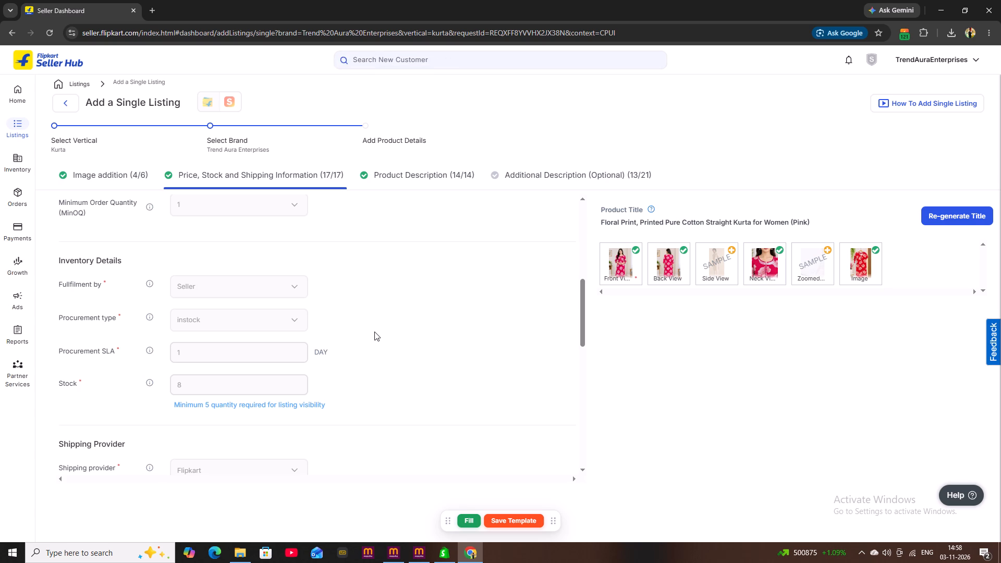
click(259, 389)
scroll(314, 363, down, 4)
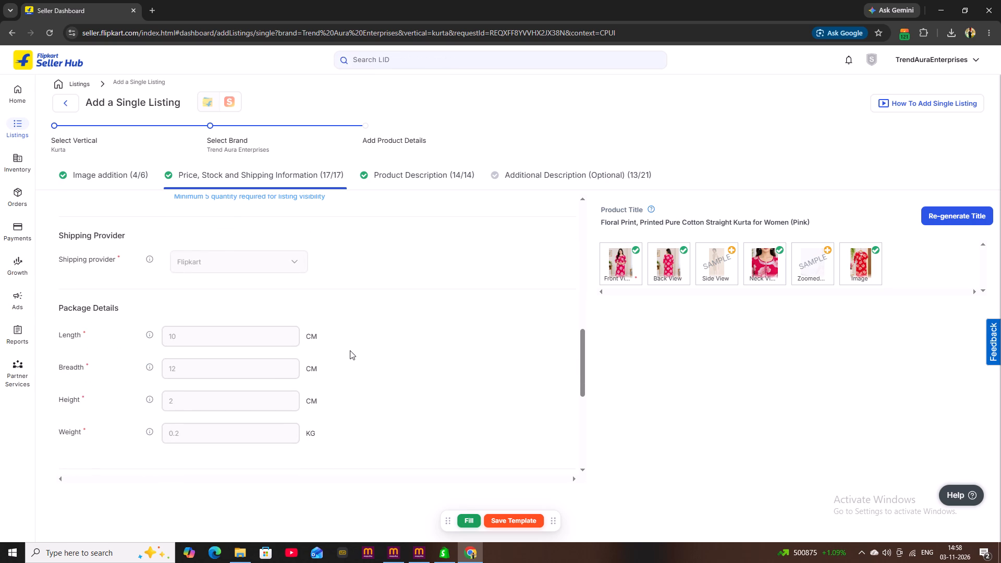
scroll(350, 350, down, 2)
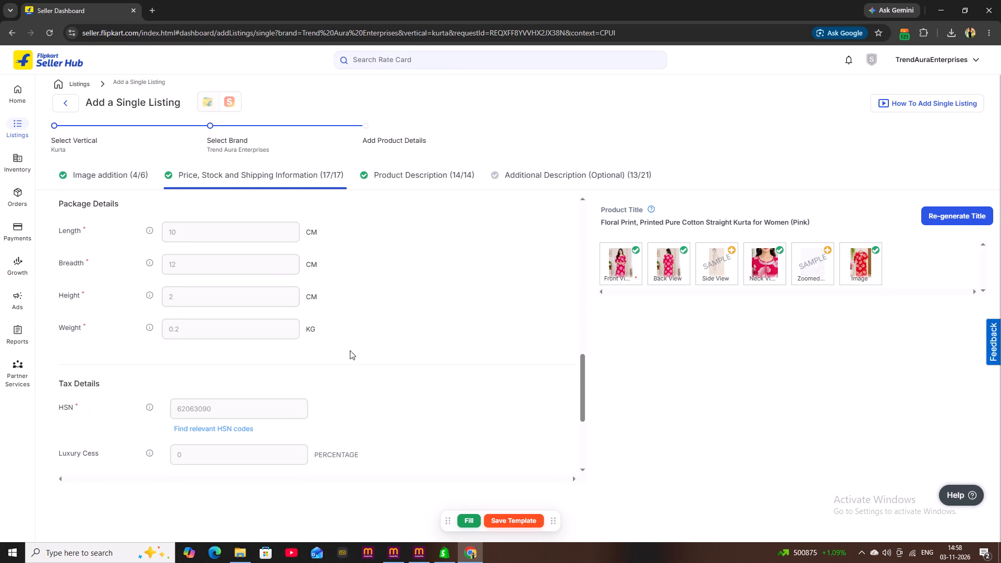
scroll(356, 349, up, 3)
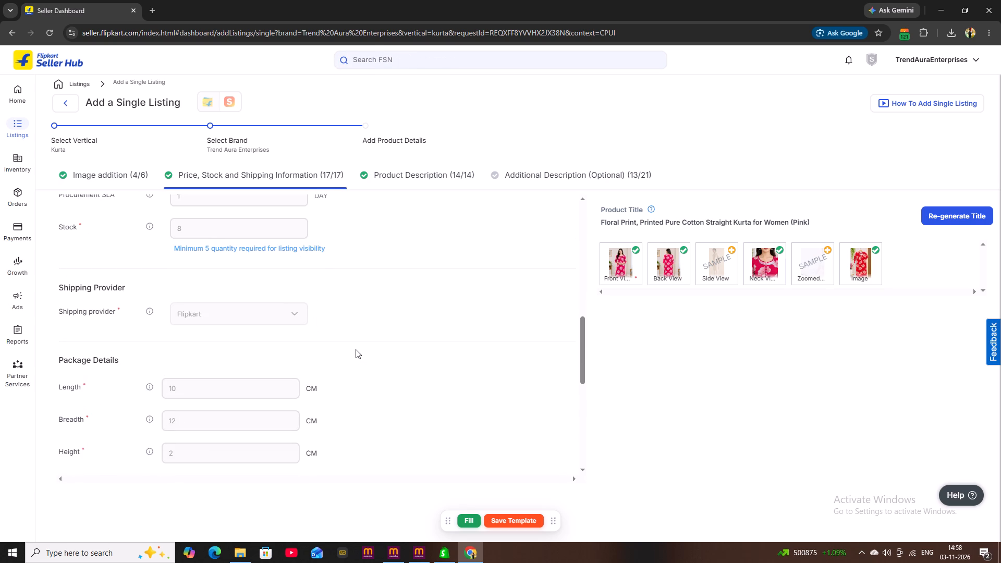
scroll(356, 349, down, 1)
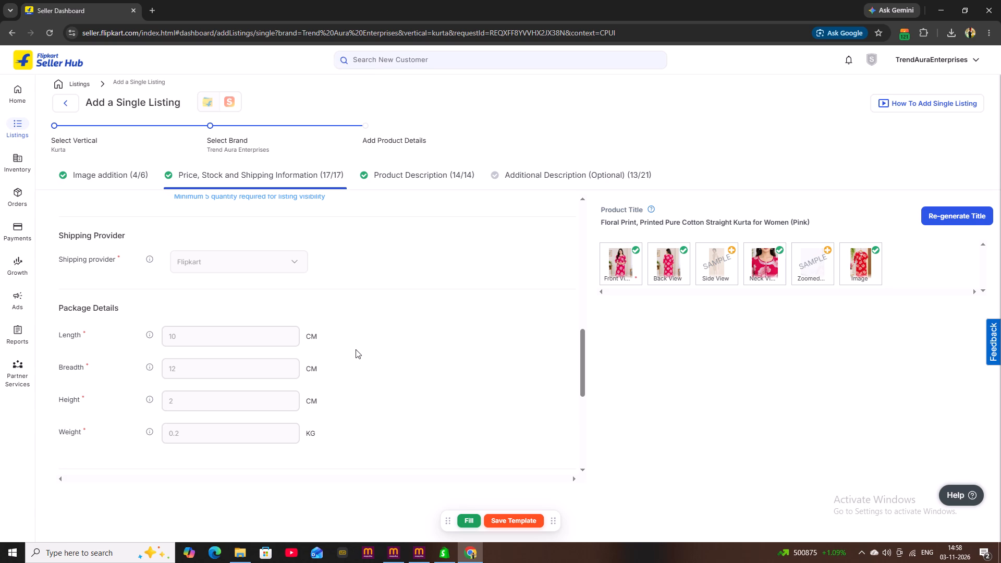
scroll(356, 349, down, 3)
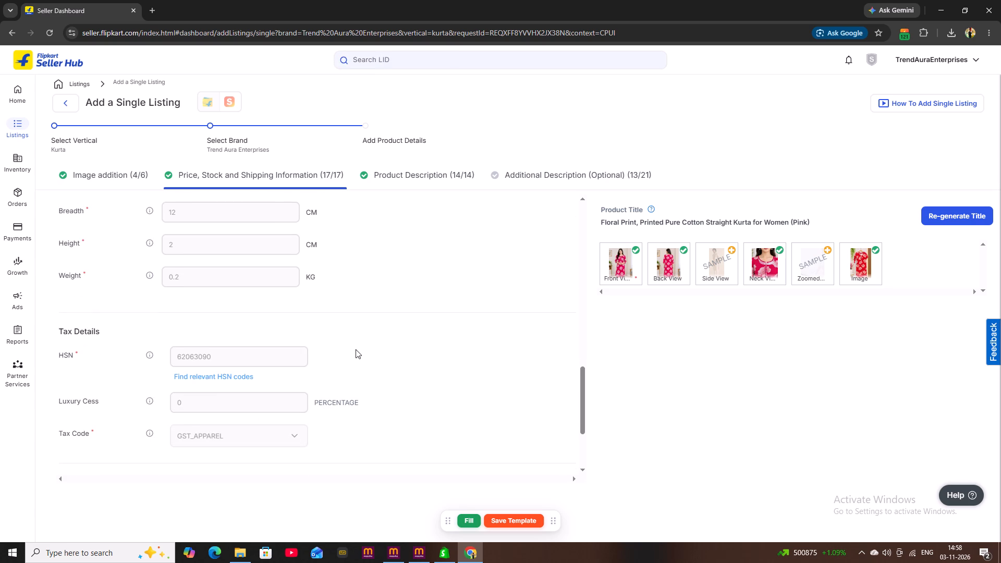
scroll(356, 349, down, 2)
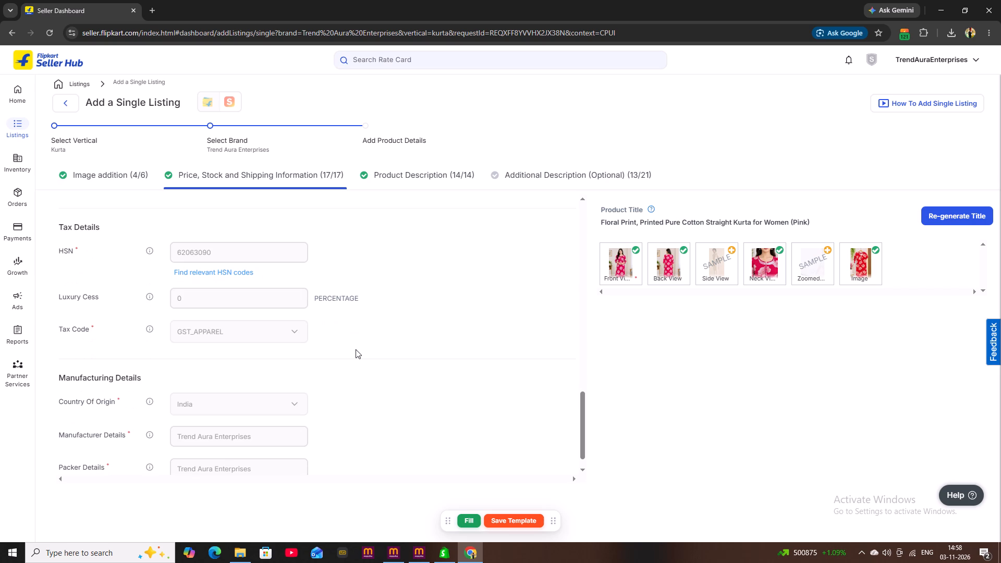
scroll(356, 349, down, 1)
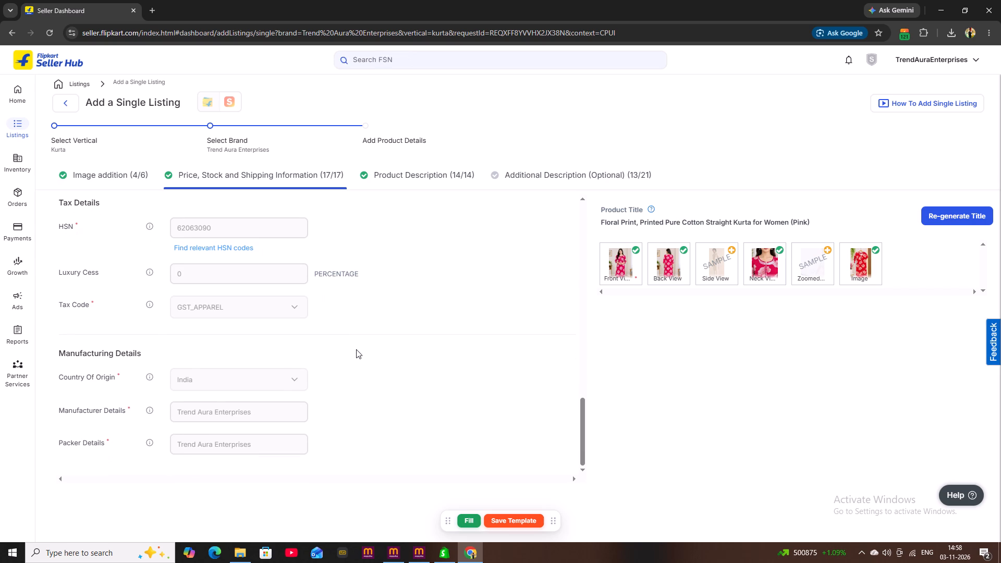
scroll(356, 349, down, 2)
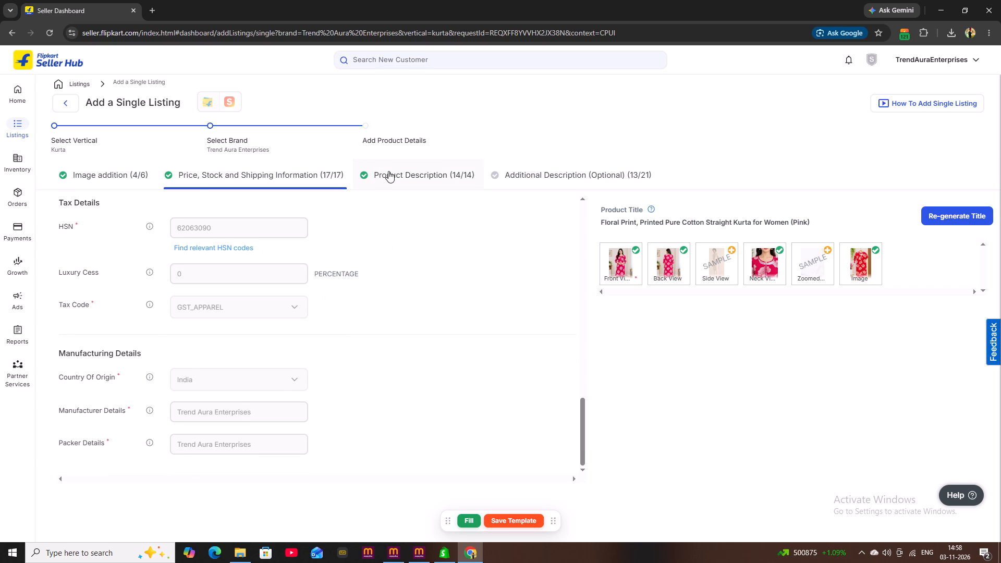
click(388, 171)
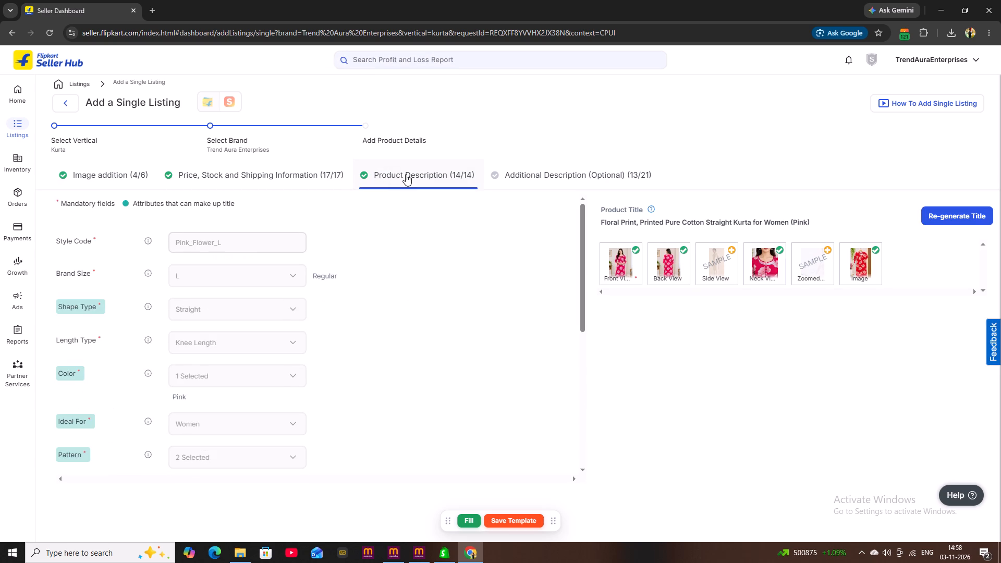
Switch to File Explorer, go to the CUP MOCKUPS folder and preview image 5, the mug and keychain combo.
click(953, 0)
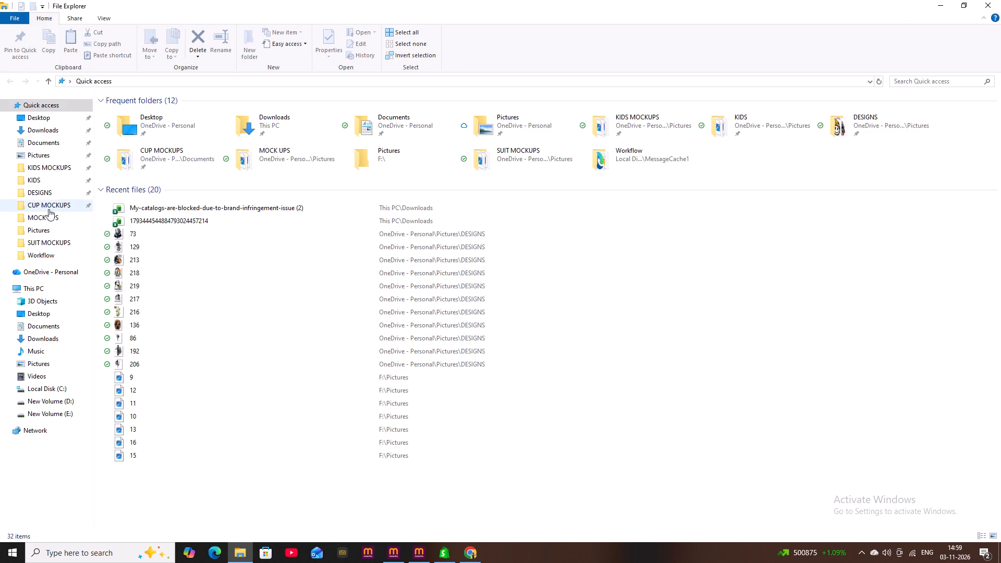
click(54, 202)
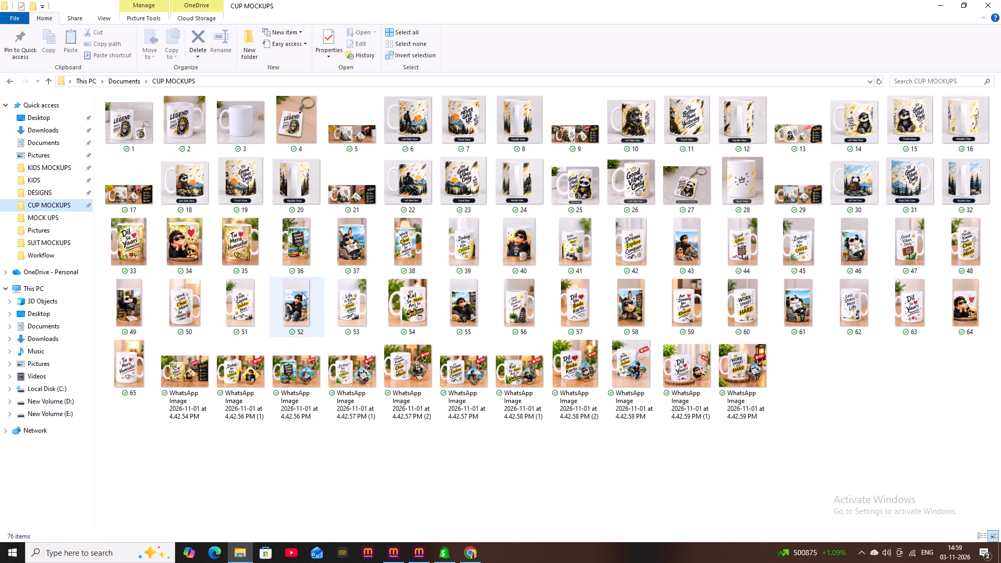
double_click(347, 132)
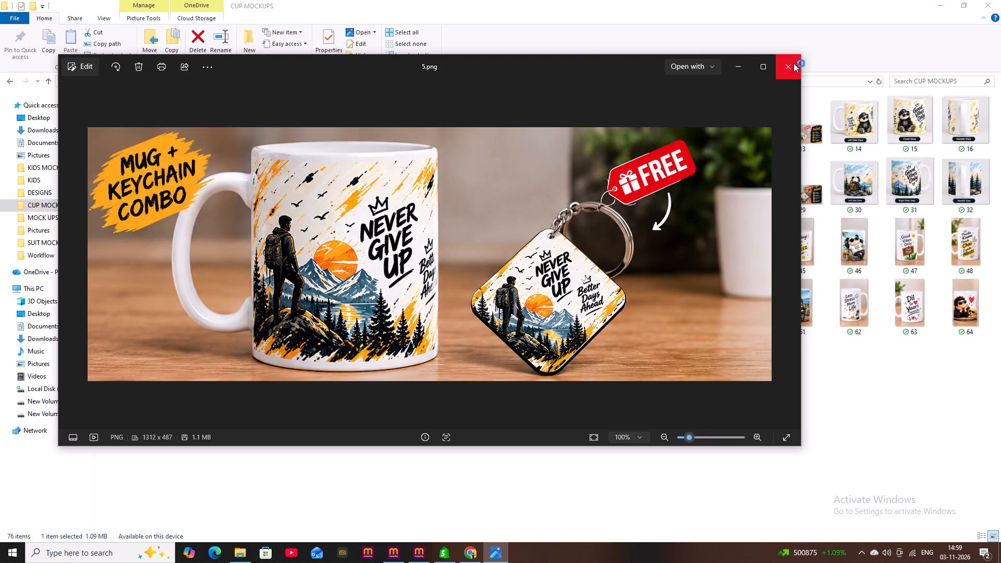
click(794, 63)
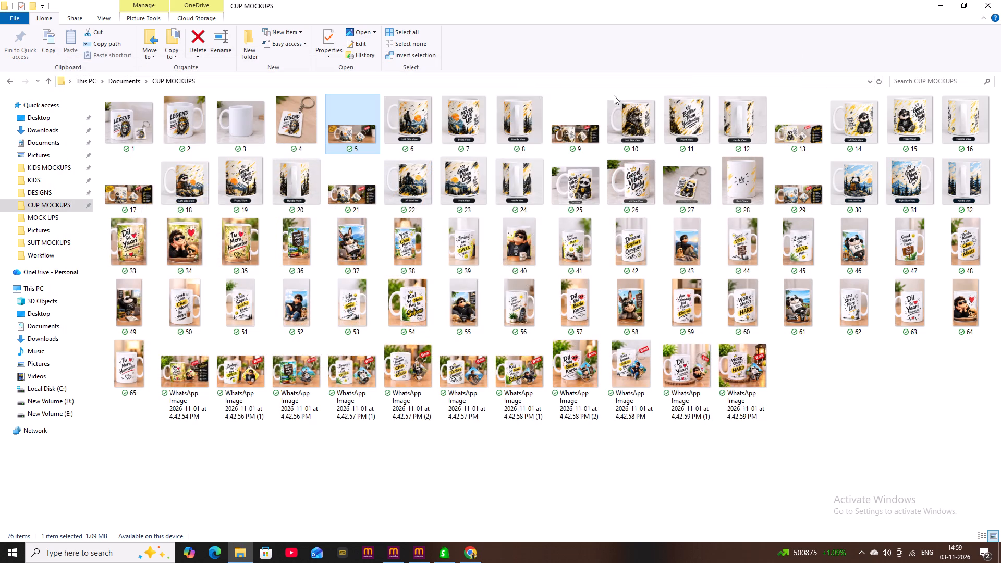
double_click(353, 130)
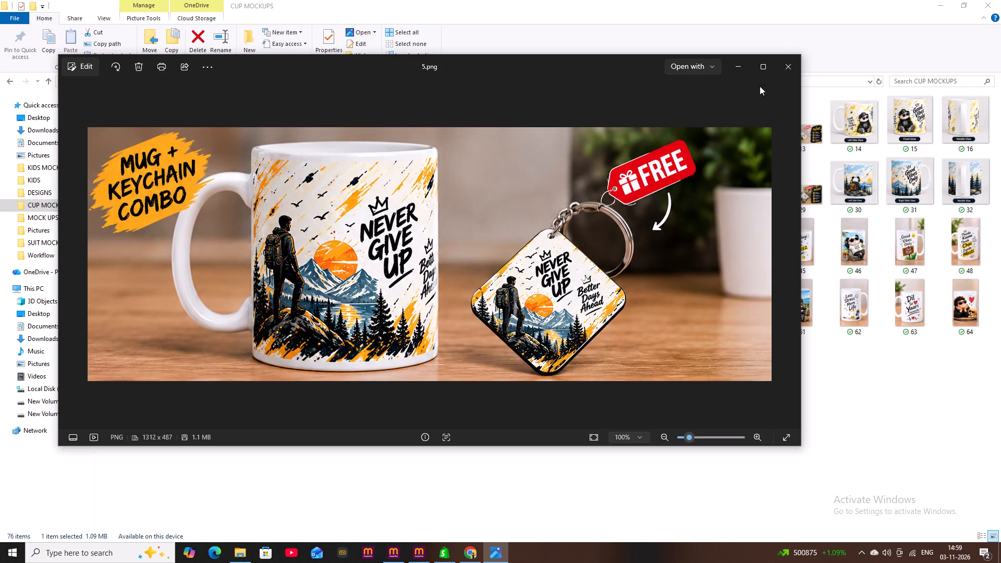
click(782, 67)
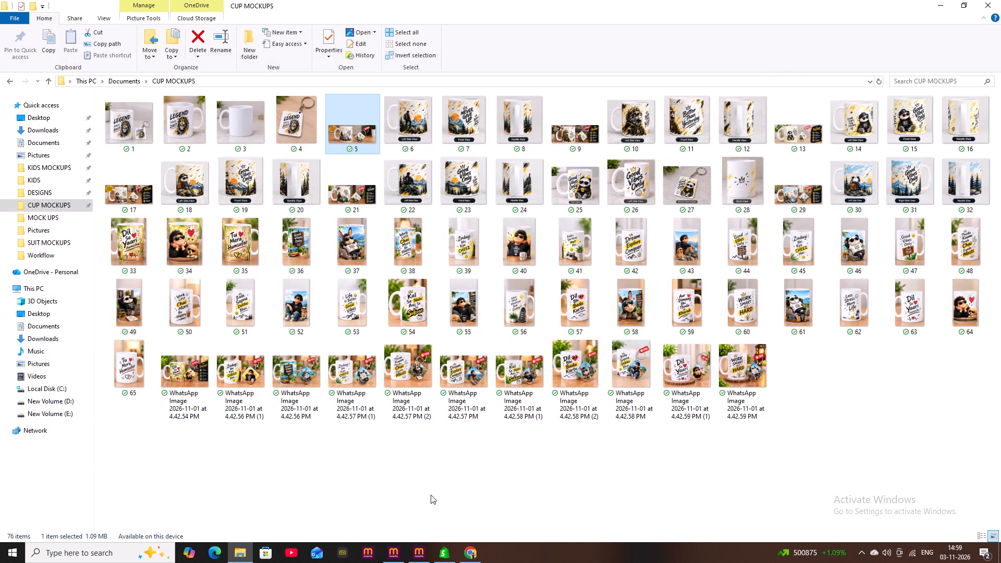
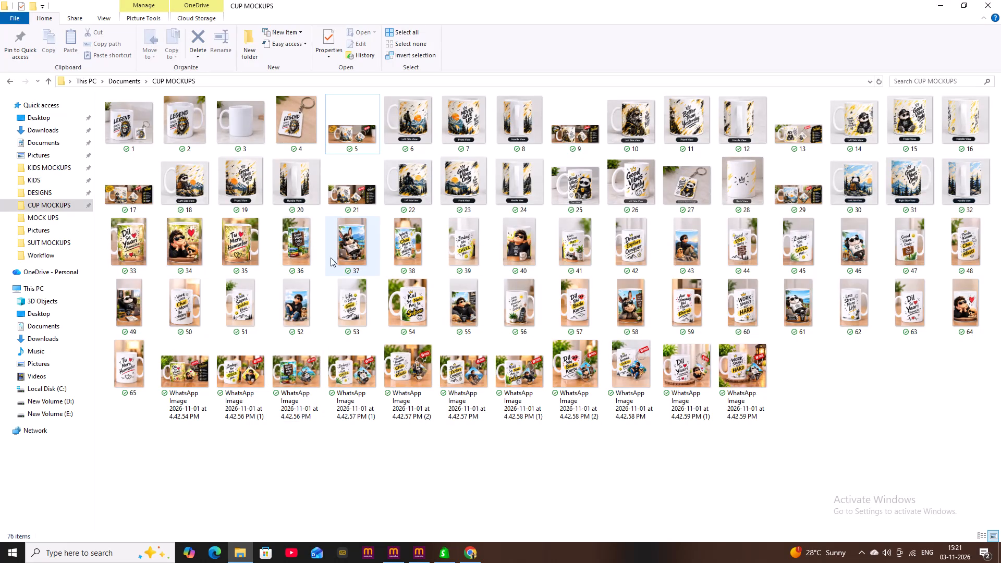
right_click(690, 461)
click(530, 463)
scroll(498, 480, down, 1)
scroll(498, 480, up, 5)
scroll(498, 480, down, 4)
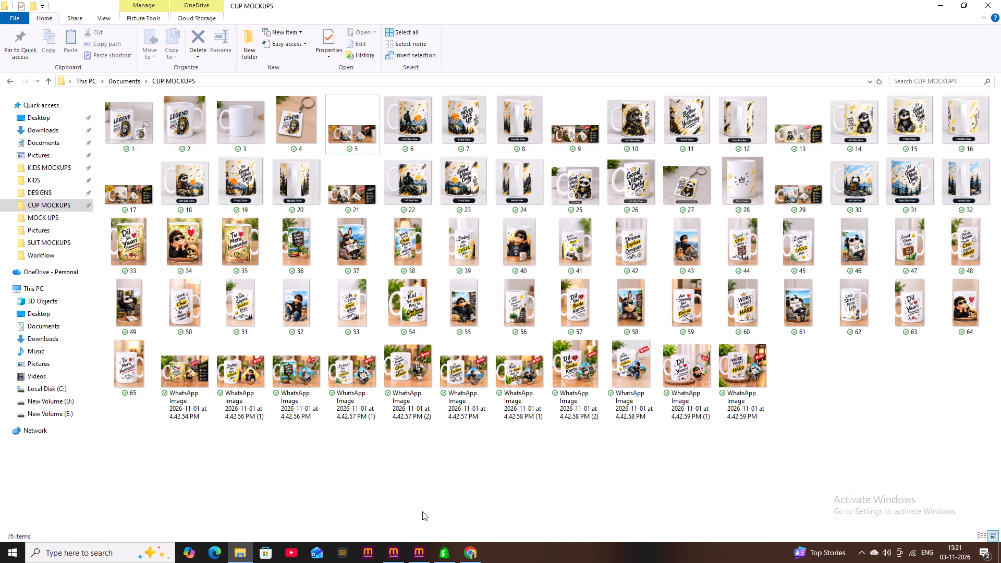
Switch to Chrome, return to the Flipkart Seller Hub listings and start adding a new single listing.
click(464, 556)
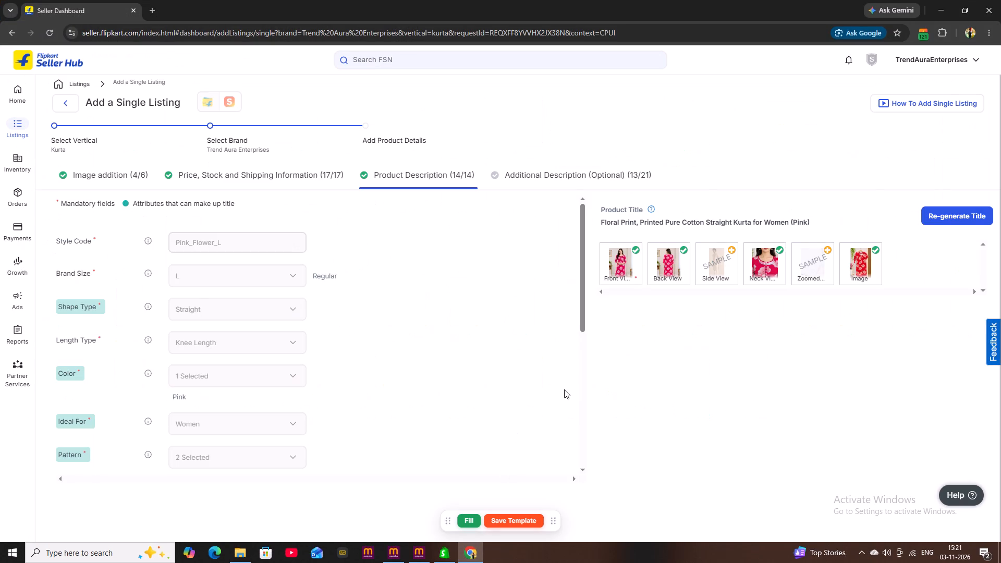
click(27, 130)
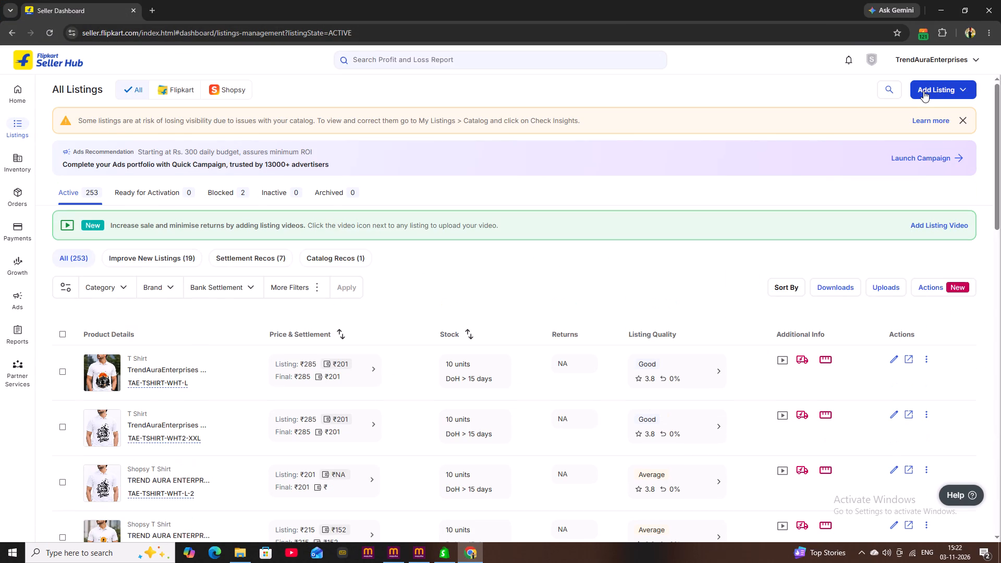
click(923, 91)
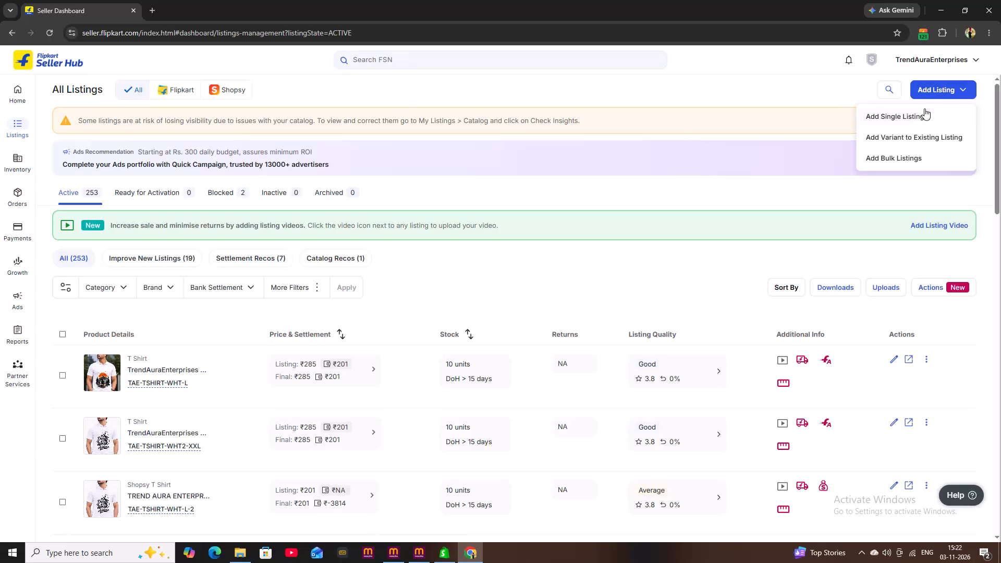
click(906, 114)
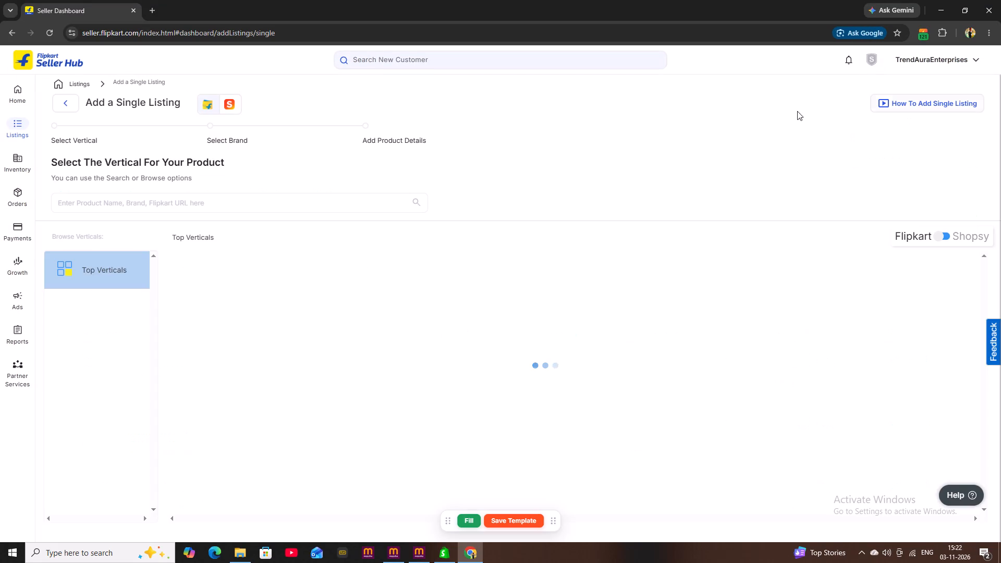
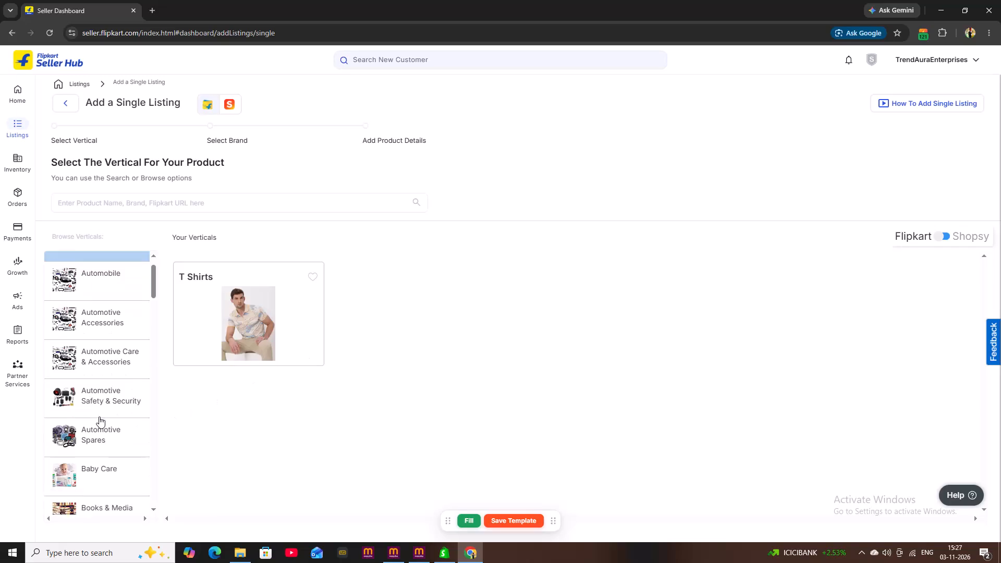
Select Home & Kitchen Accessories as the top-level category for the new listing.
scroll(99, 417, down, 3)
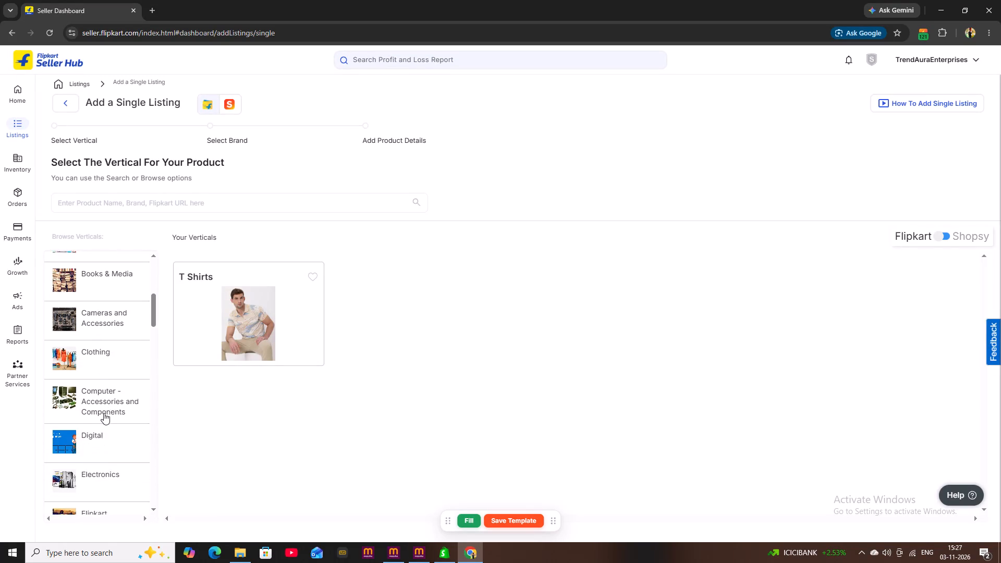
scroll(104, 413, down, 5)
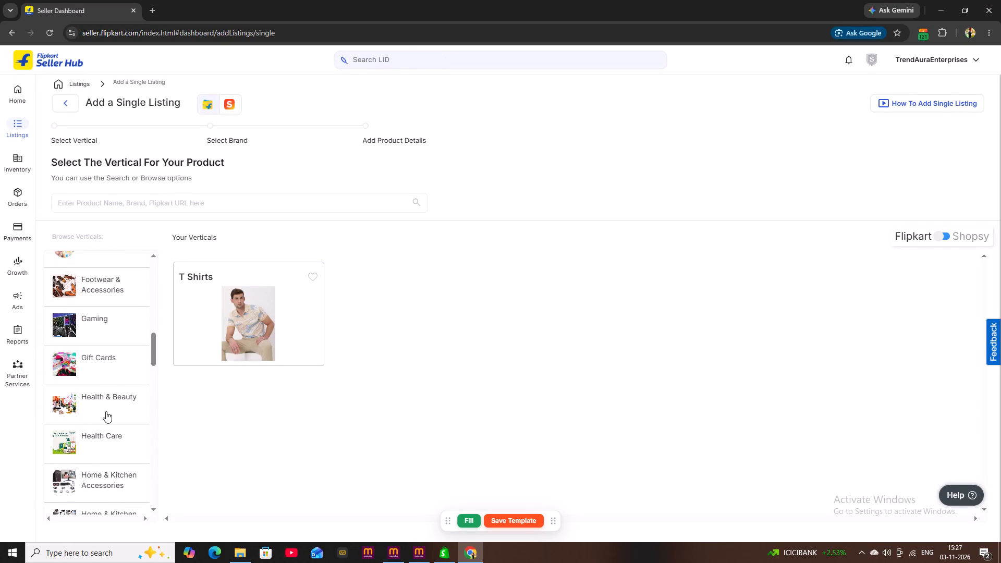
scroll(106, 411, down, 1)
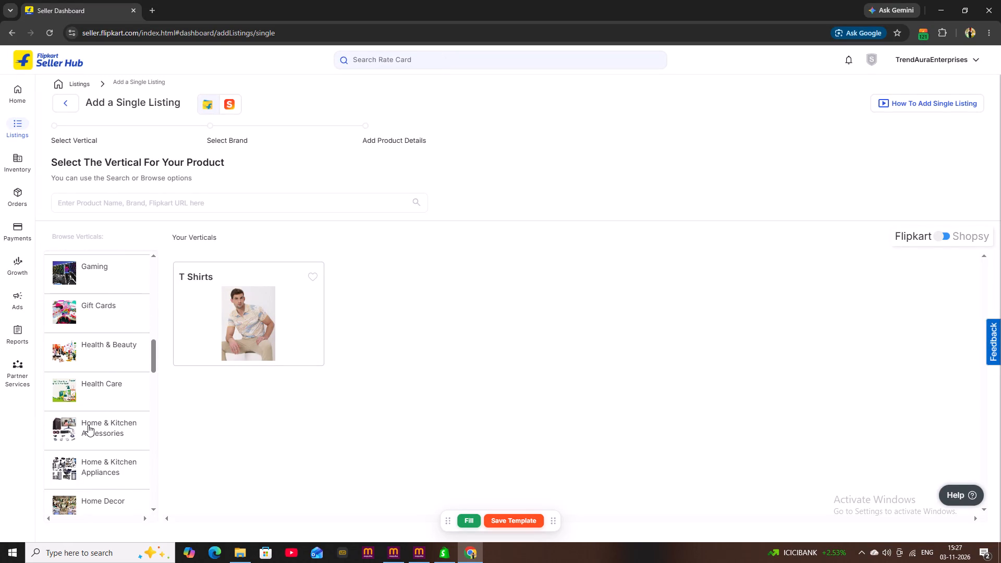
click(88, 425)
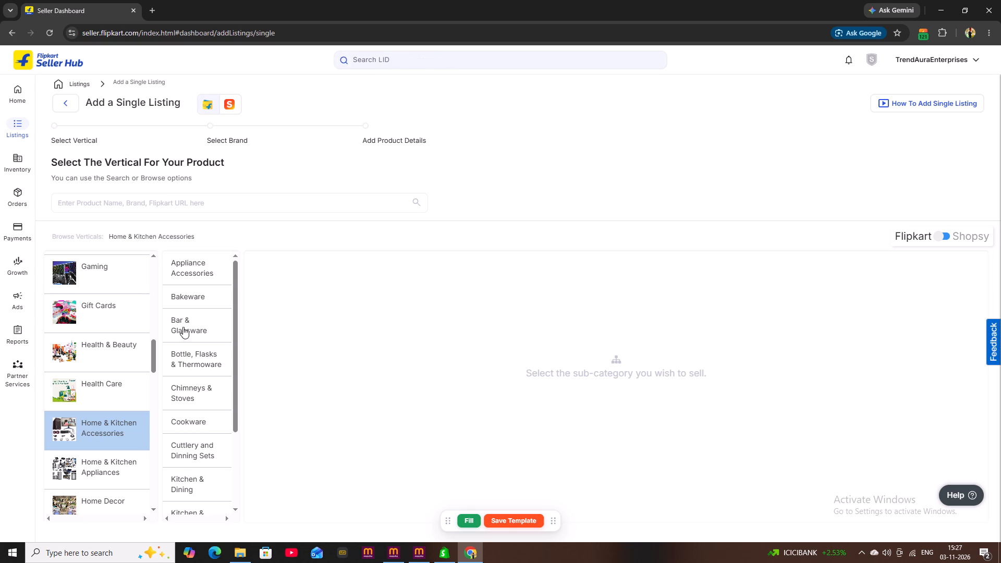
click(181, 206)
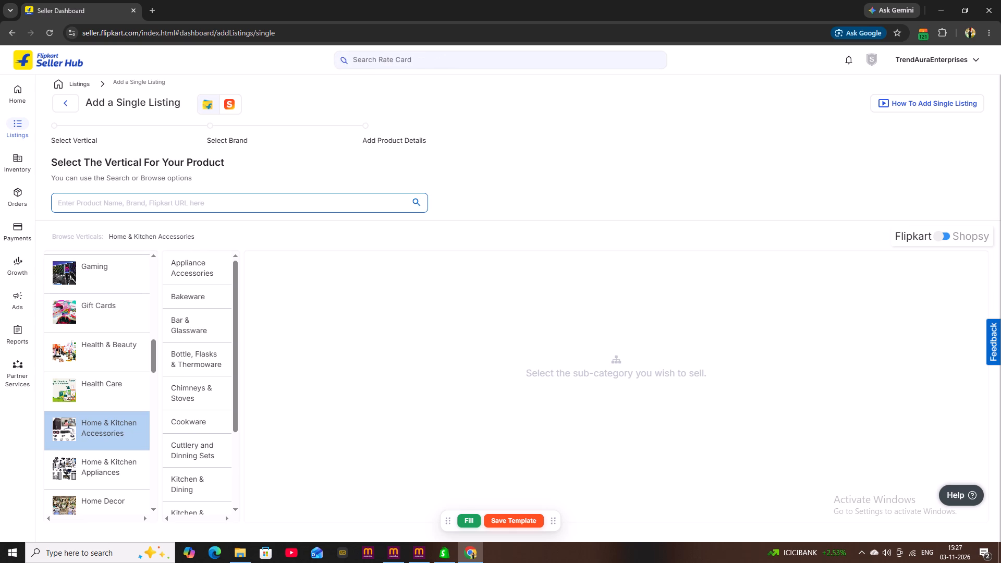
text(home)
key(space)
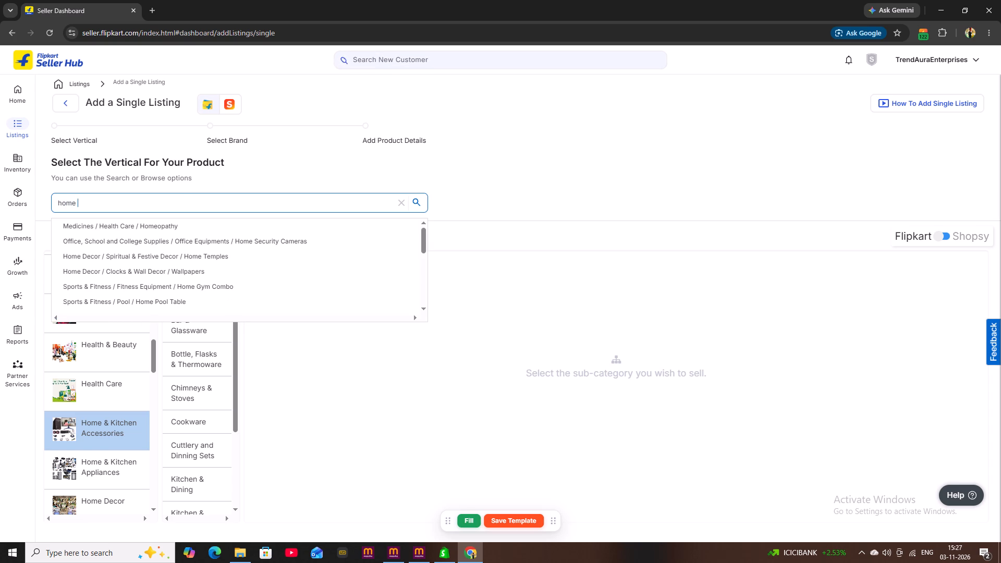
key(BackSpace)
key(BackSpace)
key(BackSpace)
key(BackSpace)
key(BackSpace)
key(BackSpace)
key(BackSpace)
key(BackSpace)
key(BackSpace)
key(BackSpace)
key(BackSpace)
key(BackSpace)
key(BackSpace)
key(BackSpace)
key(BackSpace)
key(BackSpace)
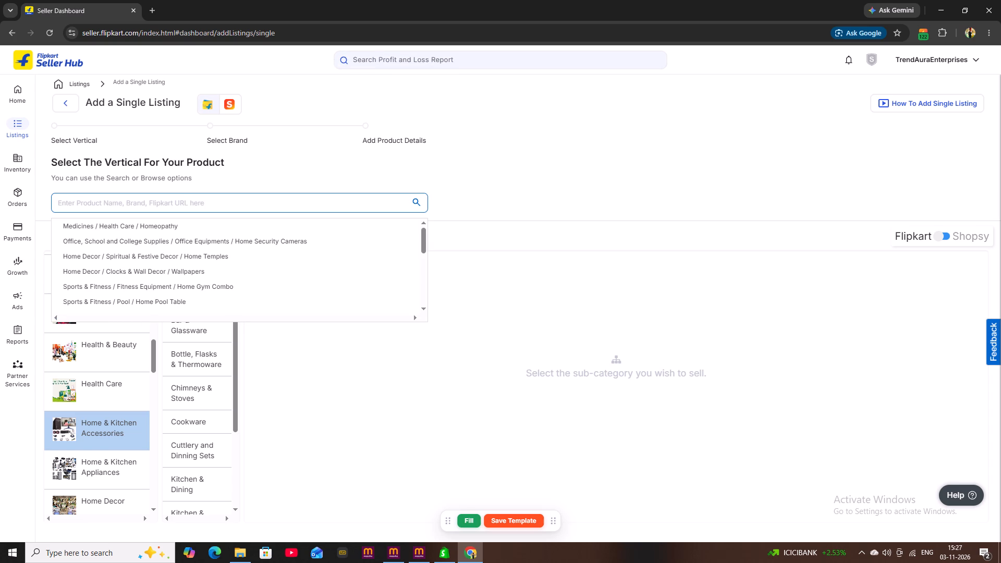
Search the product verticals for "mugs" and look through the suggested categories without choosing one.
text(mugd)
key(BackSpace)
key(s)
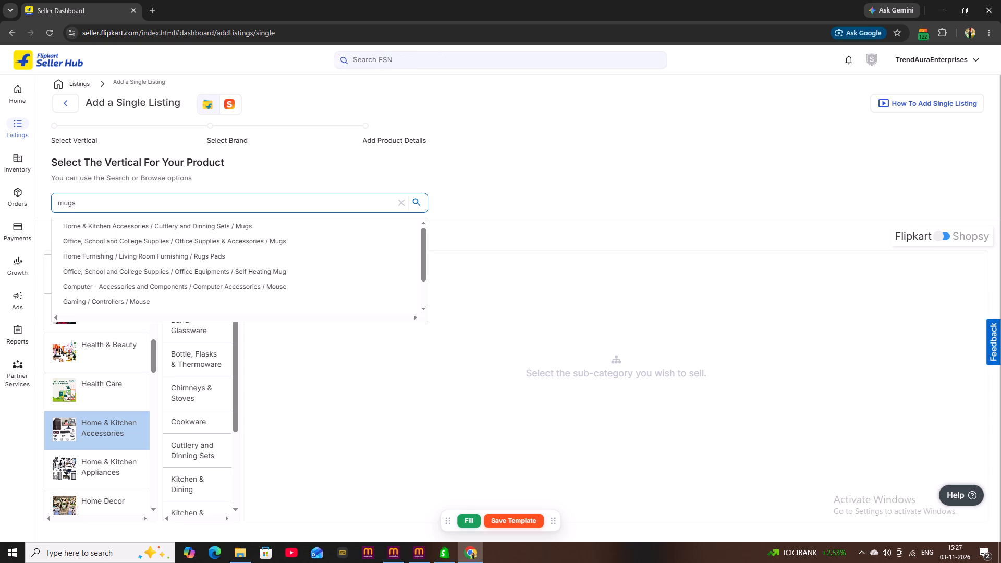
scroll(202, 259, down, 3)
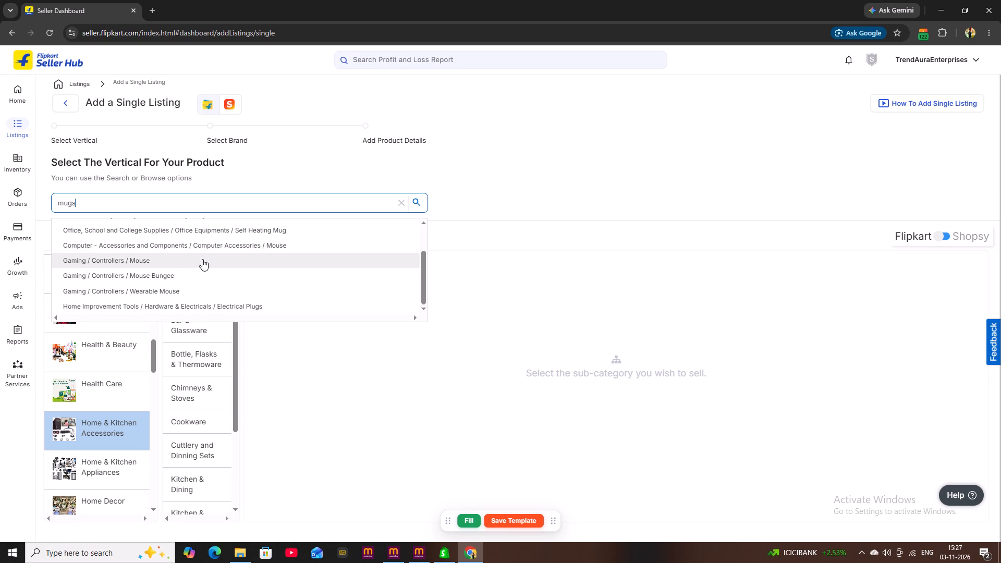
scroll(202, 259, down, 2)
scroll(202, 259, up, 4)
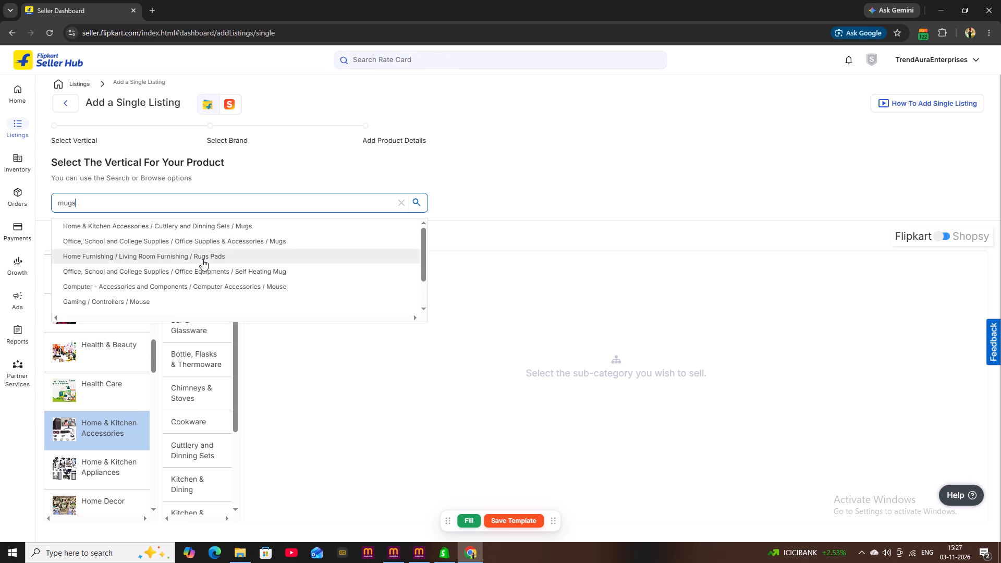
click(324, 388)
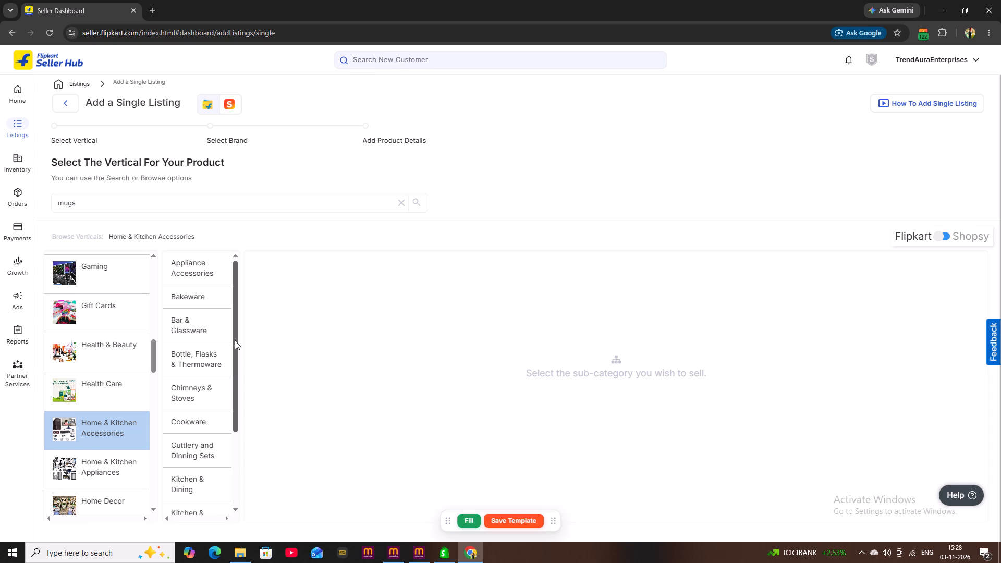
Browse the Kitchen & Dining, Kitchen & Table Linen and Kitchen Tools sub-categories in turn.
drag(235, 340, 227, 419)
click(203, 378)
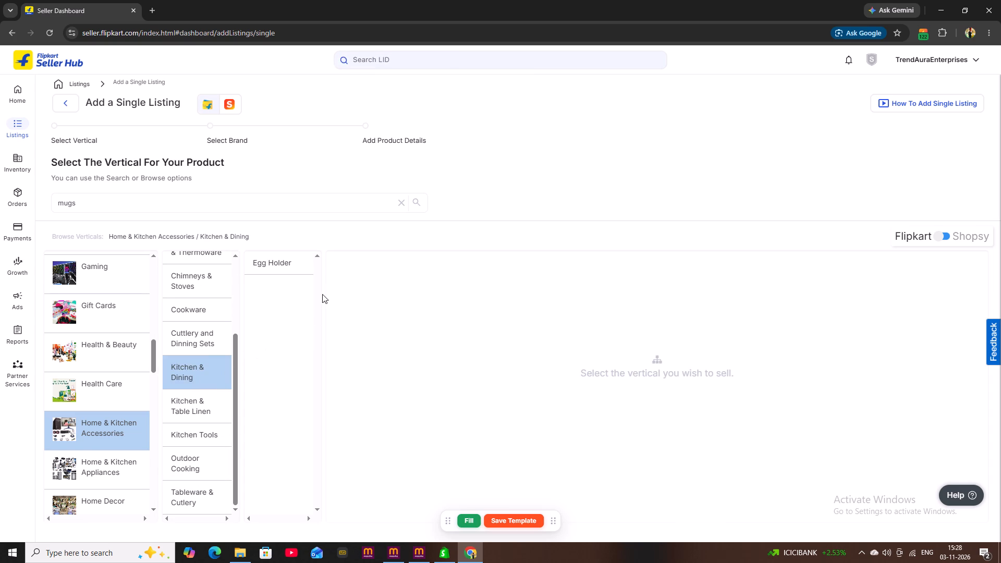
scroll(292, 365, up, 4)
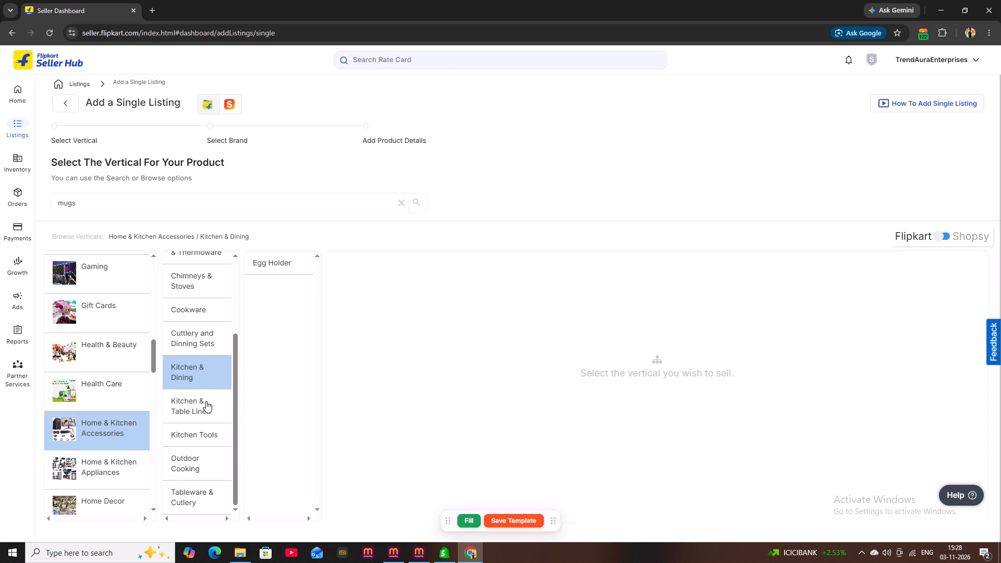
click(206, 401)
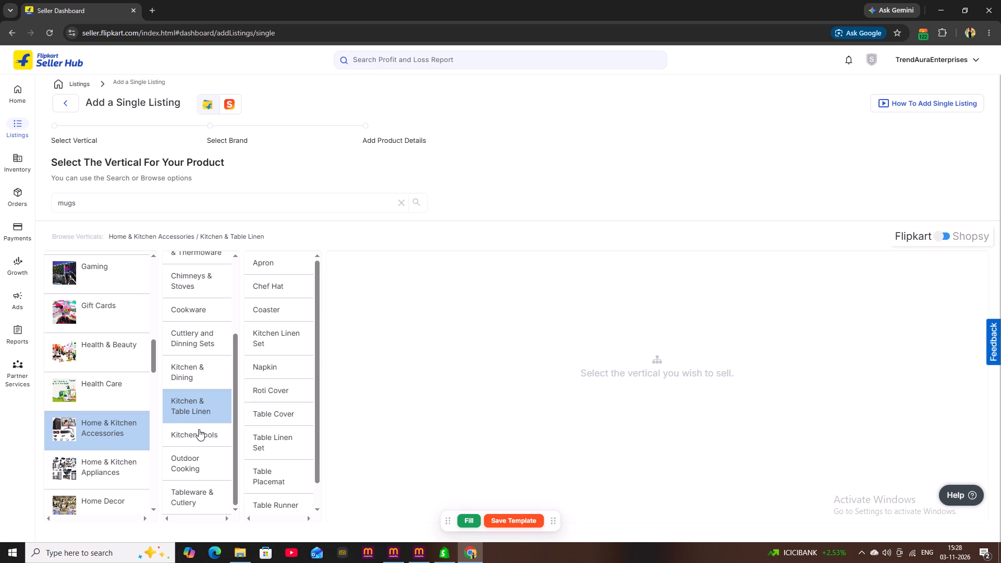
click(188, 430)
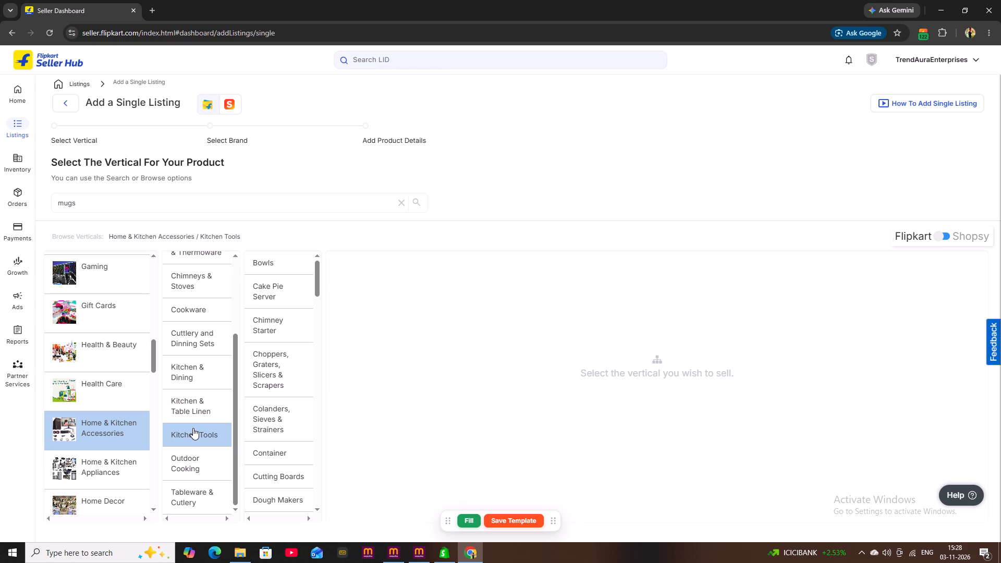
Look through the full list of Kitchen Tools verticals for one that suits the product.
scroll(264, 442, down, 4)
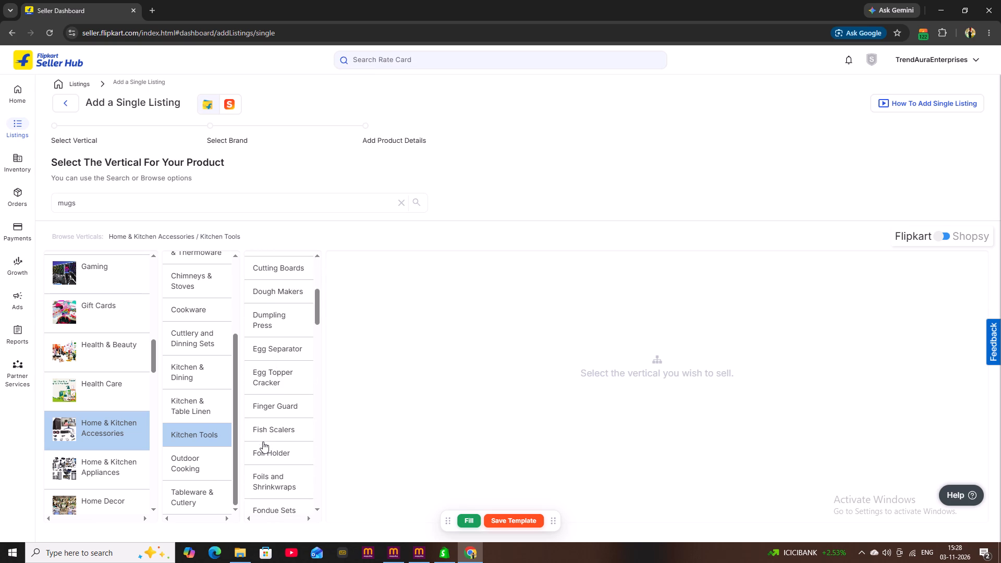
scroll(265, 439, down, 2)
scroll(265, 439, up, 9)
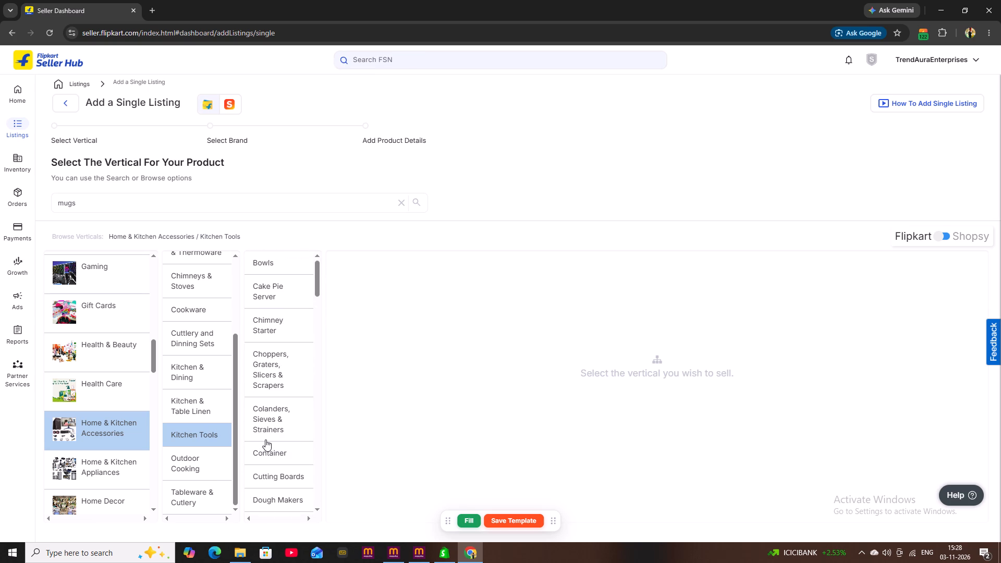
scroll(265, 439, down, 15)
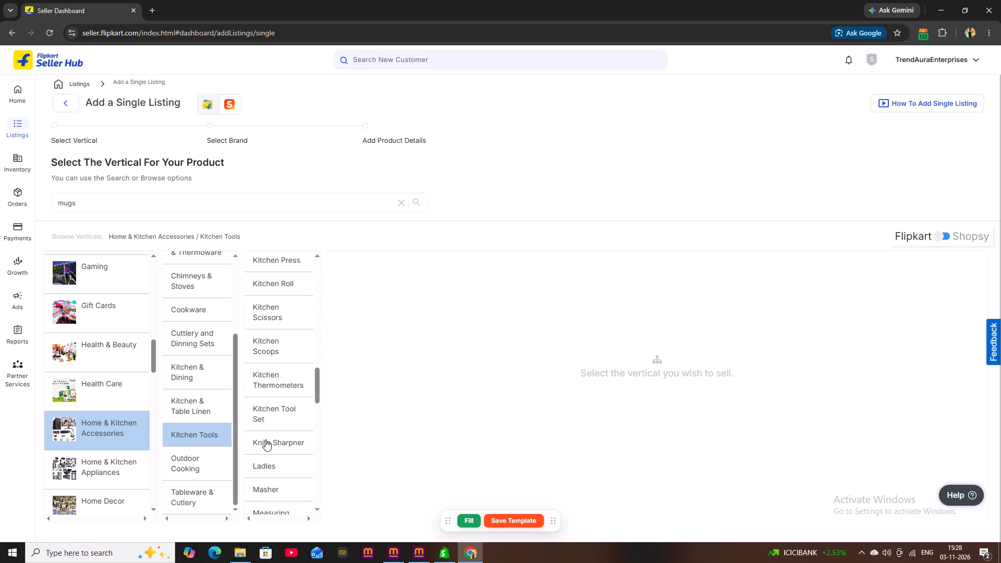
scroll(265, 439, down, 7)
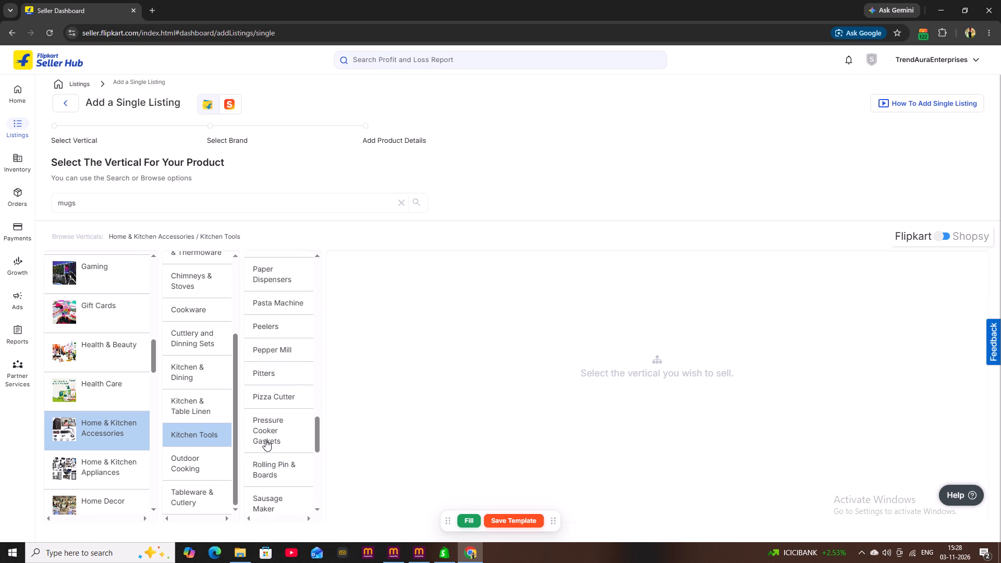
scroll(265, 439, down, 17)
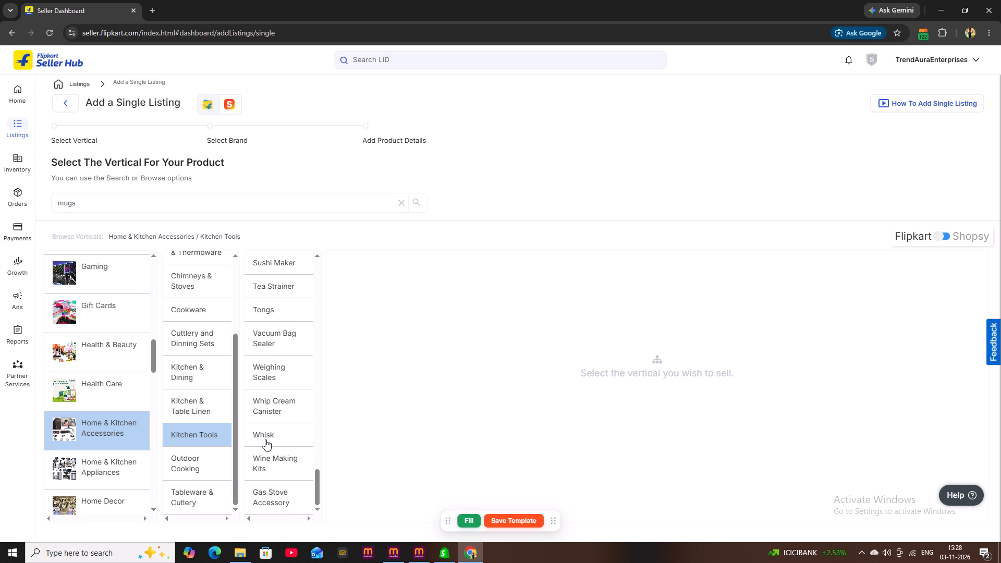
scroll(267, 424, up, 2)
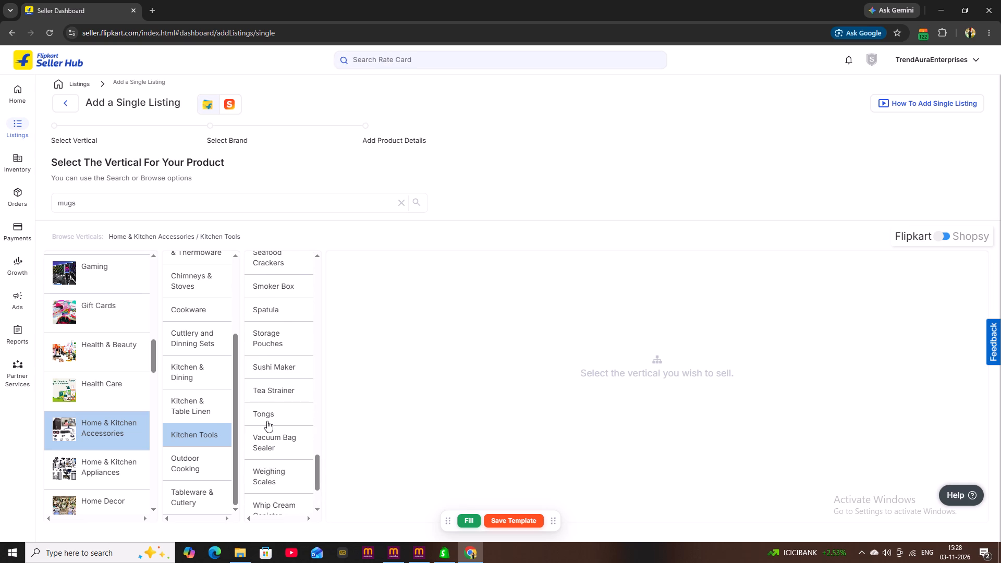
Preview the Tea Strainer, Sushi Maker, Storage Pouches, Spatula and Smoker Box verticals one after another.
click(281, 393)
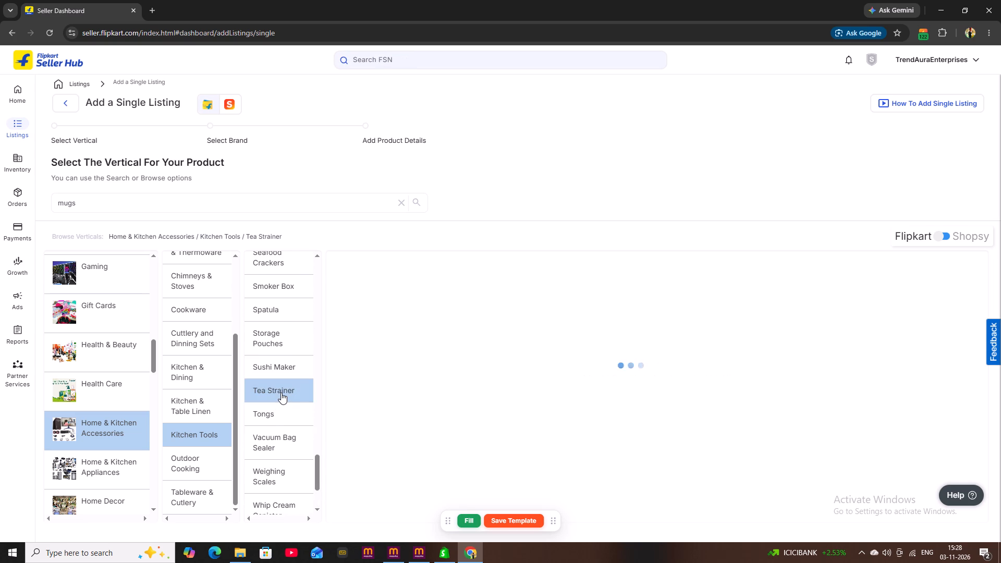
click(283, 370)
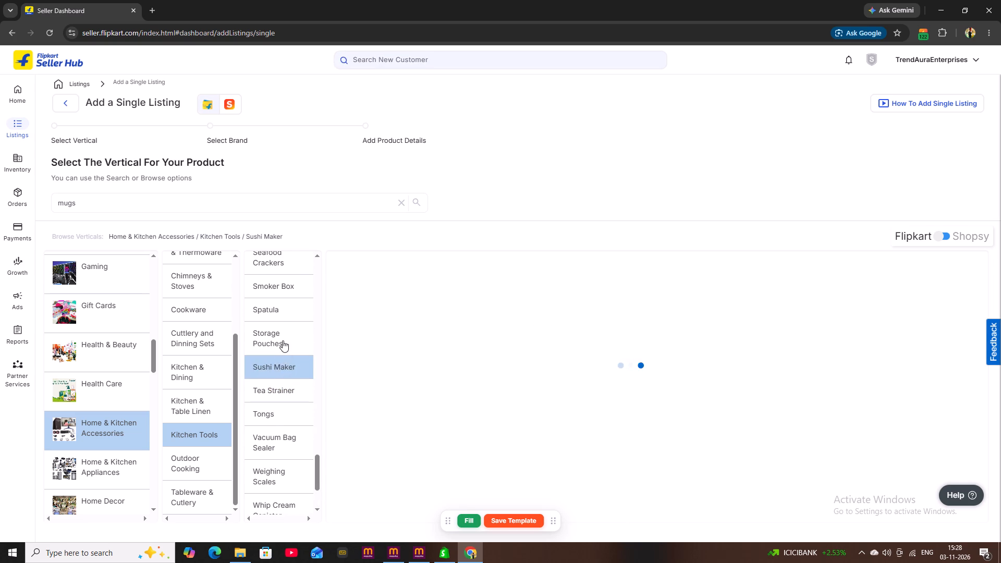
click(283, 338)
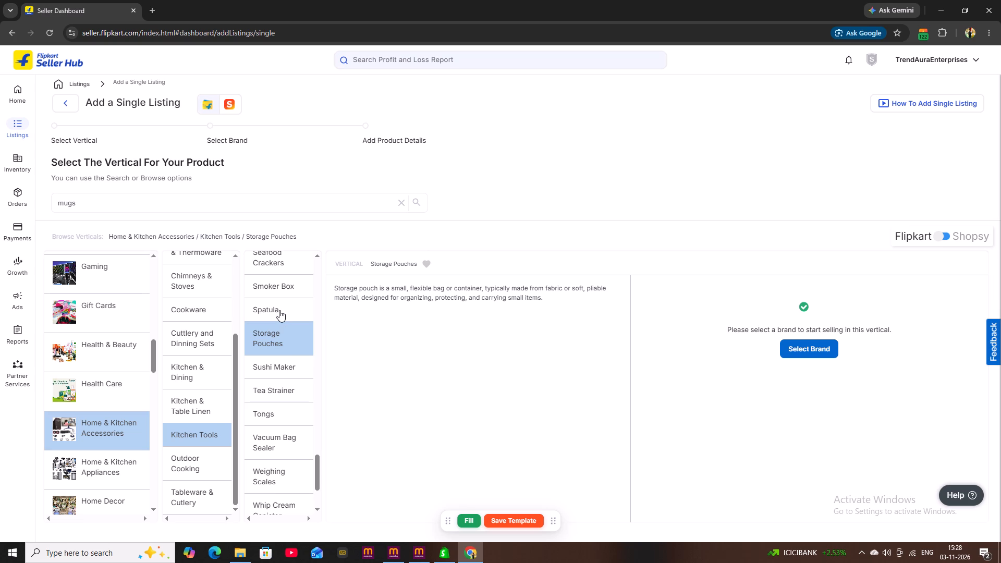
click(279, 310)
scroll(279, 310, up, 1)
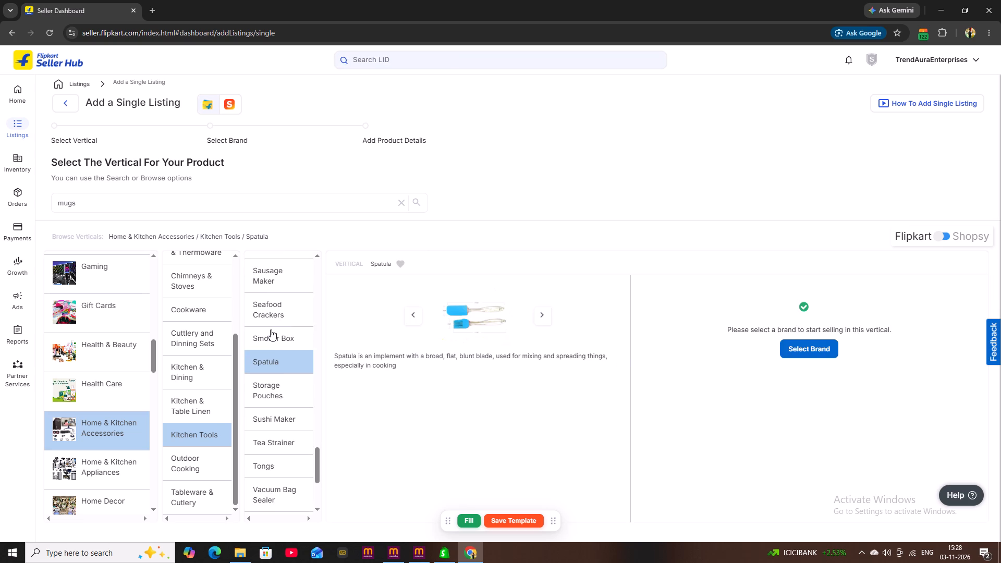
click(271, 329)
Look back through the whole Kitchen Tools vertical list, from Spatula to Bowls, for one that suits a mug.
scroll(276, 311, up, 2)
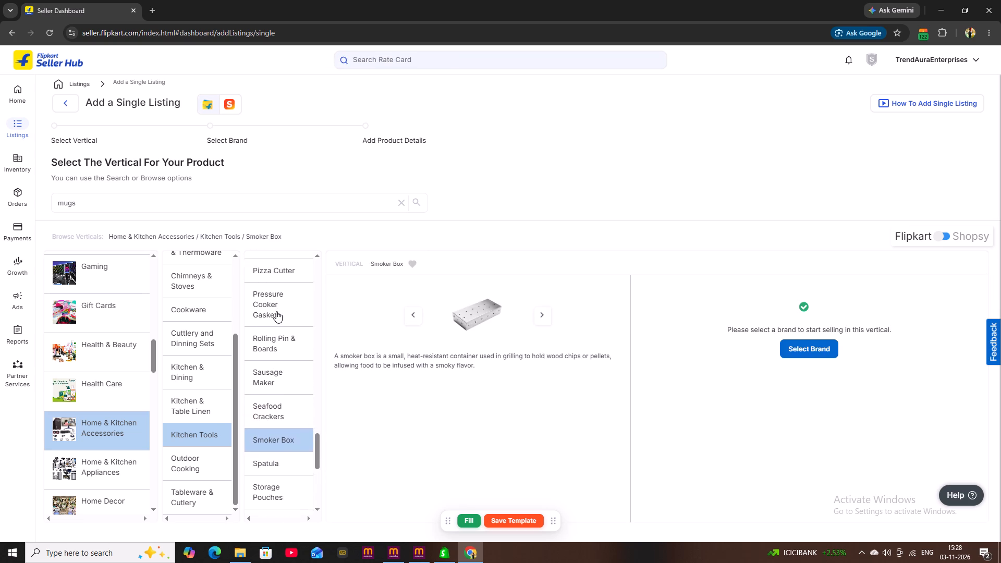
scroll(276, 311, up, 3)
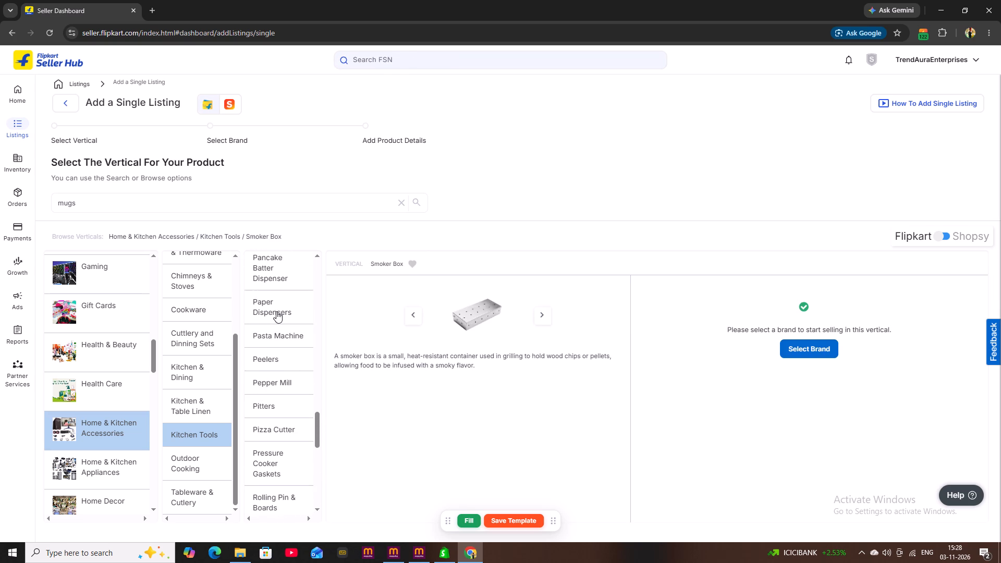
scroll(276, 311, up, 3)
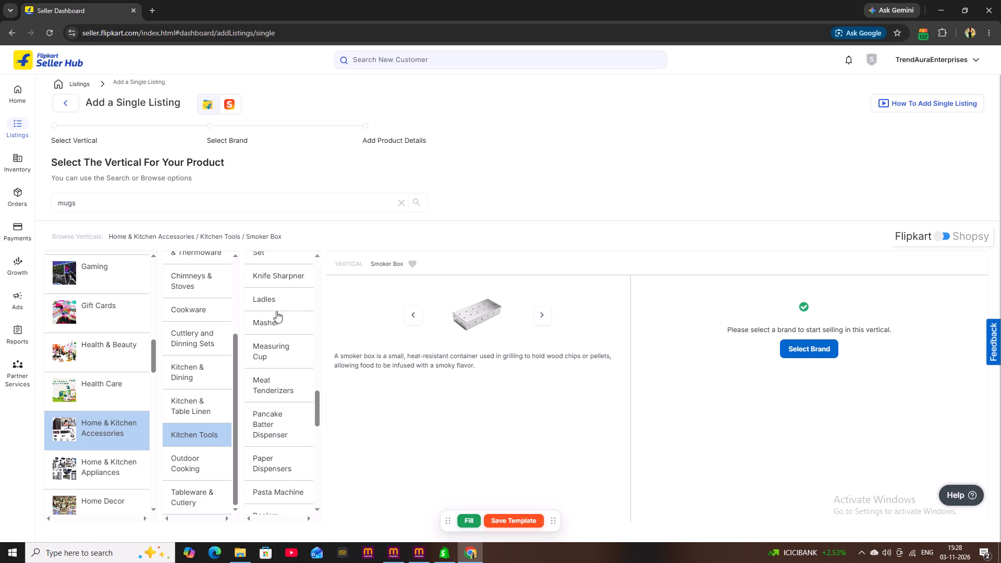
scroll(272, 327, up, 2)
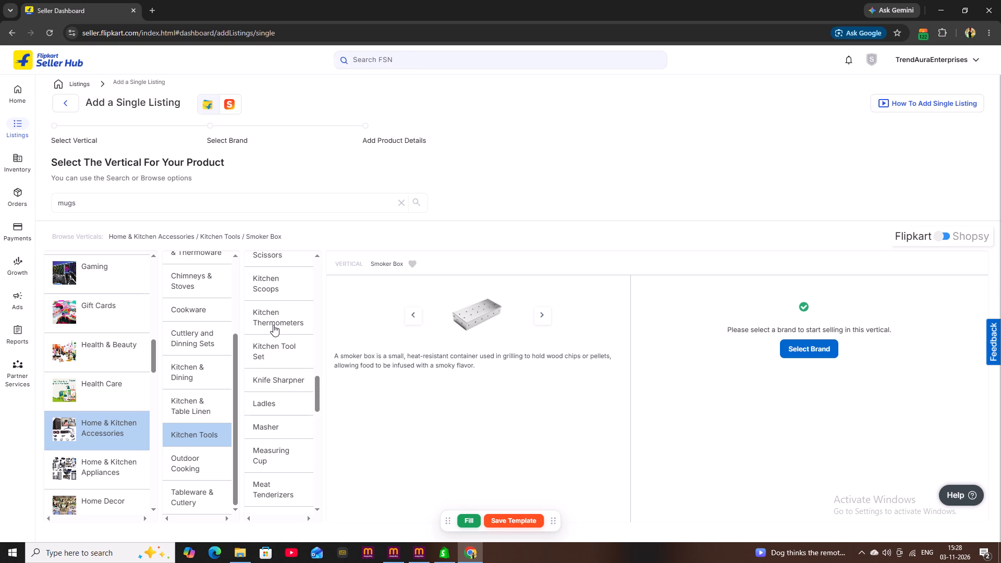
scroll(273, 325, up, 1)
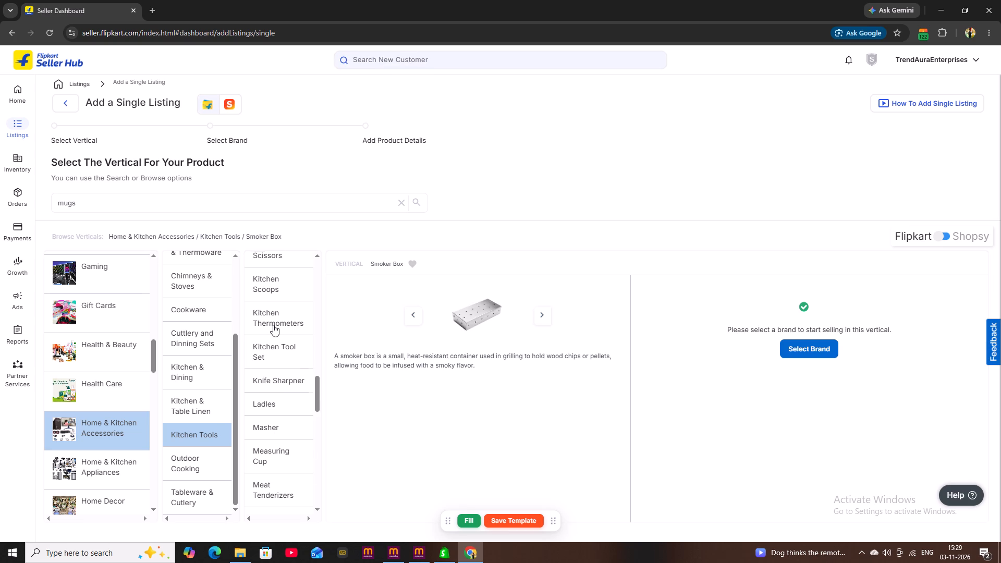
scroll(273, 325, up, 2)
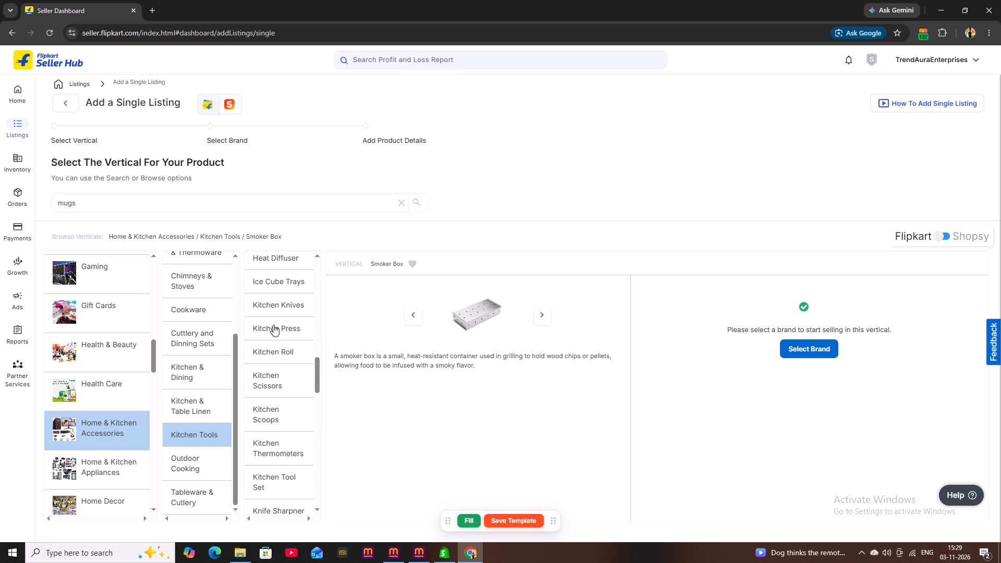
scroll(273, 325, up, 2)
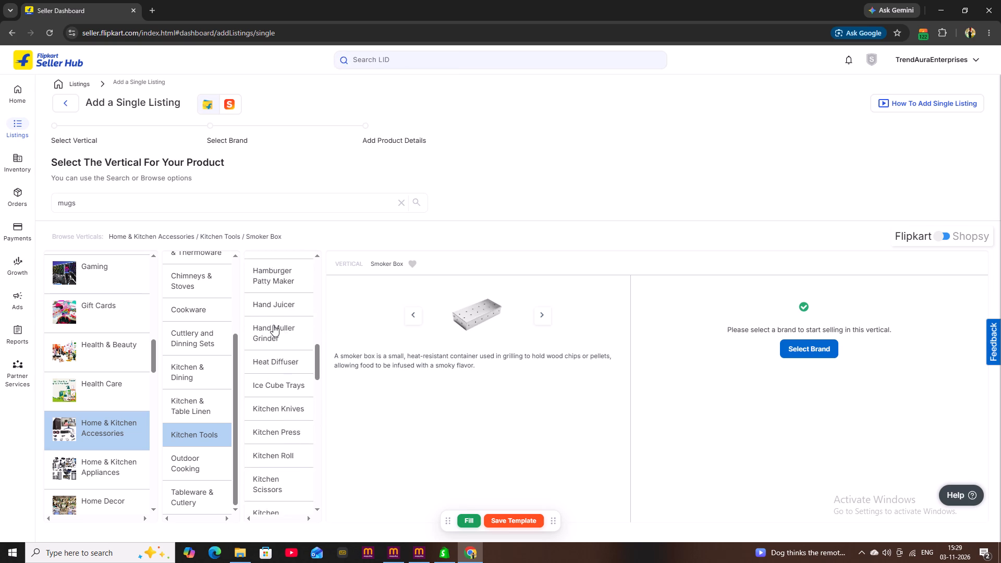
scroll(273, 325, up, 3)
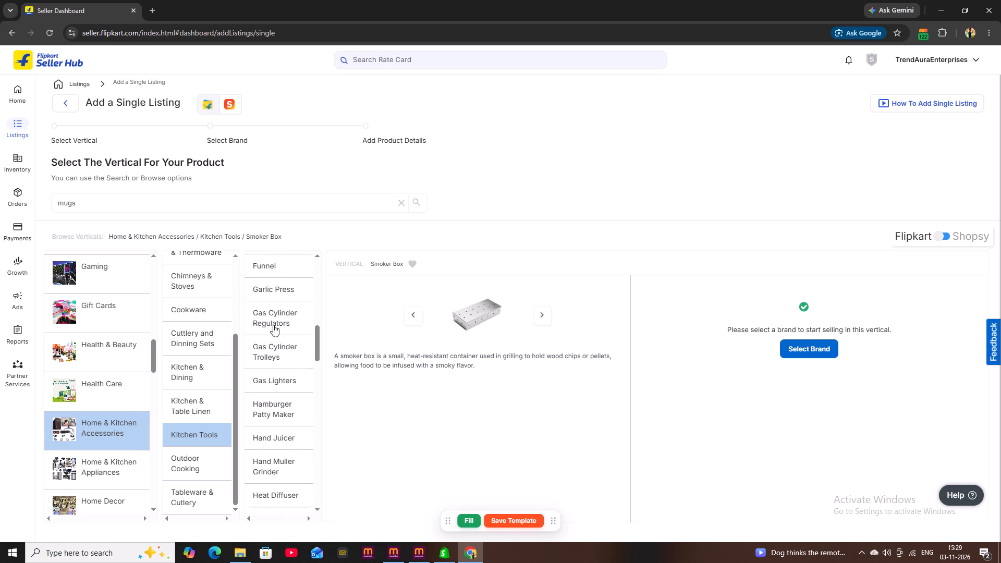
scroll(273, 325, up, 1)
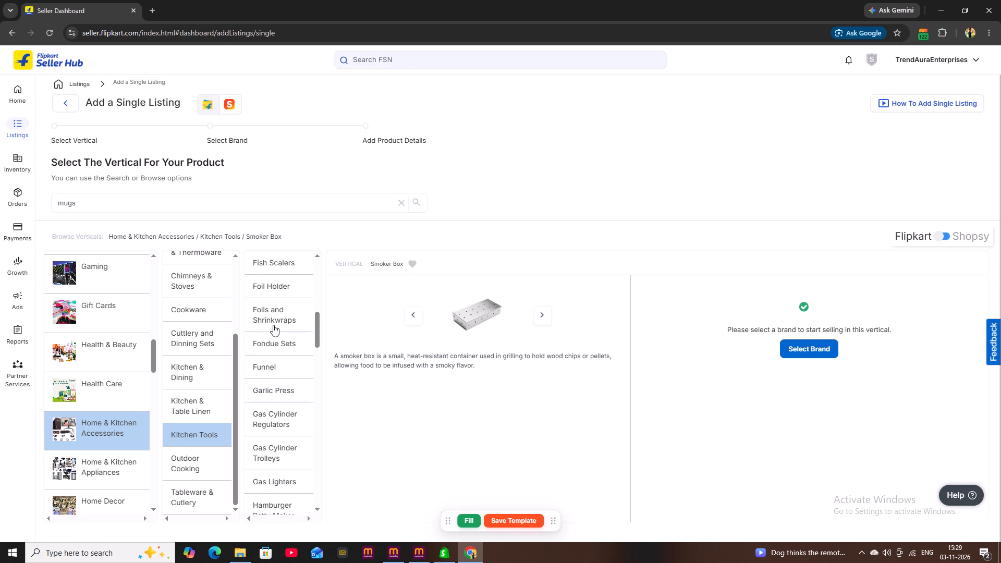
scroll(273, 325, up, 4)
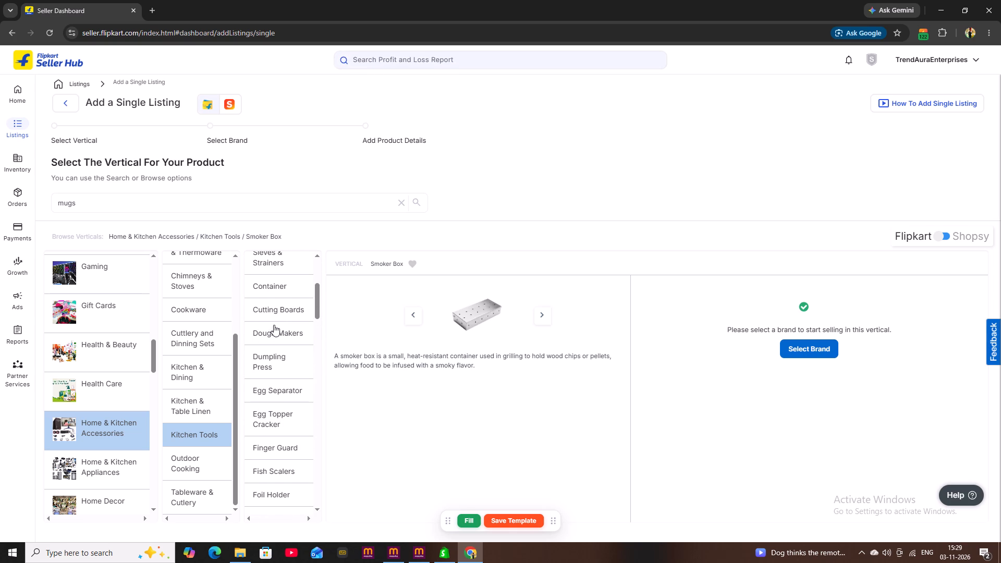
scroll(274, 325, up, 1)
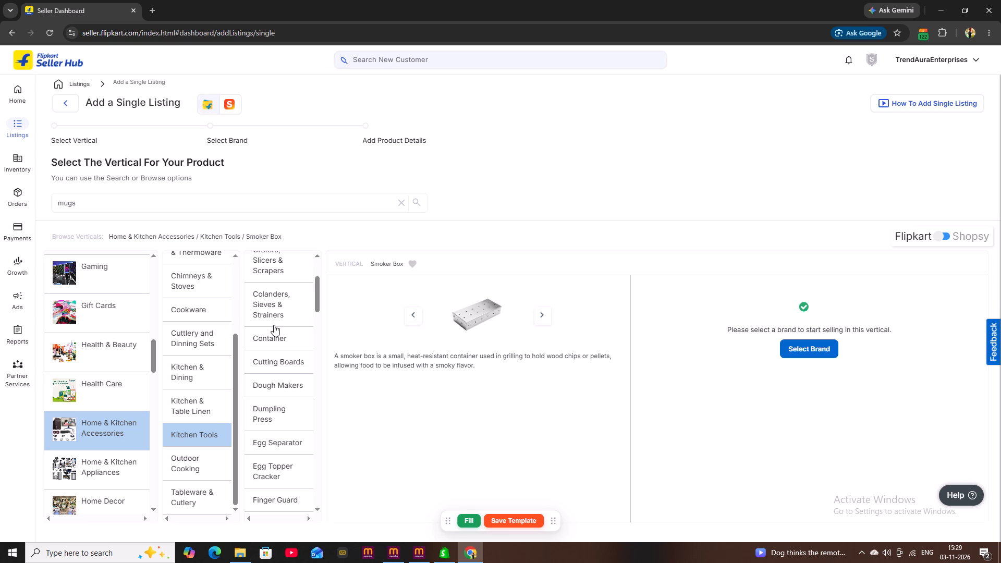
scroll(274, 324, up, 2)
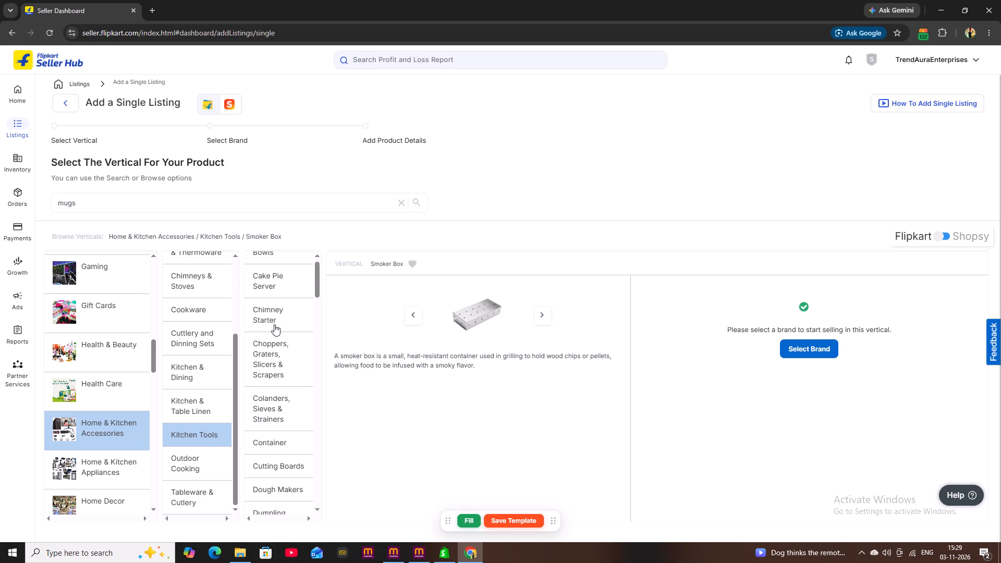
scroll(274, 324, up, 2)
scroll(179, 451, down, 2)
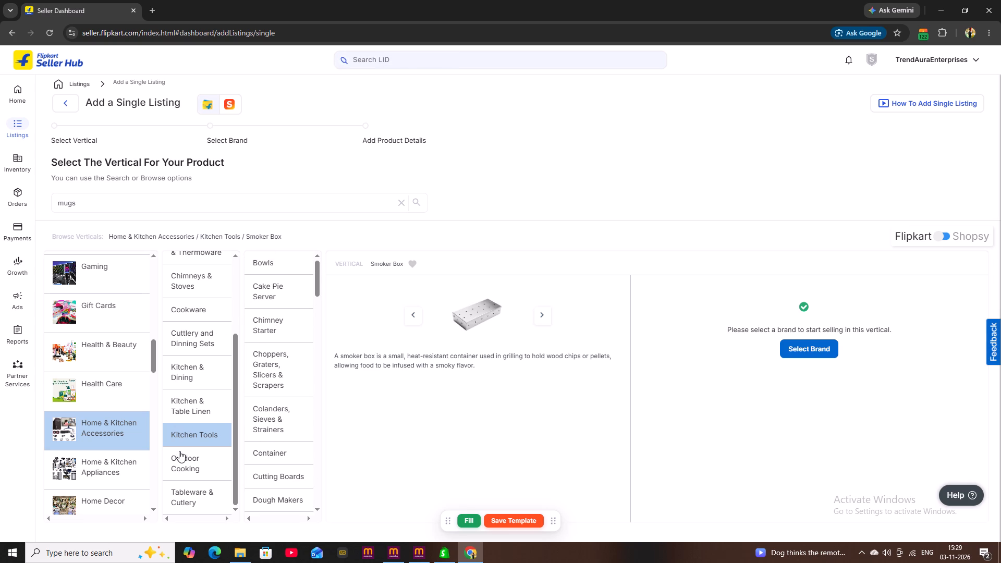
scroll(179, 451, down, 2)
Check the verticals under Kitchen & Table Linen and Kitchen & Dining, previewing the Egg Holder vertical.
click(201, 413)
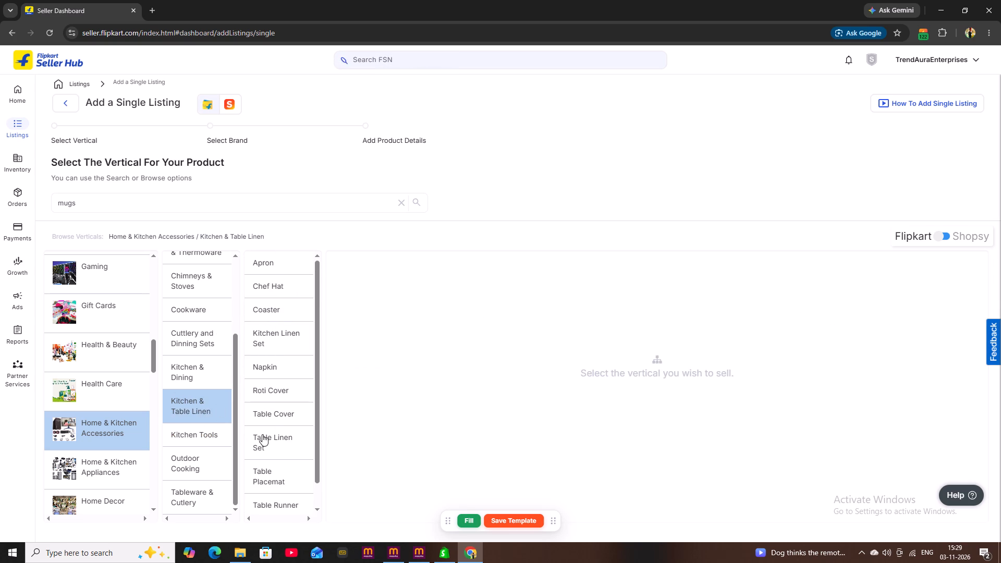
drag(318, 430, 316, 452)
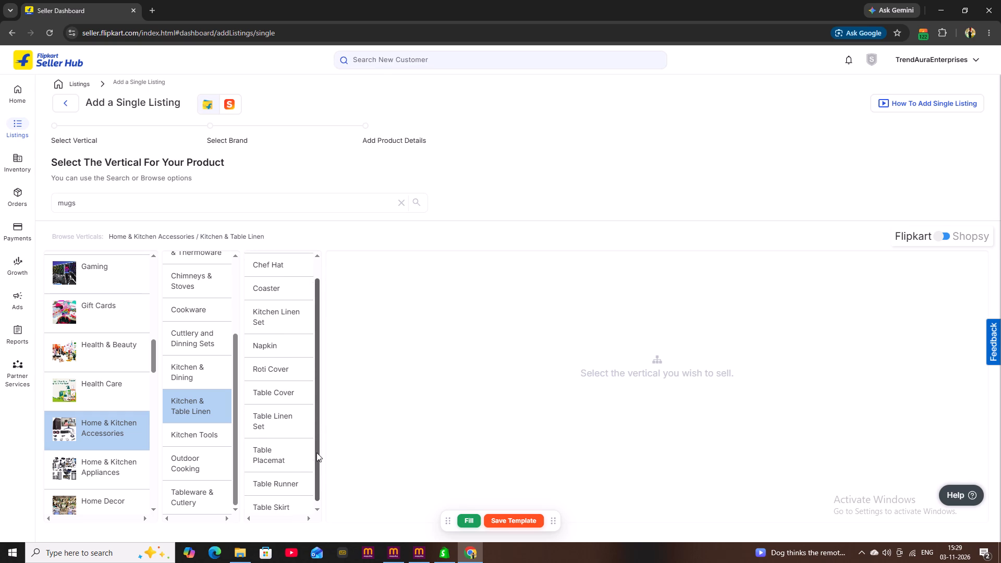
drag(316, 452, 318, 471)
click(218, 363)
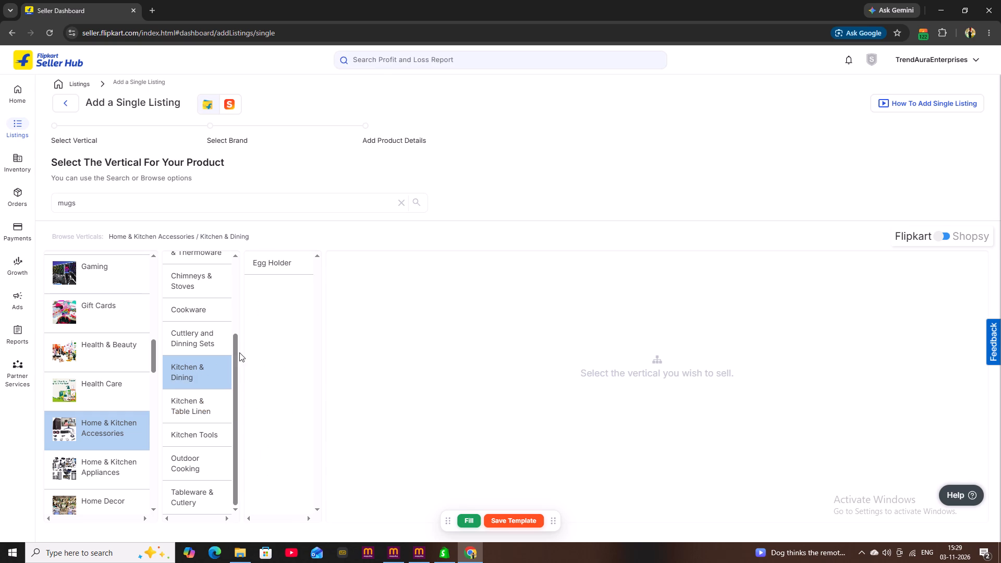
click(294, 268)
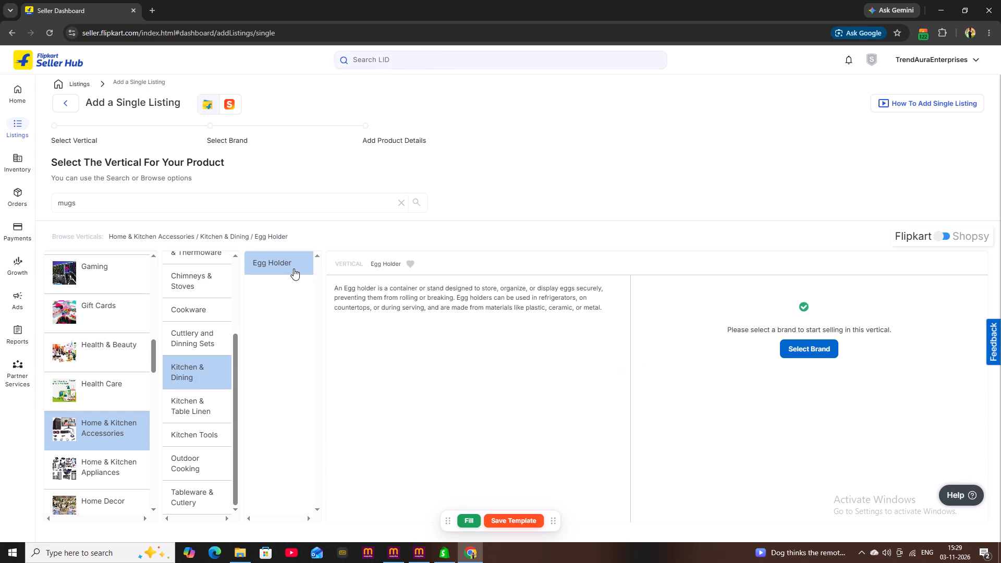
Select the Mugs vertical under Cuttlery and Dinning Sets after comparing it with Tea Urn and Dinner Sets.
click(205, 338)
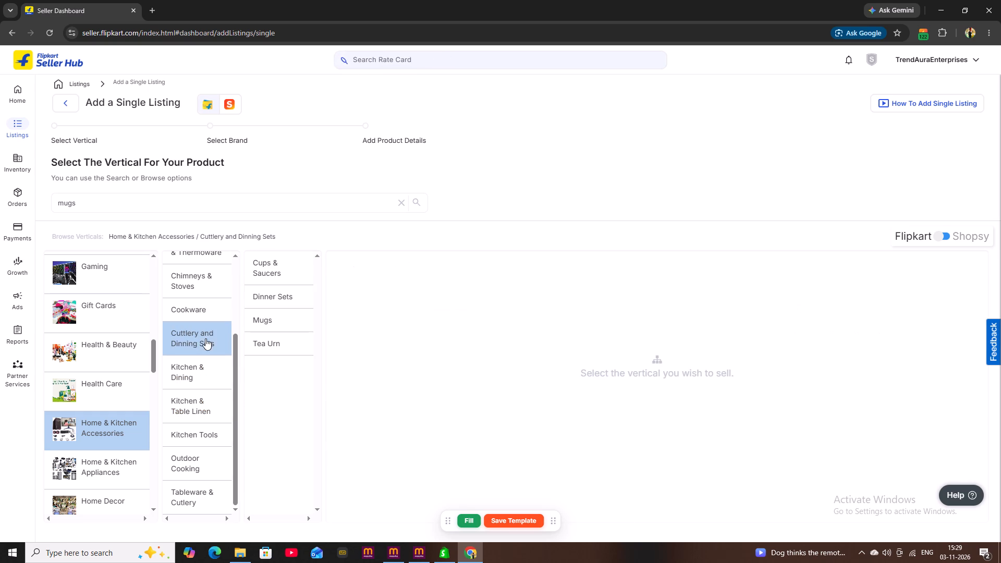
click(274, 325)
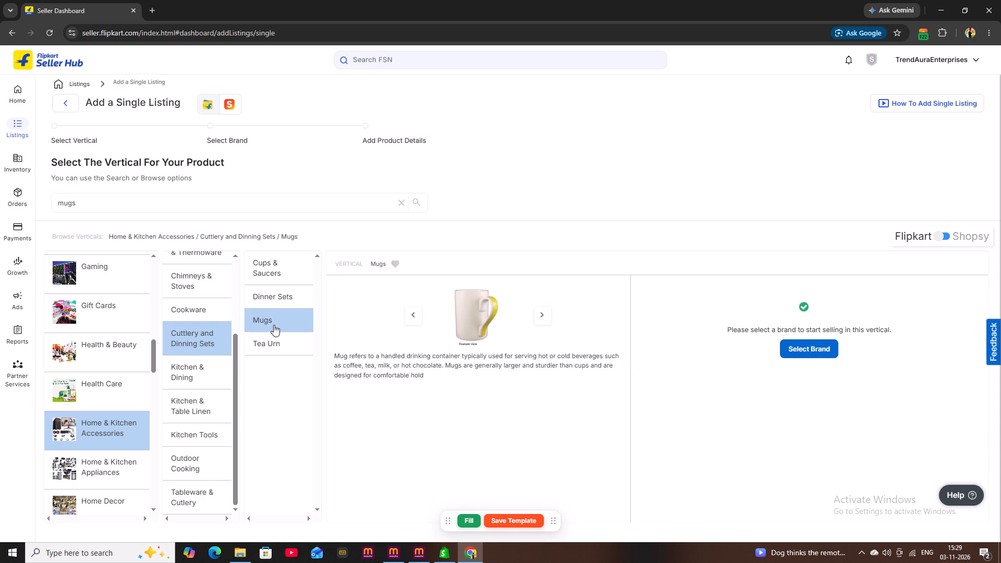
click(250, 344)
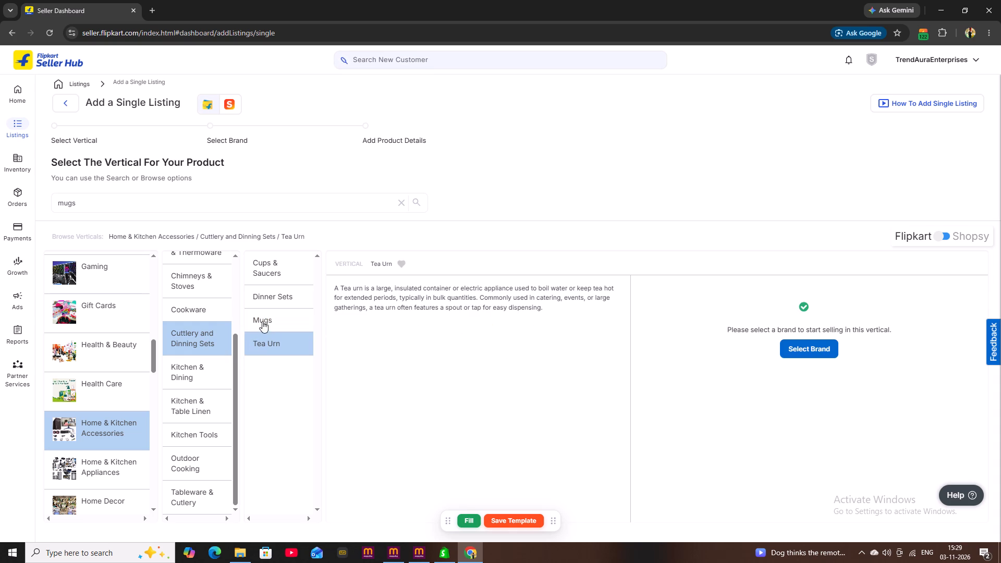
click(273, 299)
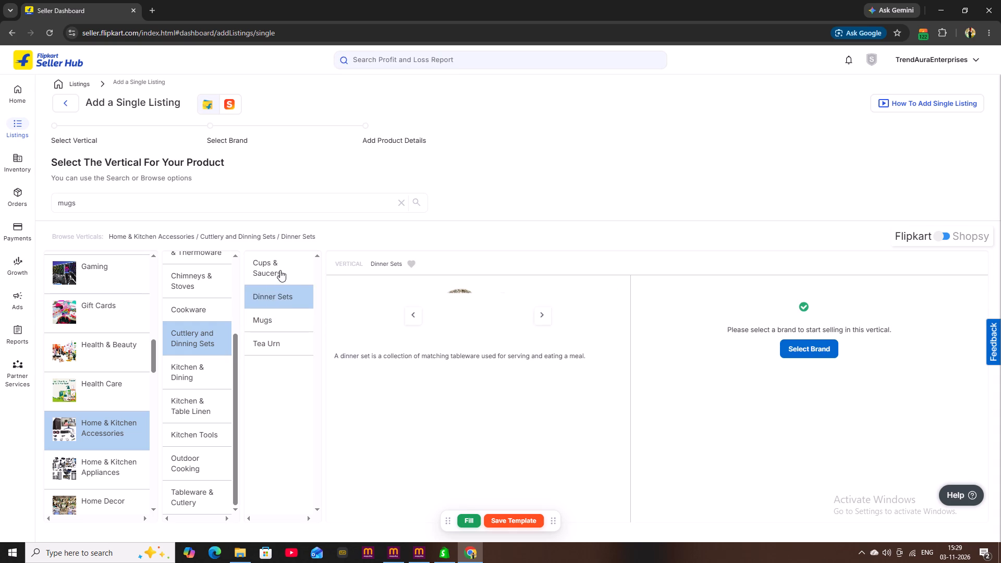
click(267, 313)
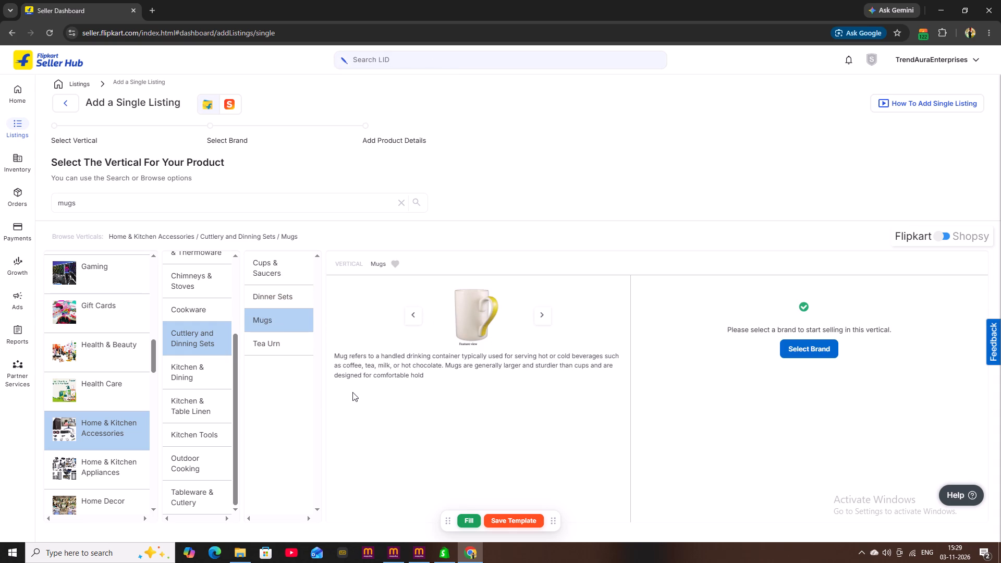
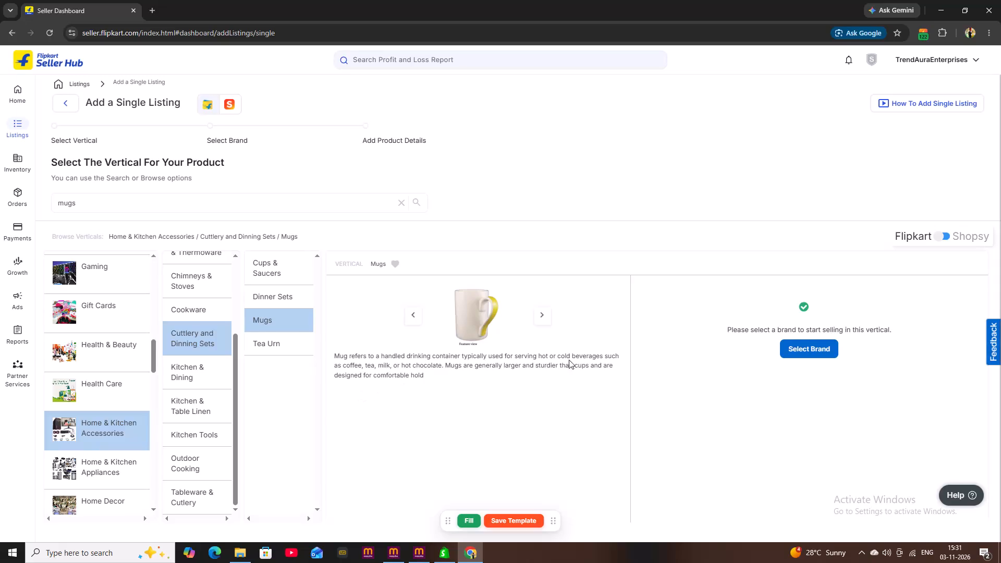
Check the Cups & Saucers vertical against Mugs, keep Mugs for the listing, and proceed to brand selection.
click(260, 262)
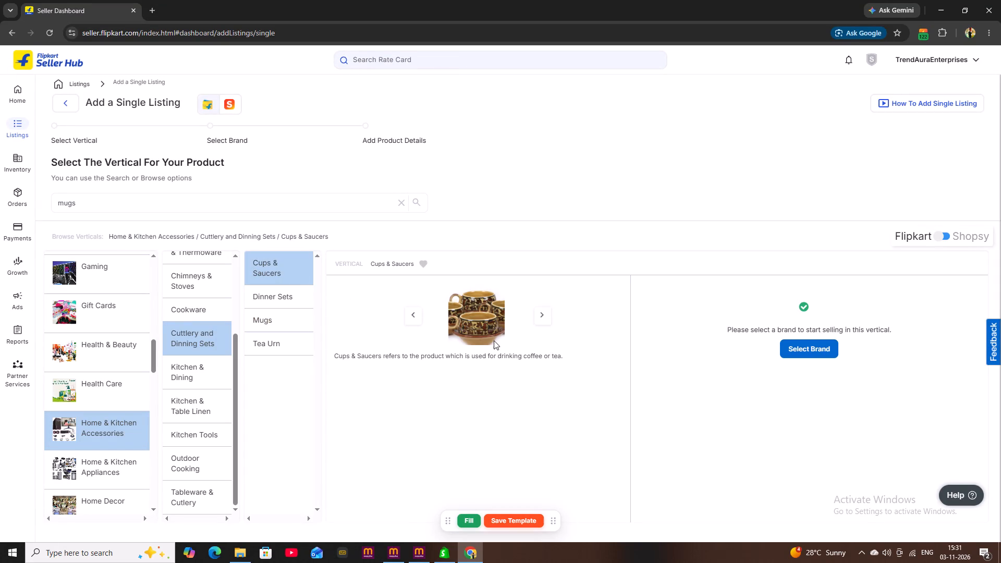
click(268, 312)
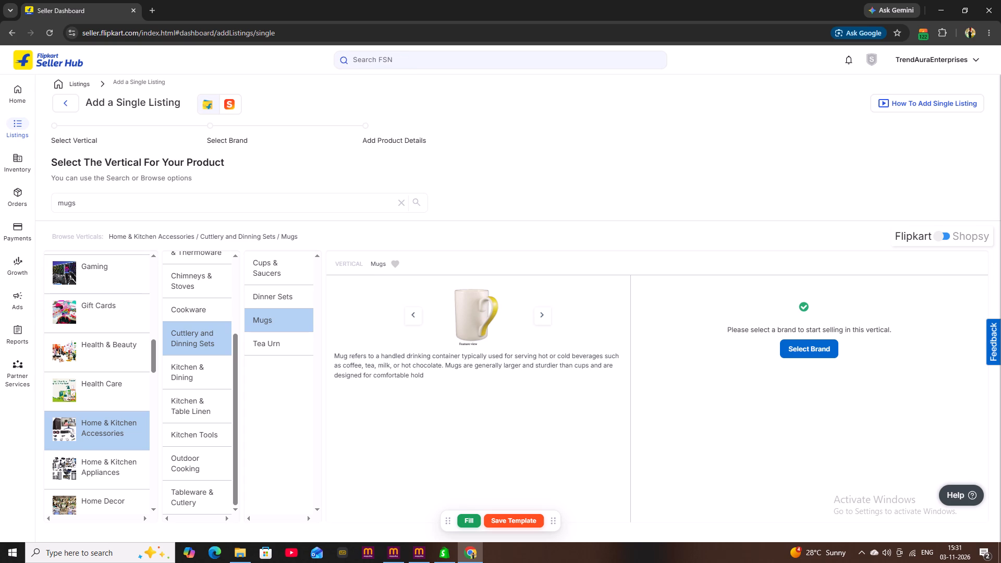
click(795, 349)
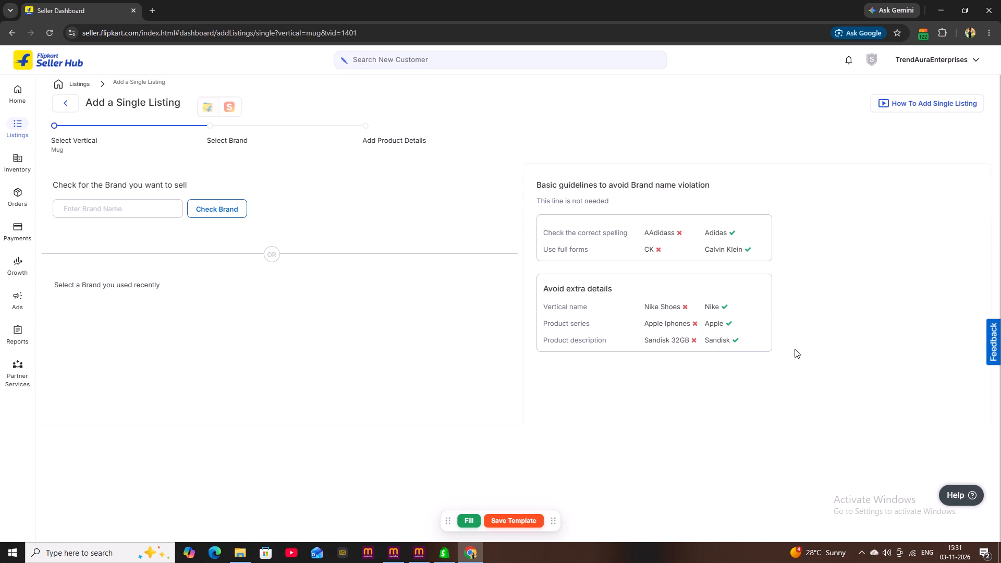
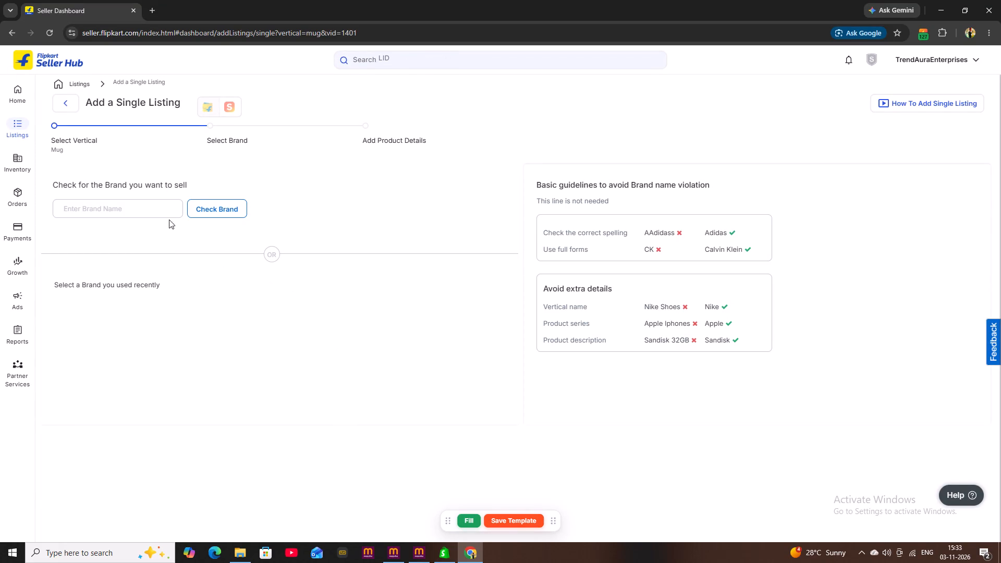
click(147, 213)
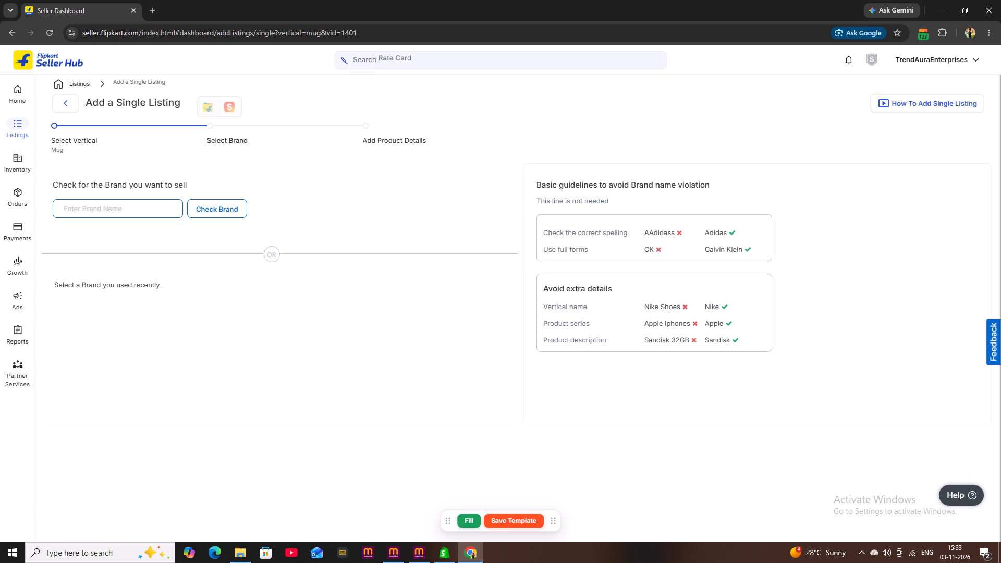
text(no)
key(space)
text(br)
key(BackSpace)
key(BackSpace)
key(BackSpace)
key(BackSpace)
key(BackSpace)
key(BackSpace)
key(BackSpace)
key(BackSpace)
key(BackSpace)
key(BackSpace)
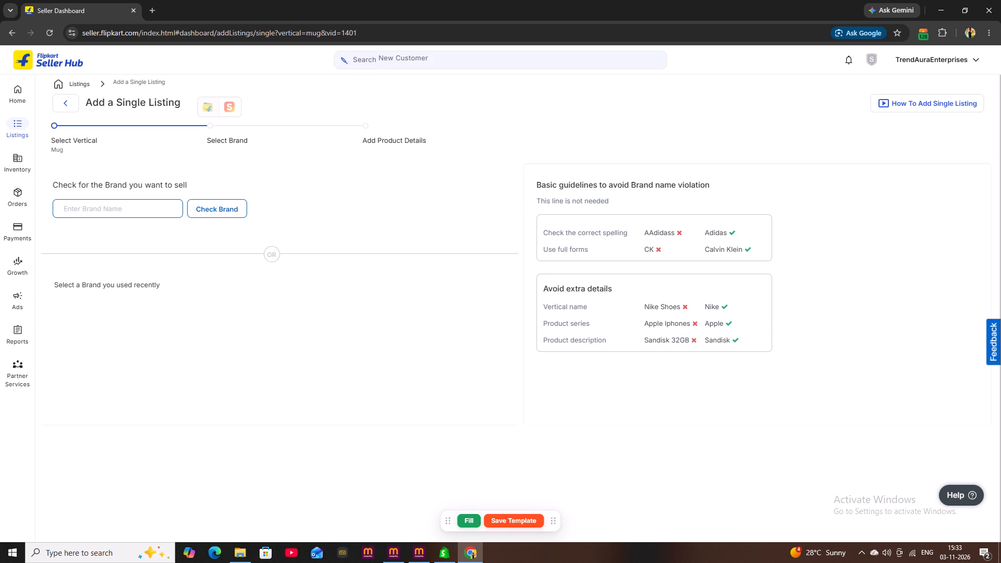
Enter "generic" as the brand name for the mug listing and run the brand check.
text(ge)
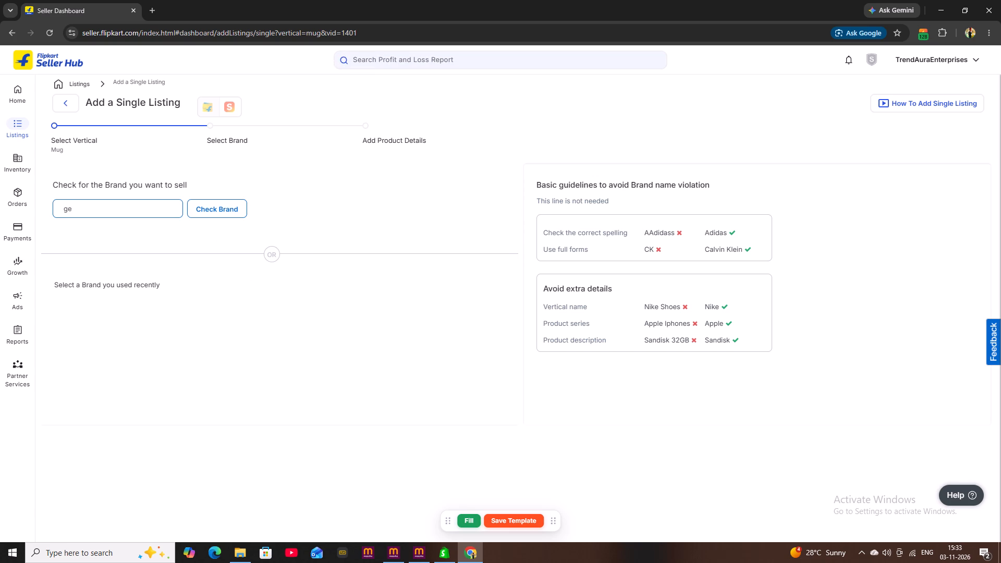
text(neric)
click(233, 206)
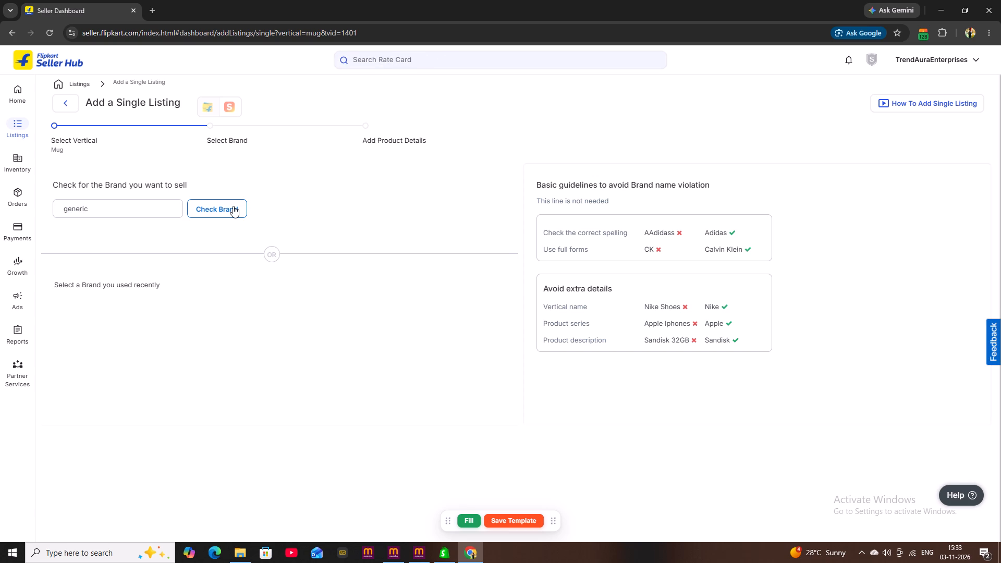
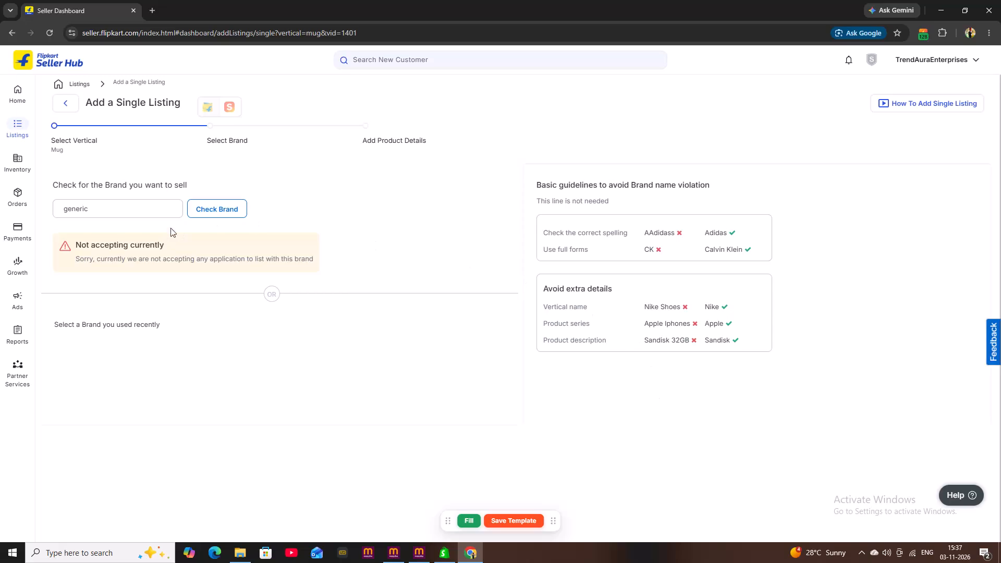
Replace the brand name for the mug listing with "no brand" and run the brand check.
click(194, 214)
click(143, 217)
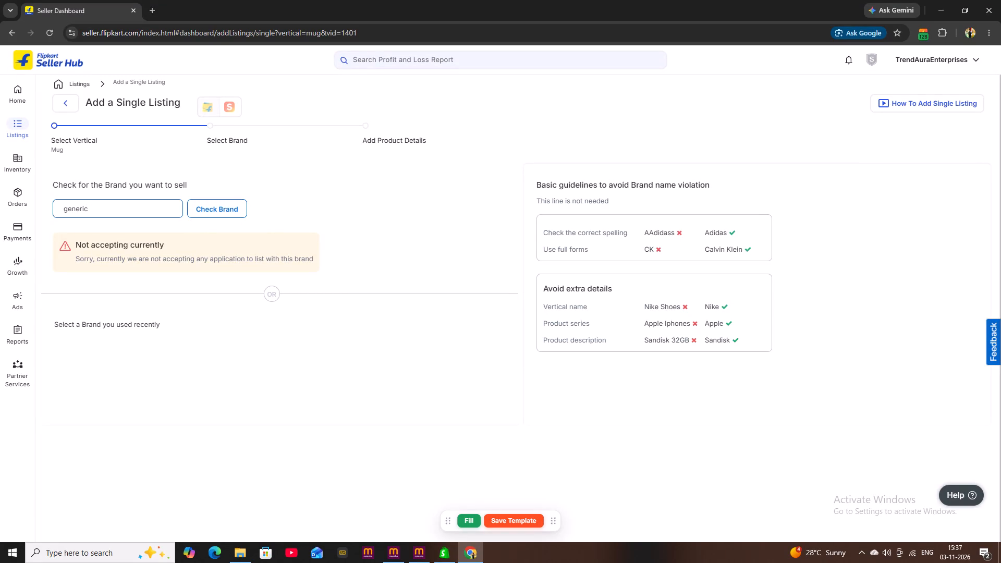
key(BackSpace)
key(BackSpace)
key(BackSpace)
key(BackSpace)
key(BackSpace)
key(BackSpace)
key(BackSpace)
key(BackSpace)
key(BackSpace)
key(BackSpace)
key(BackSpace)
key(BackSpace)
key(BackSpace)
key(BackSpace)
text(no)
key(space)
text(bra)
text(nd)
key(Return)
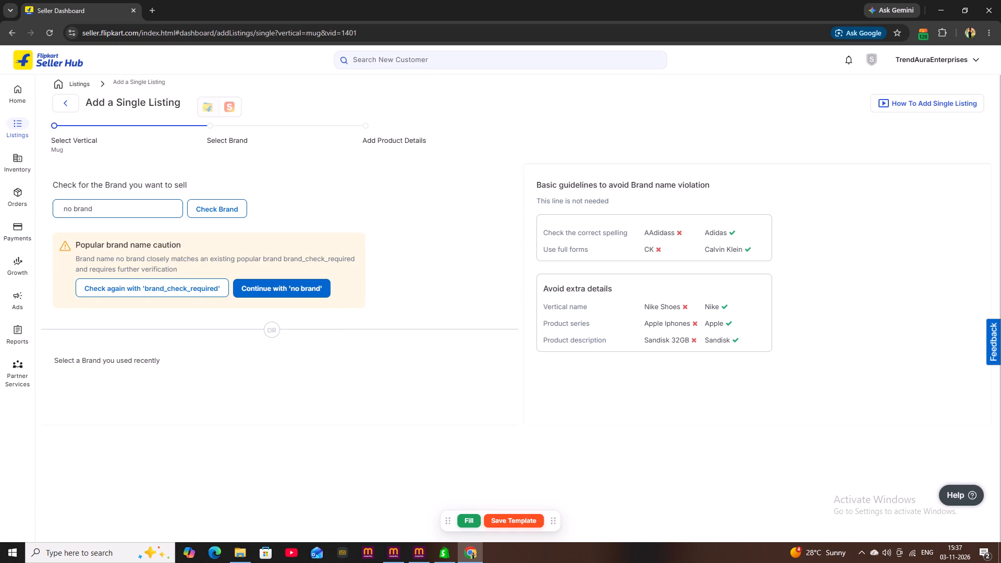
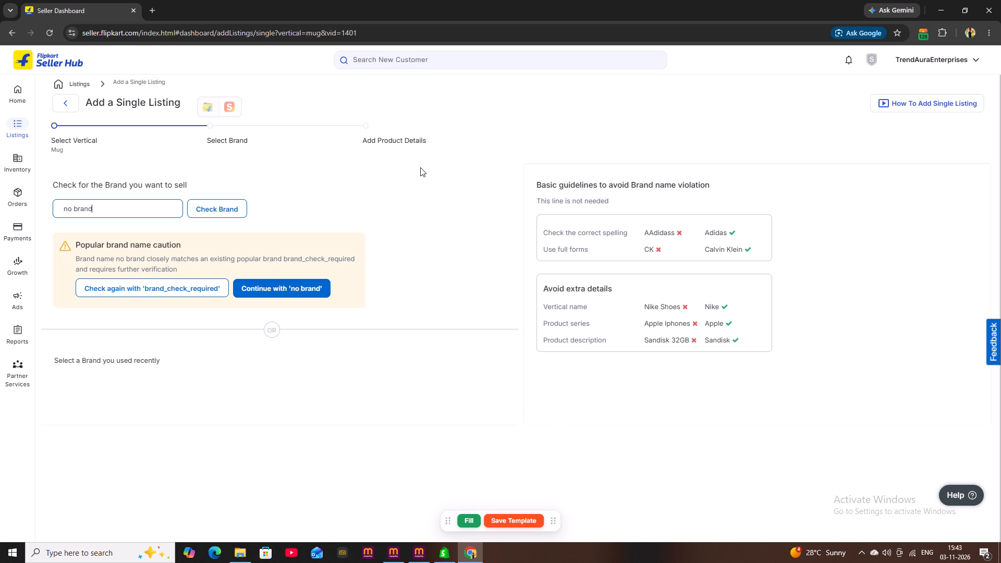
Re-enter "no brand" as the mug listing's brand name and continue with it despite the brand caution.
drag(99, 209, 16, 208)
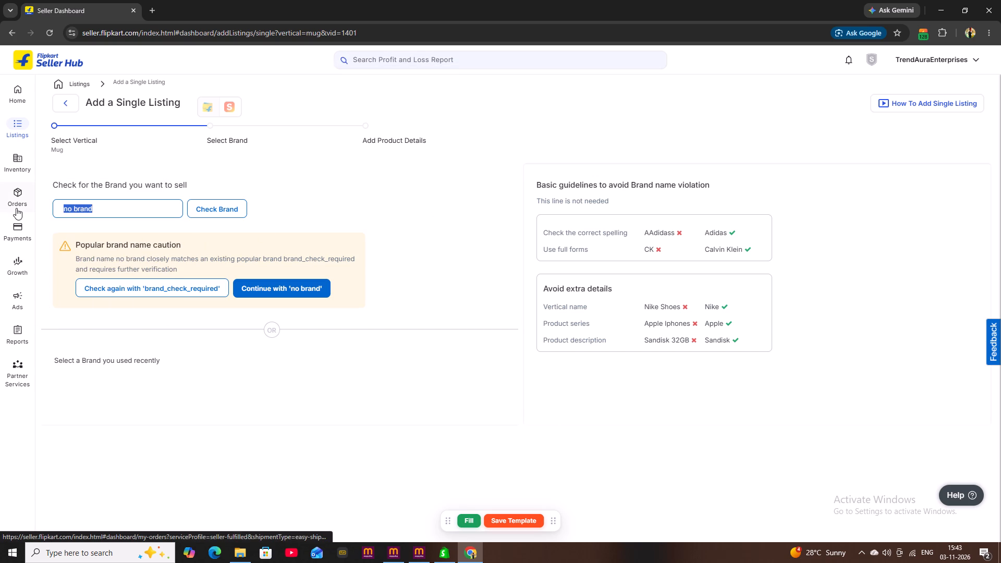
key(BackSpace)
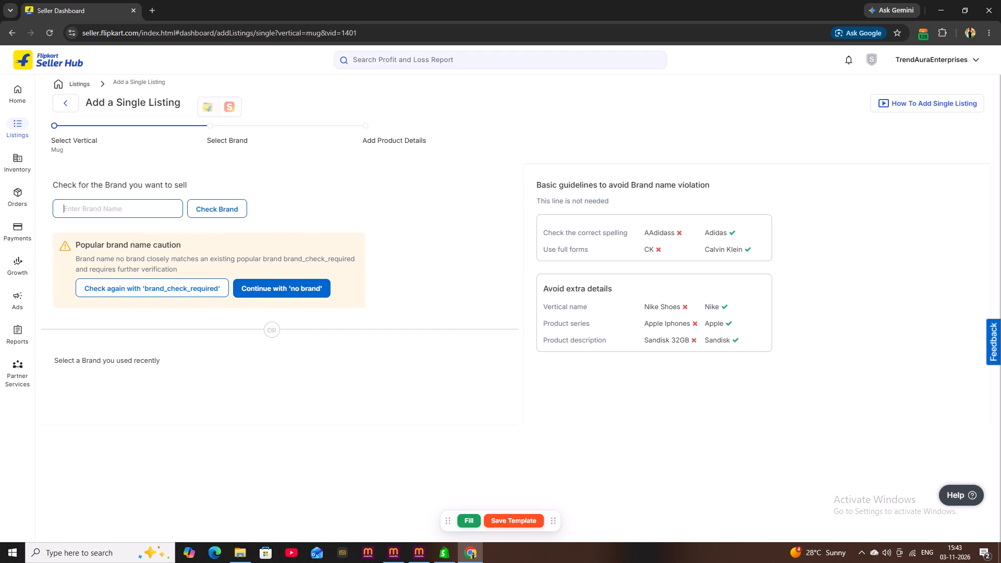
text(no brand)
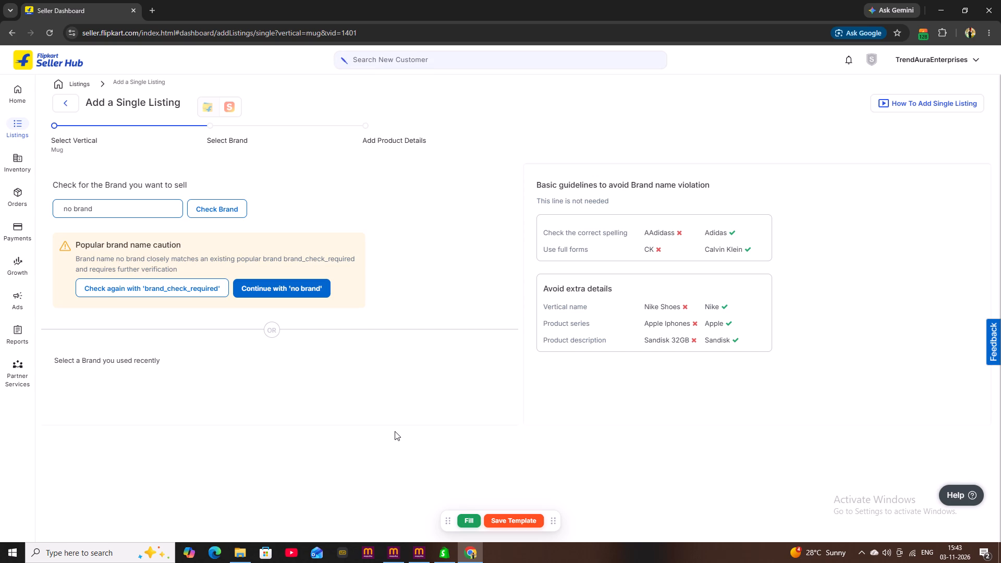
click(296, 285)
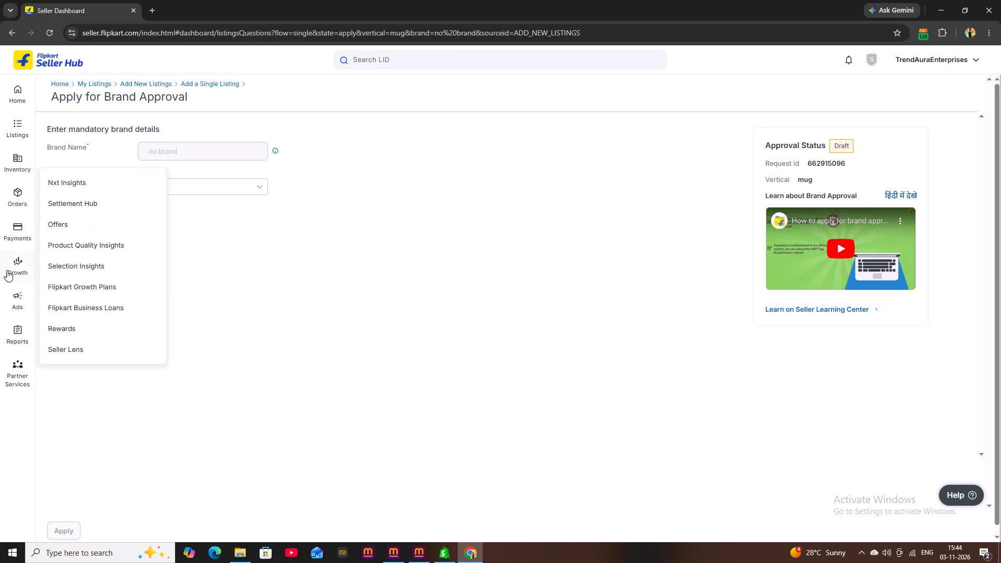
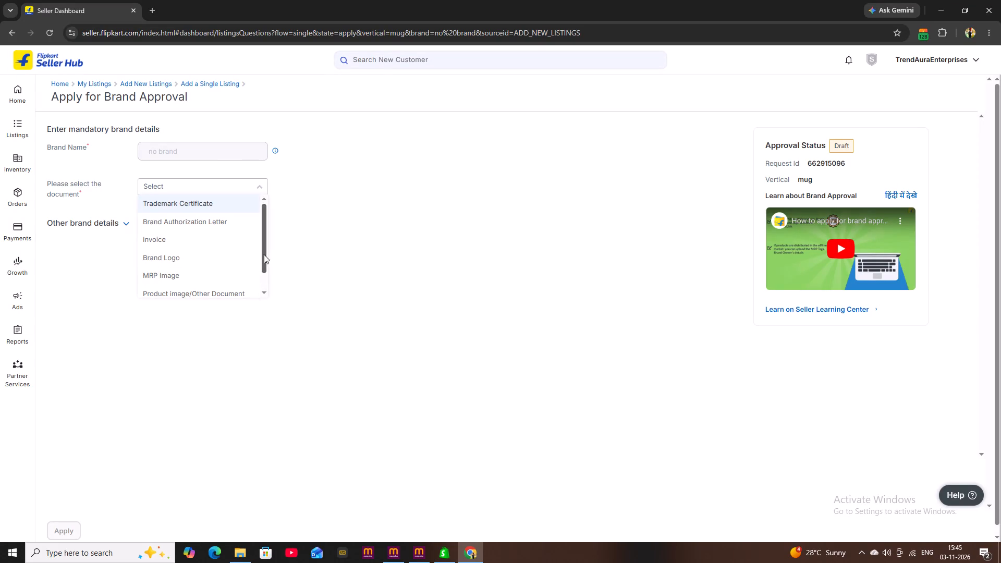
Examine the full list of document types that can be submitted for the "no brand" mug brand approval request.
drag(264, 256, 264, 289)
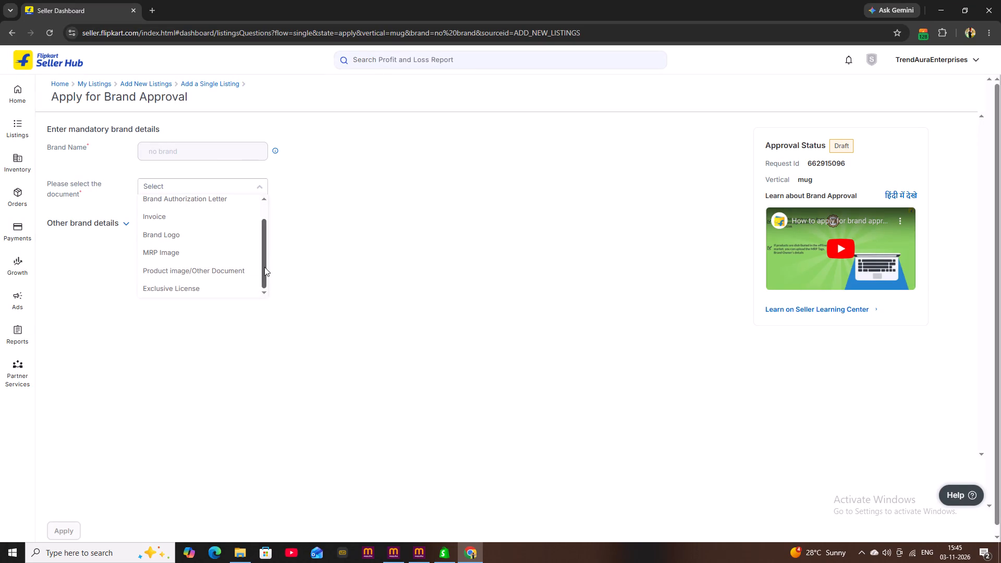
drag(264, 267, 258, 221)
click(299, 216)
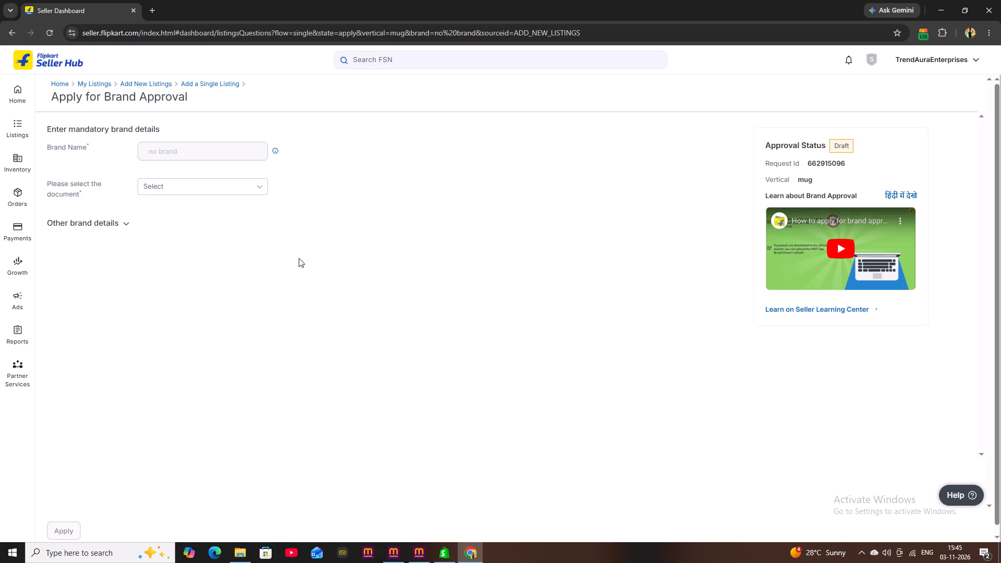
click(236, 186)
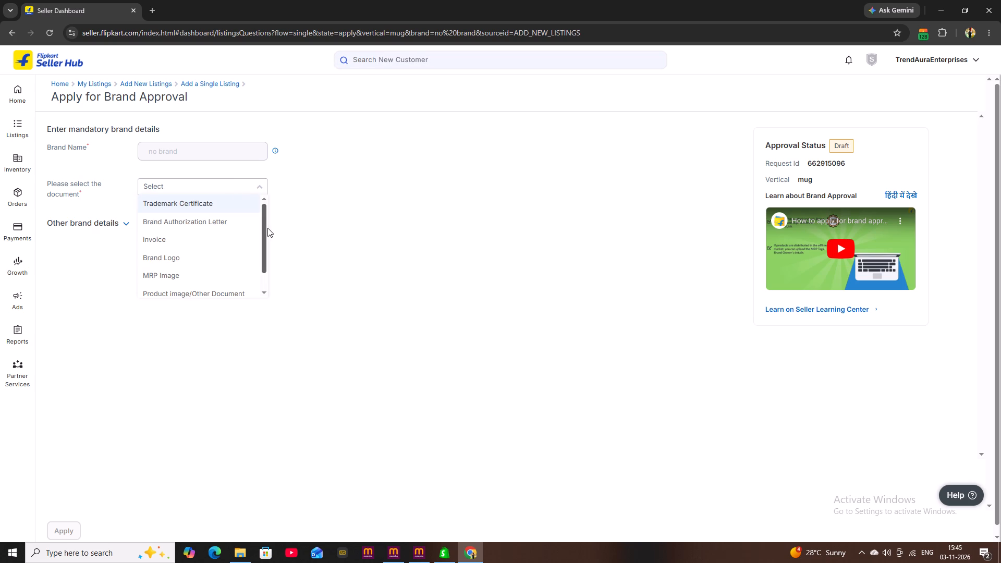
drag(265, 228, 267, 211)
drag(267, 211, 278, 188)
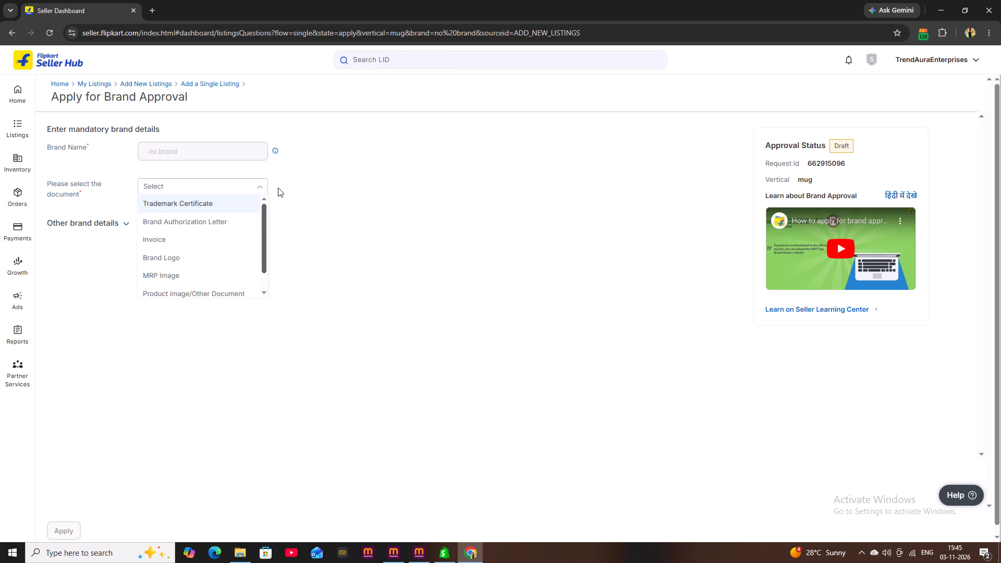
drag(278, 188, 300, 176)
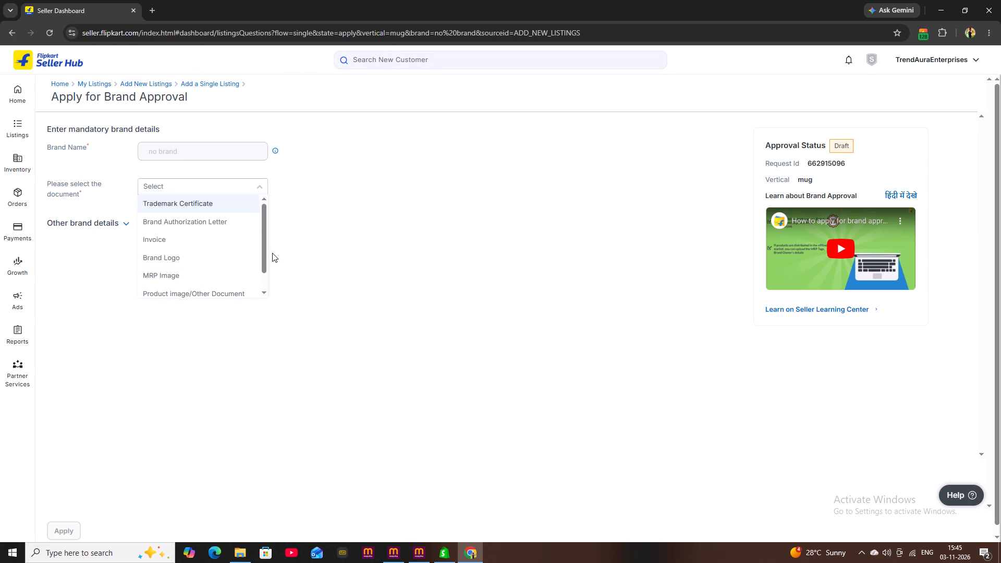
drag(262, 243, 272, 230)
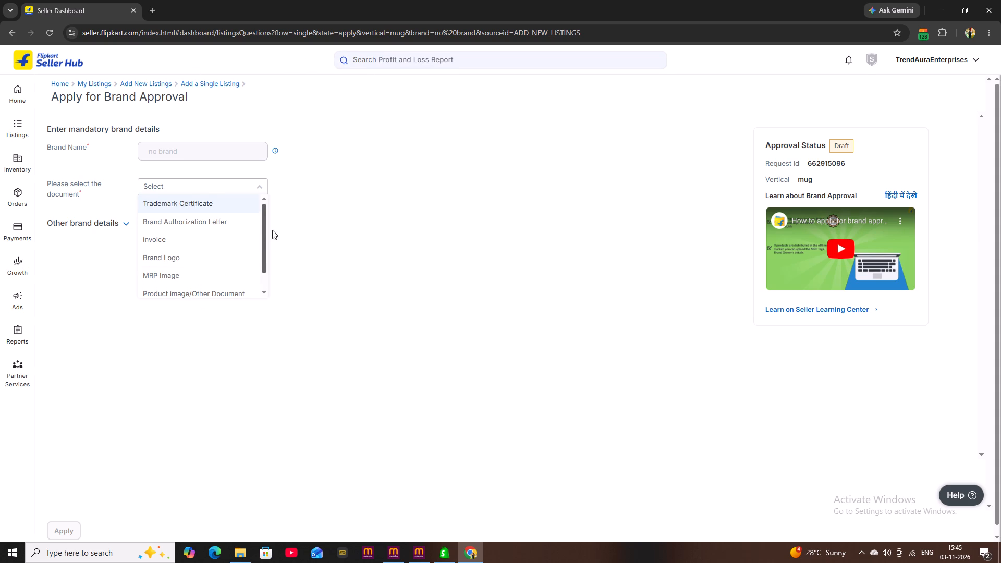
drag(272, 230, 310, 270)
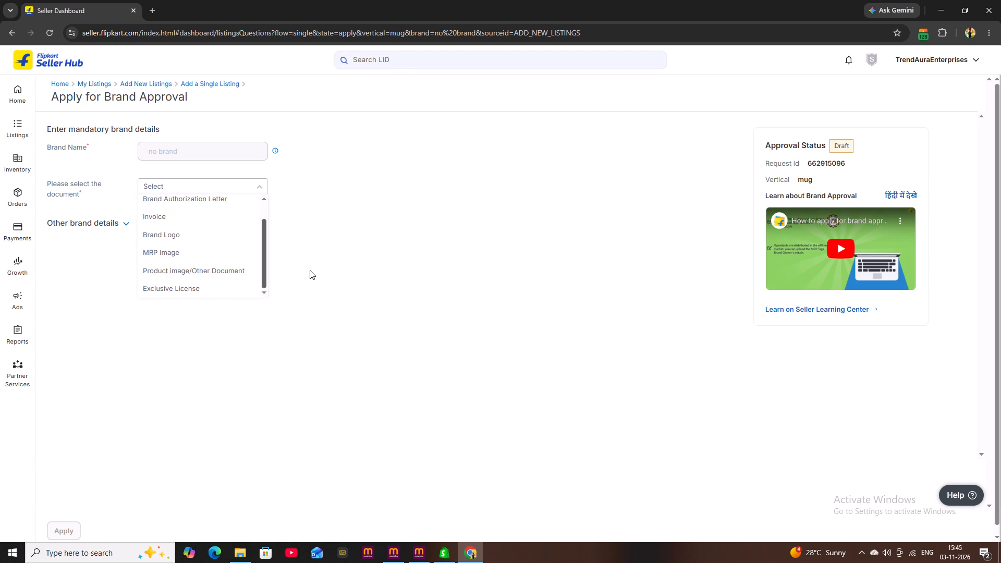
drag(310, 270, 320, 246)
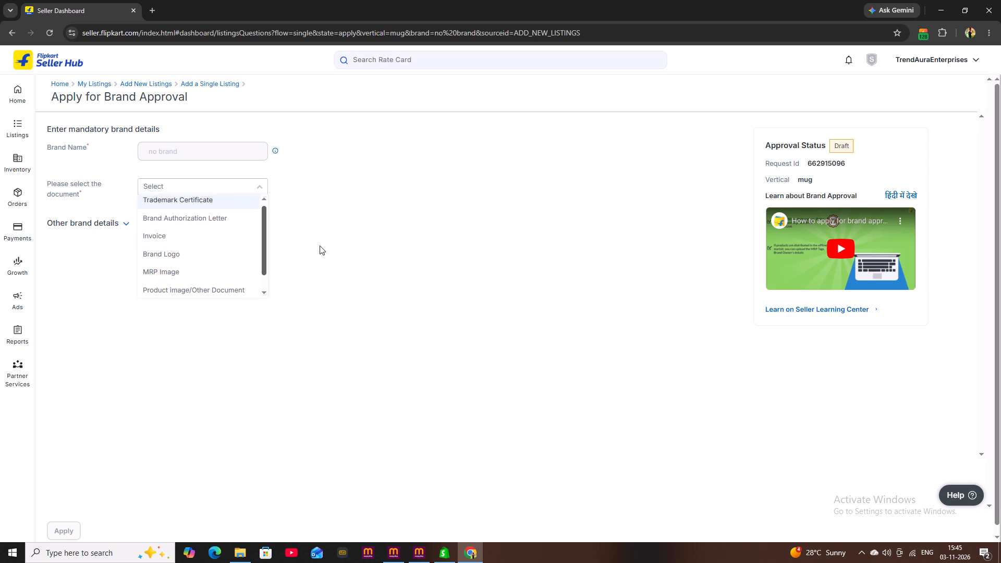
drag(320, 246, 299, 250)
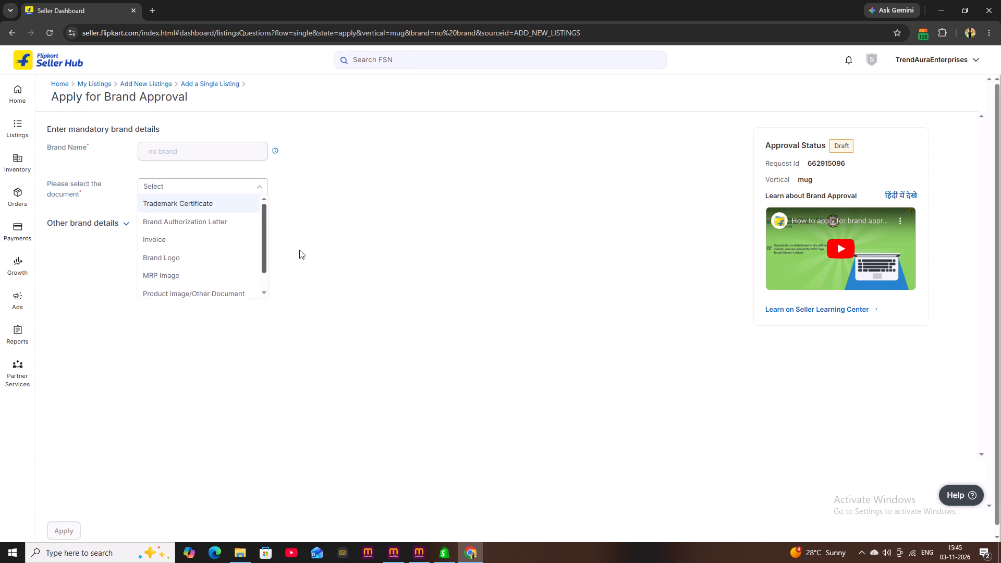
drag(299, 250, 276, 230)
drag(276, 230, 275, 237)
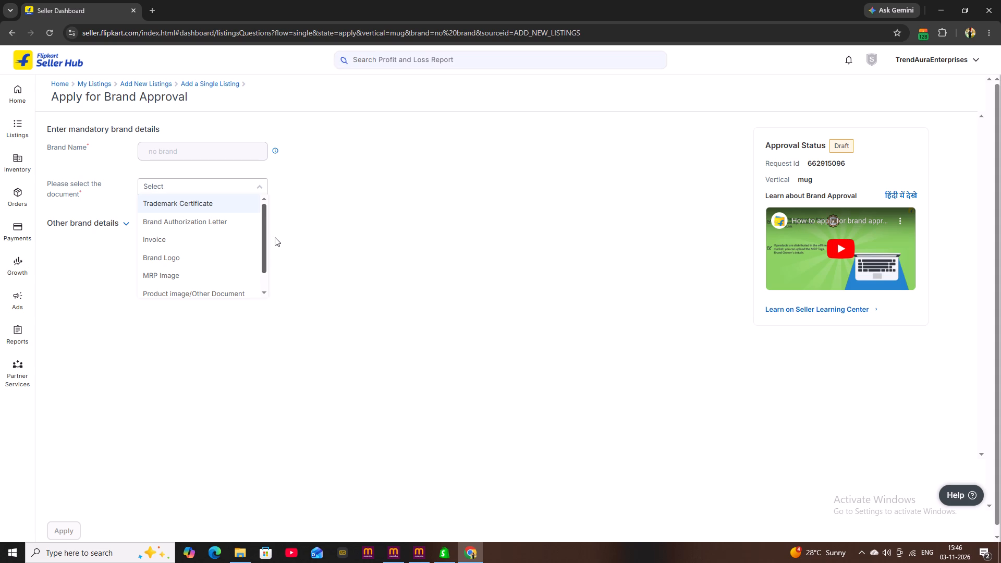
drag(275, 237, 263, 221)
drag(263, 221, 261, 273)
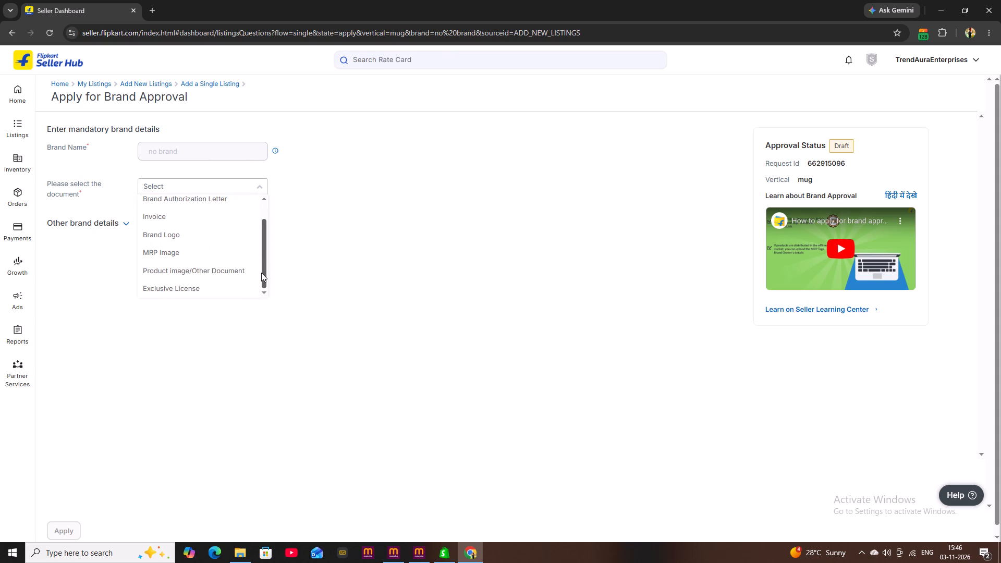
drag(261, 273, 264, 198)
drag(265, 218, 265, 270)
drag(265, 229, 265, 202)
drag(264, 221, 265, 260)
drag(265, 260, 262, 220)
drag(262, 227, 271, 285)
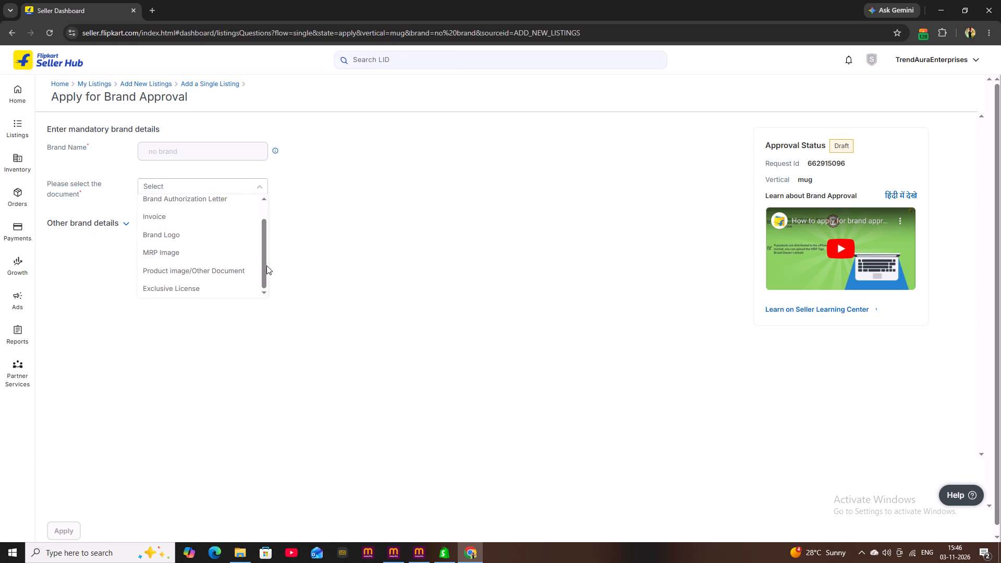
drag(264, 260, 271, 208)
drag(264, 229, 254, 291)
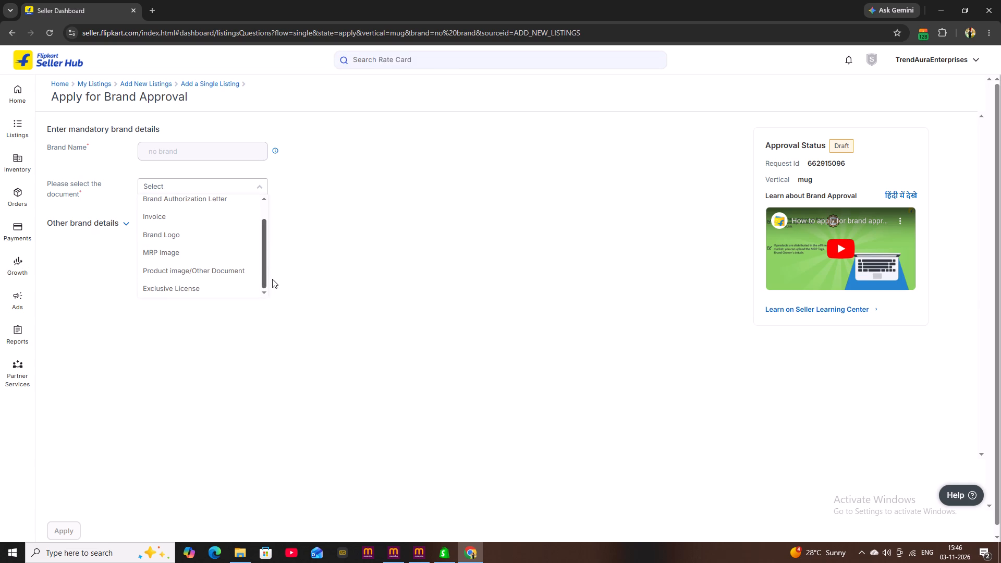
drag(263, 257, 263, 237)
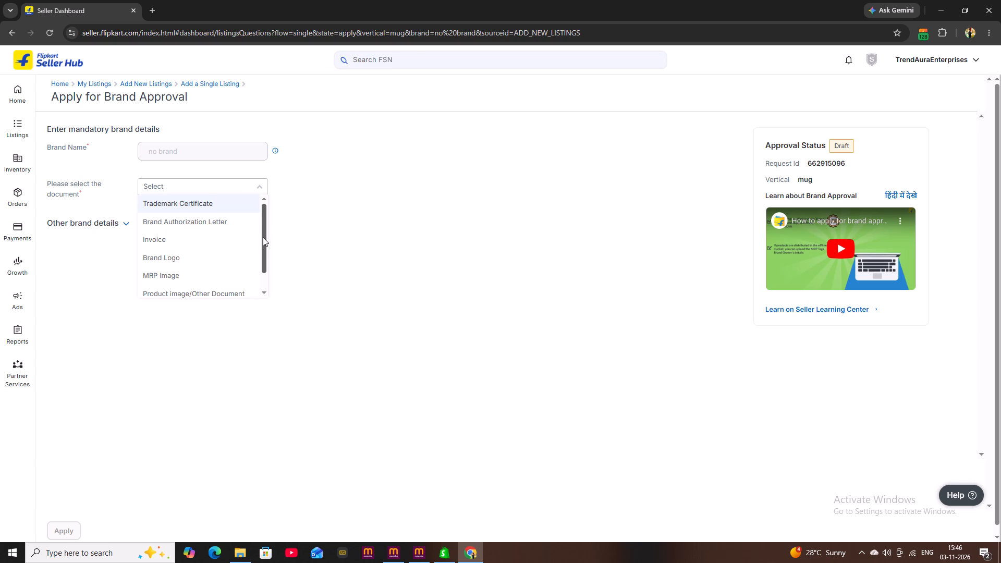
click(258, 246)
drag(257, 251, 261, 255)
drag(265, 259, 265, 259)
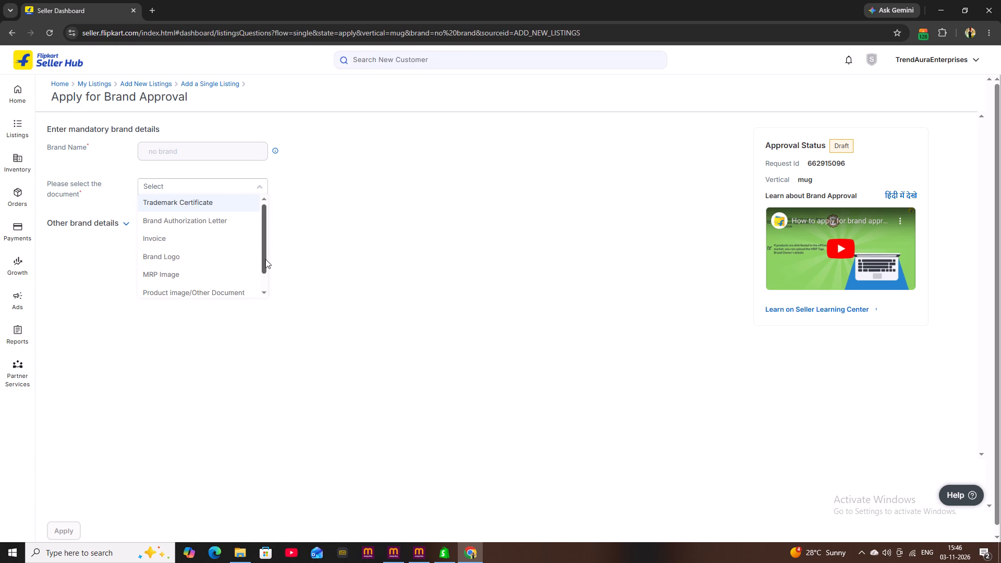
drag(265, 259, 267, 249)
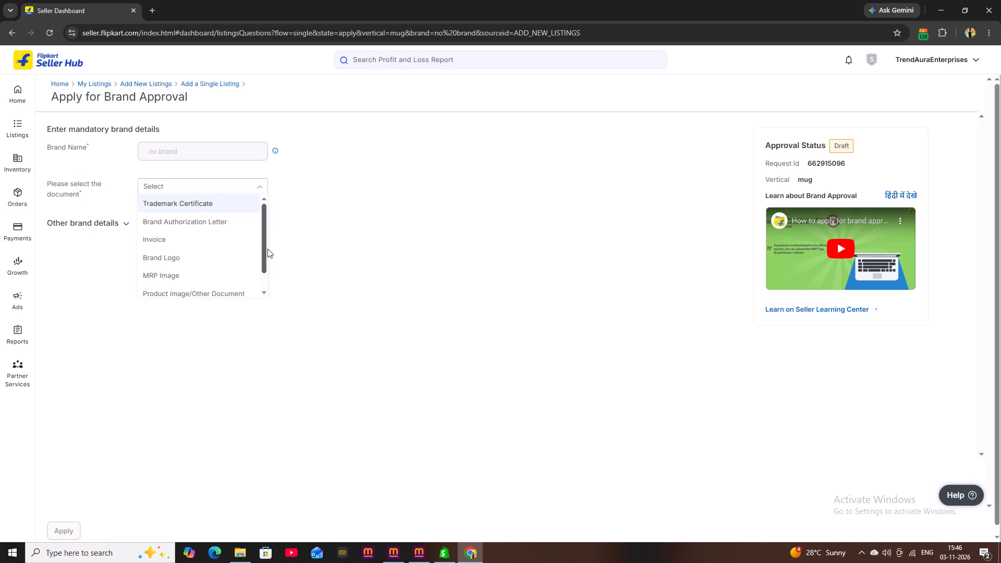
drag(267, 249, 267, 250)
drag(267, 250, 266, 278)
click(266, 285)
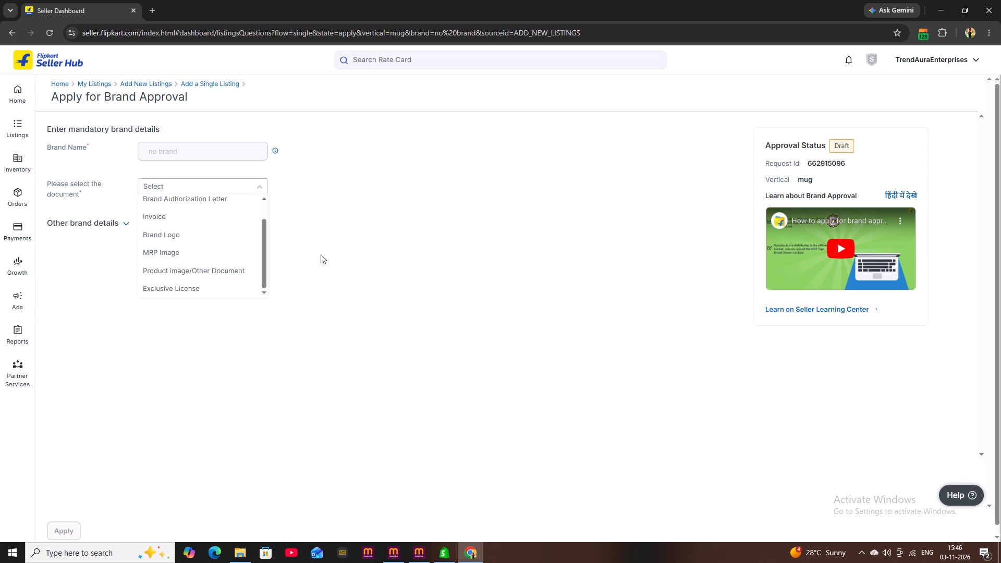
drag(264, 256, 266, 242)
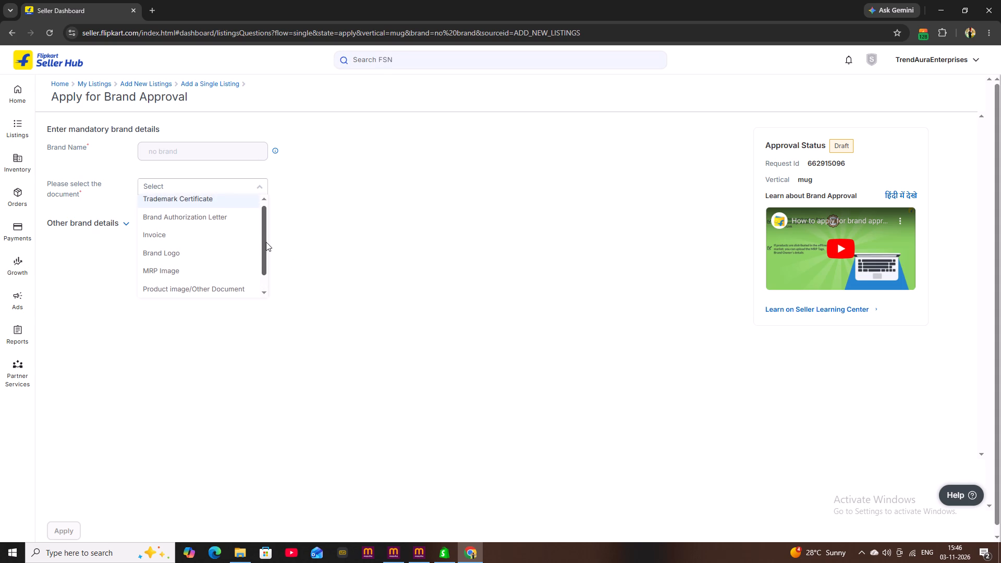
drag(266, 242, 267, 269)
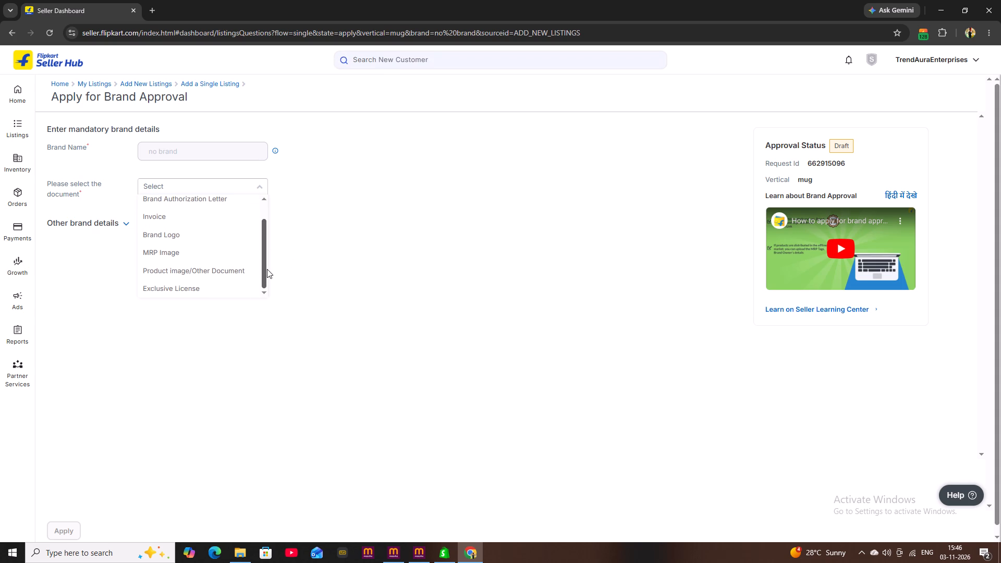
drag(267, 269, 260, 235)
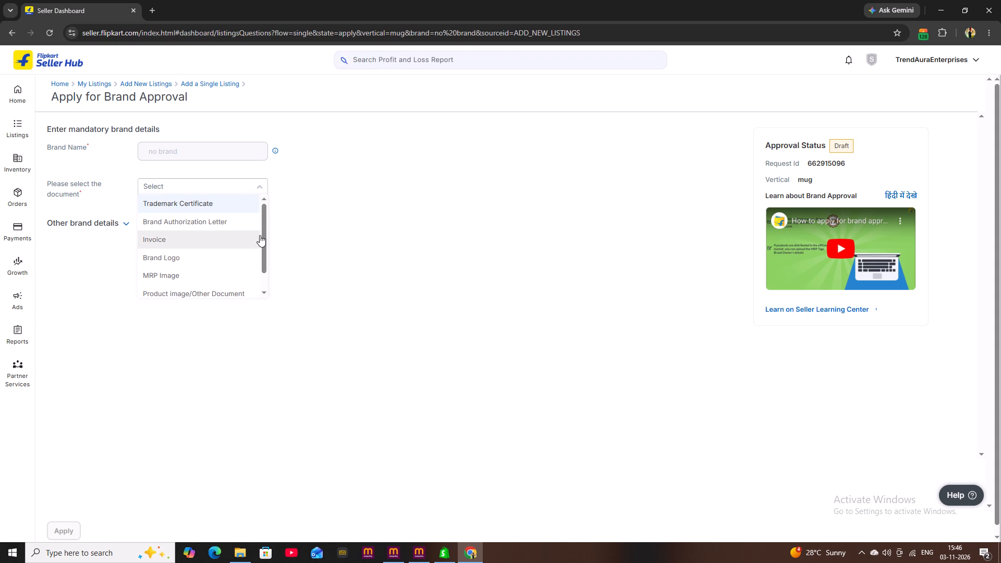
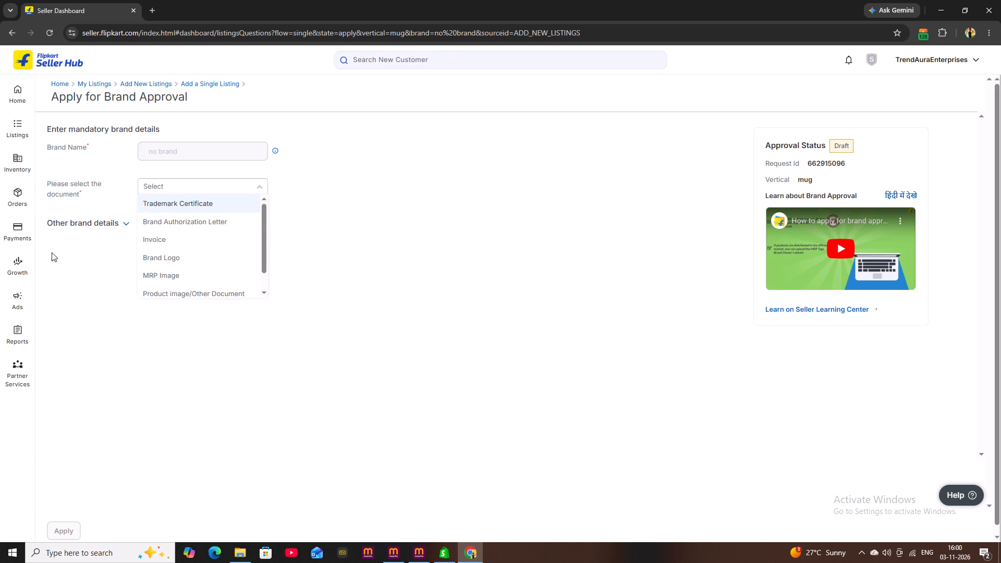
Leave the "no brand" approval application and return to brand selection for the mug listing.
click(9, 31)
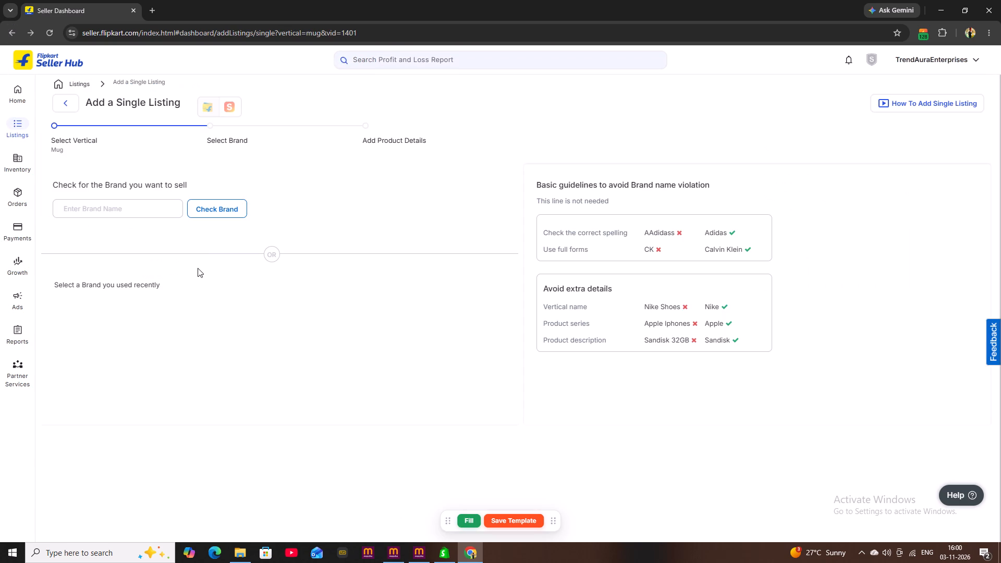
Examine the brand selection page for a recently used brand and a way on to the product details stage.
click(133, 283)
scroll(834, 290, down, 2)
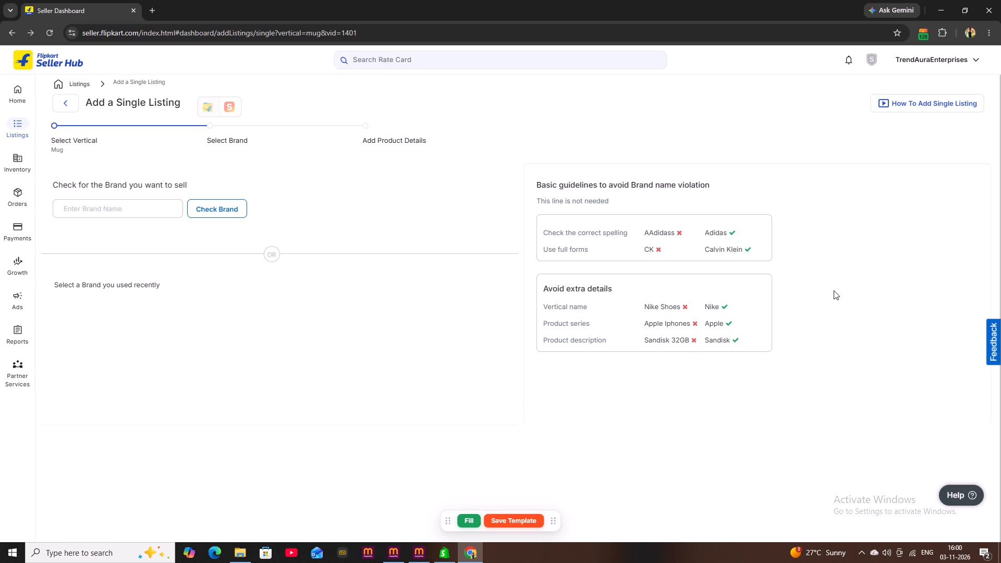
scroll(834, 290, down, 2)
scroll(834, 290, up, 5)
click(280, 258)
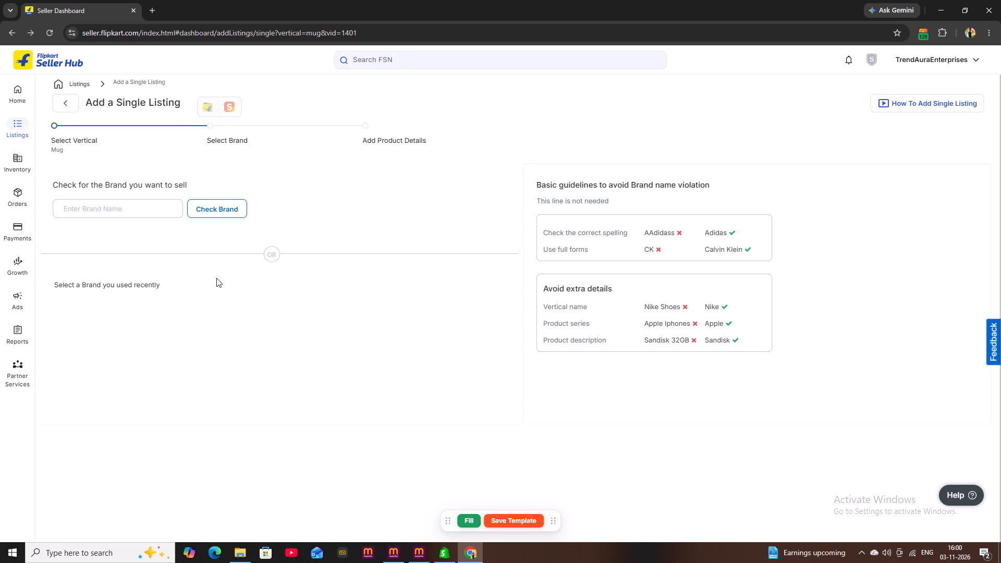
drag(104, 270, 104, 276)
click(104, 281)
drag(104, 283, 104, 288)
click(90, 291)
click(78, 289)
click(84, 283)
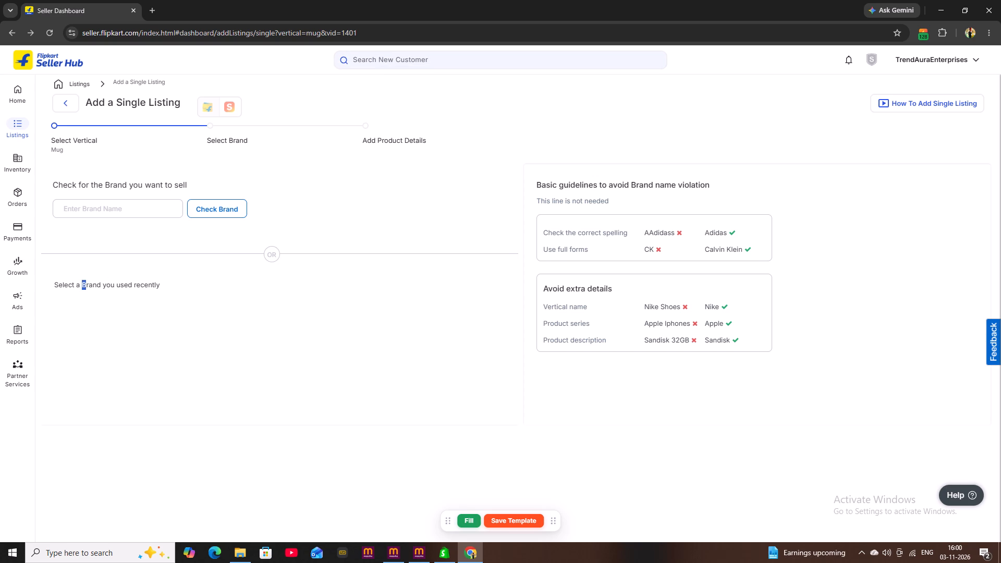
click(96, 283)
drag(97, 283, 108, 285)
click(136, 290)
double_click(170, 294)
triple_click(143, 290)
click(142, 289)
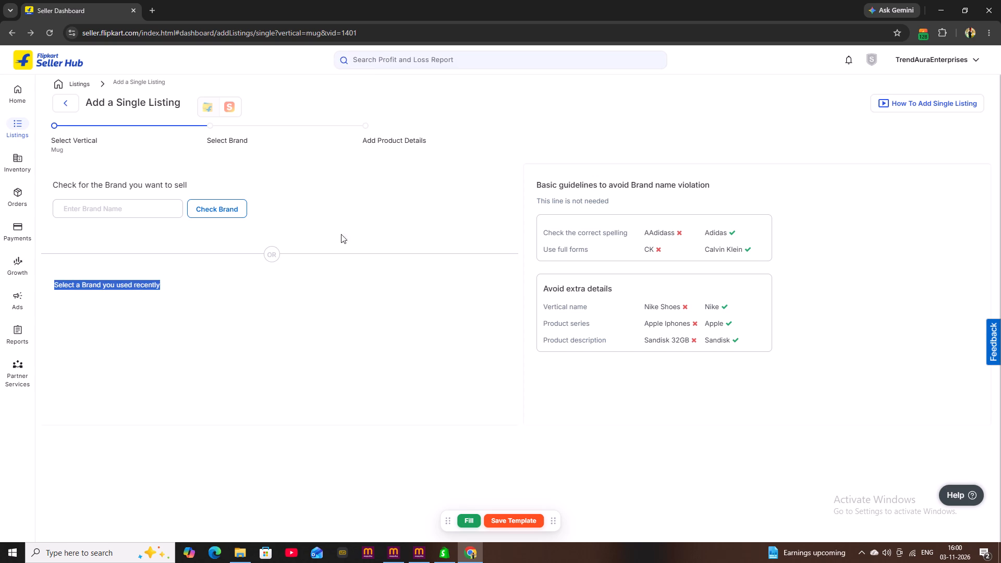
triple_click(382, 140)
click(381, 155)
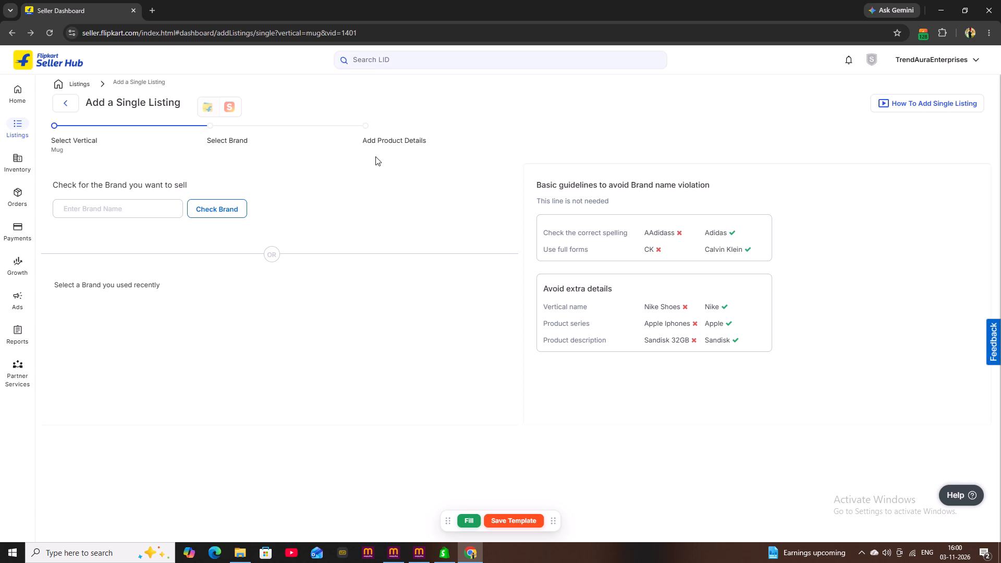
Check whether the brand name "generic" can be used for the mug listing.
click(101, 207)
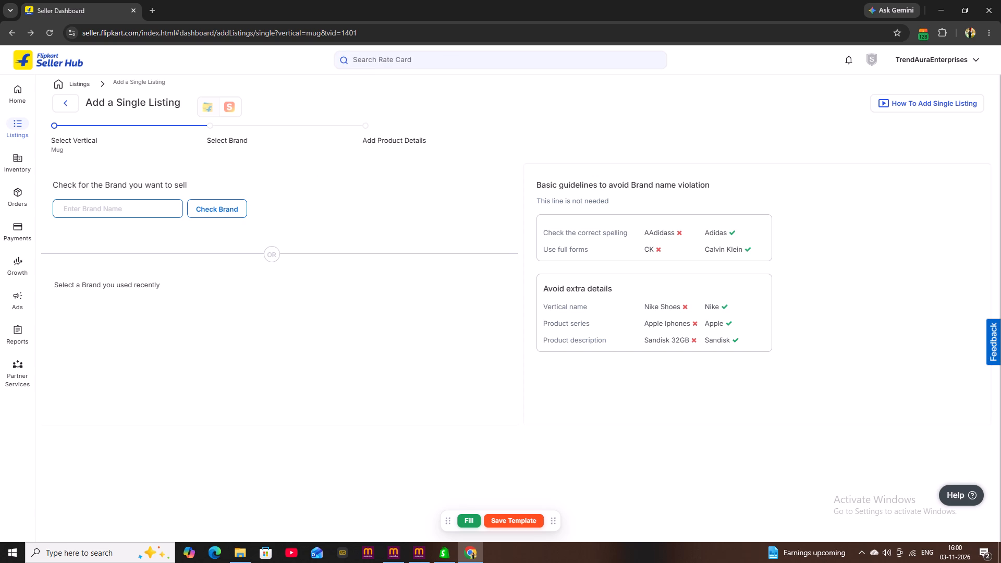
key(g)
text(en)
text(eric)
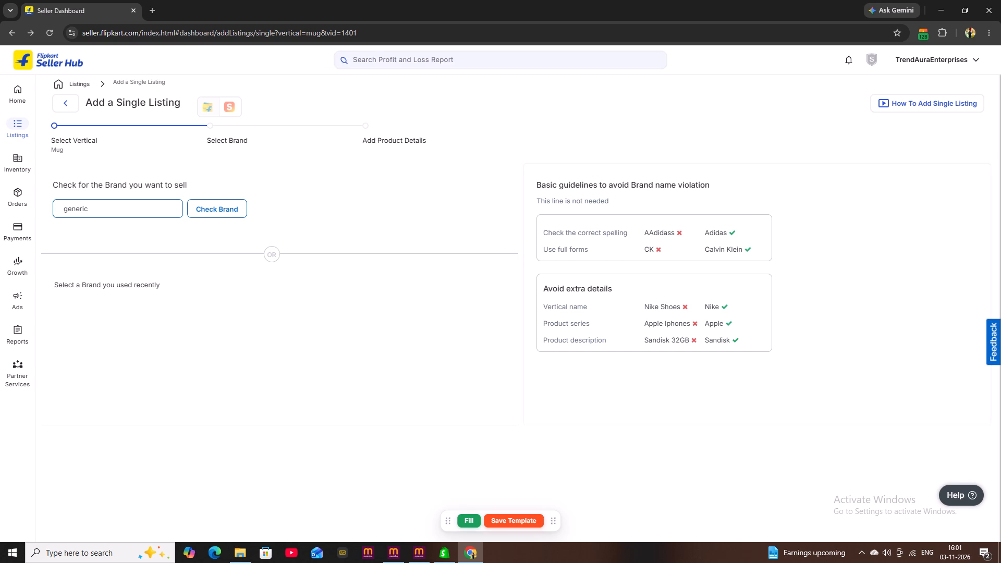
click(218, 199)
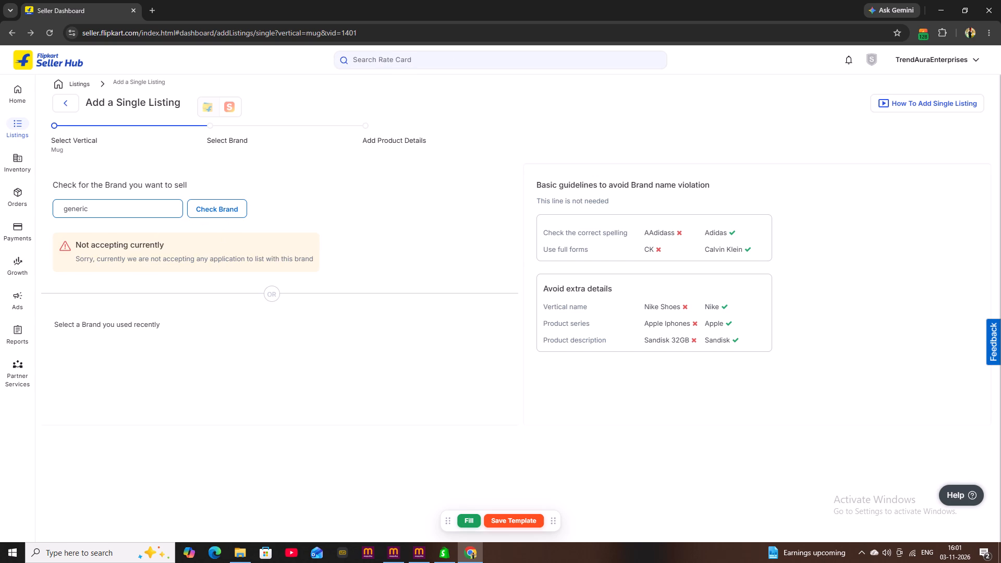
Clear "generic" from the brand name entry of the mug listing.
drag(111, 210, 26, 223)
key(BackSpace)
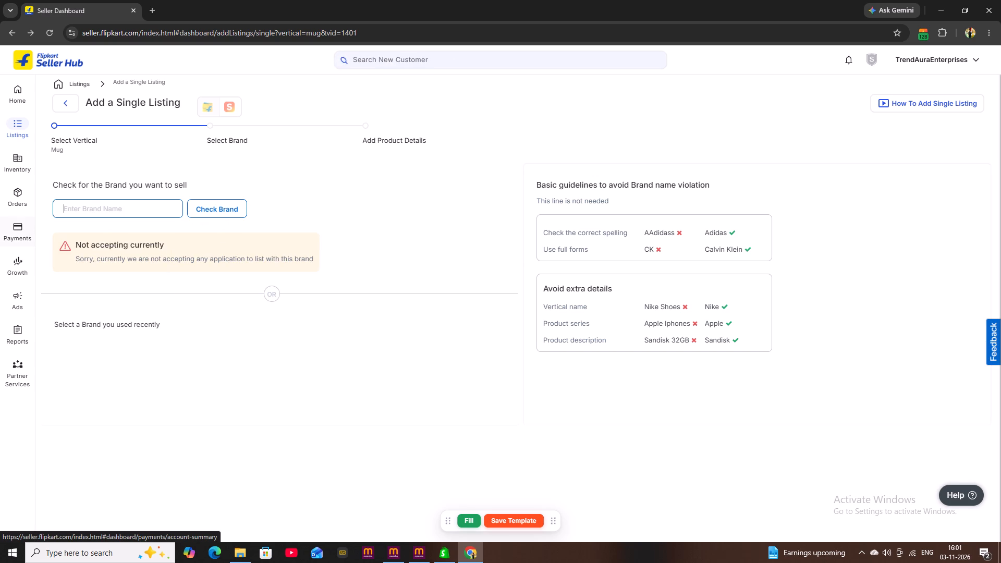
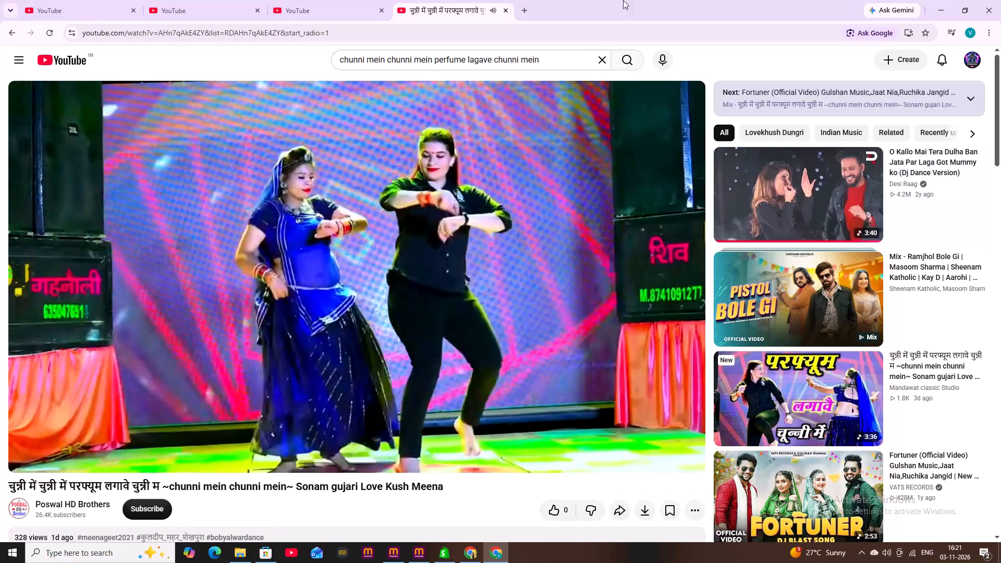
Close the YouTube and Microsoft Store windows to return to the mug listing's brand selection.
click(995, 0)
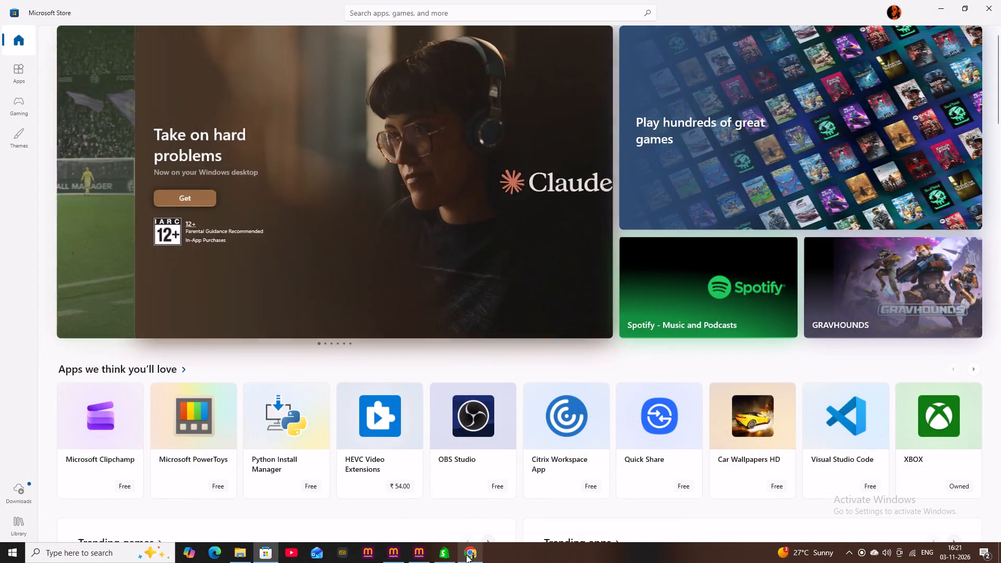
click(1000, 0)
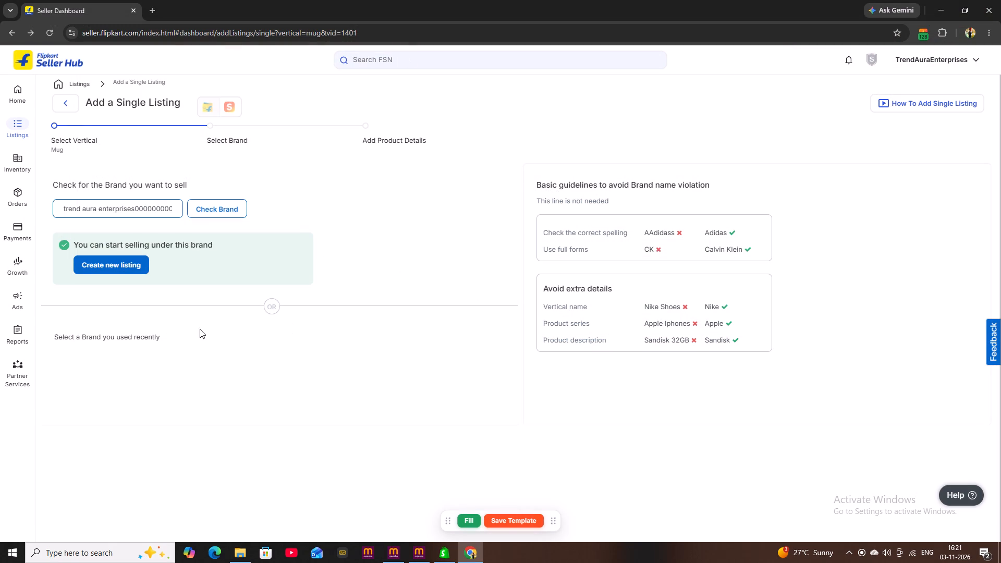
Remove the trailing zeros so the brand name reads "trend aura enterprises" and check the brand.
click(168, 207)
key(Right)
key(Right)
key(Right)
key(Right)
key(Right)
key(Right)
key(Right)
key(Right)
key(Right)
key(Right)
key(Right)
key(Right)
key(Right)
key(Right)
key(Right)
key(Right)
key(Right)
key(Right)
key(Right)
key(Right)
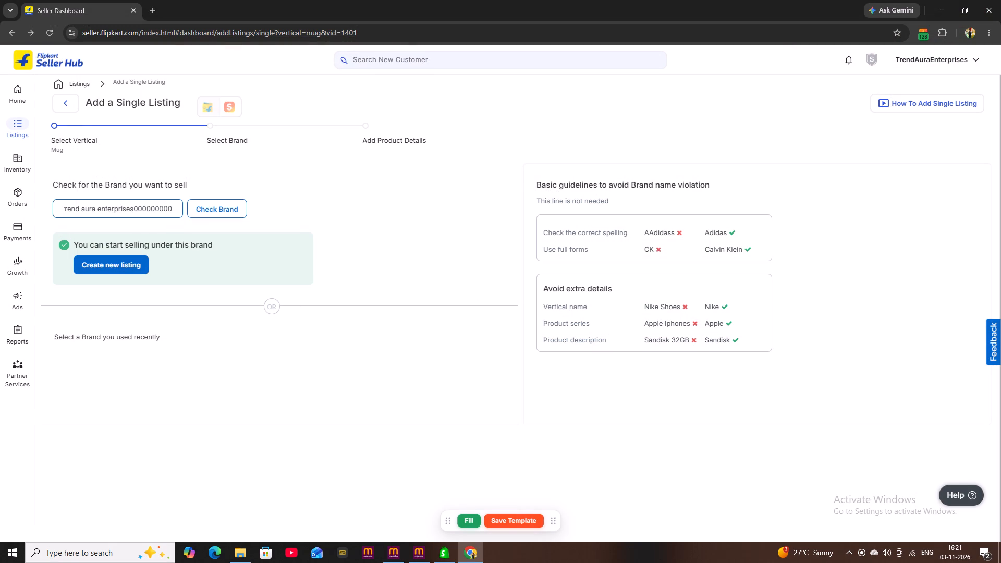
key(BackSpace)
key(BackSpace)
key(BackSpace)
key(BackSpace)
key(BackSpace)
key(BackSpace)
key(BackSpace)
key(BackSpace)
key(BackSpace)
key(BackSpace)
key(BackSpace)
key(BackSpace)
key(BackSpace)
key(BackSpace)
key(BackSpace)
key(BackSpace)
key(BackSpace)
key(BackSpace)
key(BackSpace)
key(BackSpace)
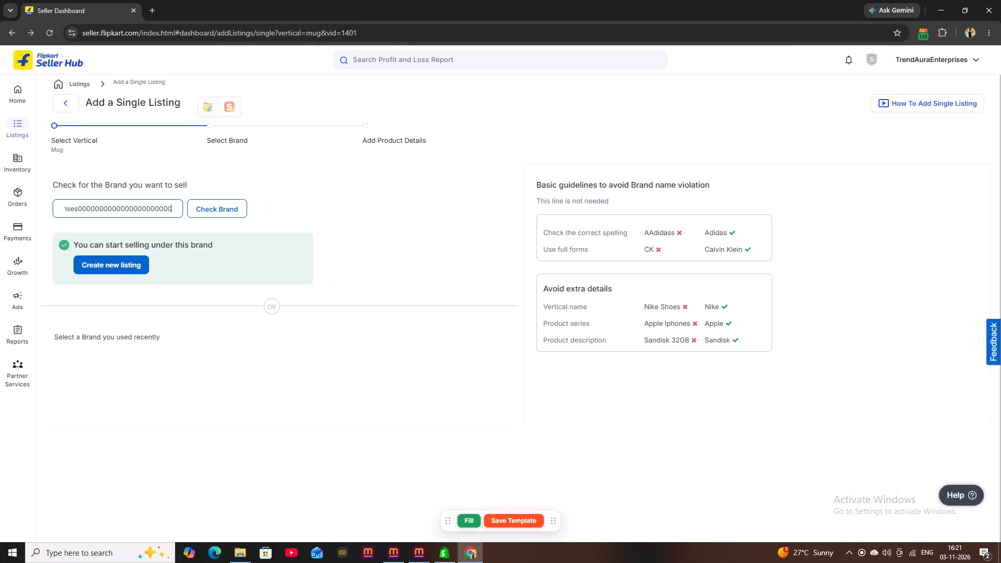
key(BackSpace)
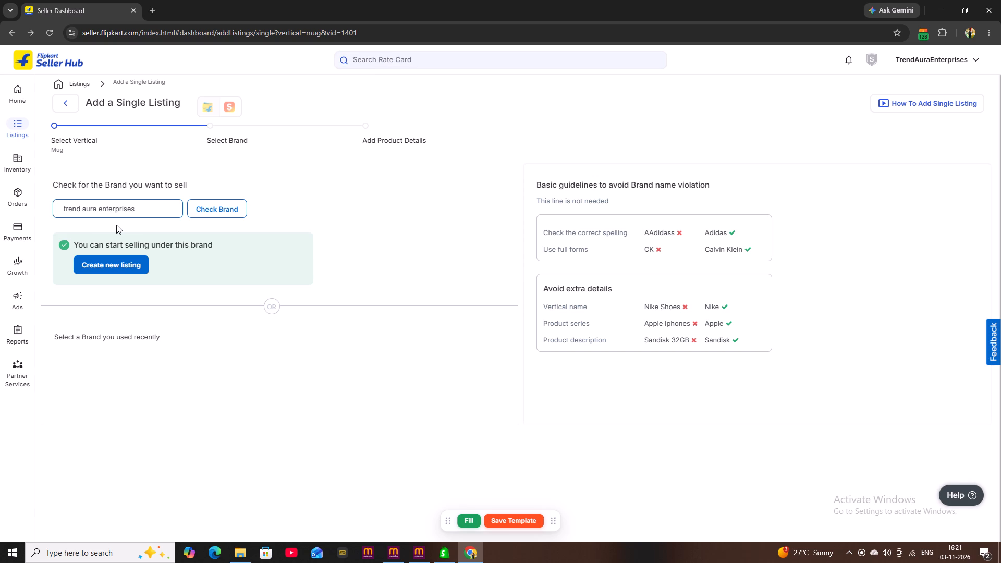
click(203, 205)
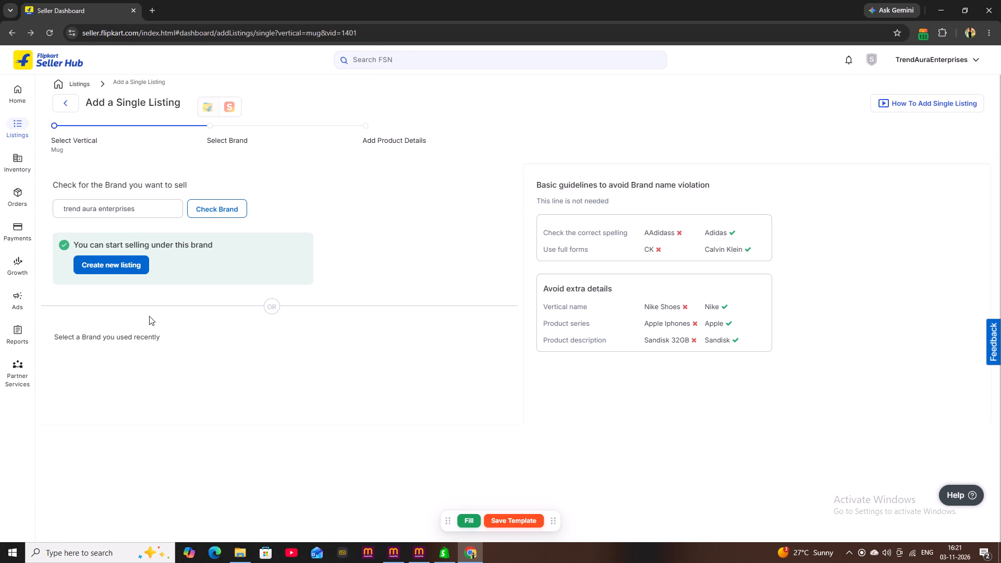
Create a new mug listing under the brand "trend aura enterprises".
click(120, 273)
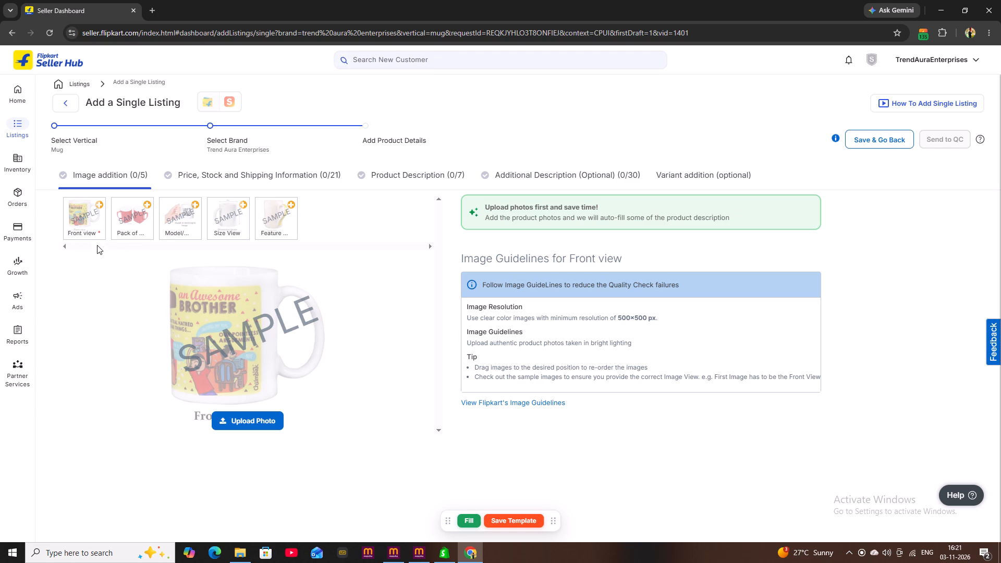
Upload image 5, the mug and keychain combo, from the CUP MOCKUPS folder as the Front view photo.
click(243, 419)
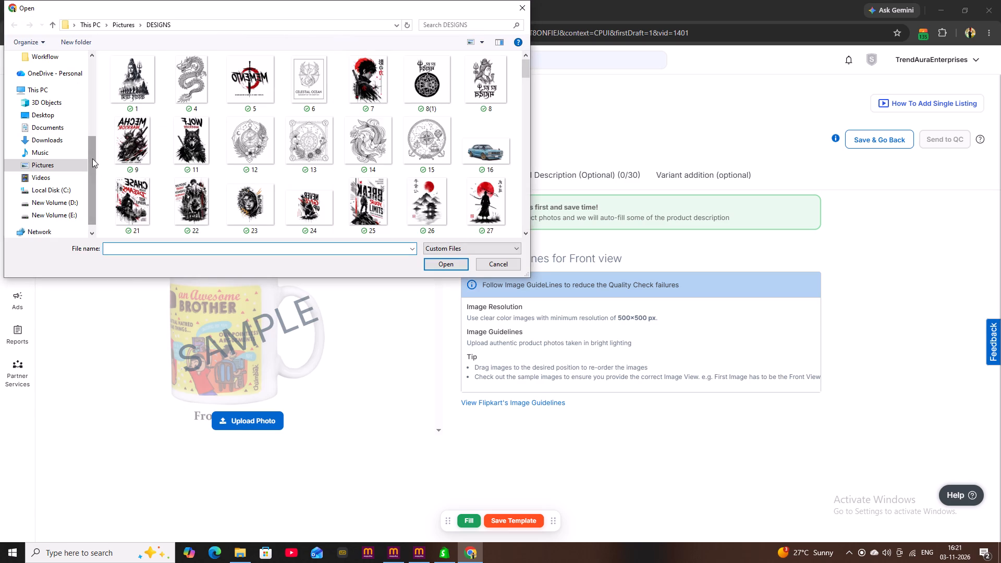
drag(88, 154, 83, 124)
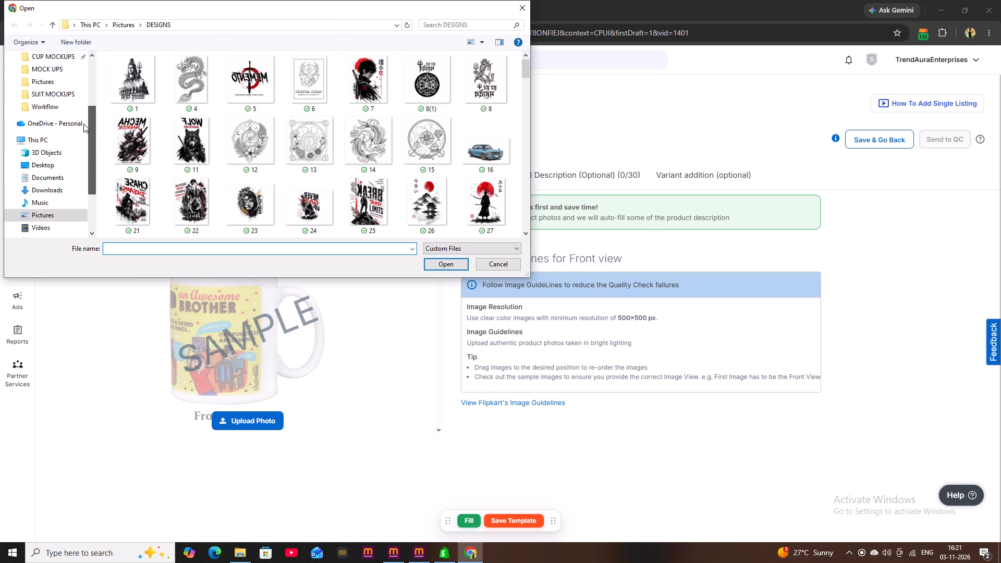
drag(83, 124, 83, 112)
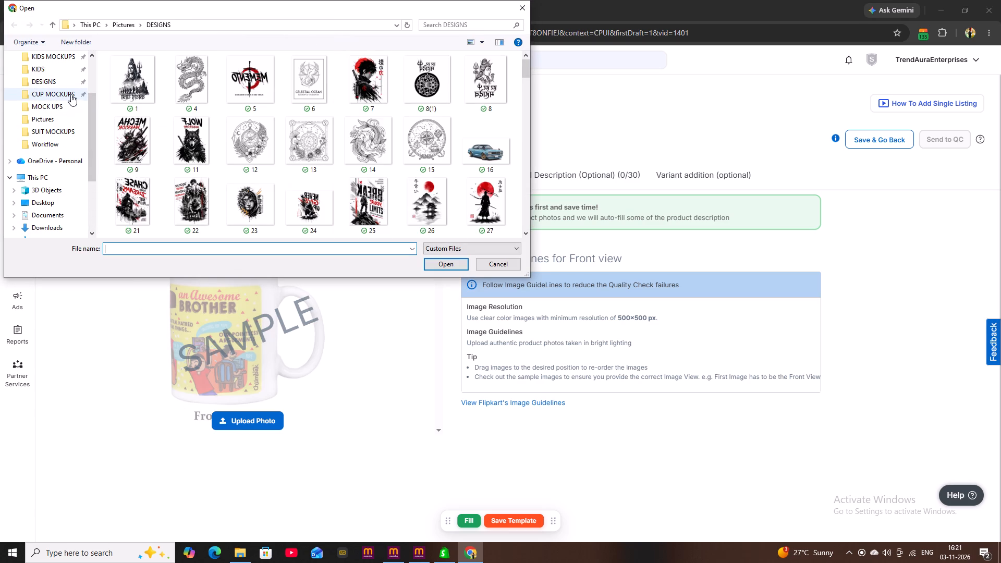
click(71, 94)
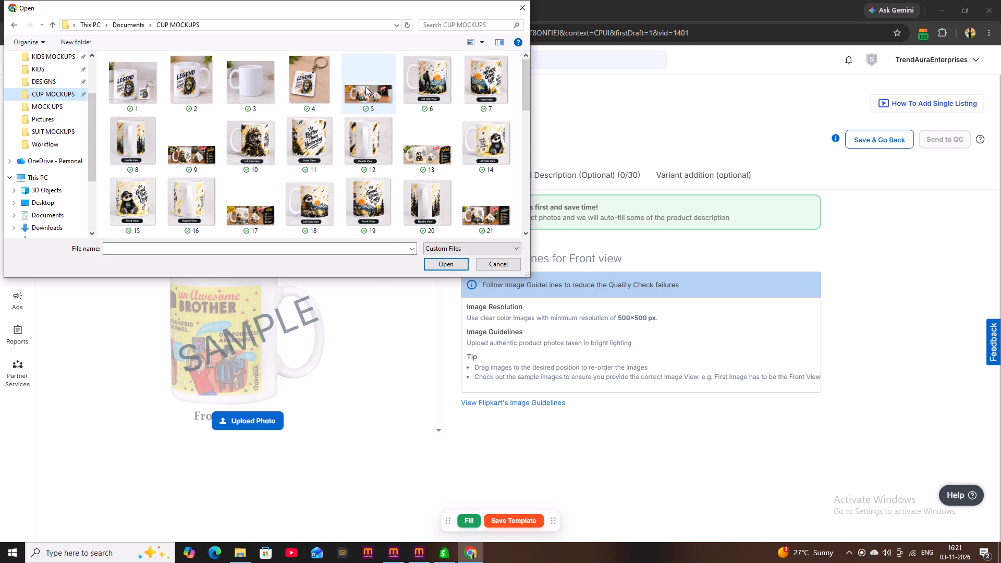
double_click(357, 84)
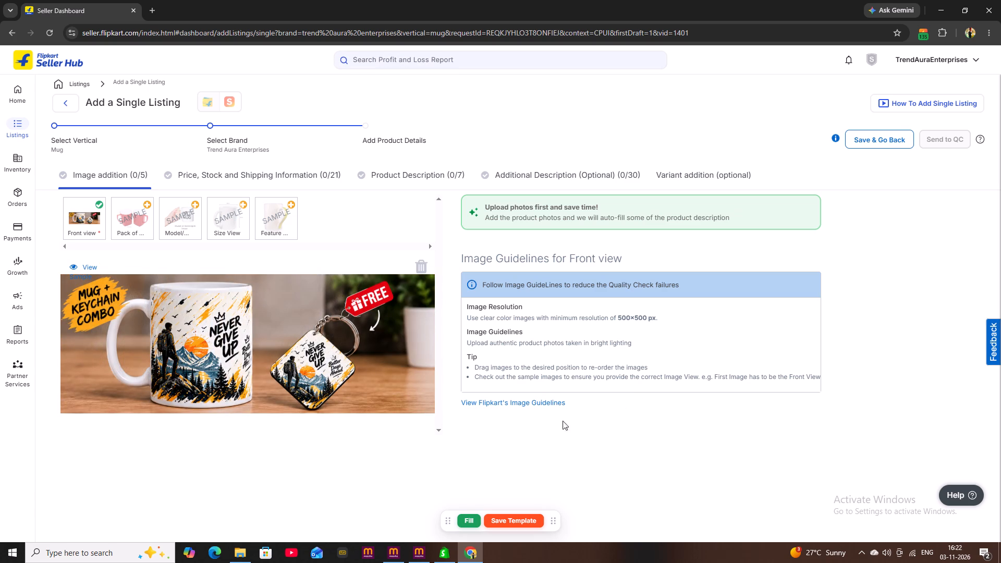
Examine the sample images for the Pack of, Model/Mannequin, Size and Feature view photo slots.
click(129, 221)
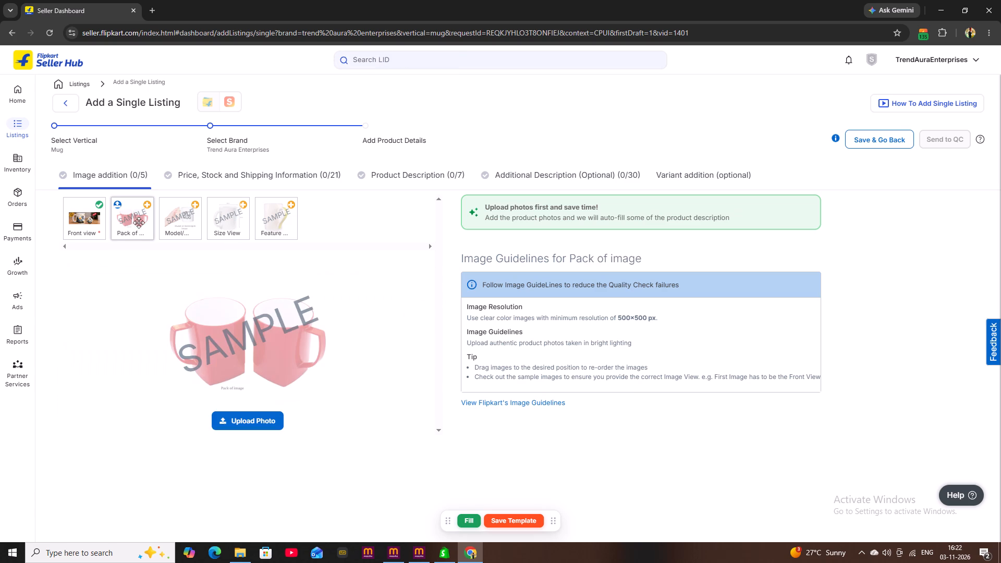
click(177, 226)
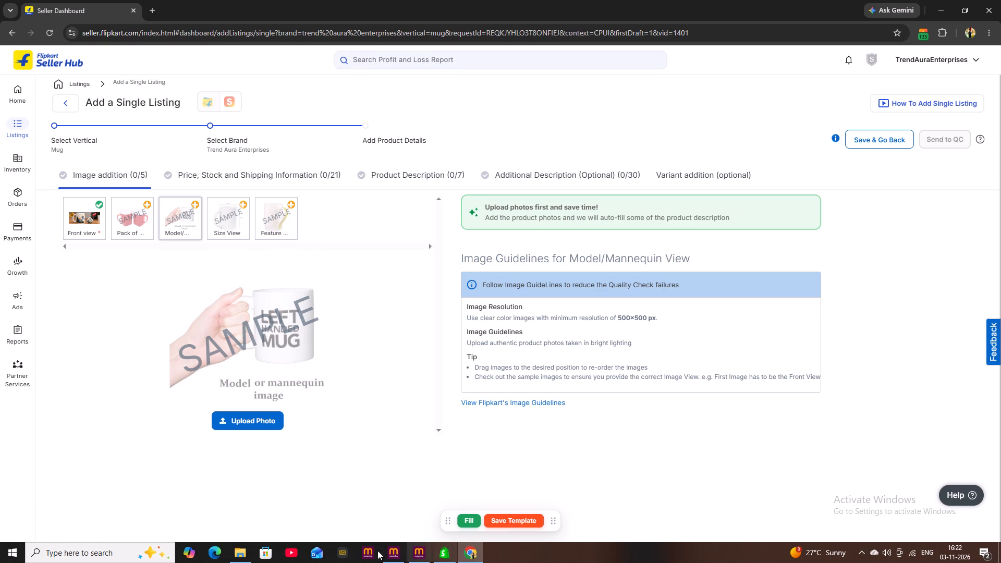
click(301, 559)
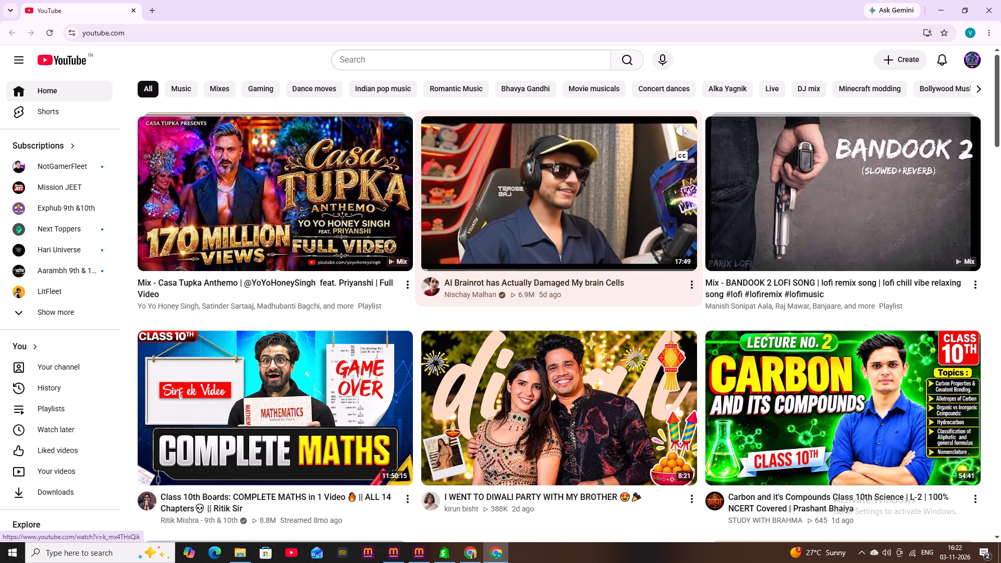
click(1000, 0)
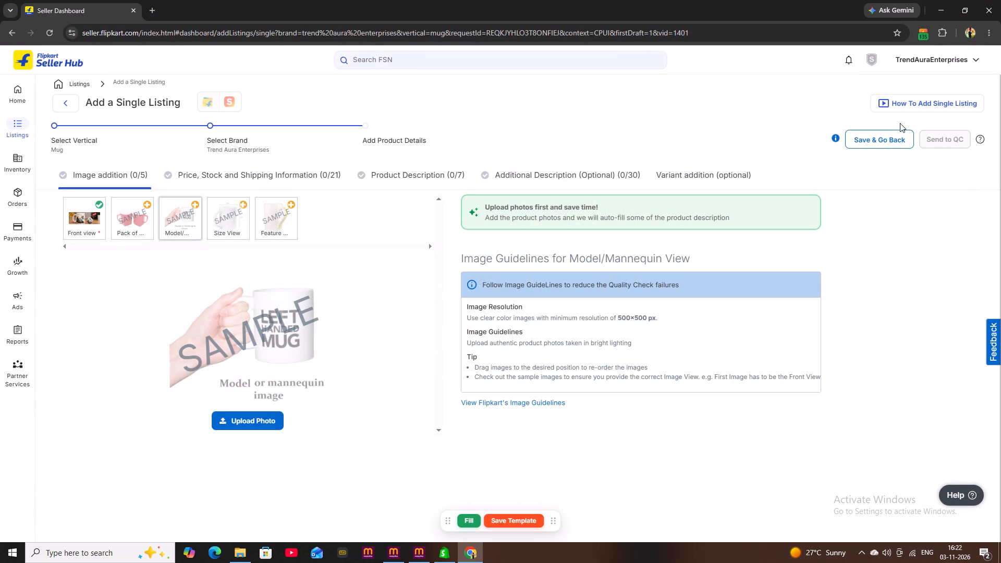
click(182, 229)
click(227, 223)
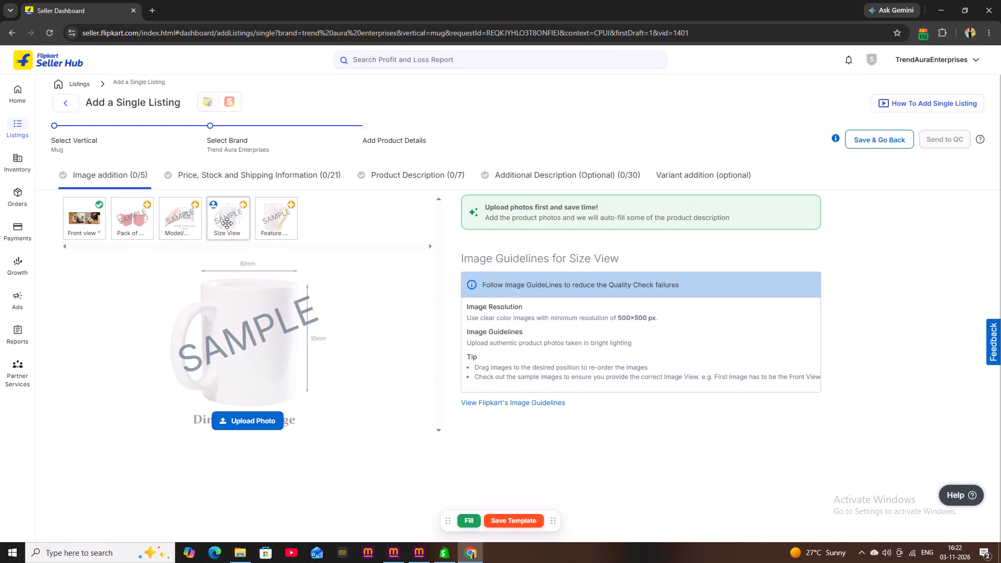
click(282, 222)
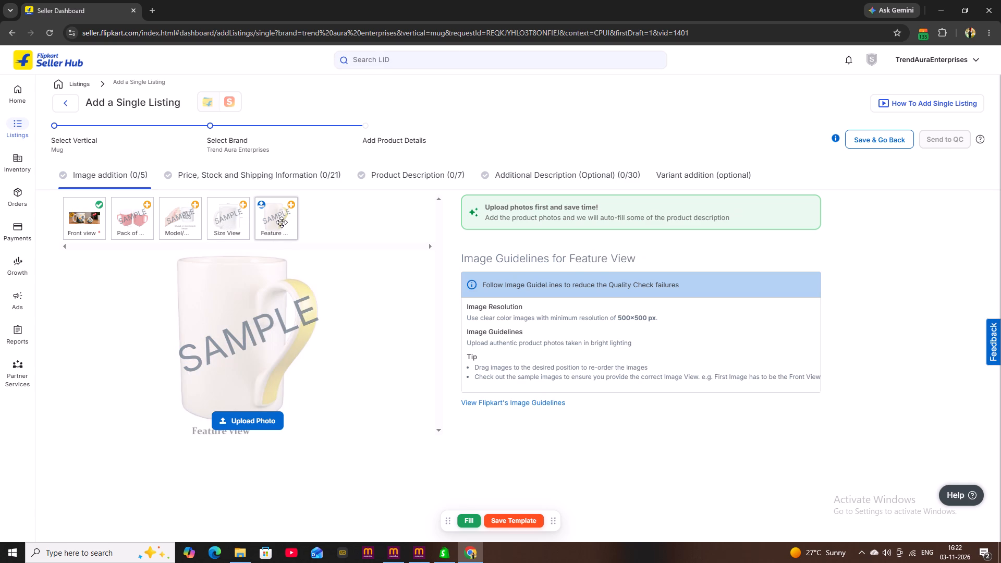
click(235, 224)
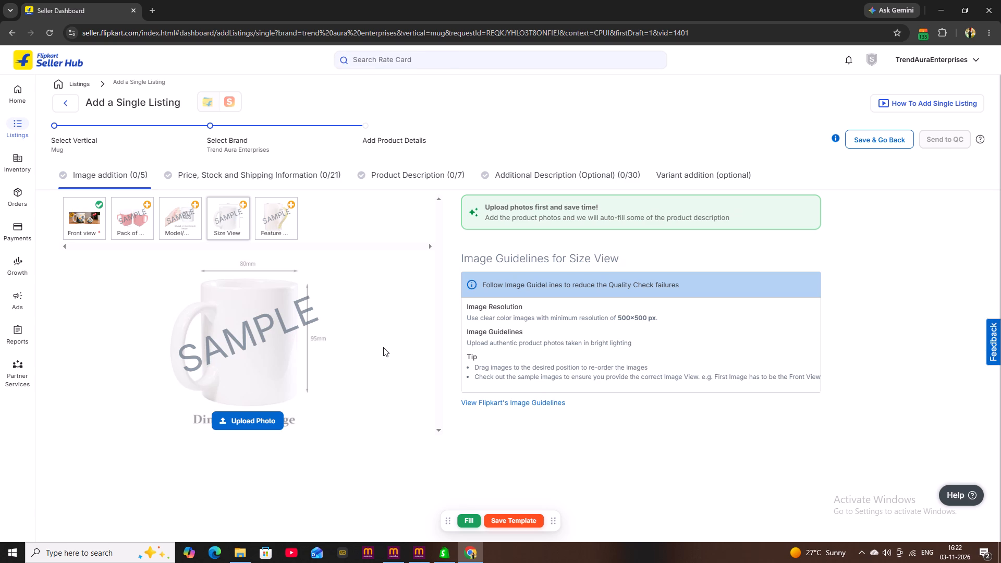
Upload image 6, the left side view, from CUP MOCKUPS as the Model/Mannequin View photo.
click(183, 223)
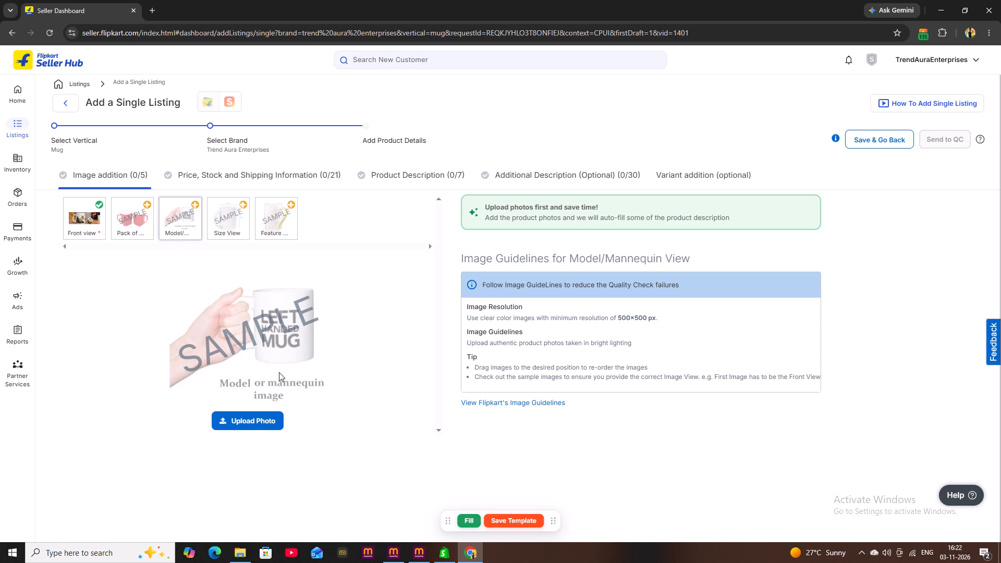
click(268, 423)
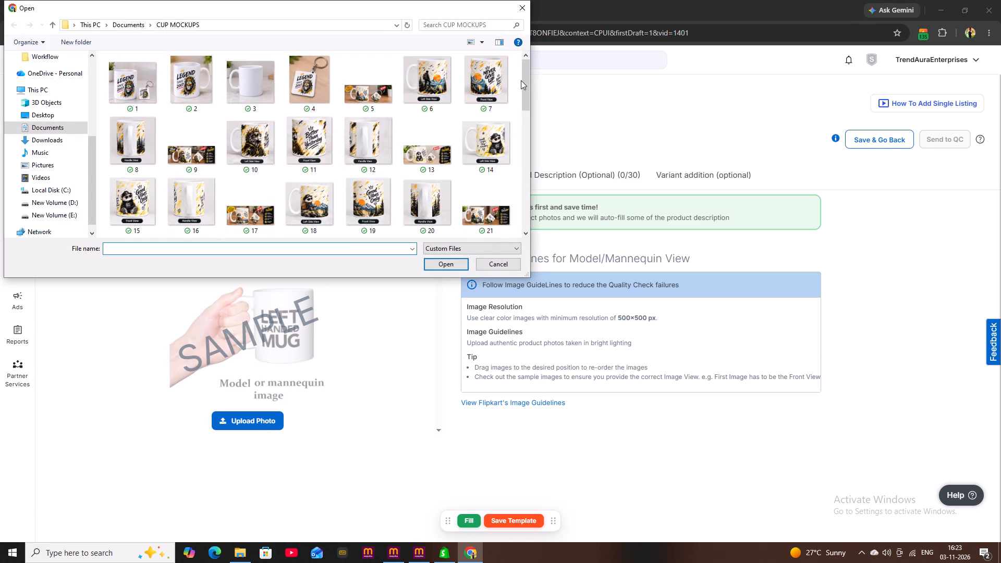
double_click(433, 83)
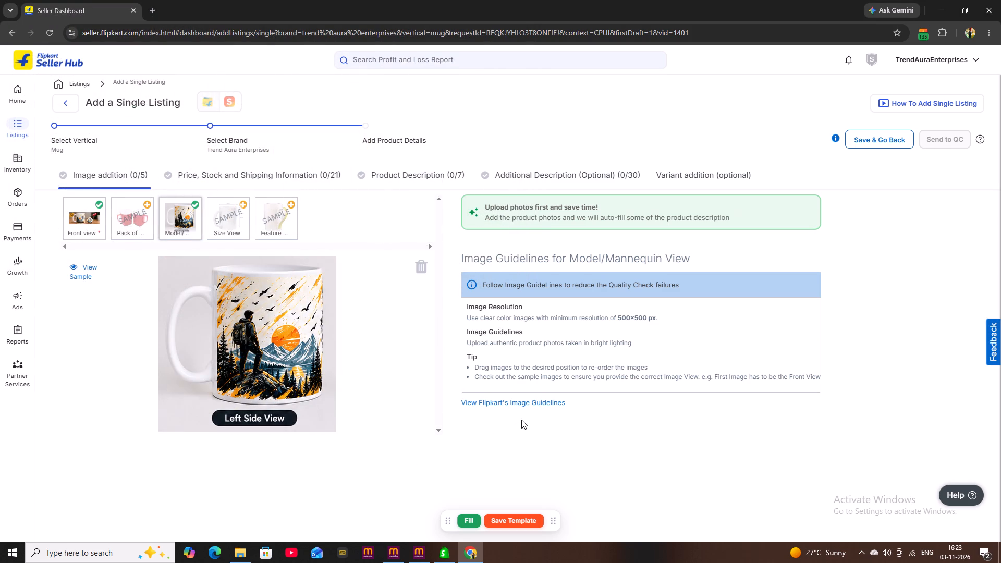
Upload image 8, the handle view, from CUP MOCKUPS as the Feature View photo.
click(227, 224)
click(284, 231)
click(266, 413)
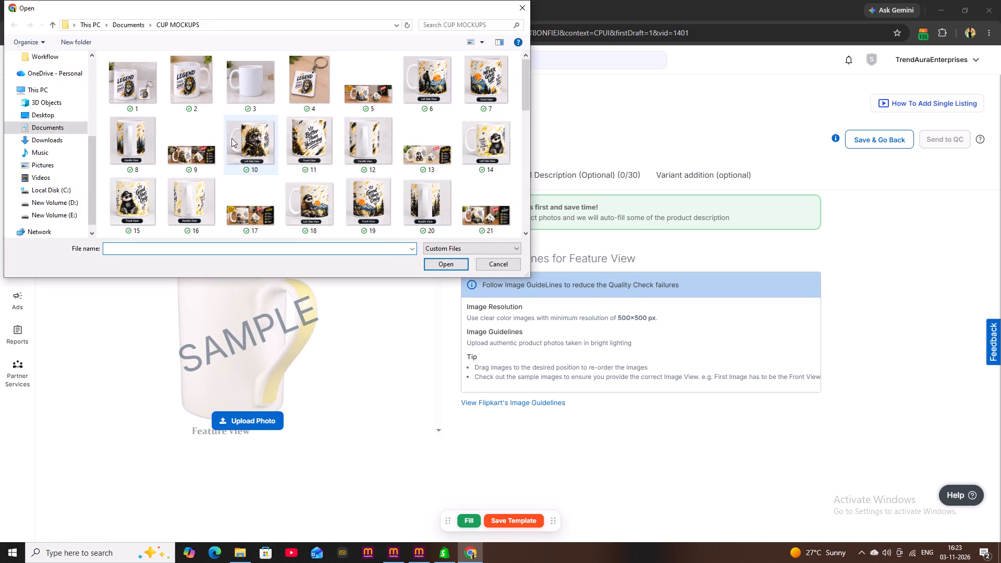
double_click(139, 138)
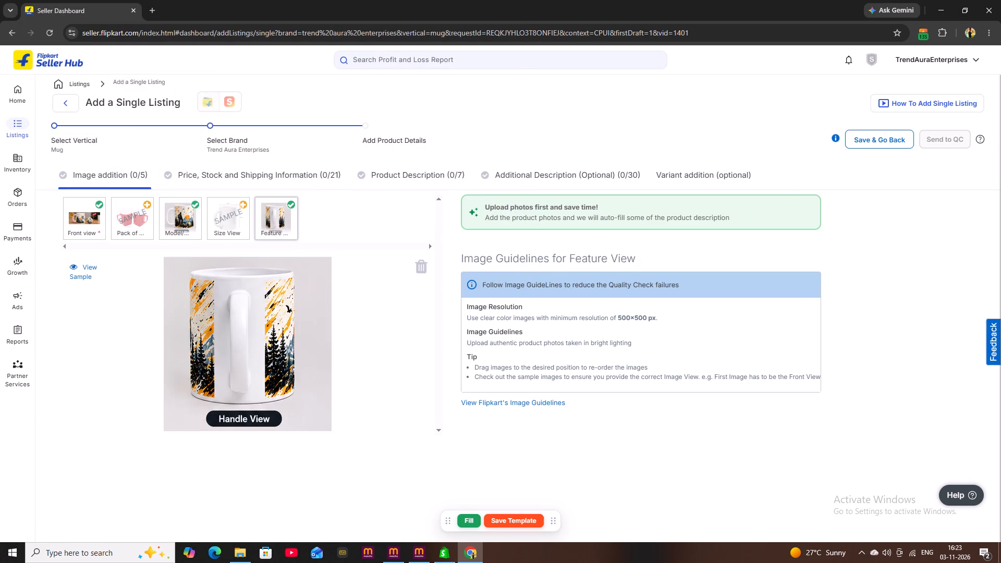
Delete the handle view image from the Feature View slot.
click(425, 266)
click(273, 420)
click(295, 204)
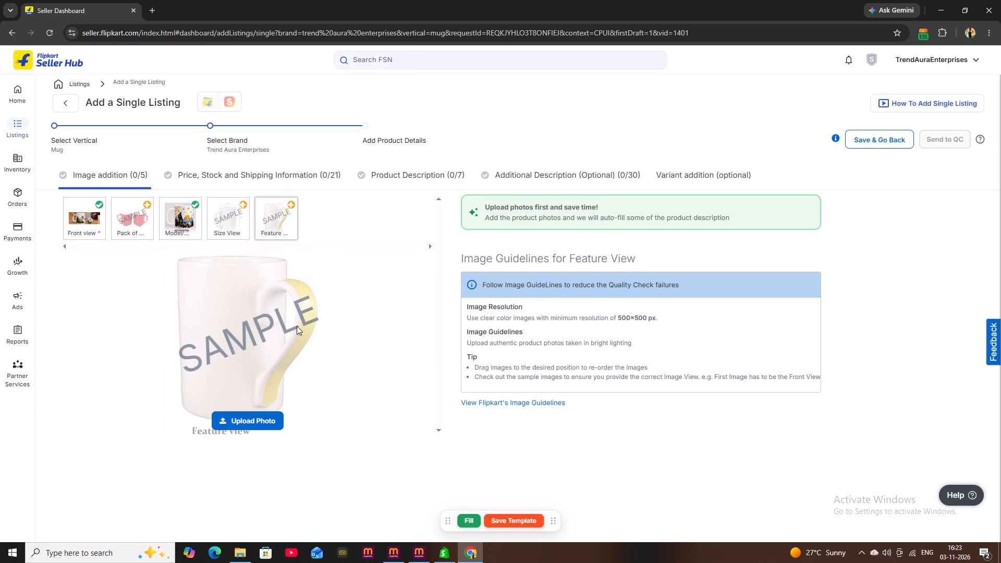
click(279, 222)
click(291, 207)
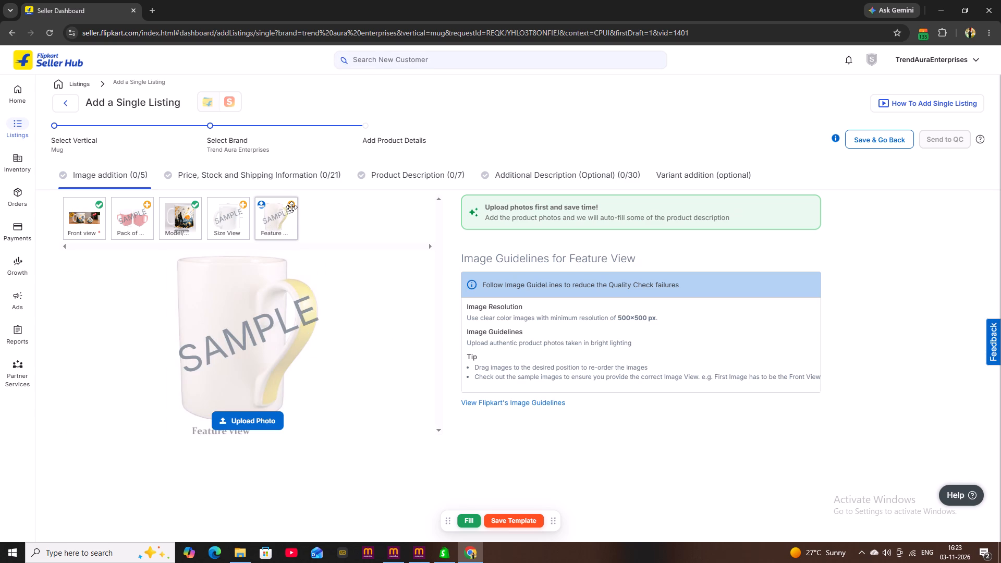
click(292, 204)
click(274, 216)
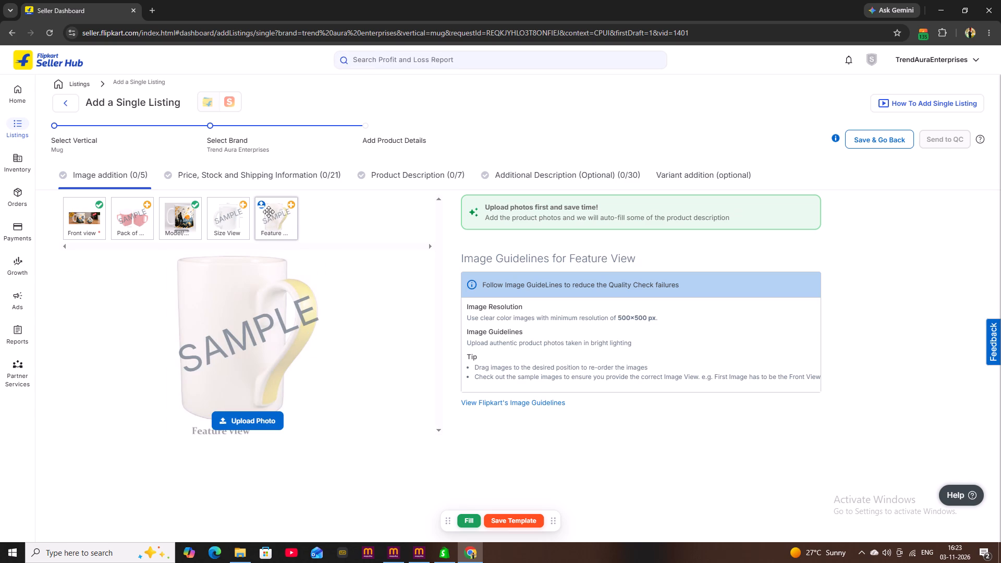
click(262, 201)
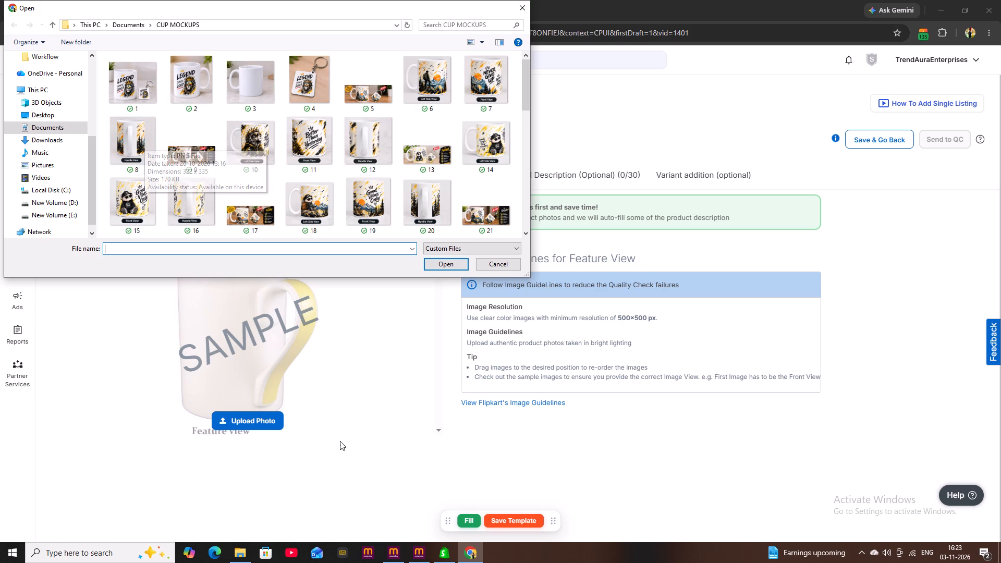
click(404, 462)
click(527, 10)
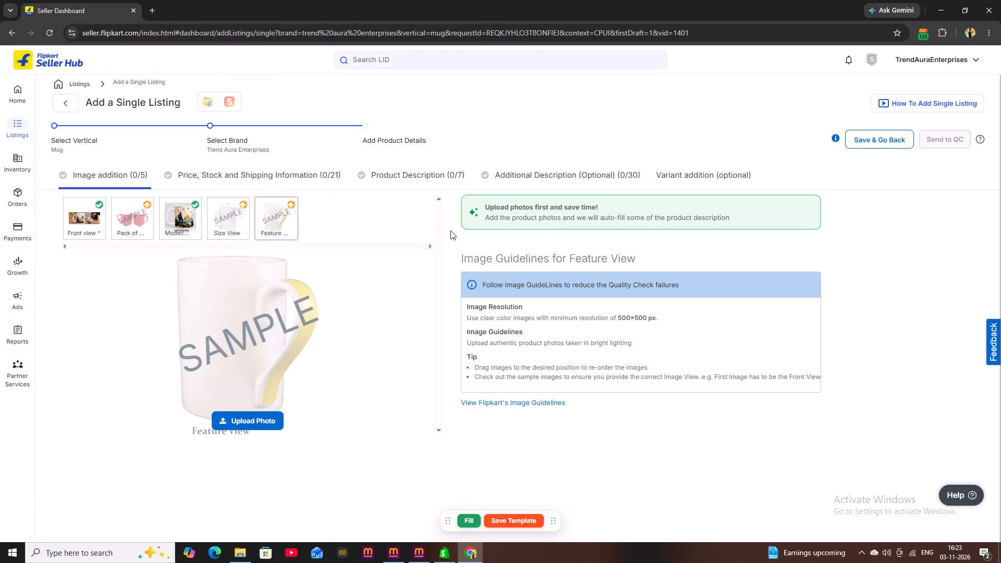
Review the Front view, Model/Mannequin and Size View photo slots of the mug listing.
click(92, 226)
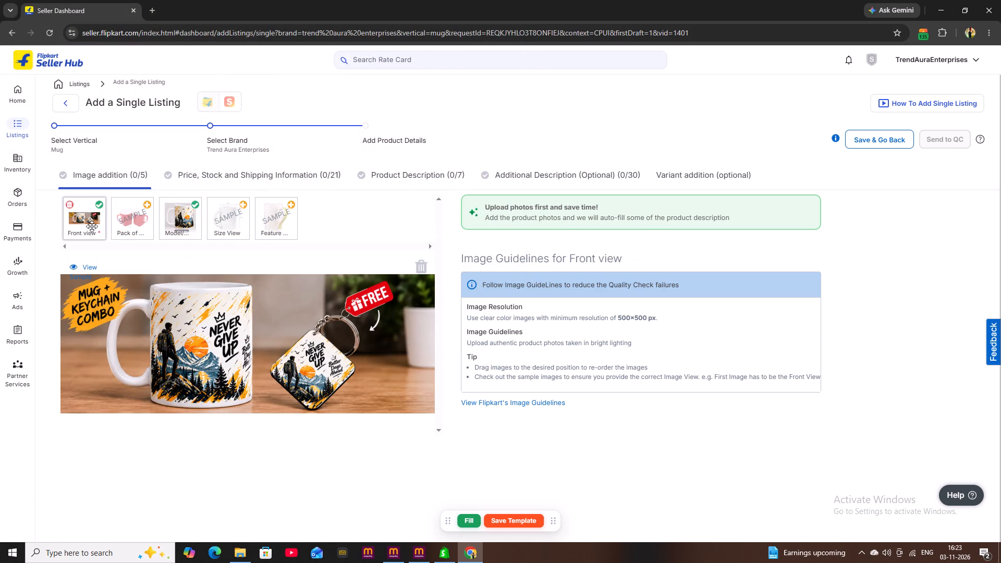
click(164, 226)
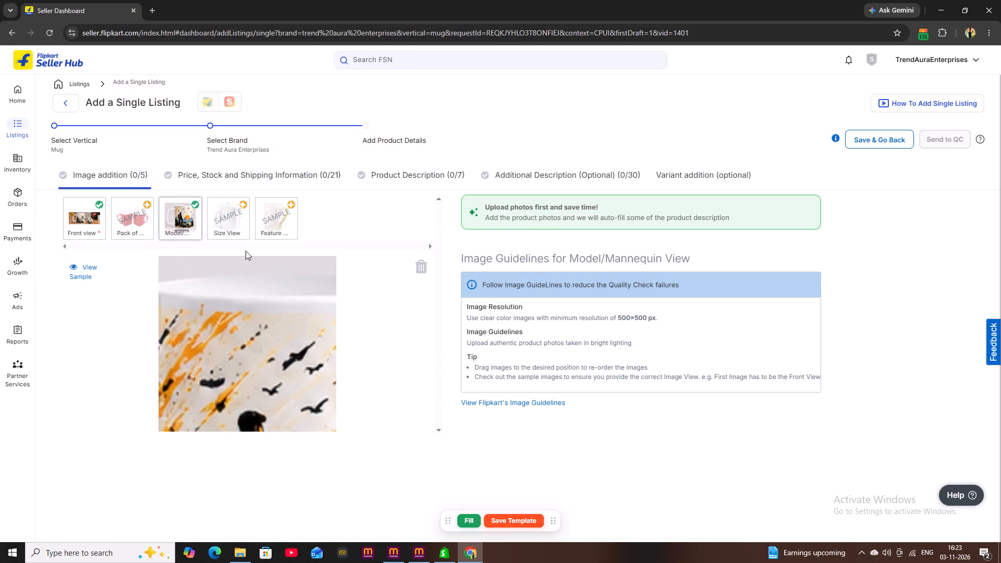
click(234, 226)
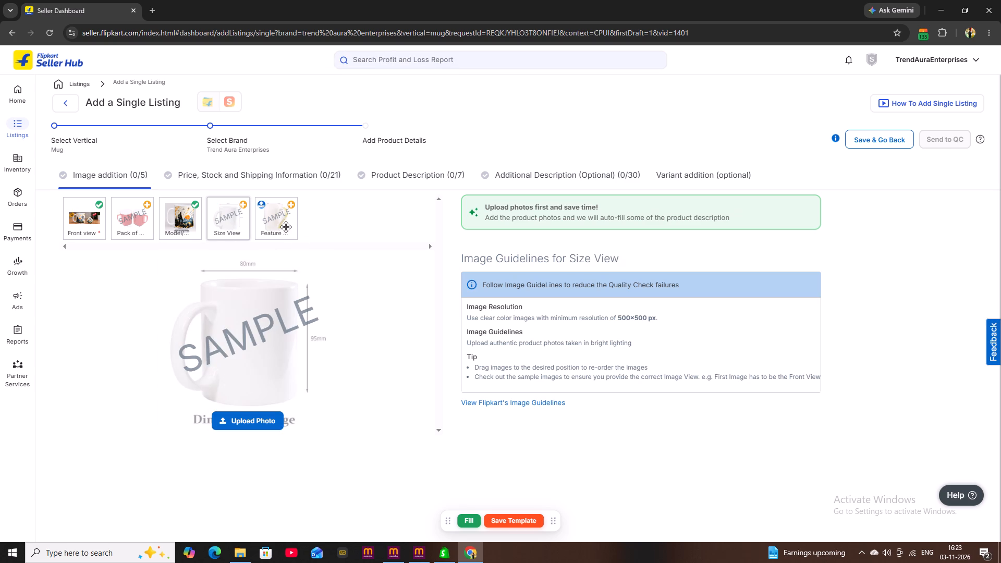
Open the photo file picker for the mug listing's Size View slot.
click(260, 418)
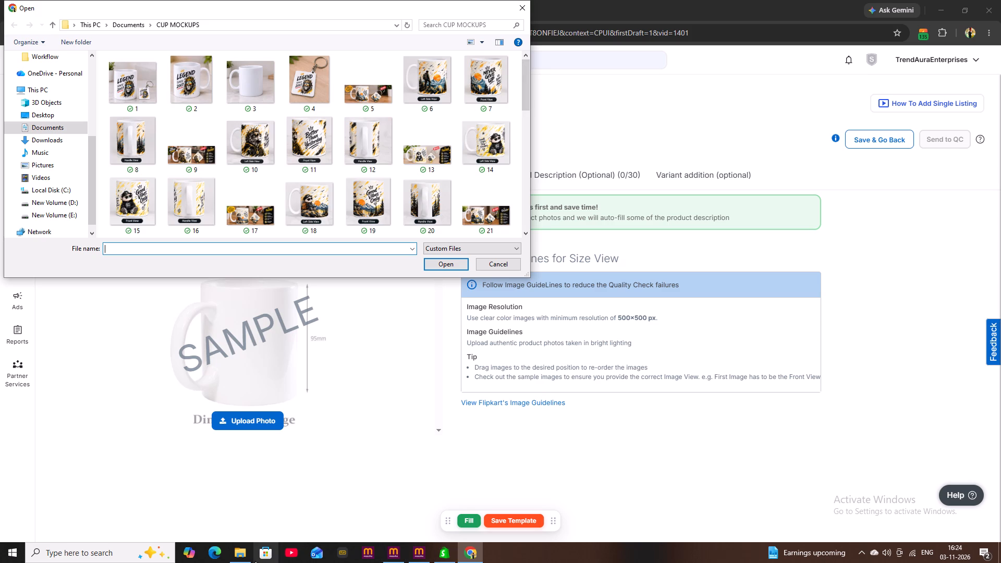
Launch WhatsApp from the recent items in Windows search.
click(102, 556)
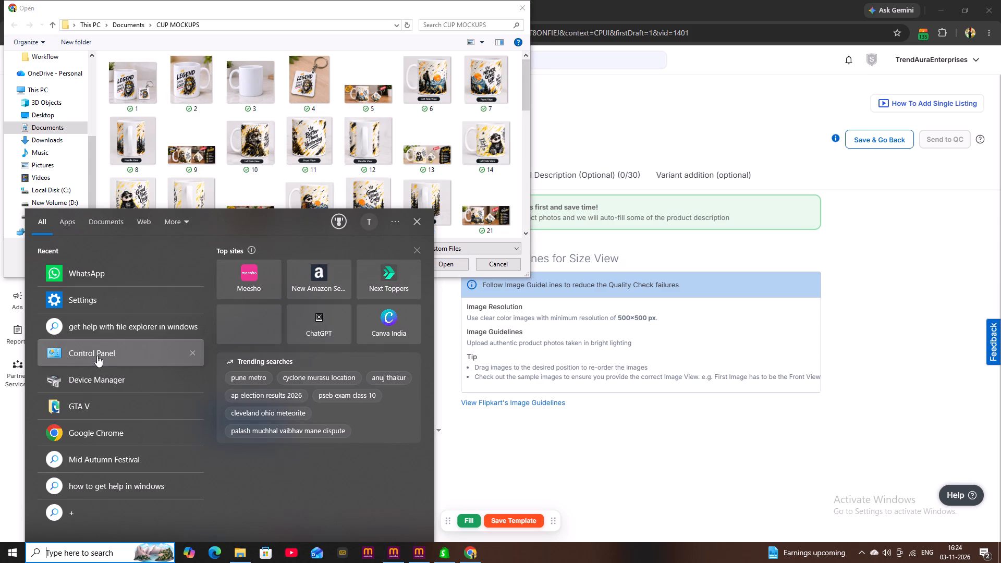
click(112, 277)
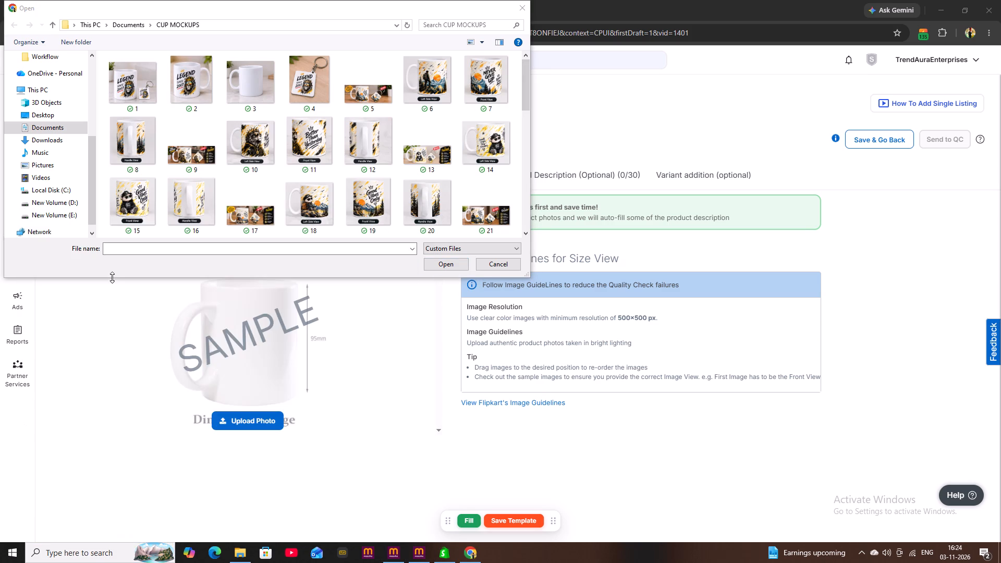
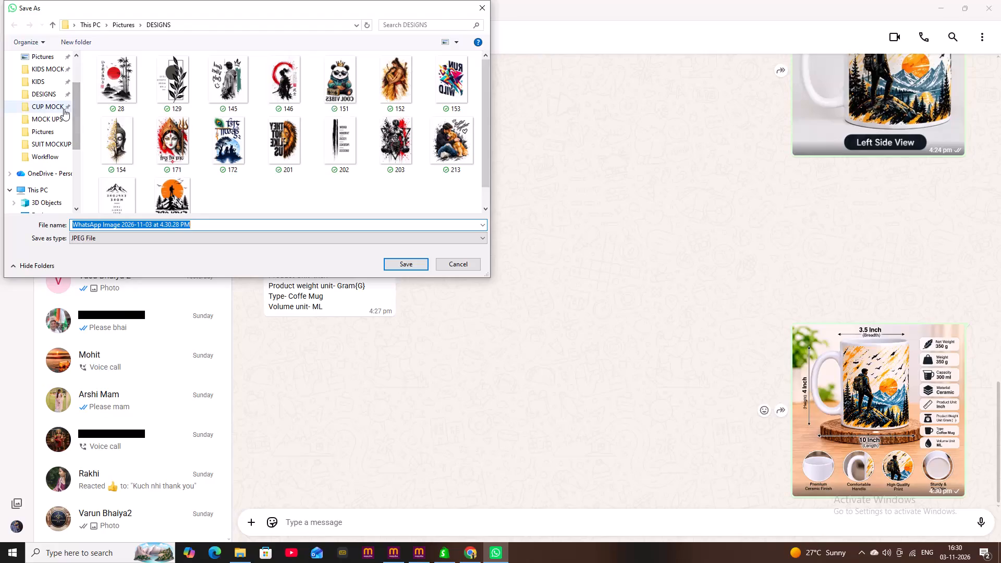
Save the mug's dimensions and specifications image from the chat in CUP MOCKUPS as a JPEG with the file name 1.
click(314, 225)
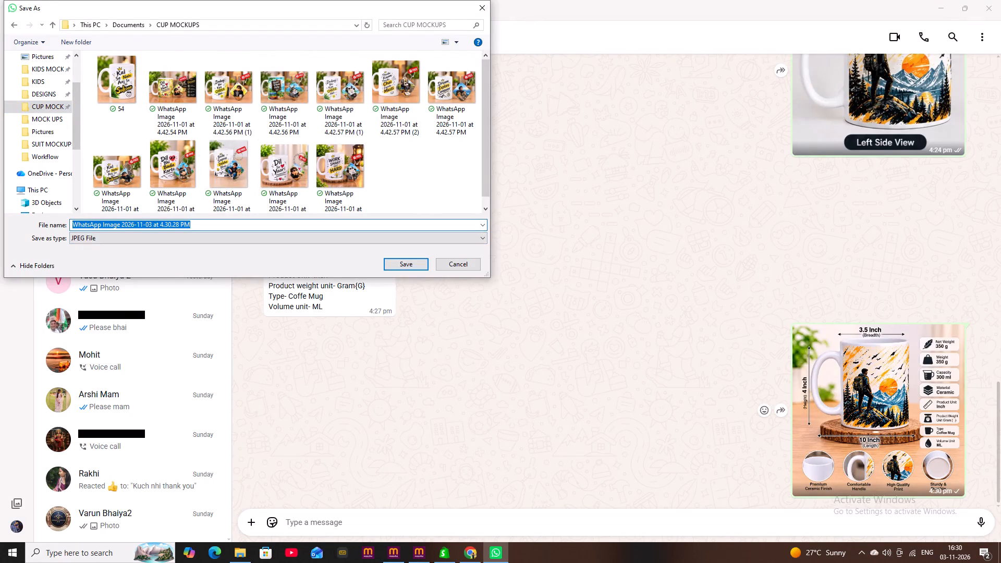
key(BackSpace)
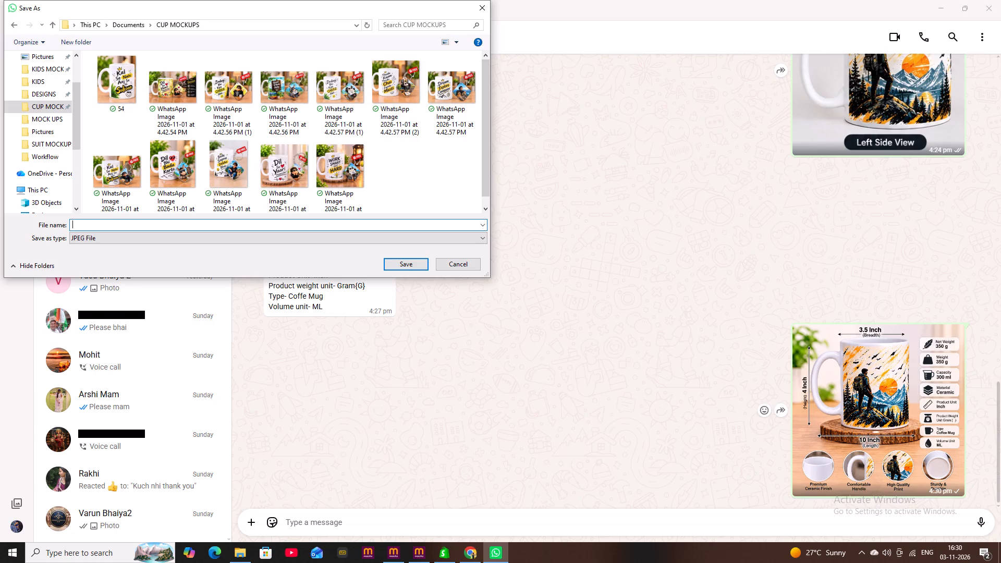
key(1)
scroll(386, 49, up, 3)
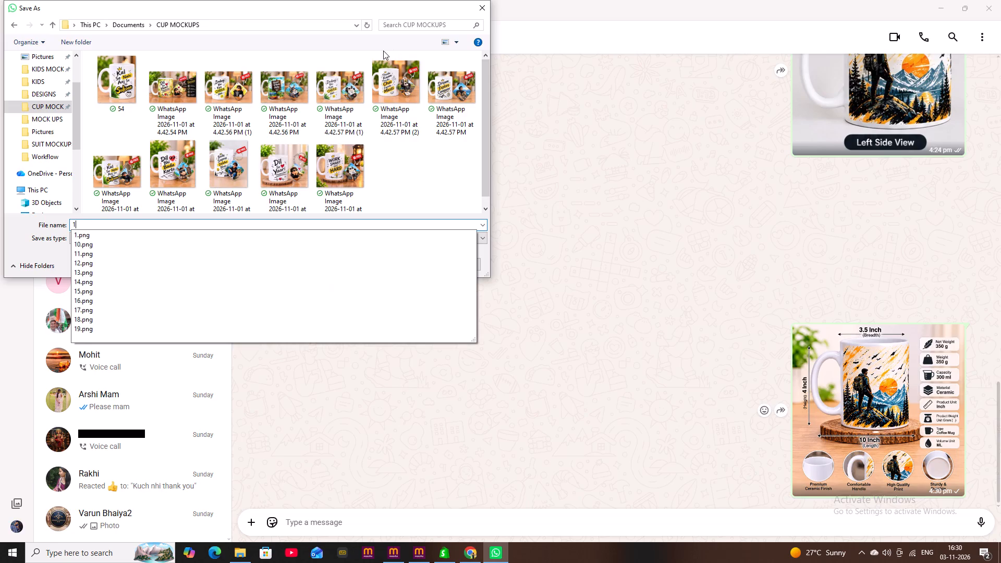
scroll(387, 90, up, 5)
drag(482, 146, 403, 201)
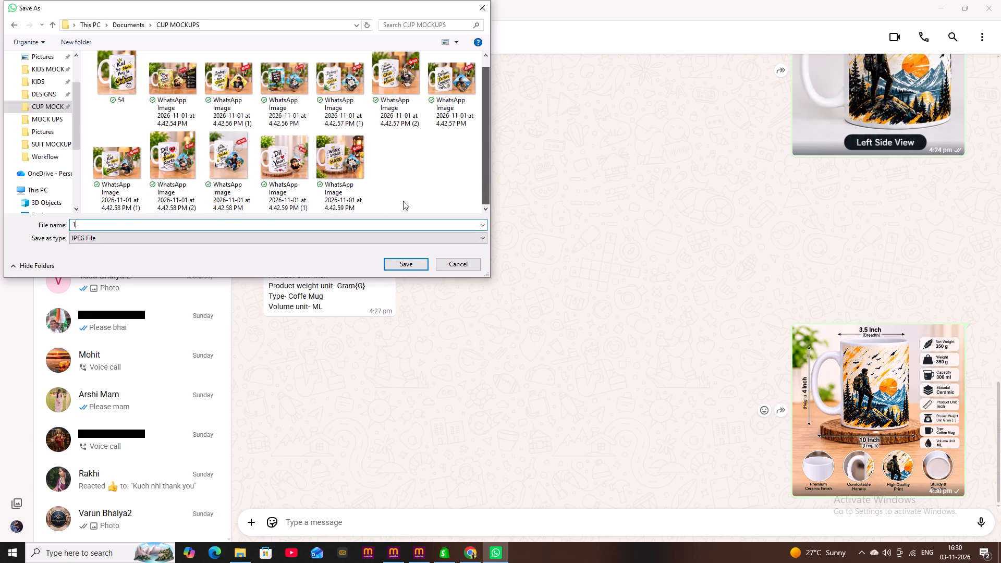
drag(403, 201, 350, 210)
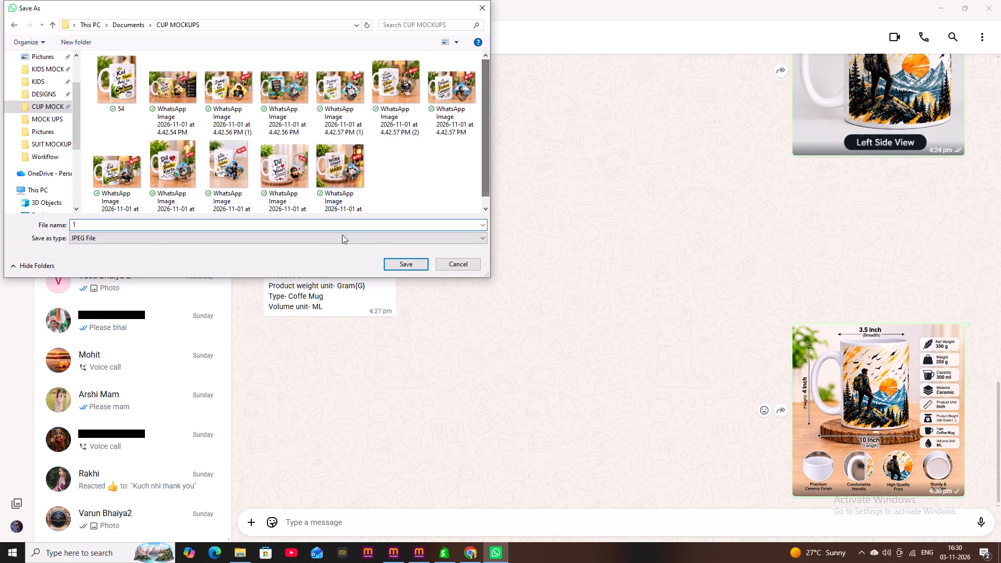
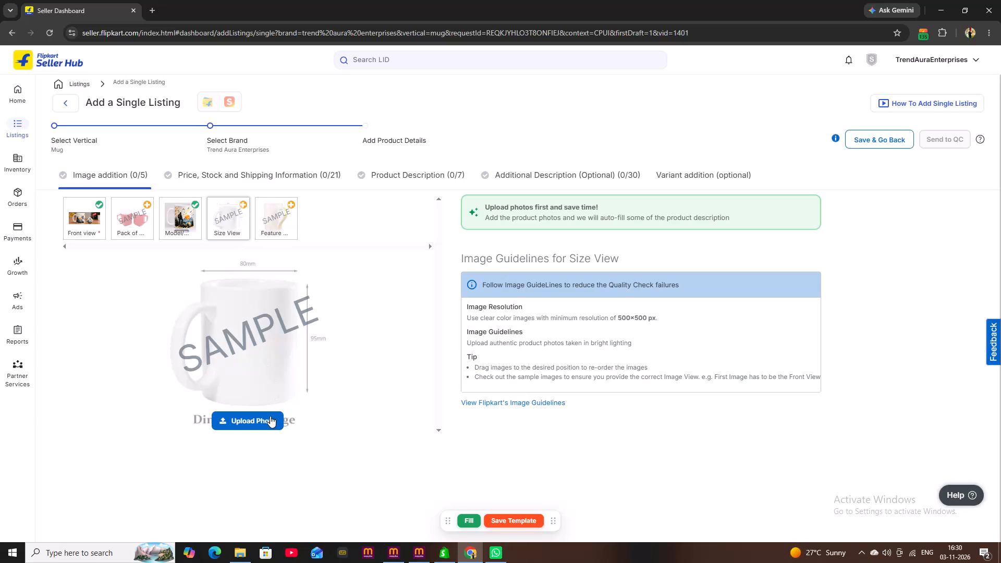
Open the photo upload for the Size View slot and browse the CUP MOCKUPS folder for a suitable image.
click(270, 416)
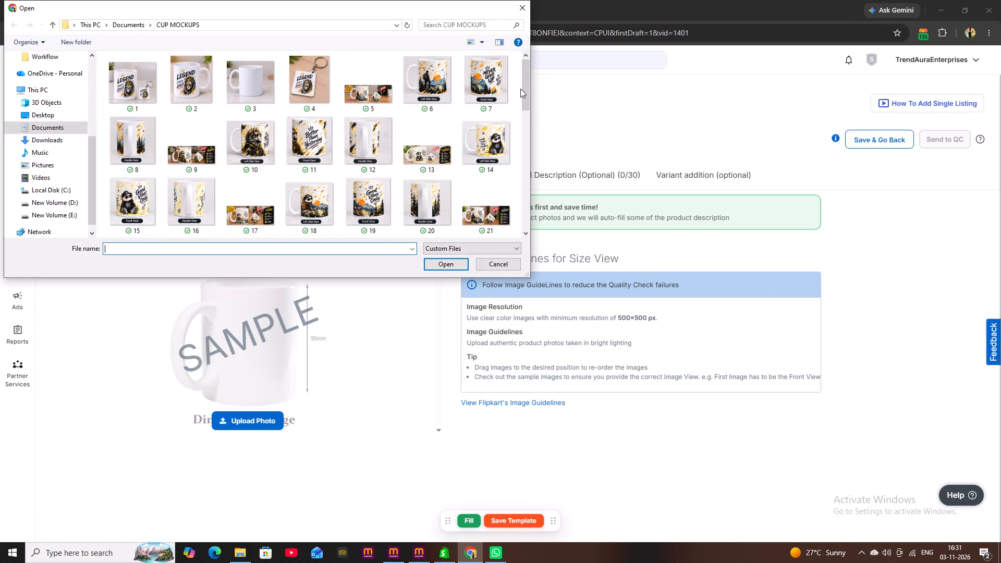
drag(522, 88, 541, 221)
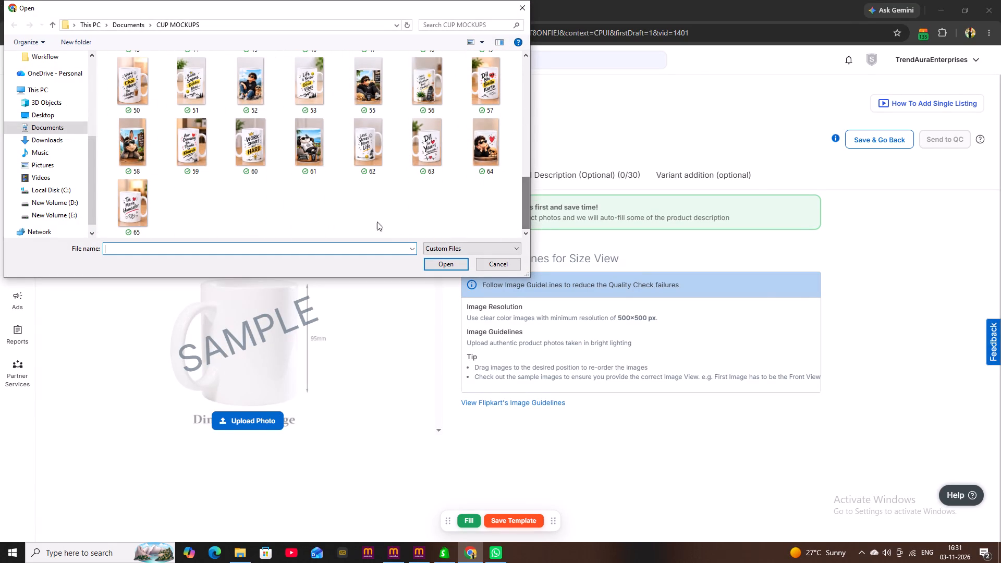
scroll(337, 225, up, 5)
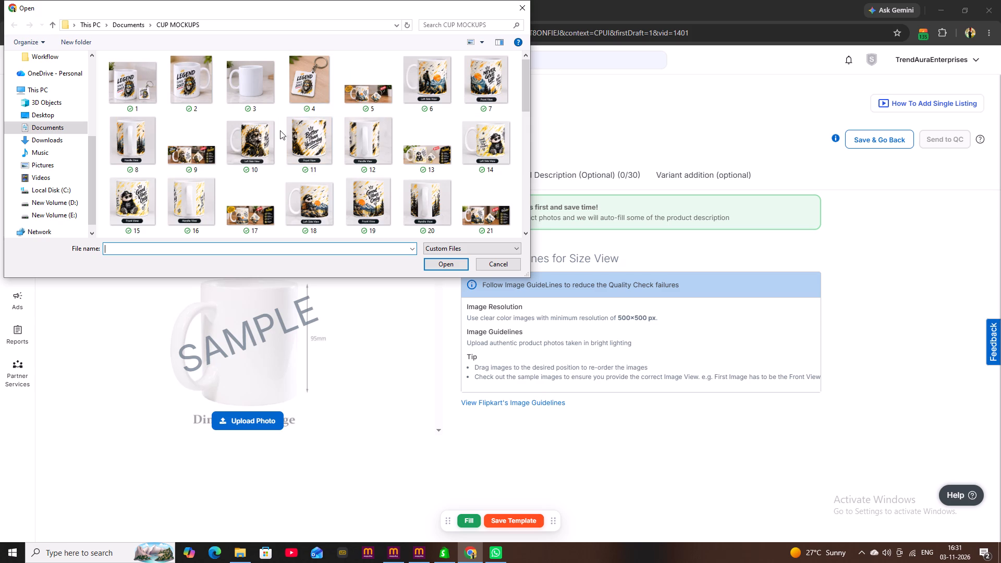
Look through the images in the CUP MOCKUPS folder for a photo suited to the mug listing's Size View slot.
scroll(279, 133, down, 1)
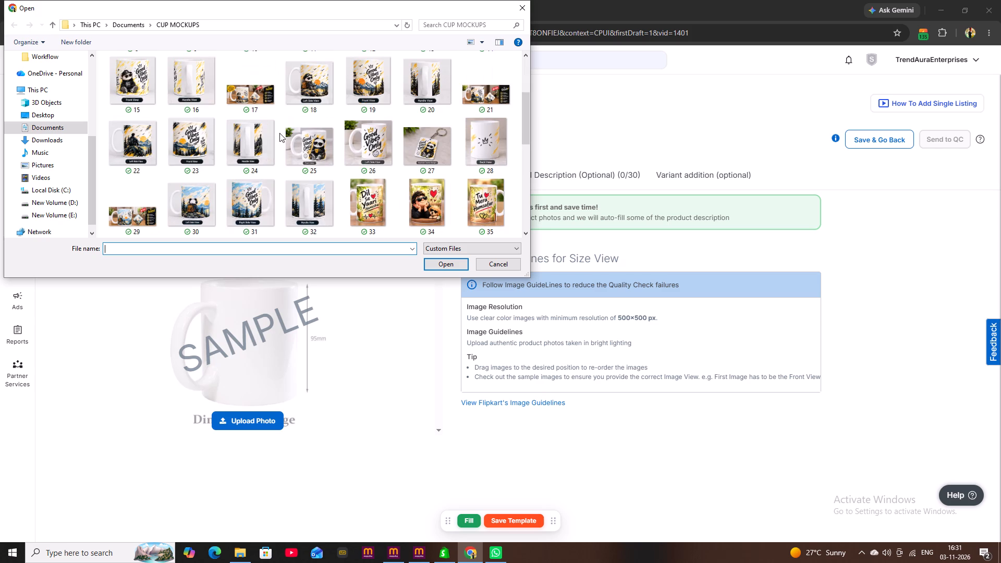
scroll(279, 133, down, 1)
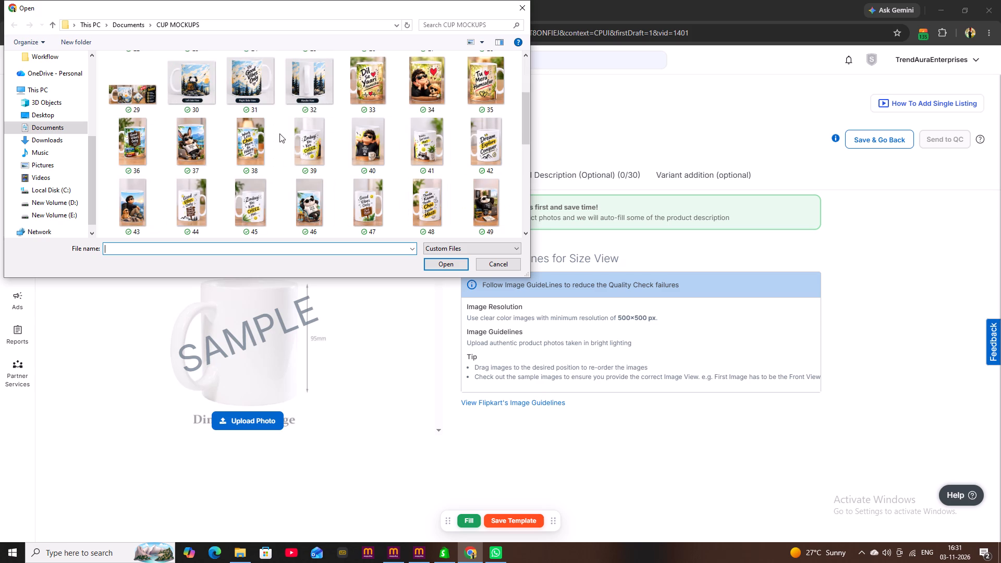
scroll(279, 133, down, 2)
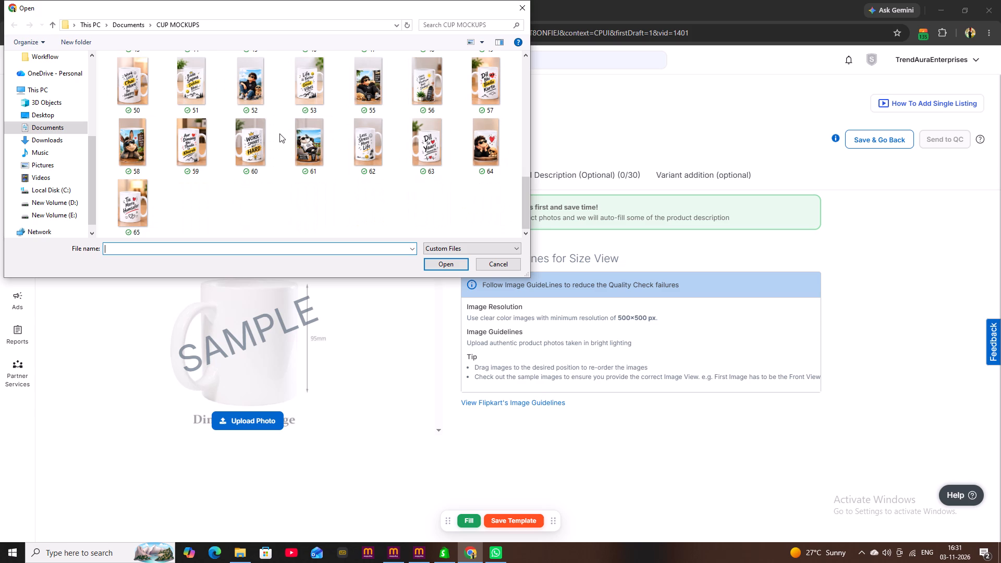
Look through the CUP MOCKUPS folder again, from the first image to the last, for the mug's Size View photo.
scroll(279, 133, down, 7)
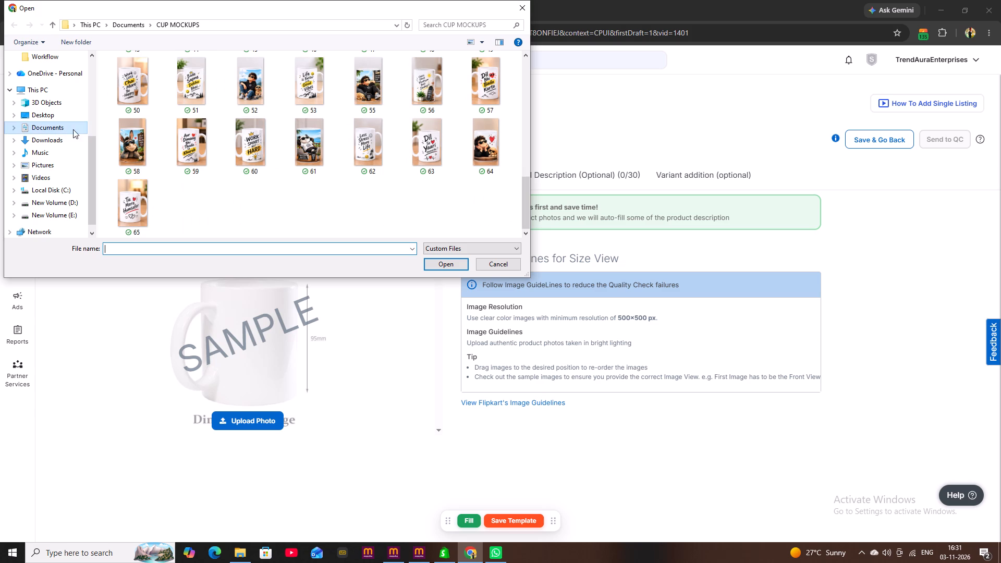
drag(95, 150, 95, 101)
click(48, 94)
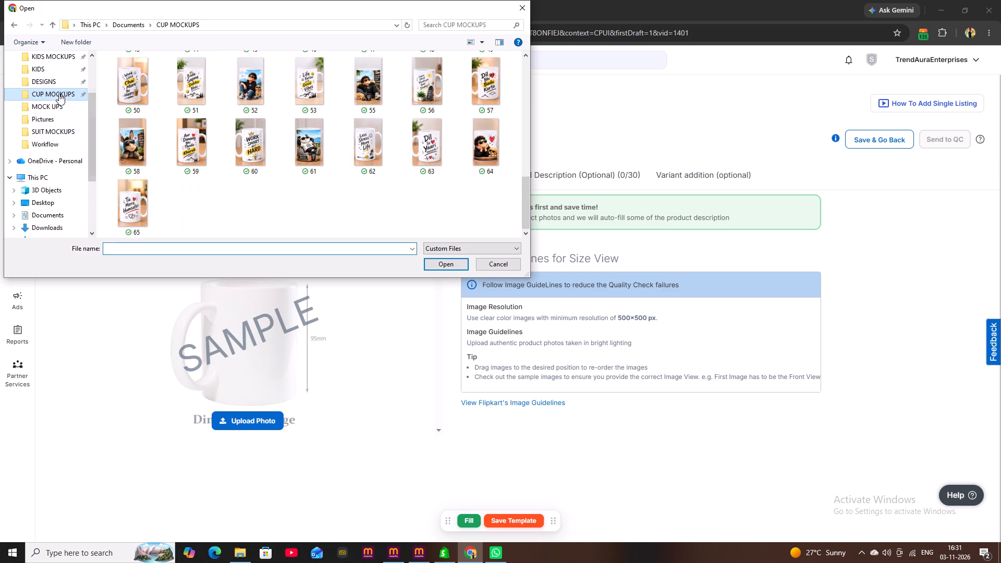
scroll(272, 158, up, 3)
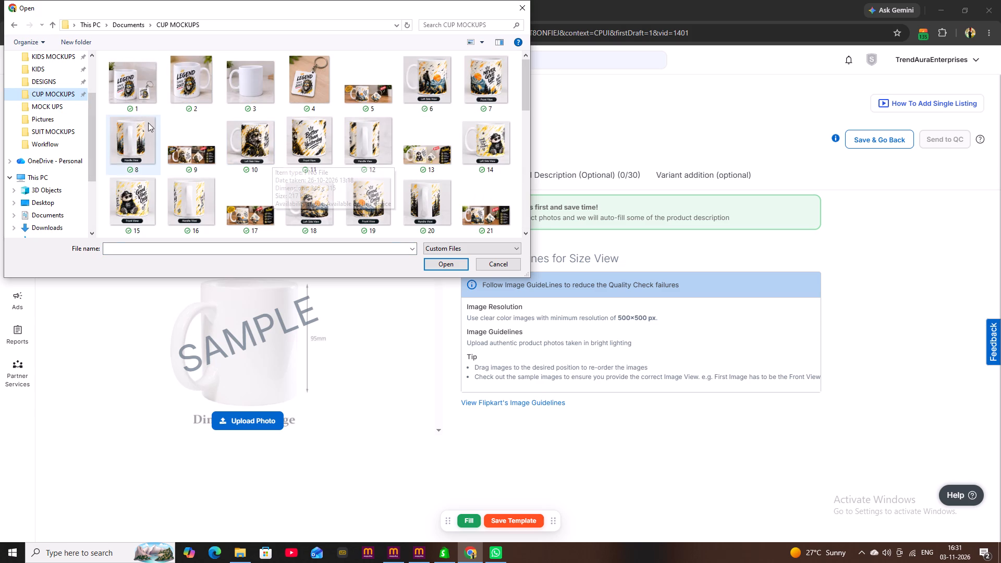
drag(522, 97, 523, 105)
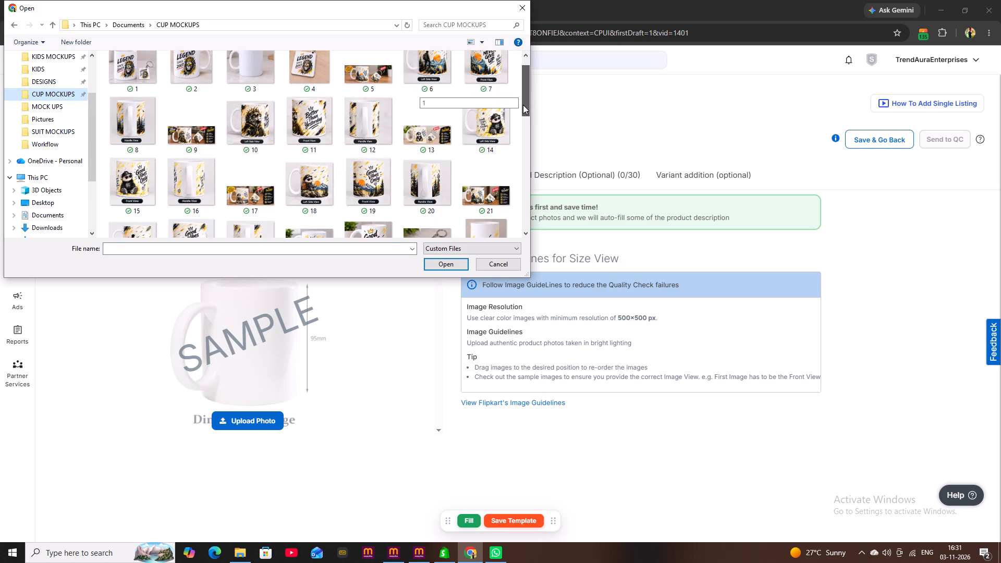
drag(523, 105, 522, 139)
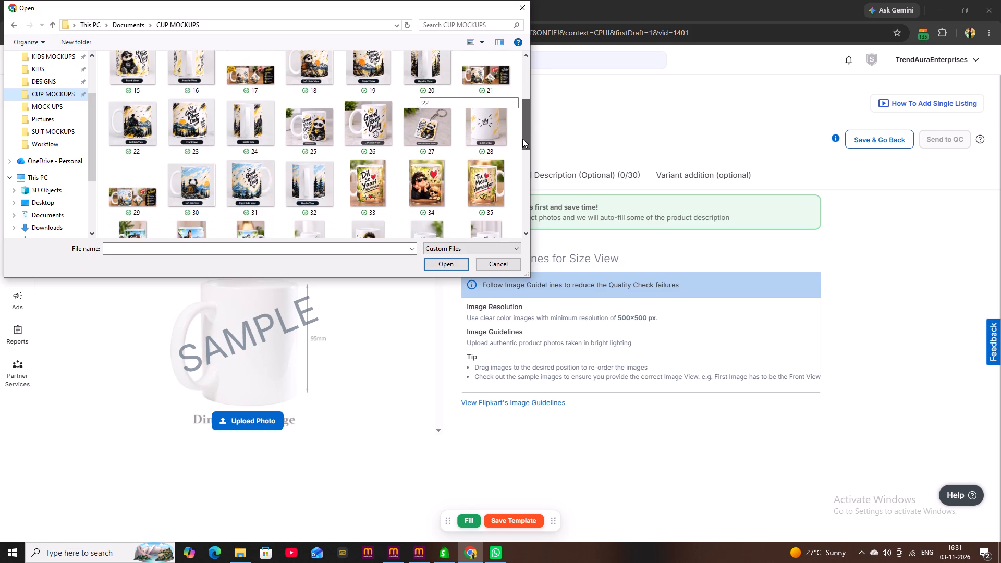
drag(522, 139, 526, 198)
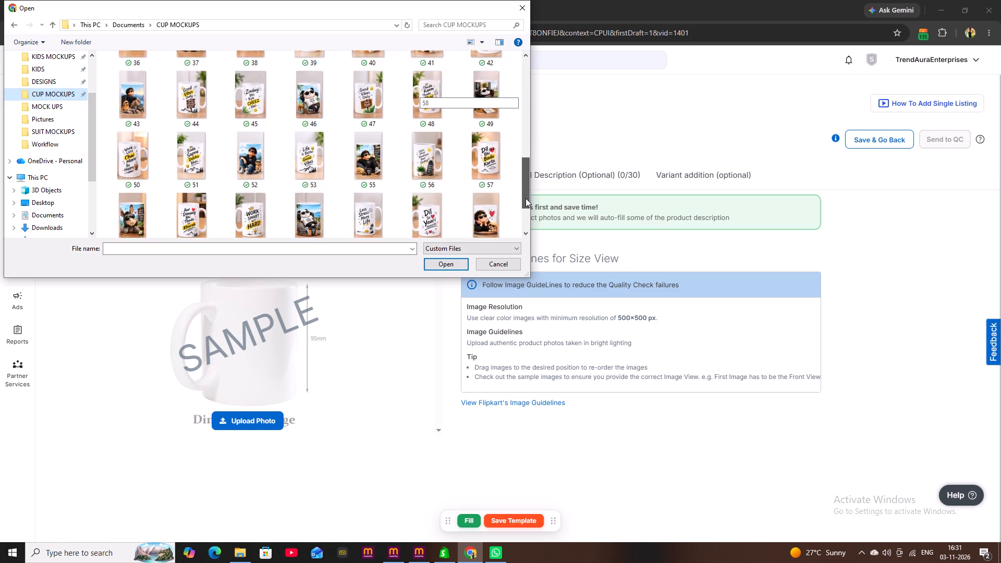
drag(526, 198, 527, 229)
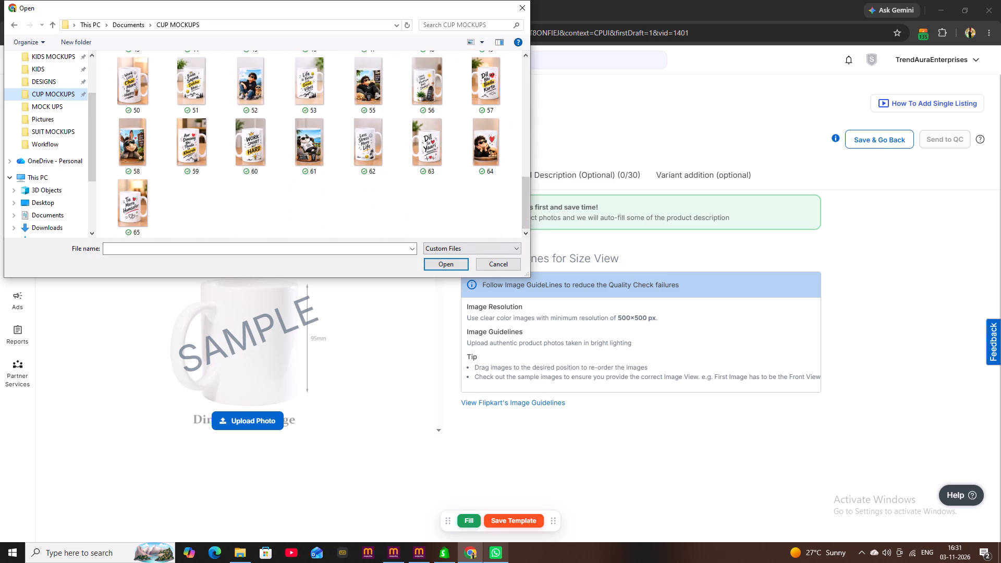
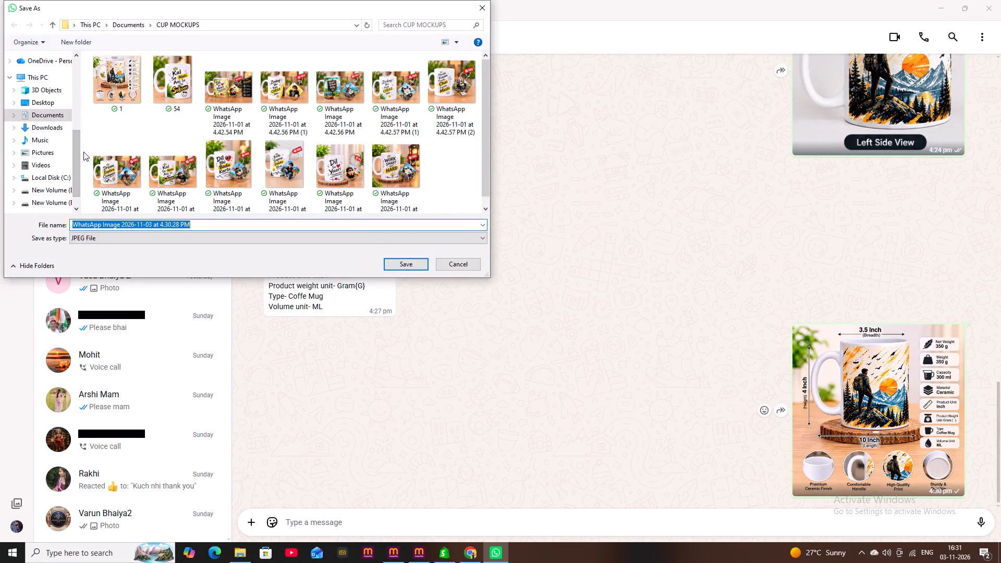
Choose the CUP MOCKUPS folder as the save location for the mug's size and specification image from the WhatsApp chat.
drag(77, 153, 77, 94)
click(46, 134)
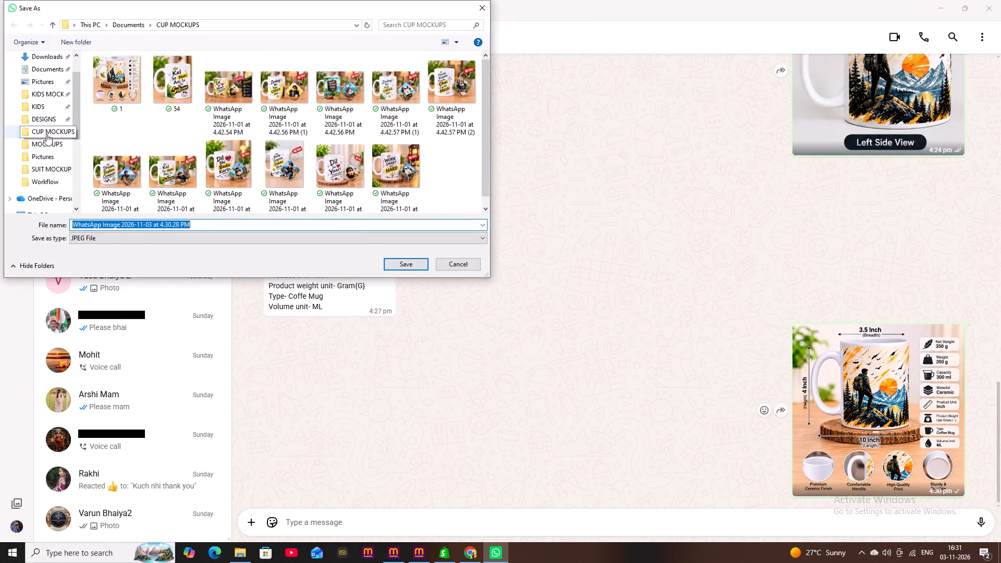
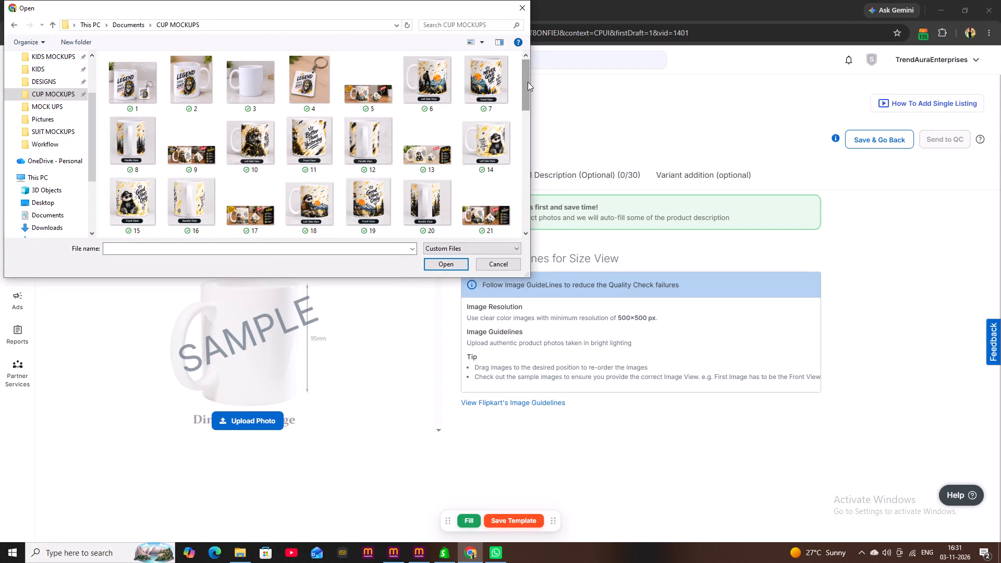
Check the rest of the CUP MOCKUPS folder for a photo suited to the Size View slot, then dismiss the file picker.
drag(528, 82, 520, 221)
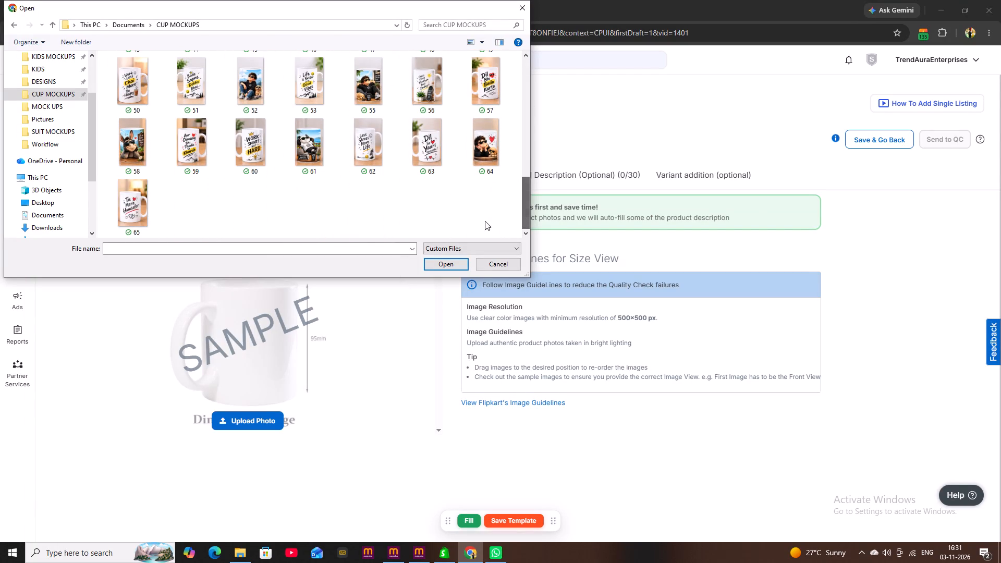
scroll(306, 208, up, 7)
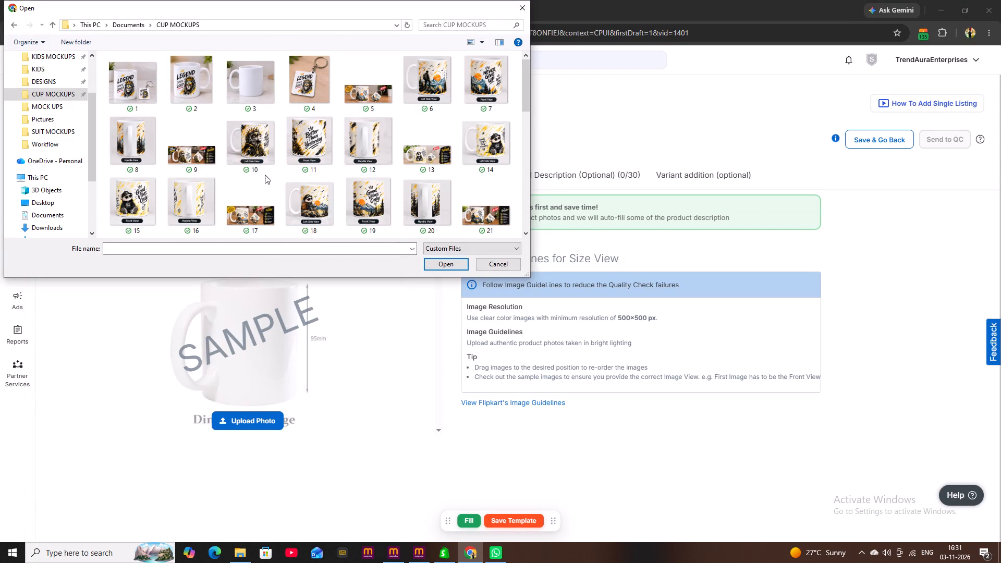
drag(92, 111, 95, 85)
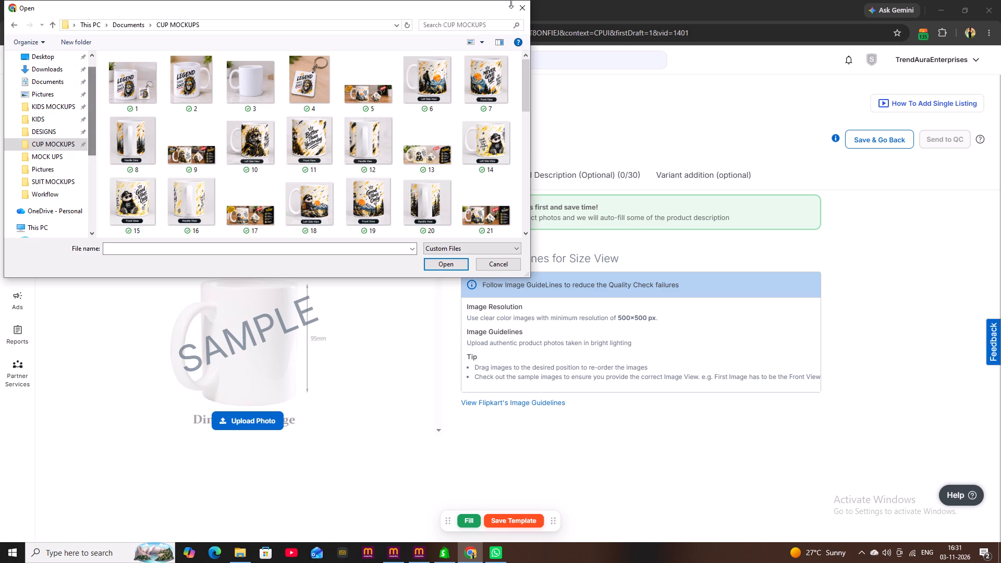
click(519, 5)
Open the photo upload for the mug listing's Size View slot.
click(258, 416)
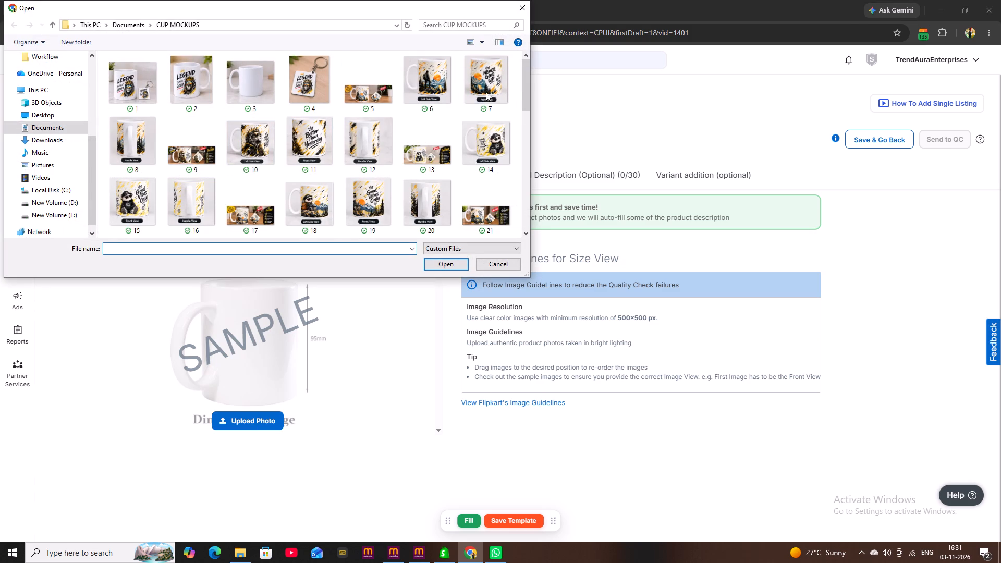
Look through the CUP MOCKUPS, Downloads and Documents folders for an image suited to the mug listing's Size View slot.
drag(524, 75, 521, 115)
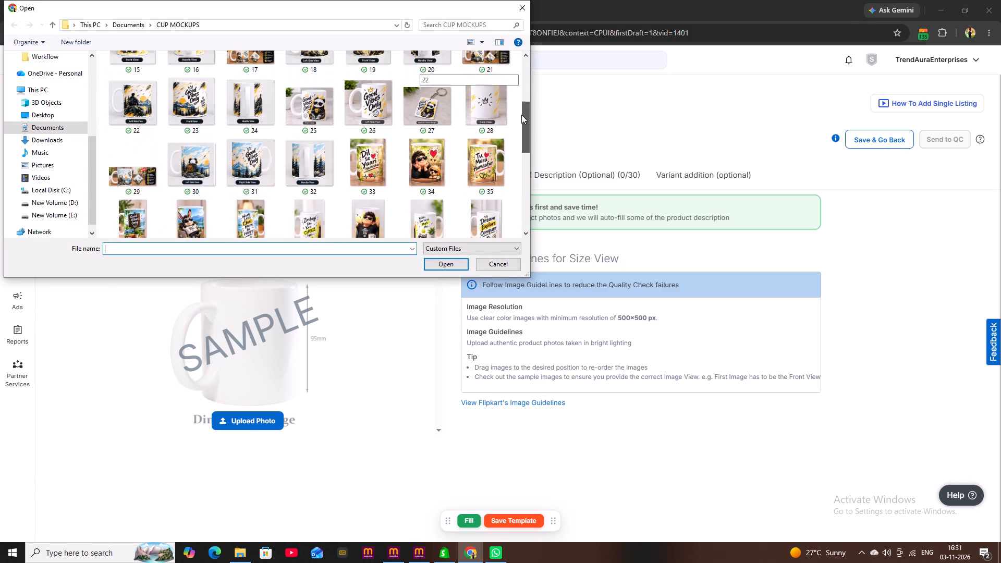
drag(521, 115, 518, 93)
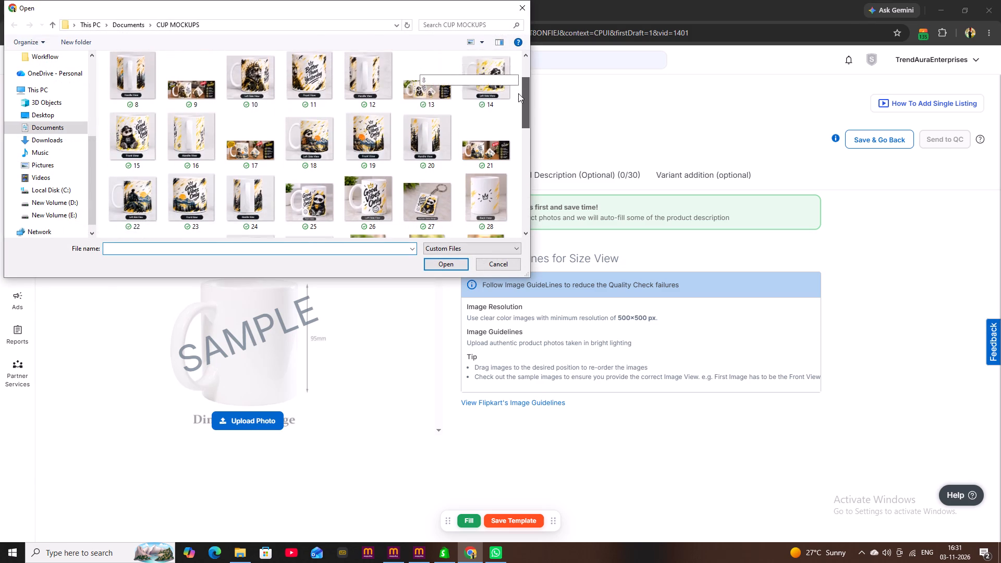
drag(518, 93, 532, 174)
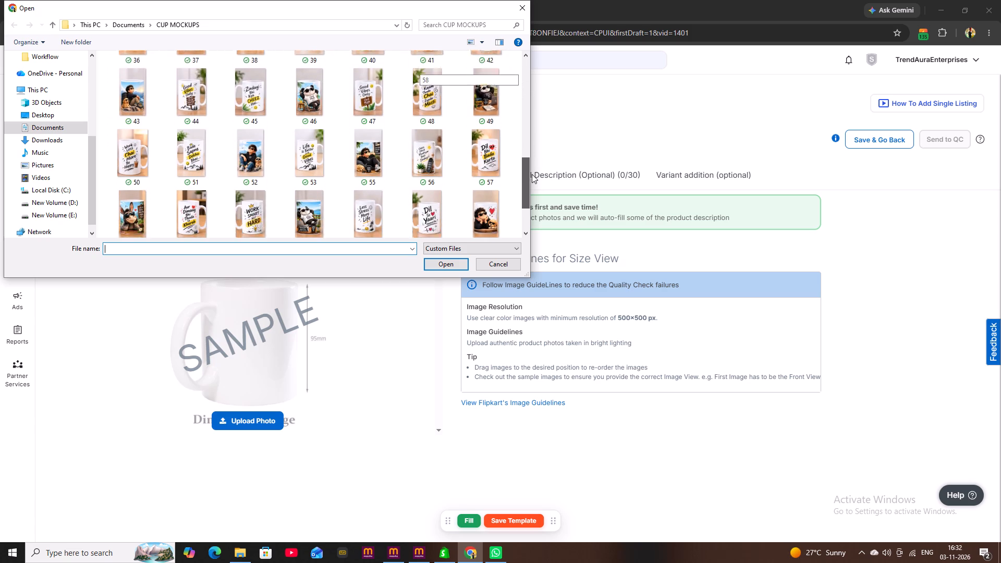
drag(532, 174, 529, 202)
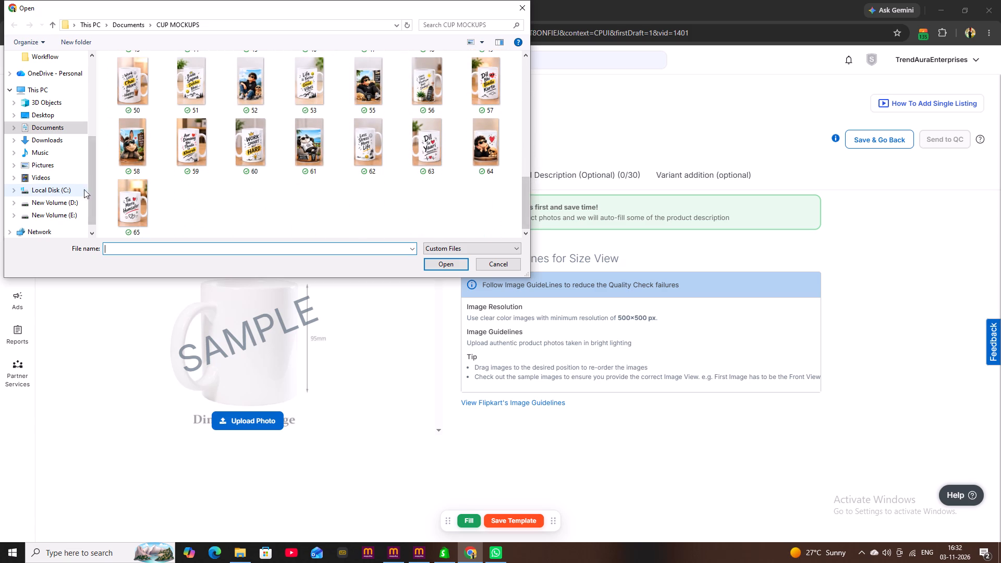
drag(88, 187, 92, 195)
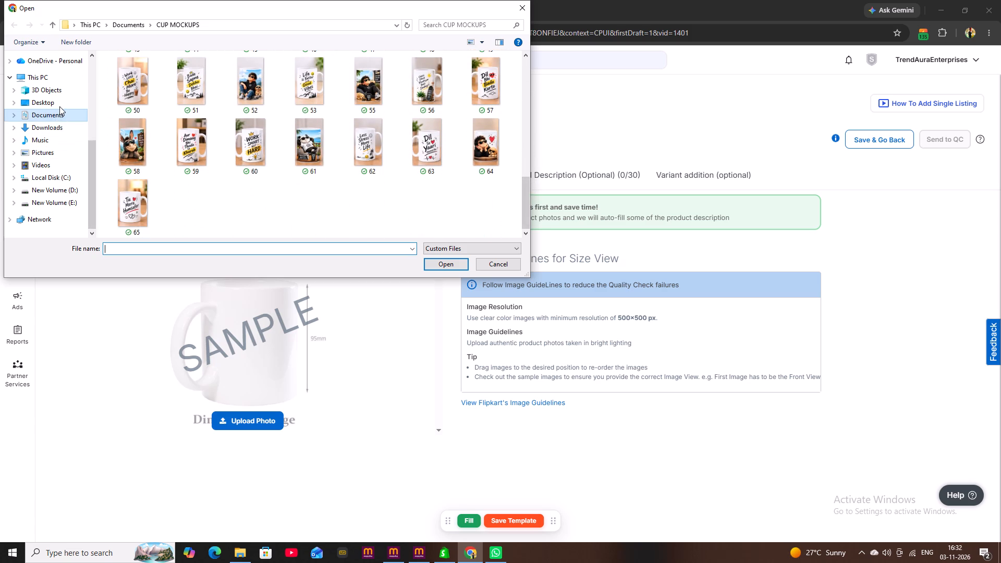
click(59, 106)
click(59, 114)
click(53, 131)
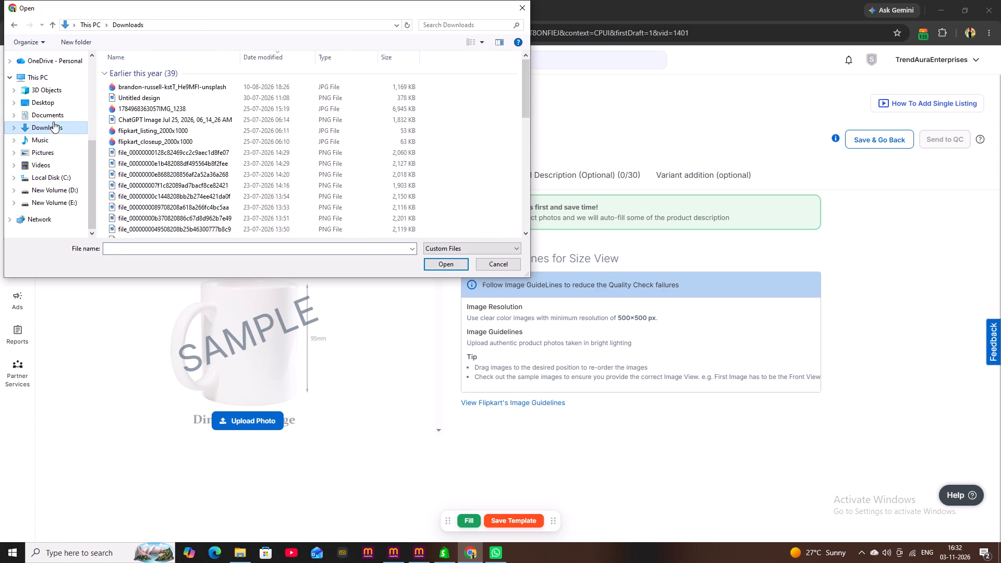
click(54, 121)
scroll(54, 119, up, 8)
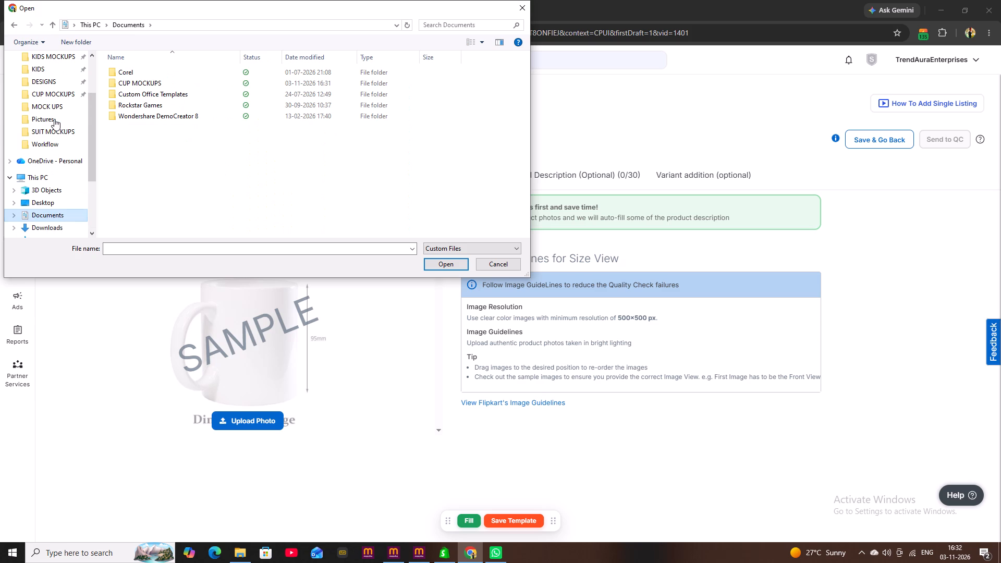
Recheck all the images in the CUP MOCKUPS folder for a mug photo suited to the Size View slot.
click(63, 96)
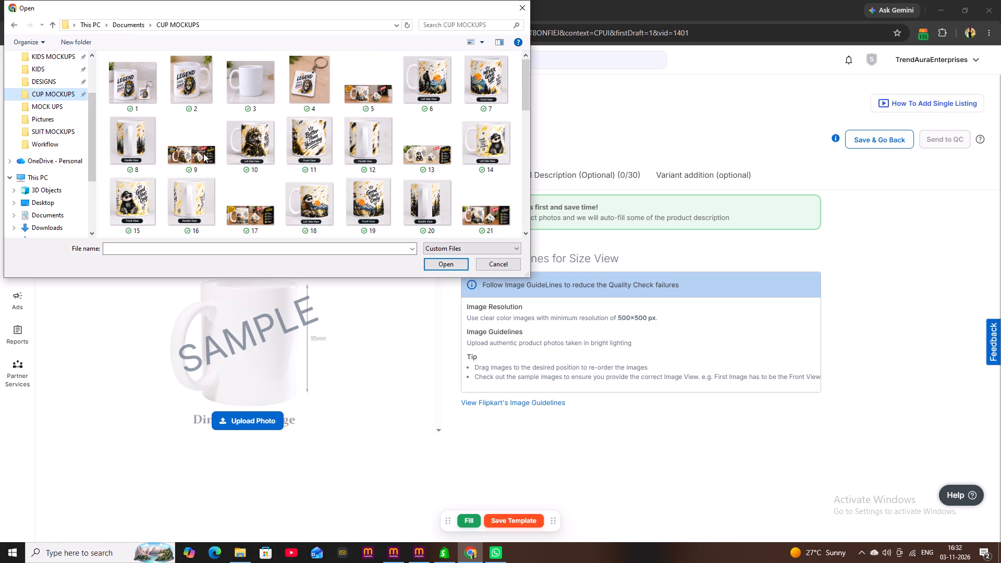
scroll(203, 153, down, 2)
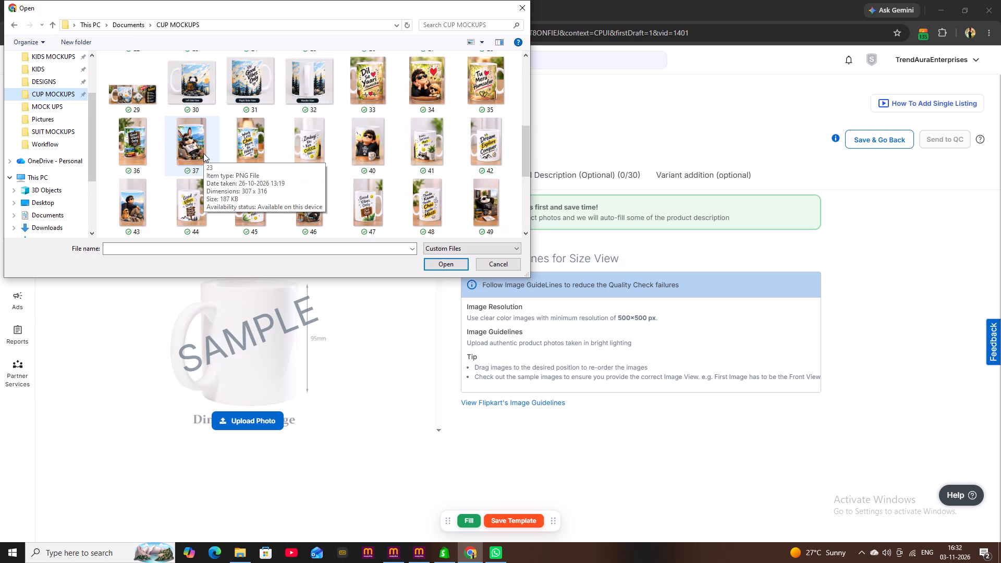
scroll(203, 153, down, 2)
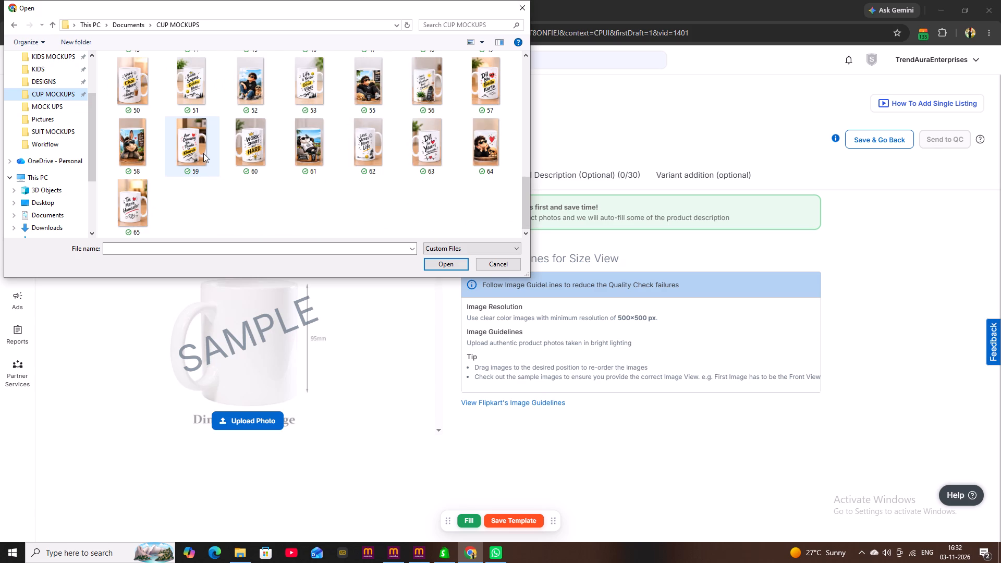
scroll(203, 153, down, 2)
Browse the KIDS, DESIGNS, Pictures and Downloads folders for an image suited to the Size View slot.
scroll(85, 100, up, 1)
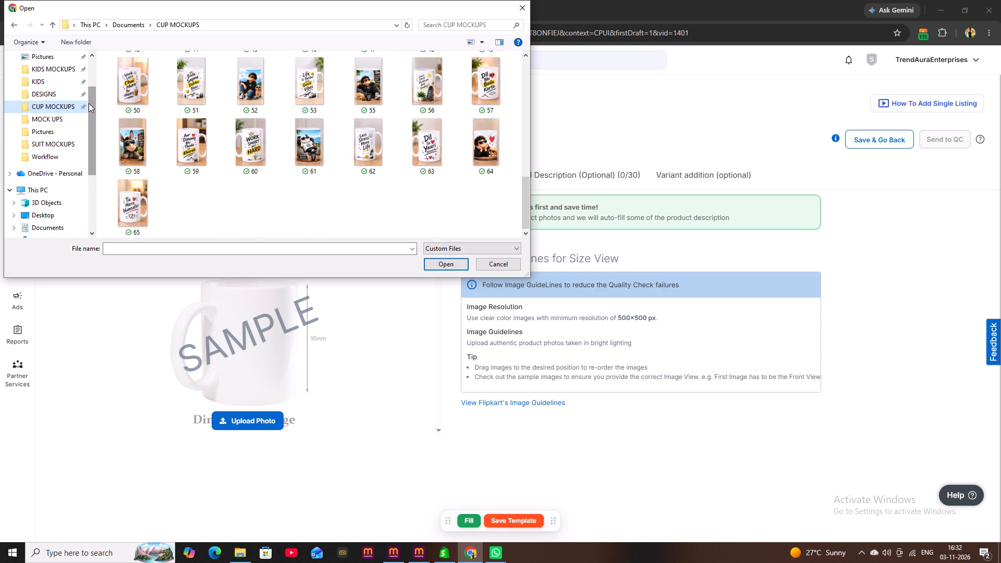
scroll(90, 103, up, 1)
click(60, 97)
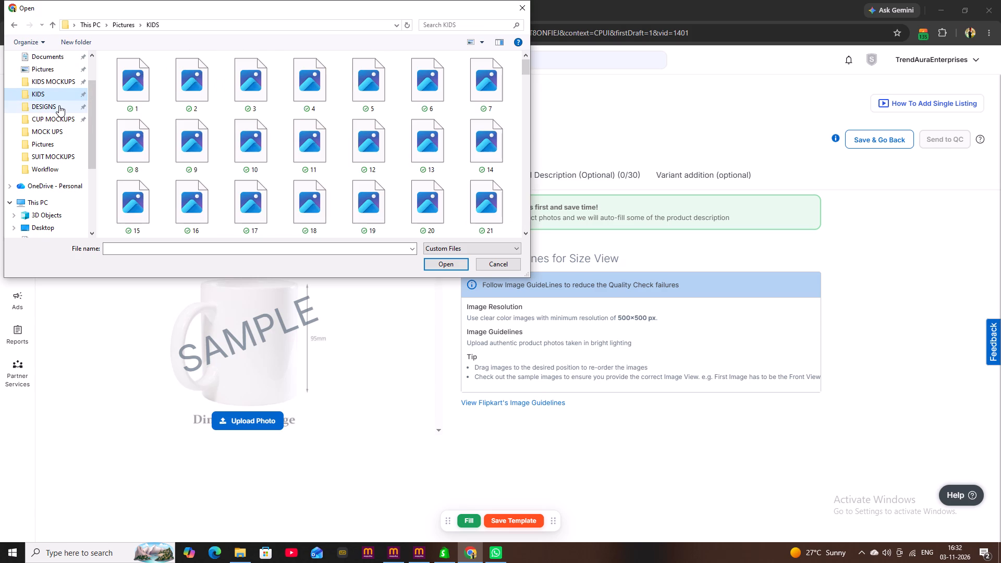
click(59, 105)
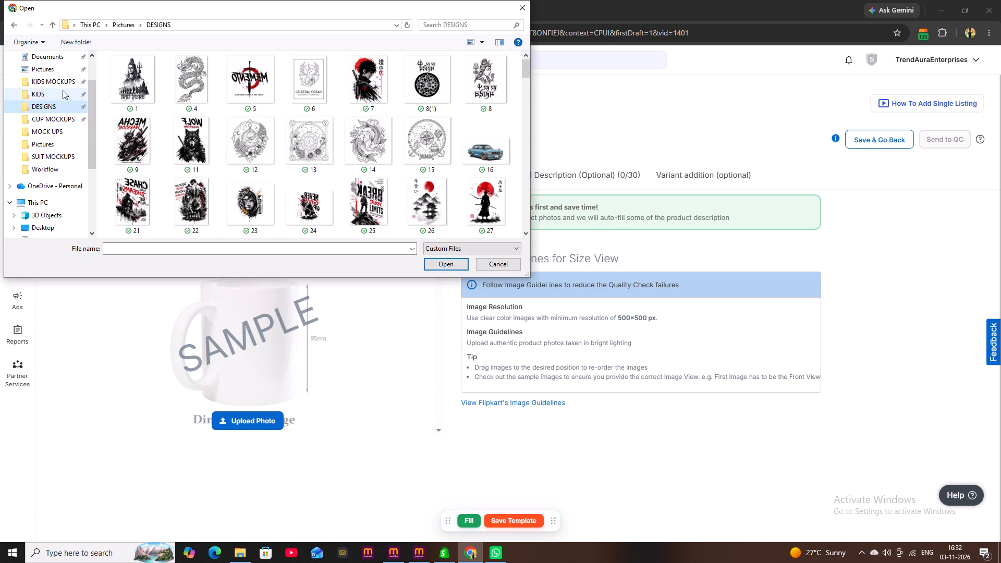
scroll(63, 90, up, 1)
click(63, 90)
click(65, 81)
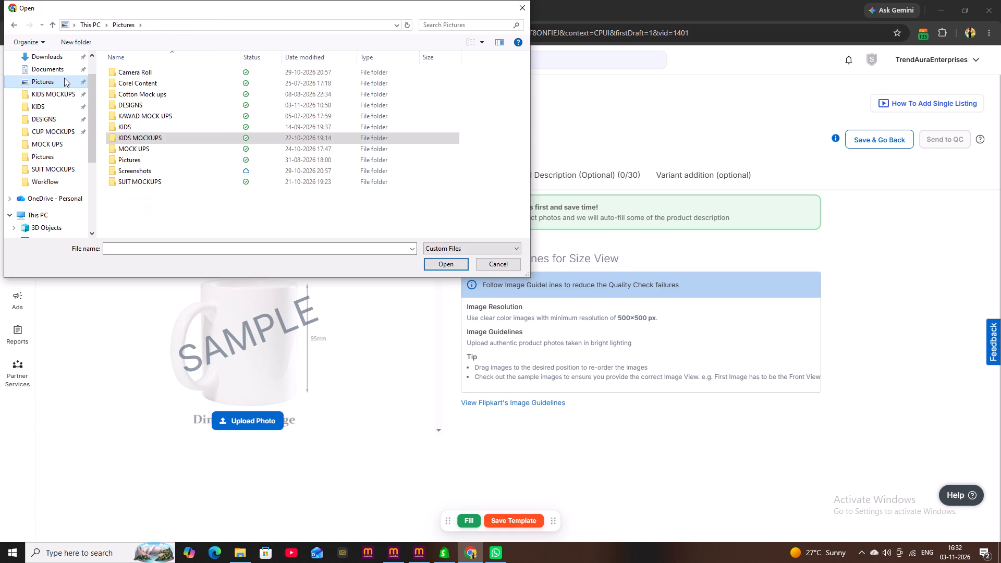
click(63, 68)
click(64, 58)
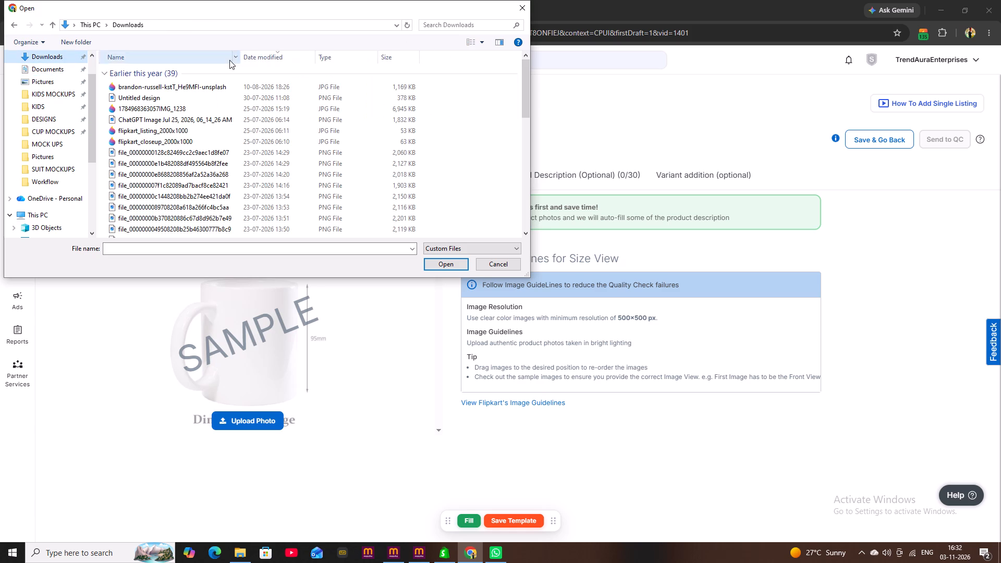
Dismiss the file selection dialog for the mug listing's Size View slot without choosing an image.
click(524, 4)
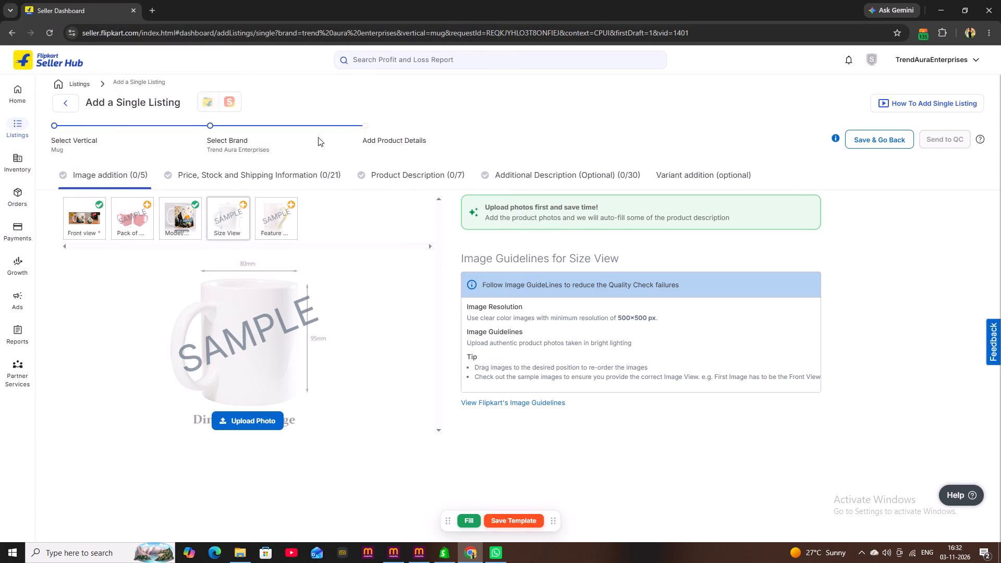
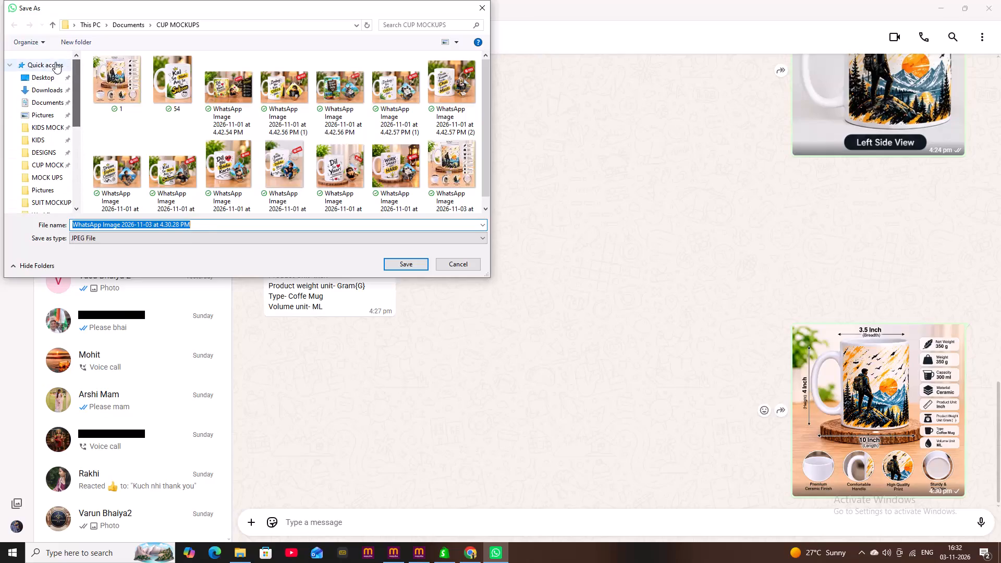
Browse the Desktop, Downloads, Documents and Pictures folders for a location to save the mug's size and specification image from WhatsApp.
click(51, 61)
click(51, 72)
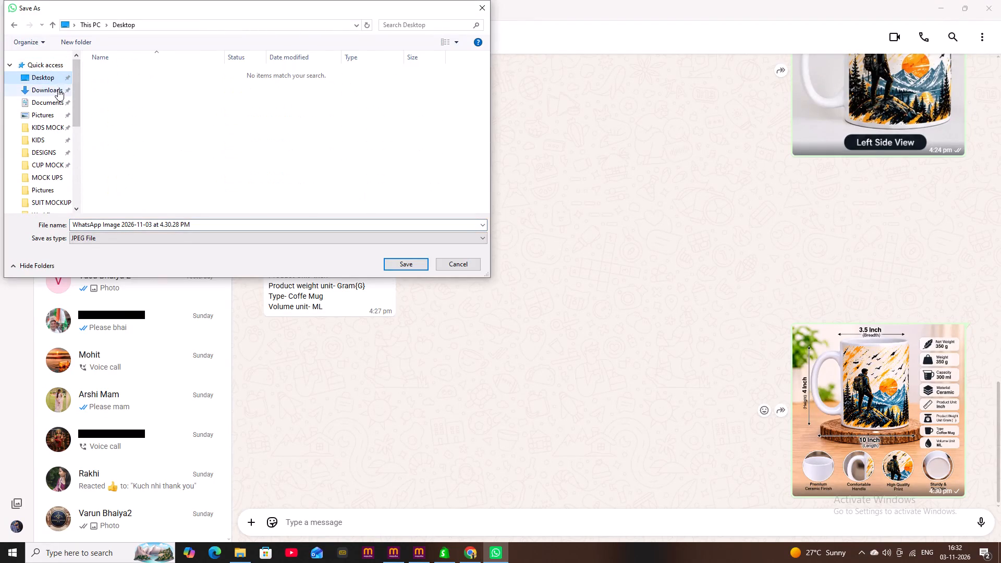
click(58, 90)
click(56, 97)
click(54, 114)
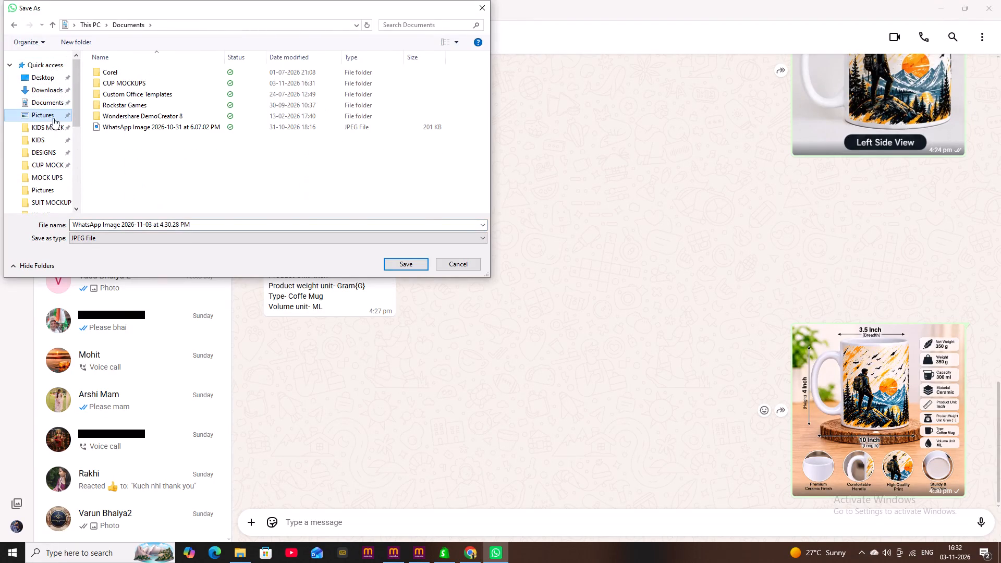
scroll(188, 163, down, 11)
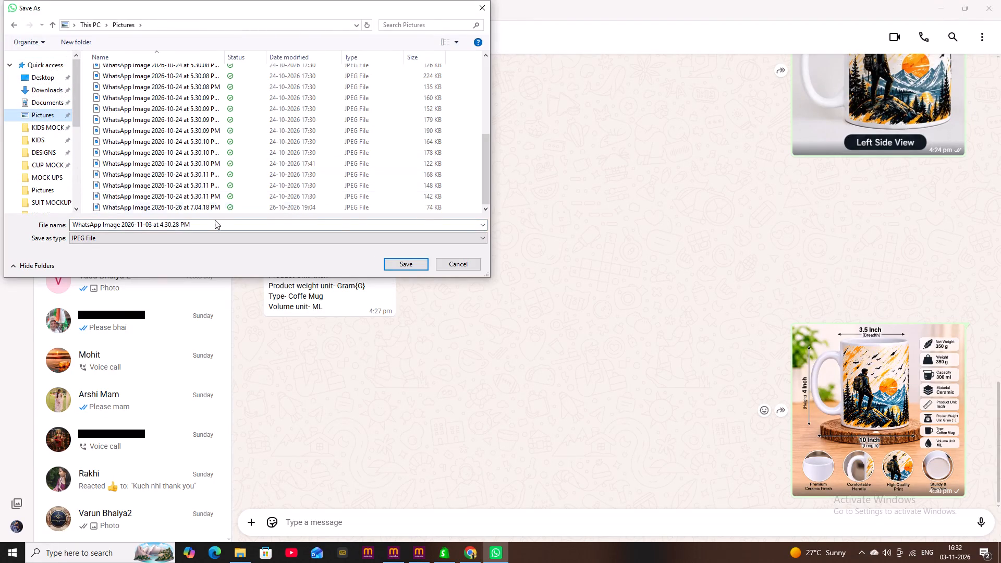
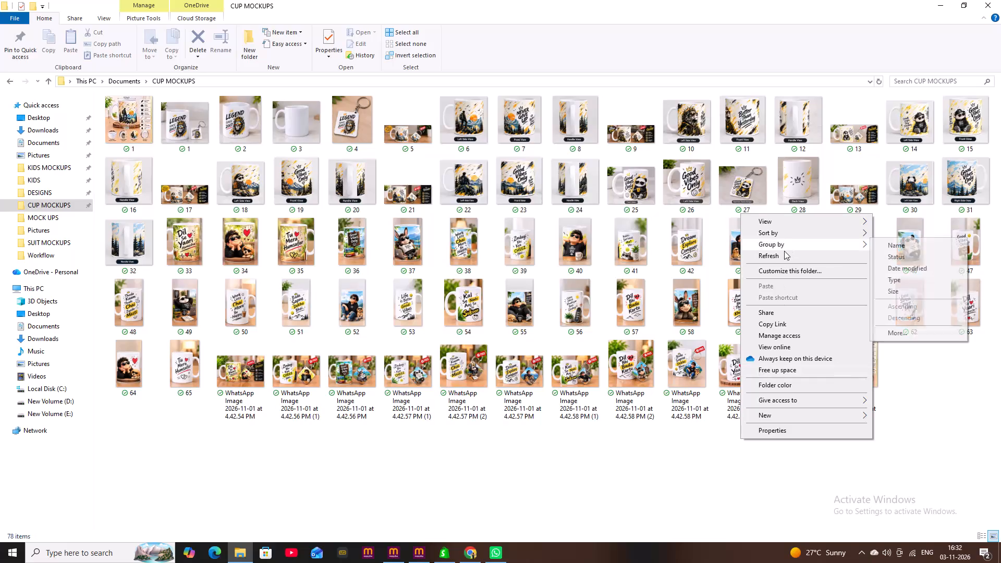
Refresh the file listing of the CUP MOCKUPS folder.
click(784, 252)
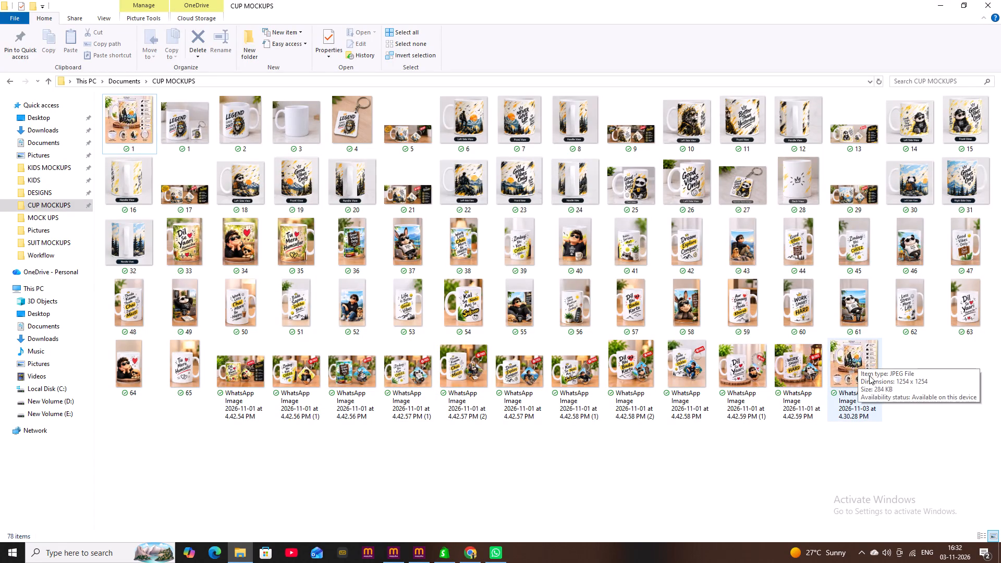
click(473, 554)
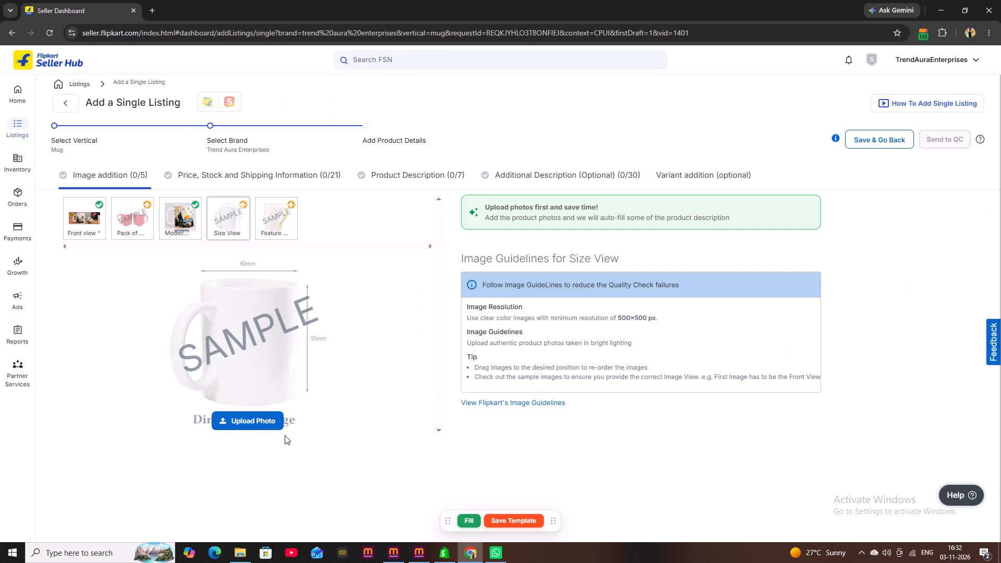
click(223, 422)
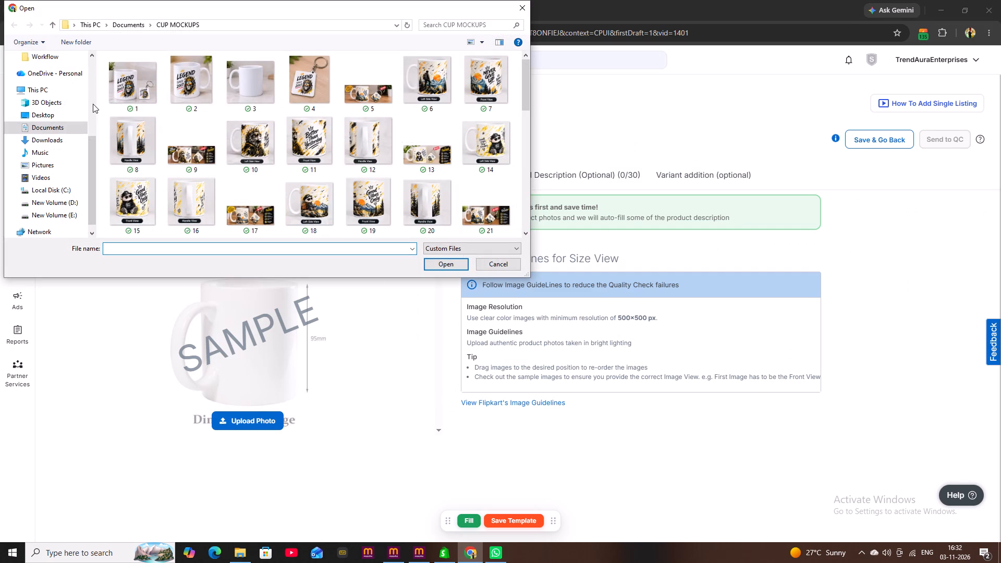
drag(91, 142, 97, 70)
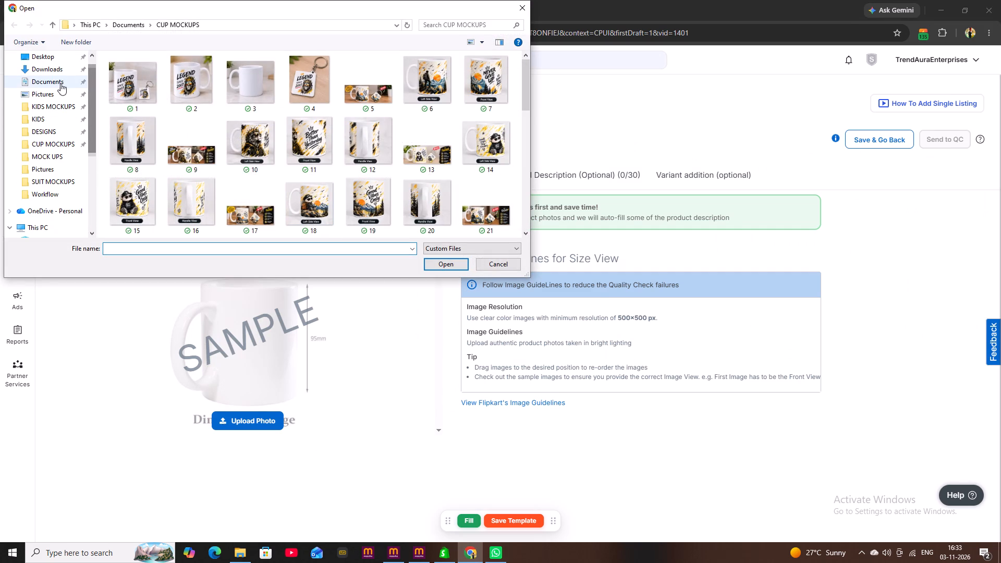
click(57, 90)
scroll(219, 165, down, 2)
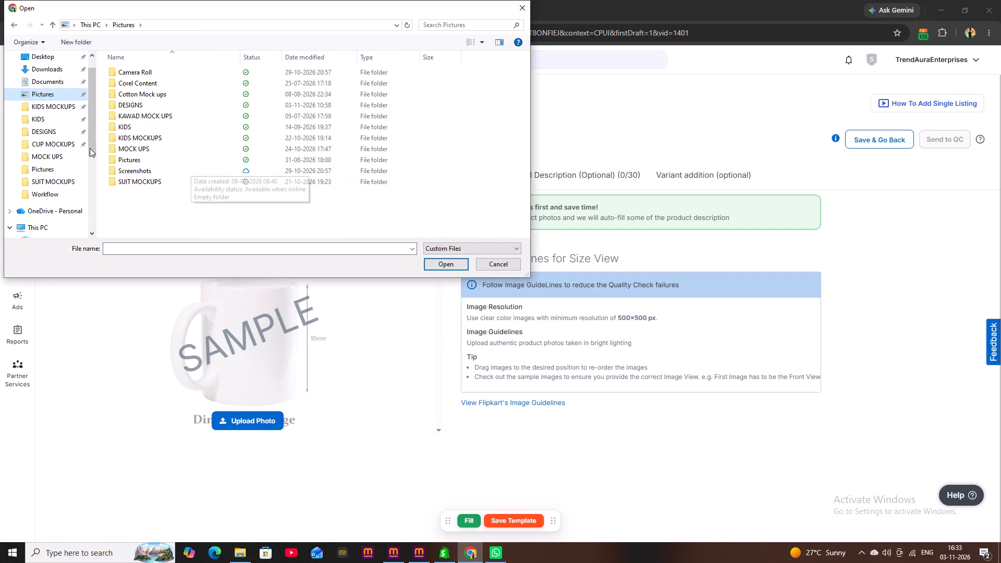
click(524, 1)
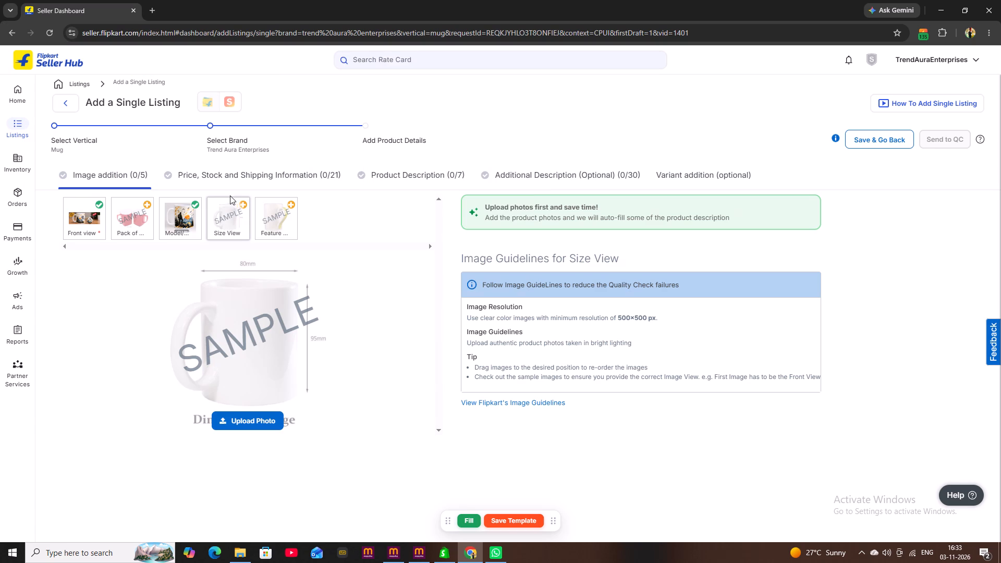
Close the browser window holding the mug listing and go back to the CUP MOCKUPS folder.
click(230, 187)
click(1000, 0)
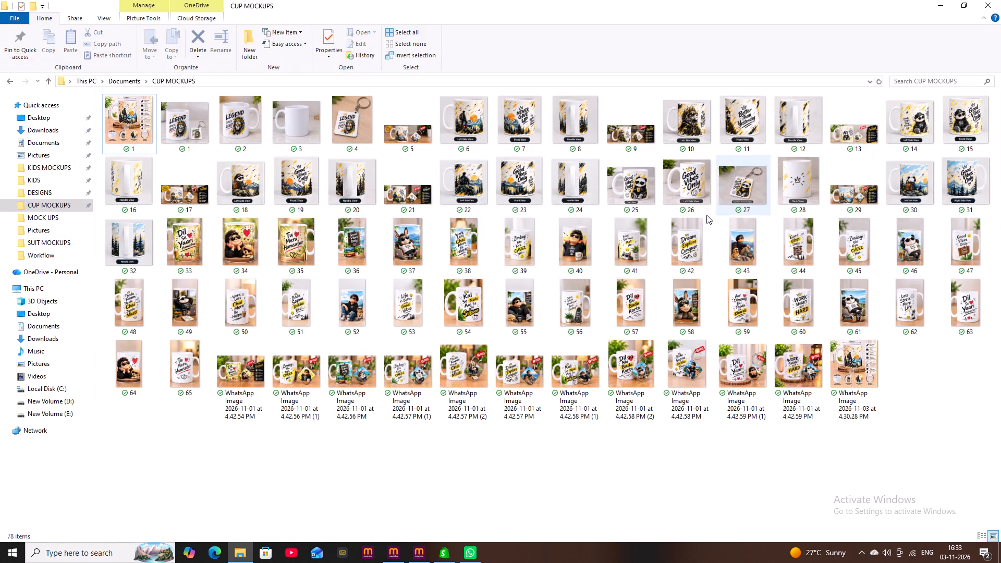
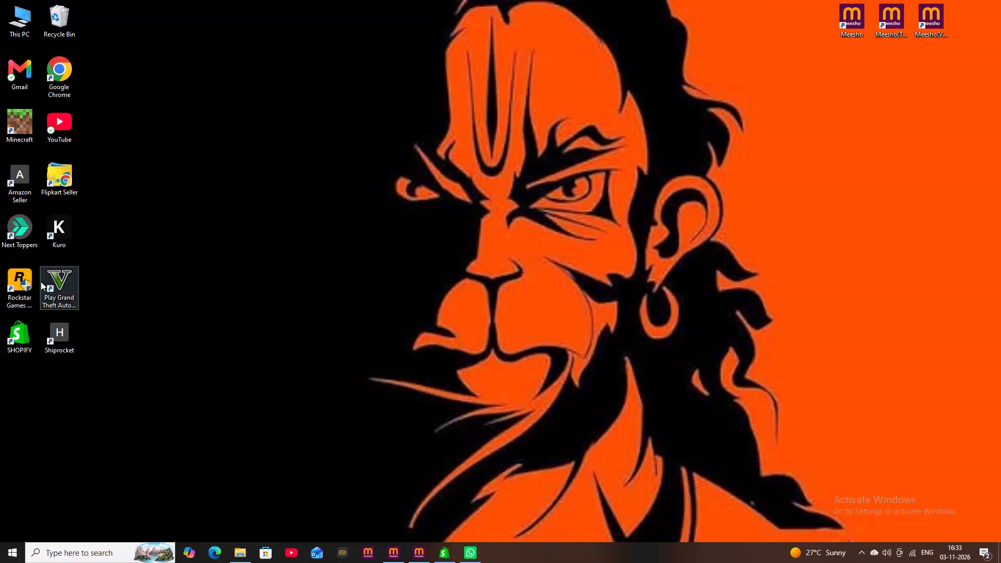
Open Flipkart Seller Hub from the desktop and go to My Listings.
double_click(48, 178)
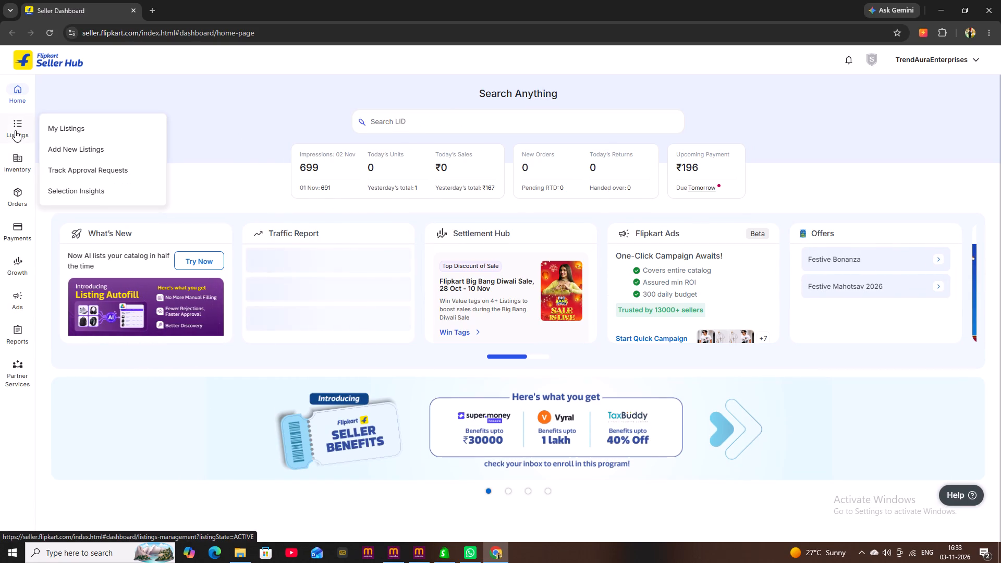
click(52, 130)
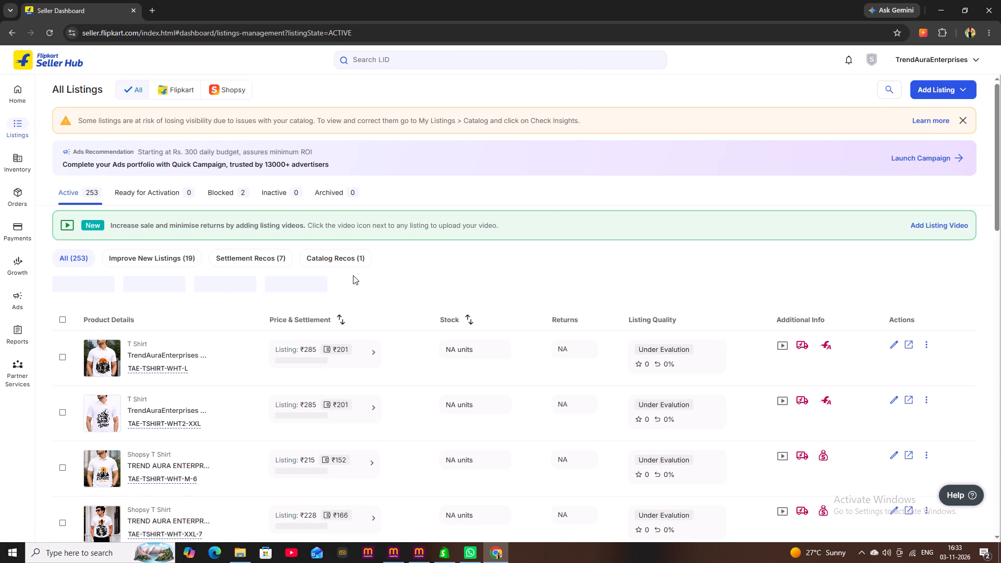
Review the Catalog Recos, Settlement Recos and Improve New Listings views, and return to all active listings.
click(347, 259)
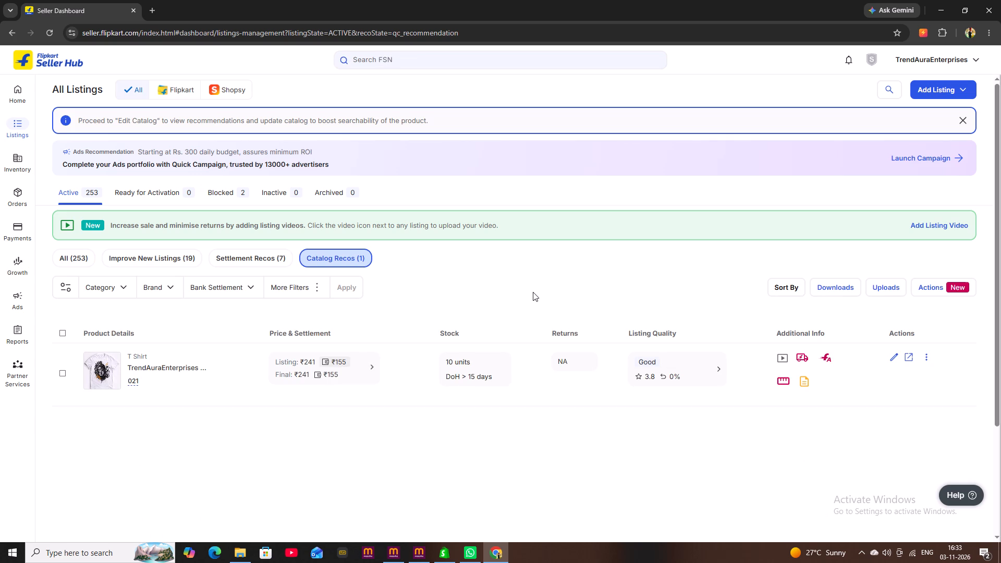
click(246, 256)
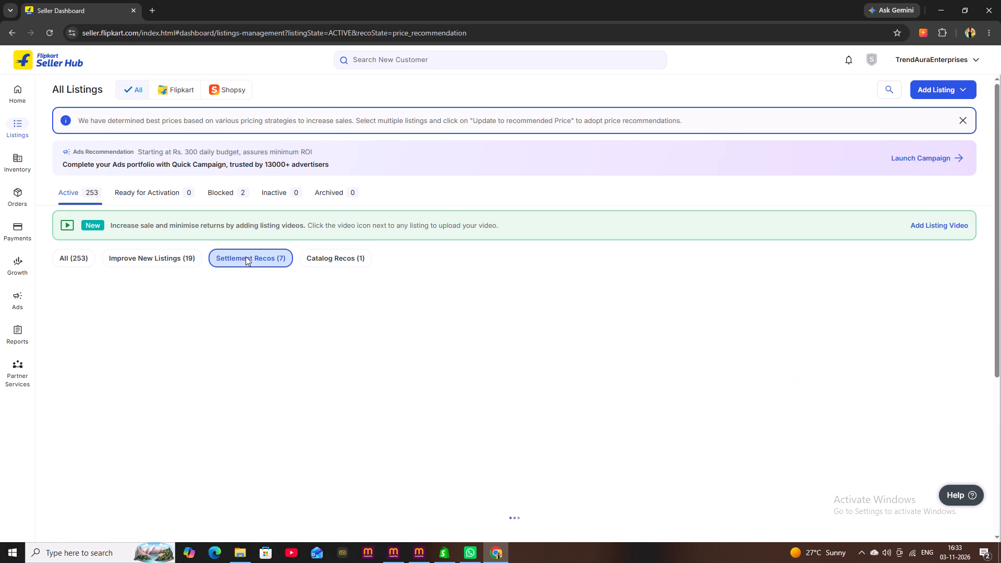
scroll(456, 417, down, 3)
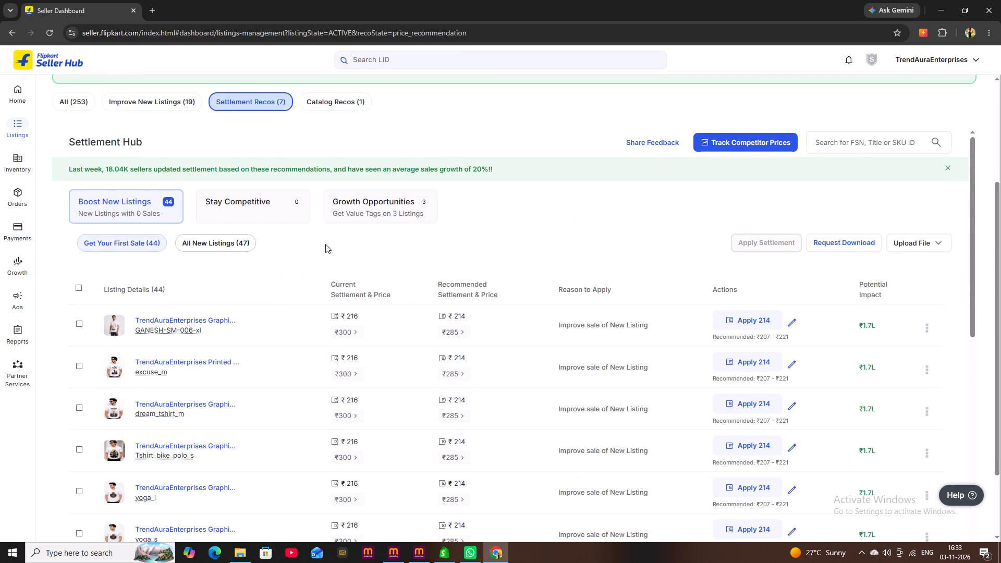
scroll(328, 244, up, 2)
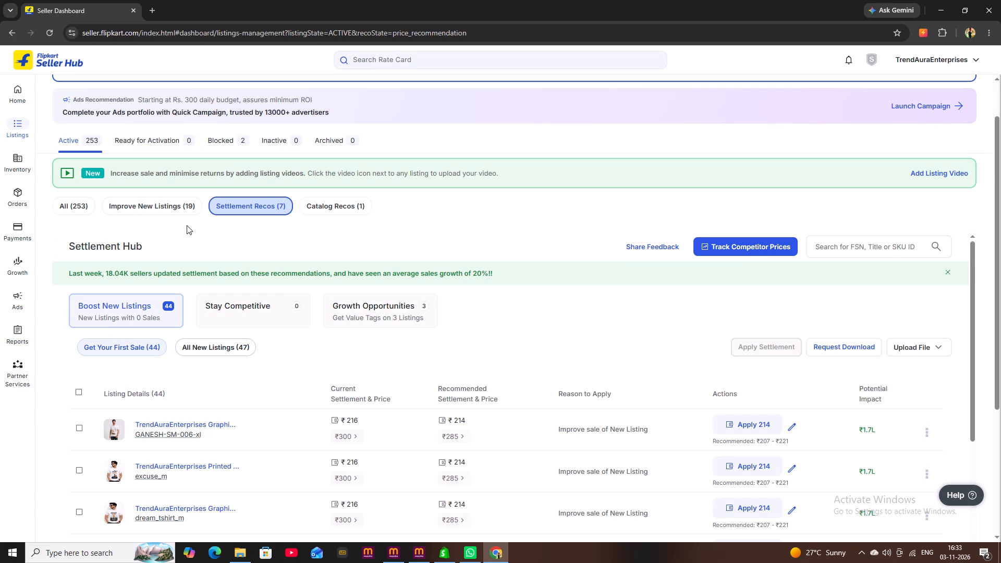
click(183, 212)
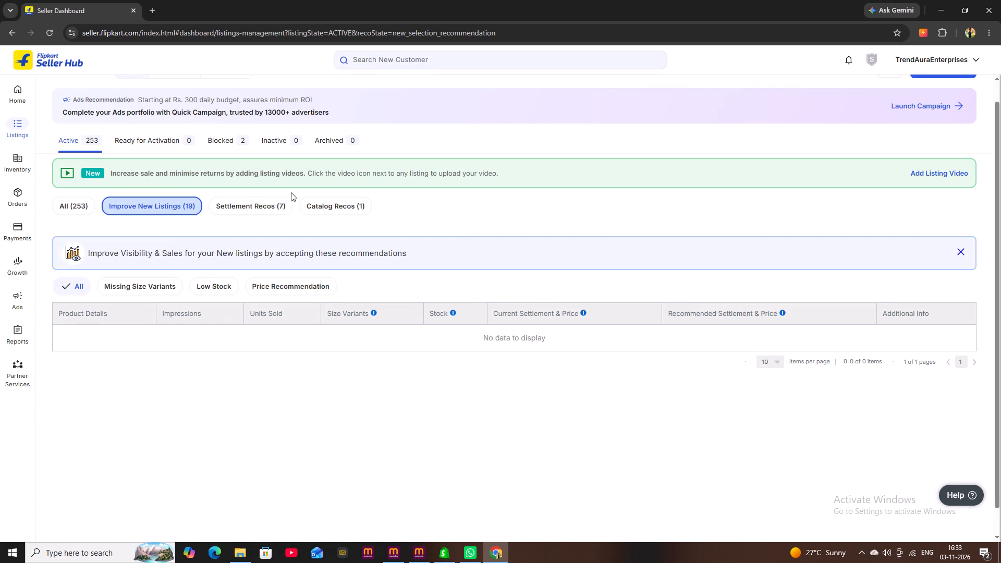
scroll(584, 353, down, 2)
scroll(658, 335, up, 4)
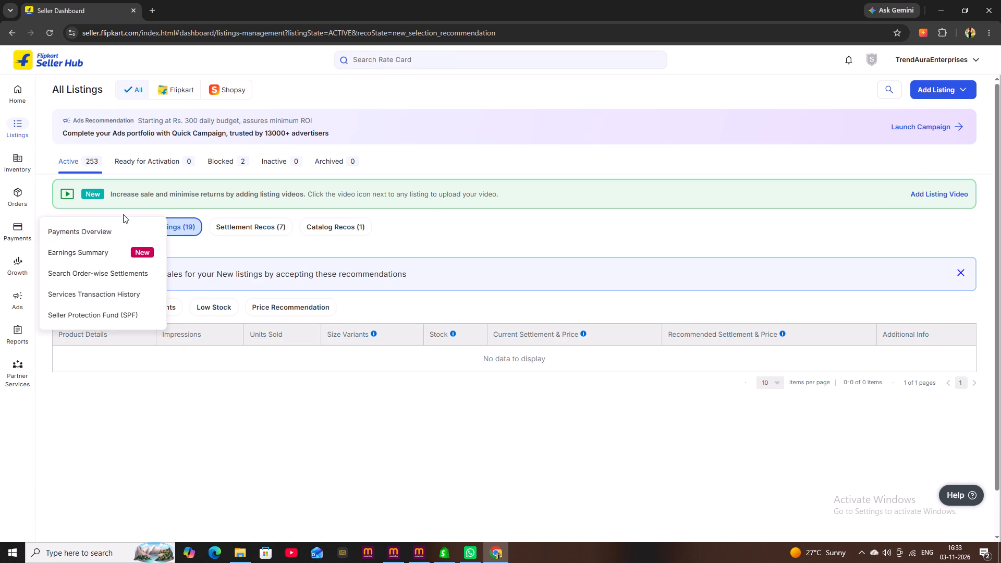
click(78, 232)
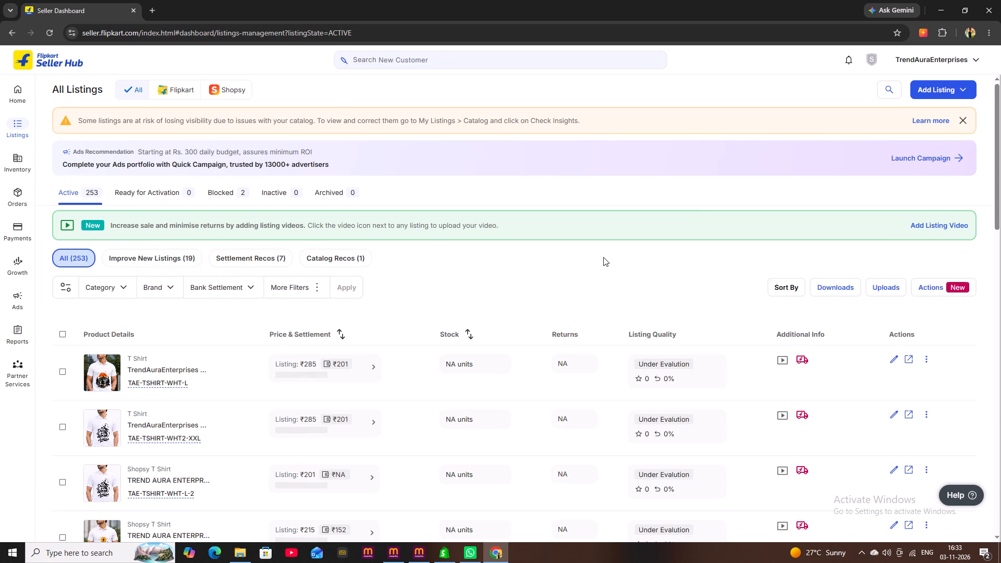
Start a new single listing in the Mugs vertical and proceed to brand selection.
click(933, 88)
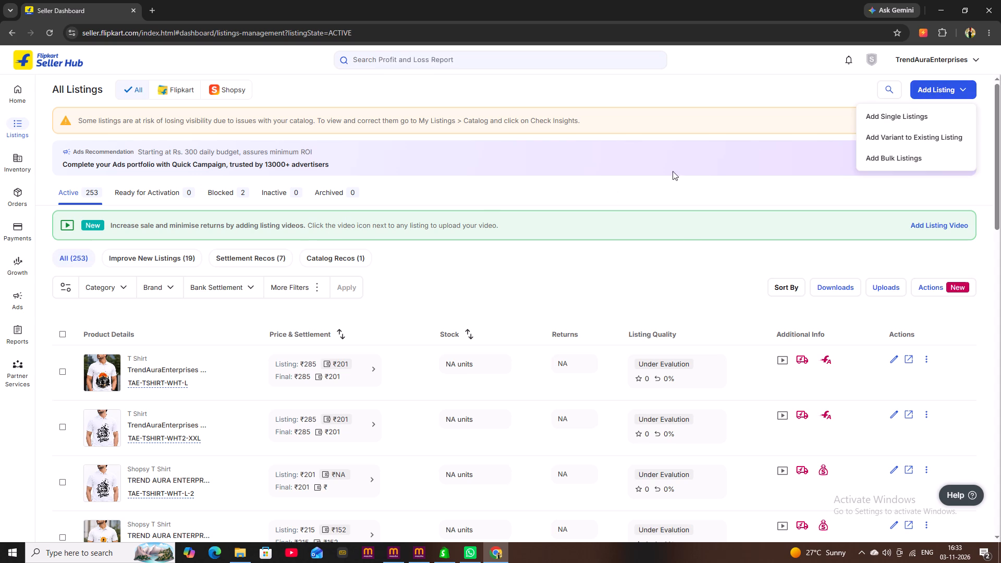
click(894, 116)
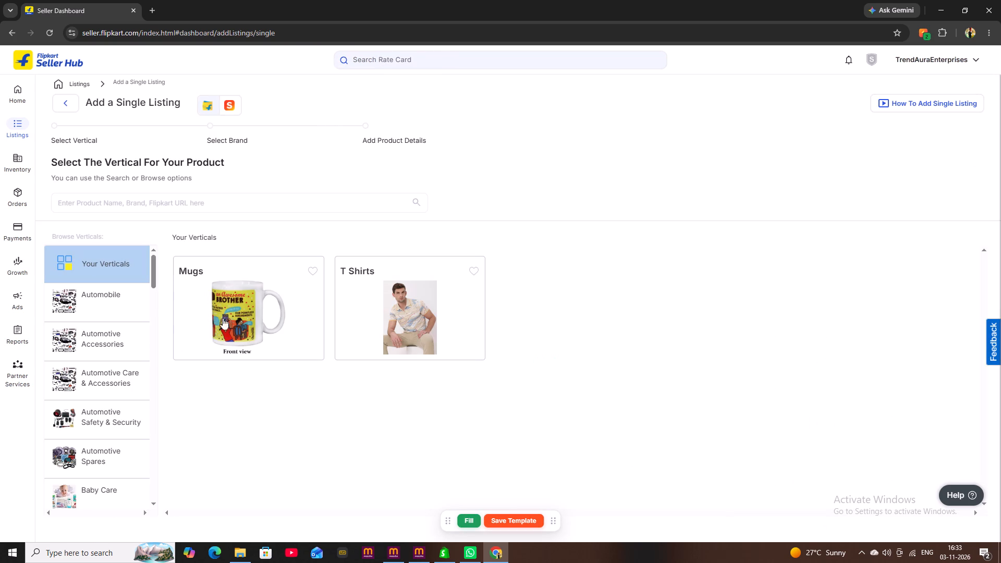
click(226, 333)
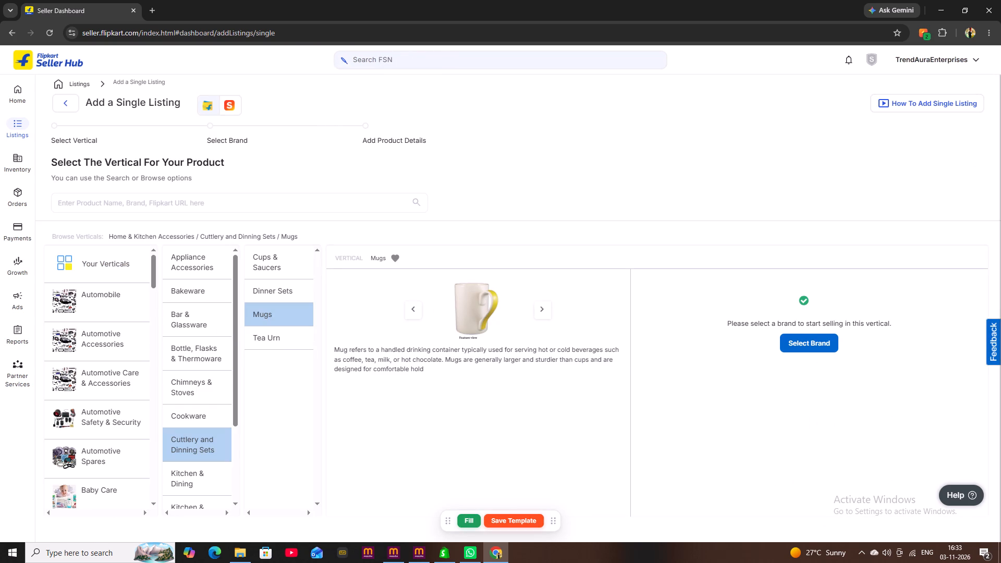
click(798, 345)
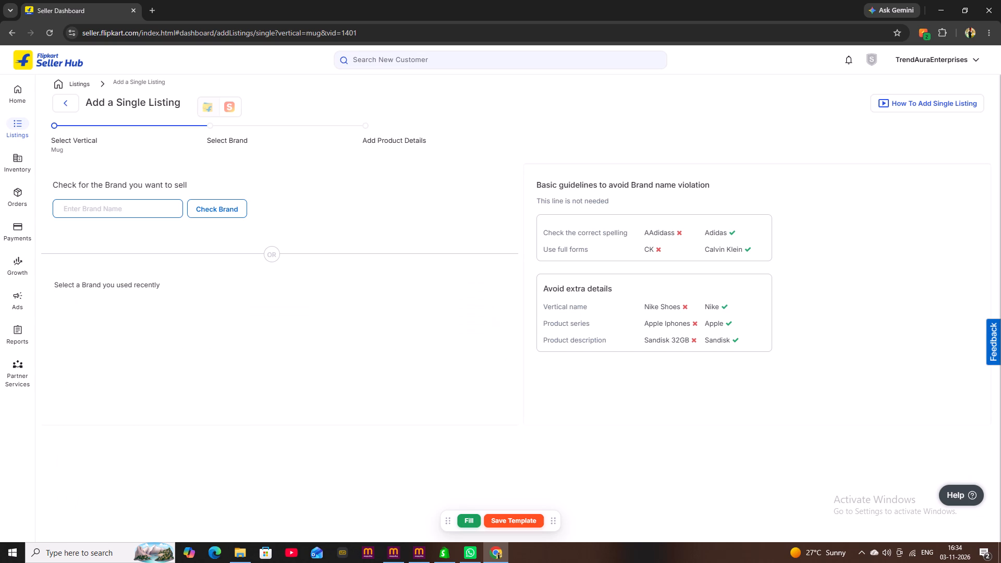
Check the brand "trend aura enterprises" and start the mug listing under it.
click(123, 214)
text(trend)
key(space)
text(aura enterprises)
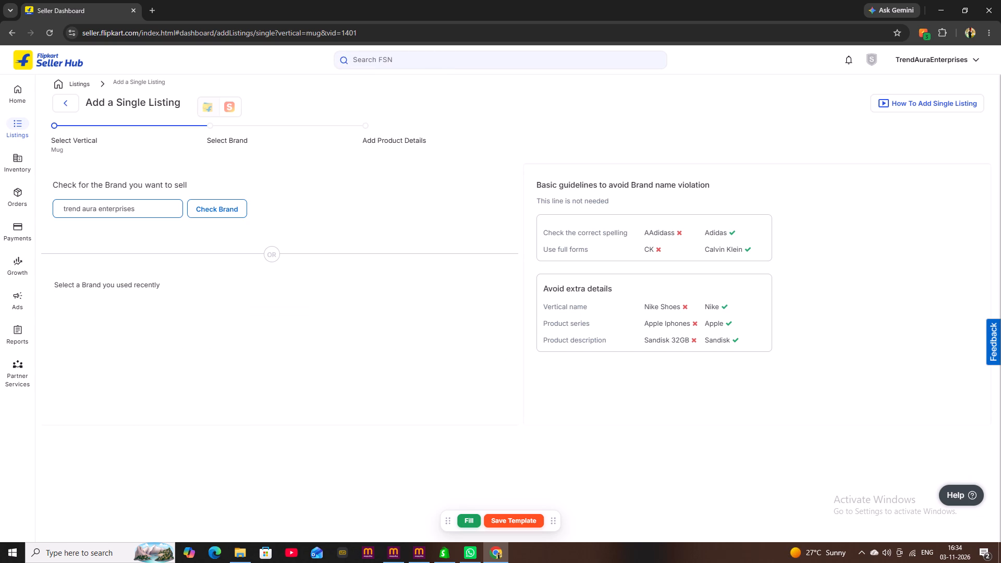
click(238, 210)
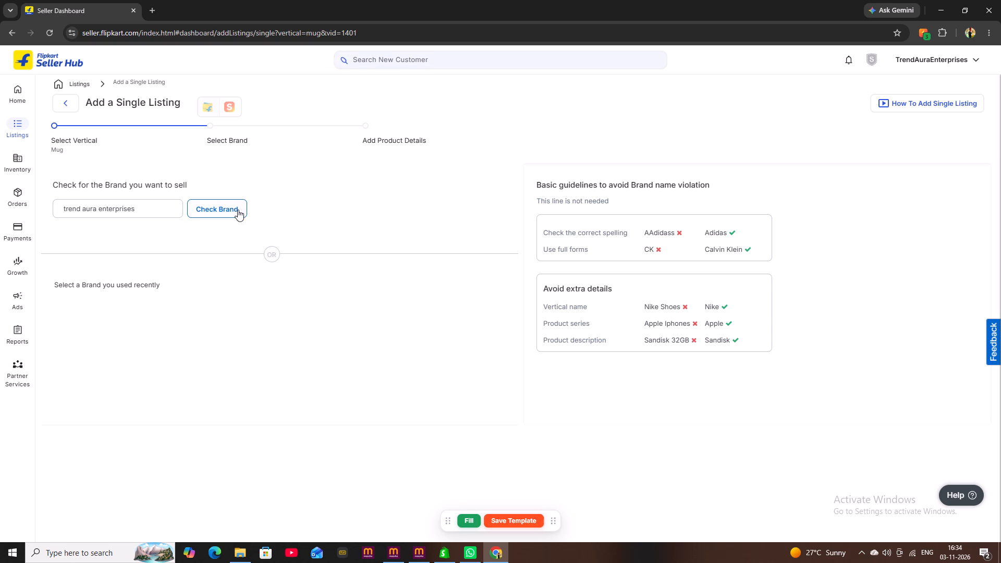
click(136, 261)
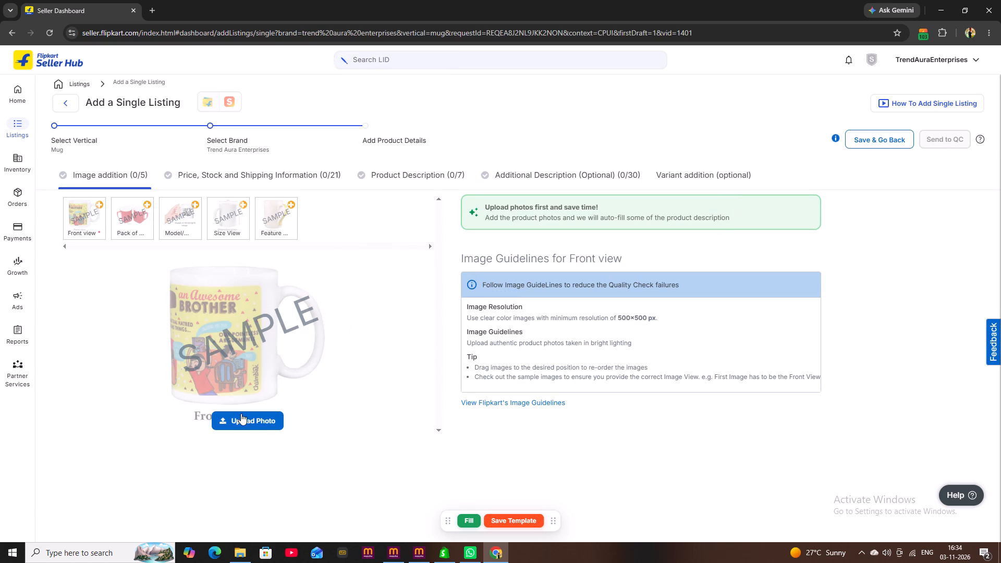
Open the Front view photo upload and look through the CUP MOCKUPS, Pictures, Camera Roll, OneDrive and KIDS folders for images.
click(241, 419)
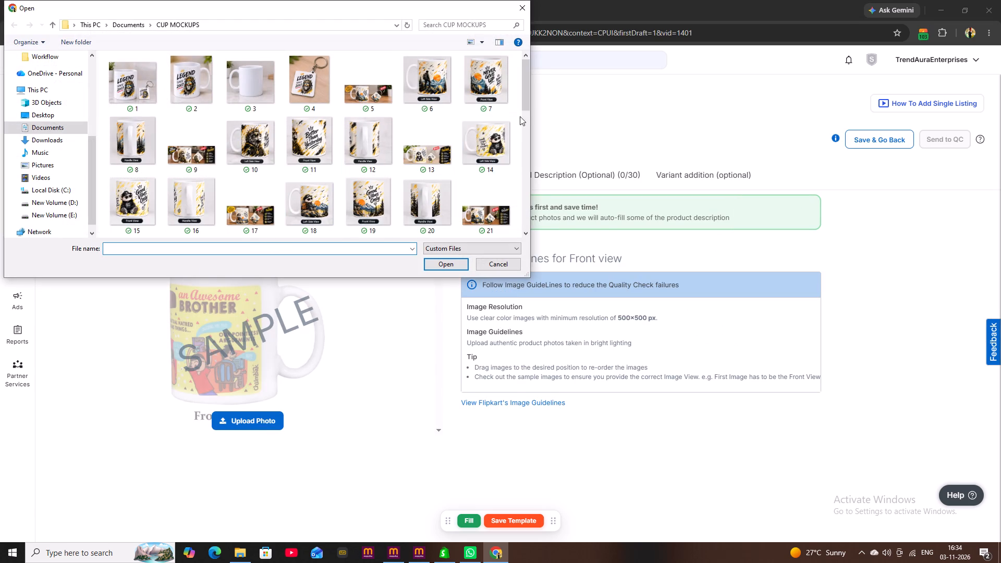
drag(527, 95, 524, 227)
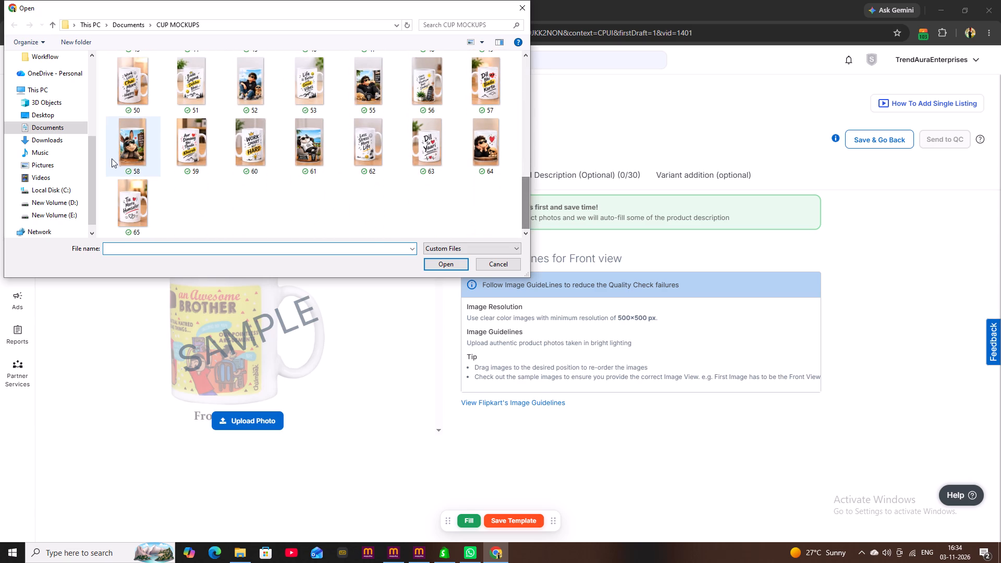
drag(90, 154, 90, 48)
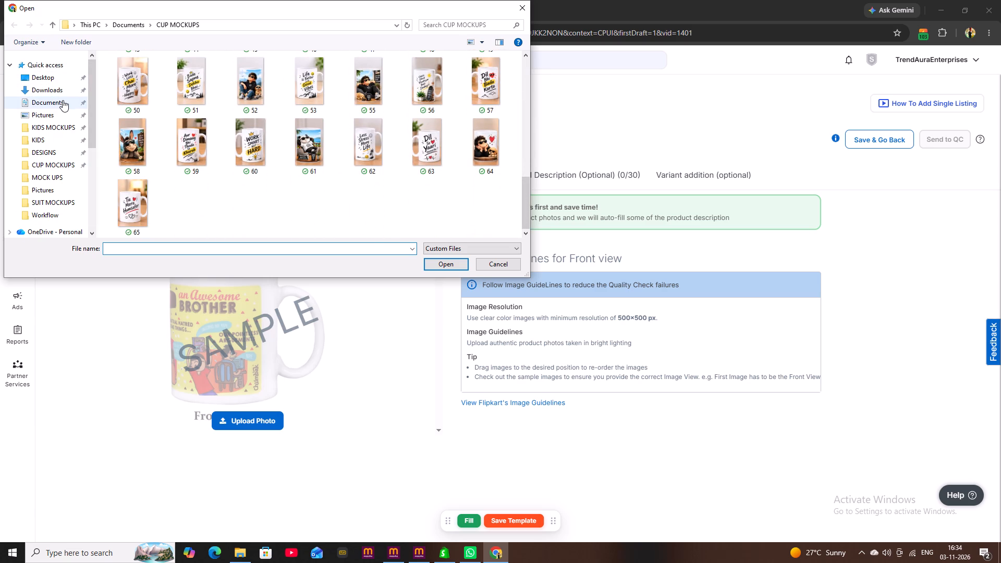
click(63, 100)
click(61, 112)
scroll(190, 153, down, 4)
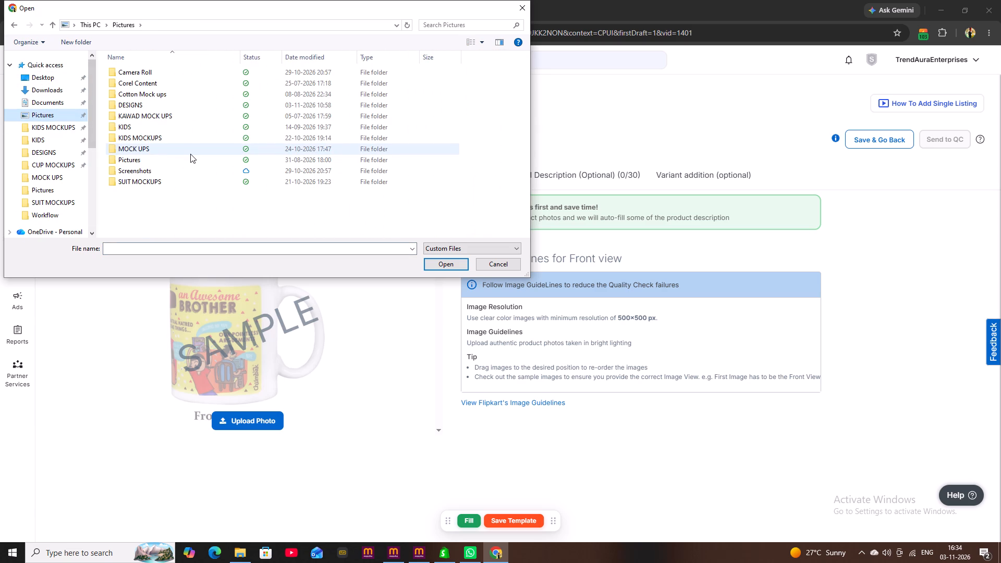
scroll(190, 154, down, 1)
scroll(190, 154, up, 9)
double_click(169, 72)
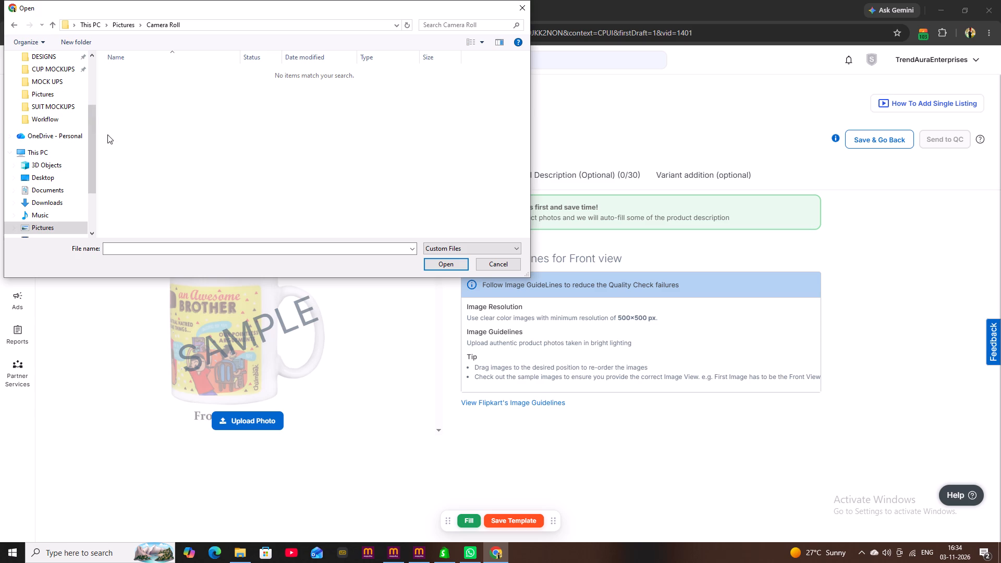
click(87, 137)
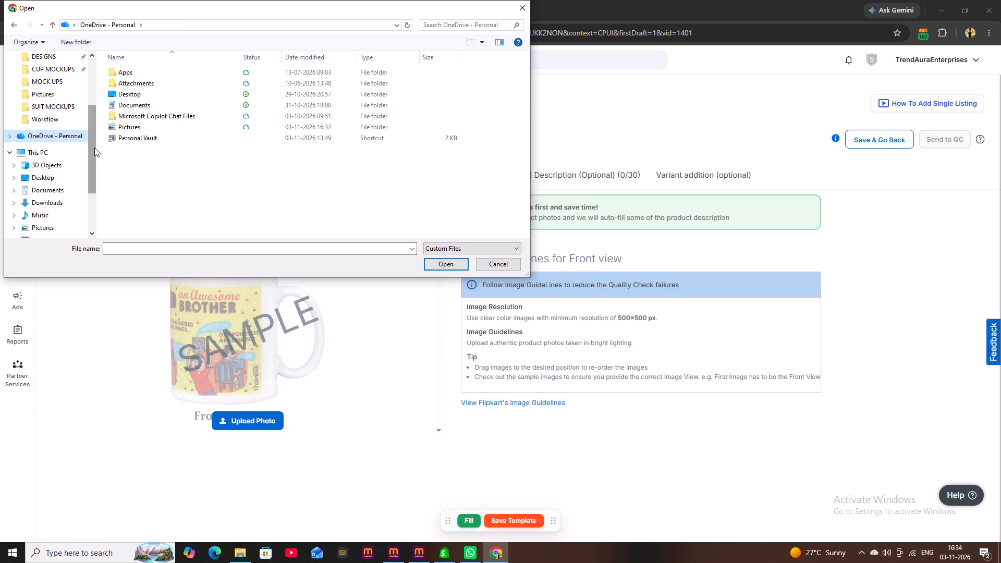
drag(94, 148, 88, 105)
click(42, 104)
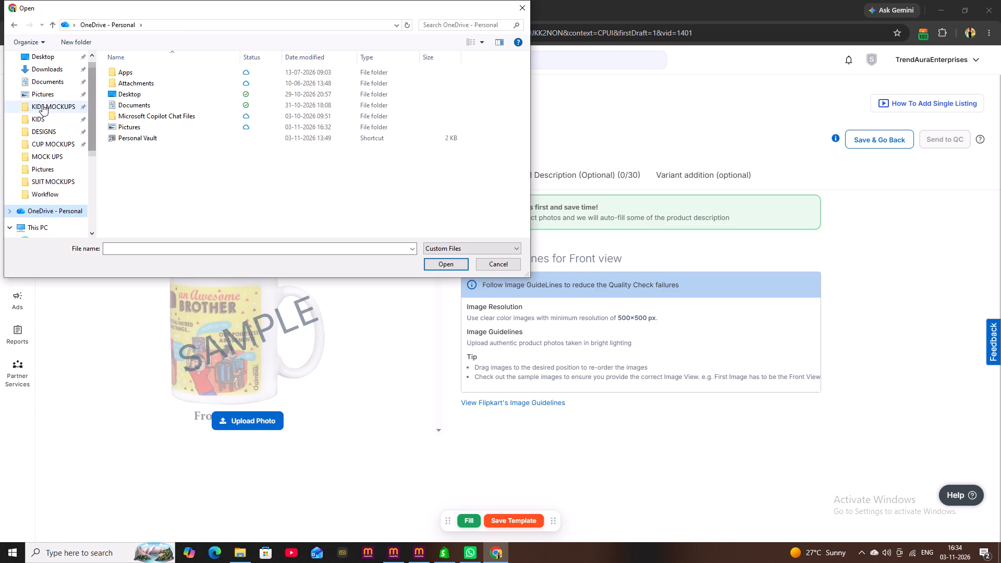
click(40, 113)
click(40, 125)
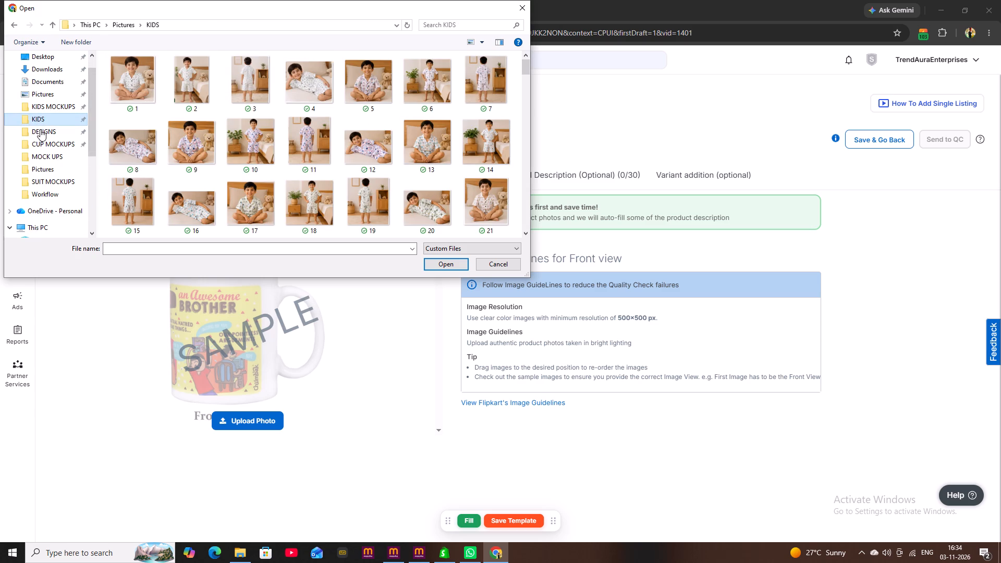
click(39, 92)
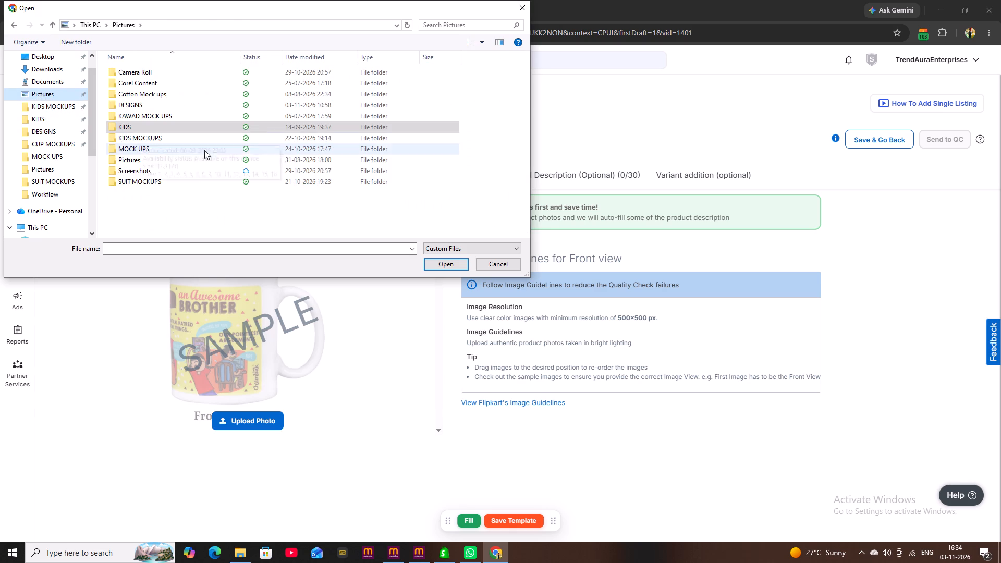
scroll(216, 154, down, 4)
drag(91, 147, 89, 163)
Return to the CUP MOCKUPS folder and look through its mug images for the Front view photo.
click(60, 102)
scroll(185, 117, down, 4)
scroll(185, 117, up, 7)
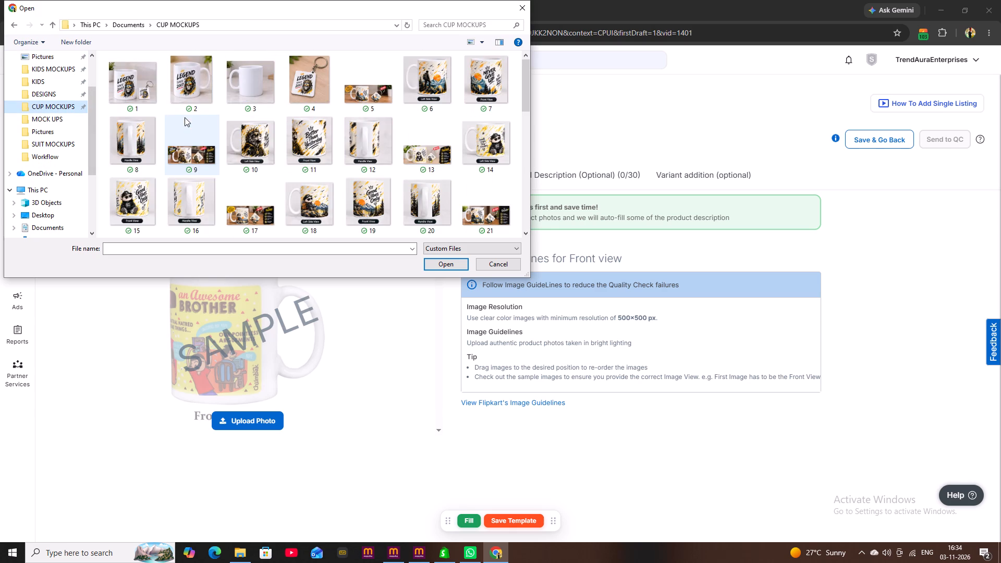
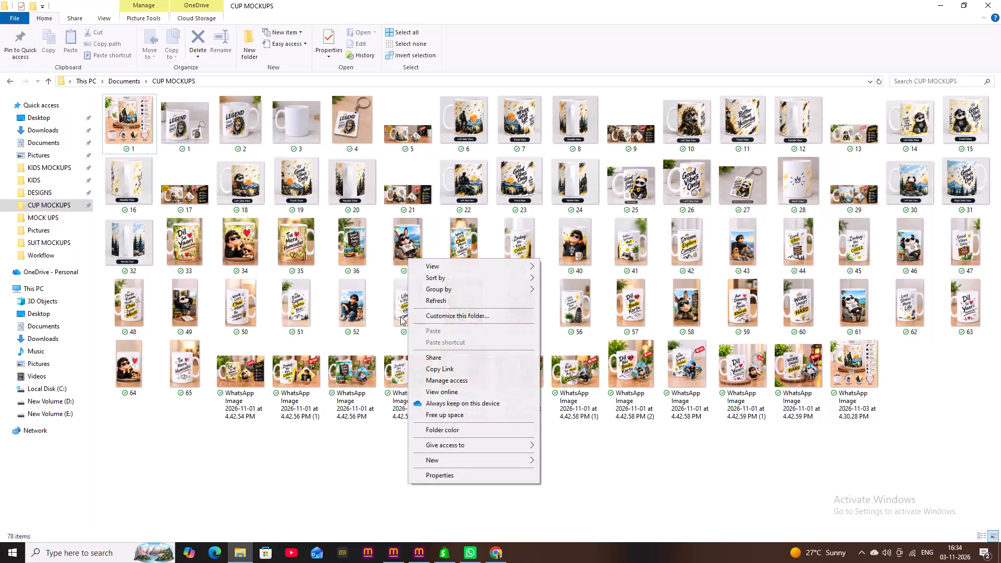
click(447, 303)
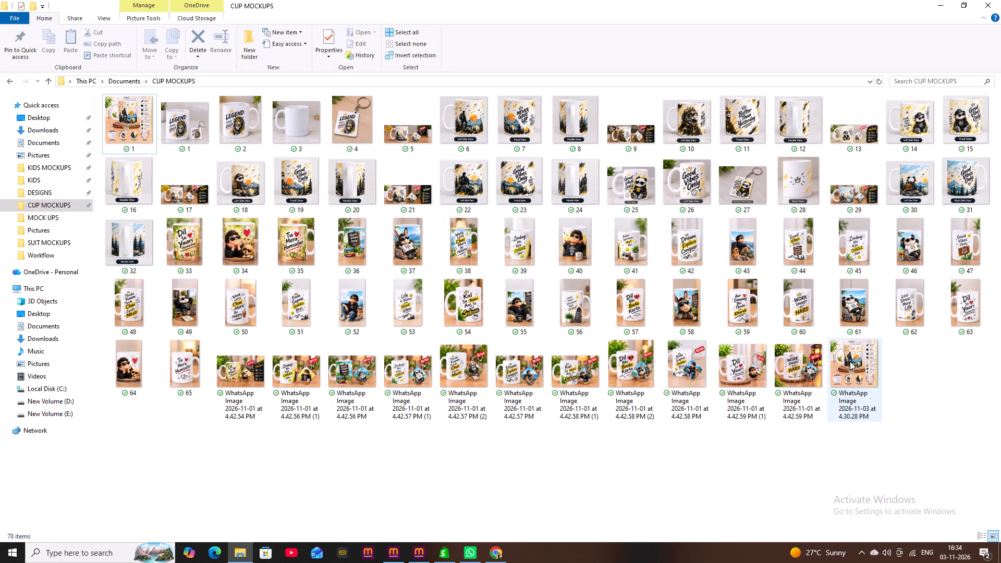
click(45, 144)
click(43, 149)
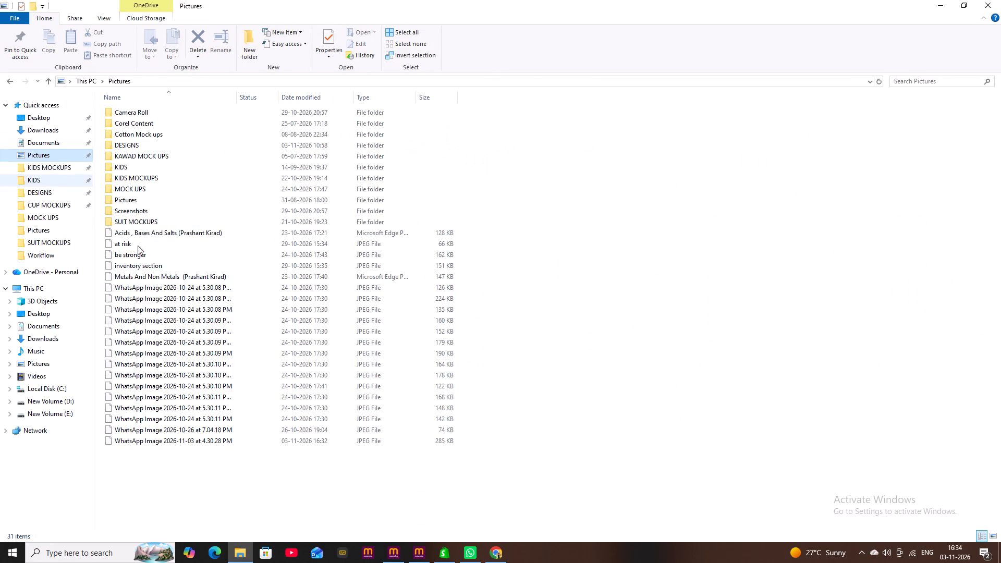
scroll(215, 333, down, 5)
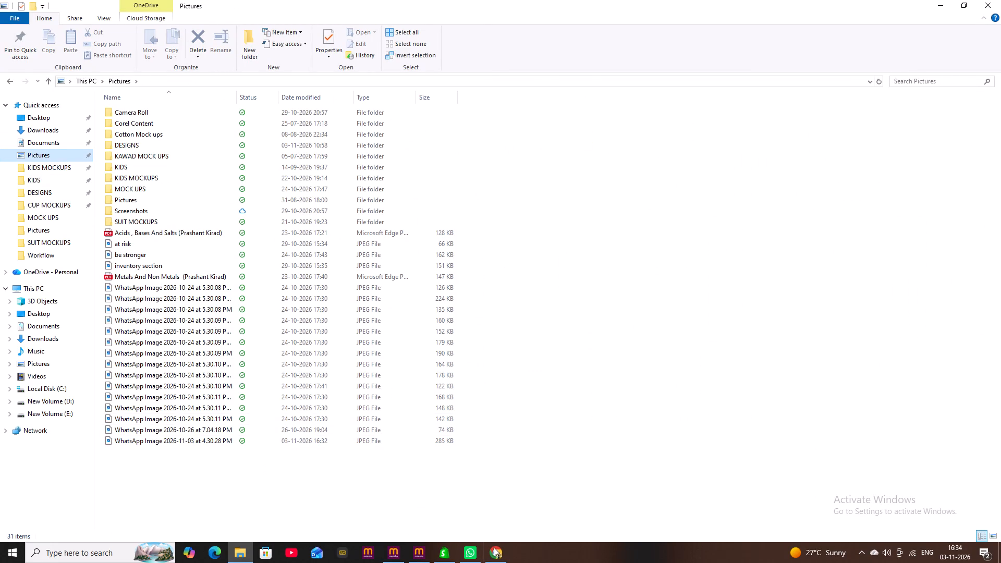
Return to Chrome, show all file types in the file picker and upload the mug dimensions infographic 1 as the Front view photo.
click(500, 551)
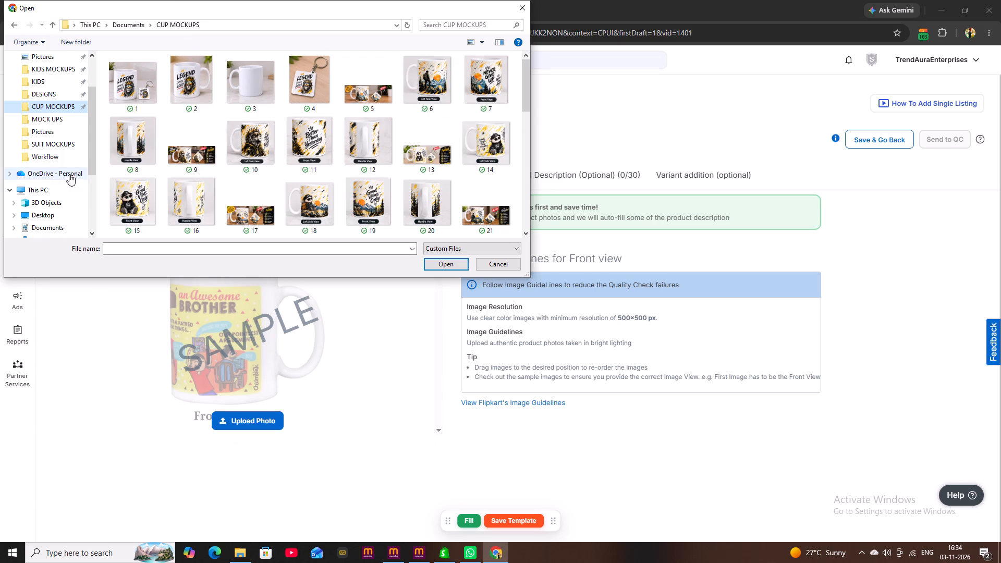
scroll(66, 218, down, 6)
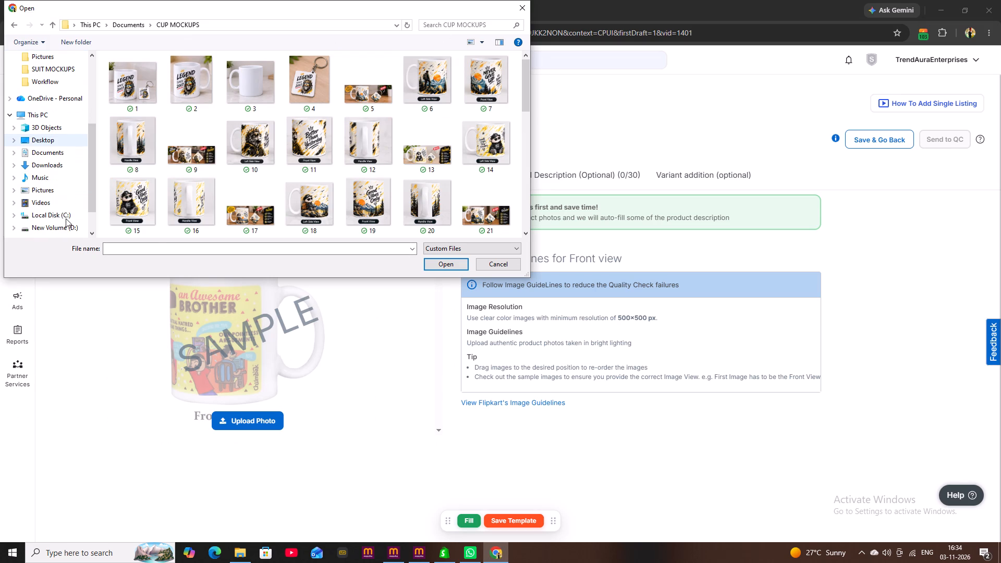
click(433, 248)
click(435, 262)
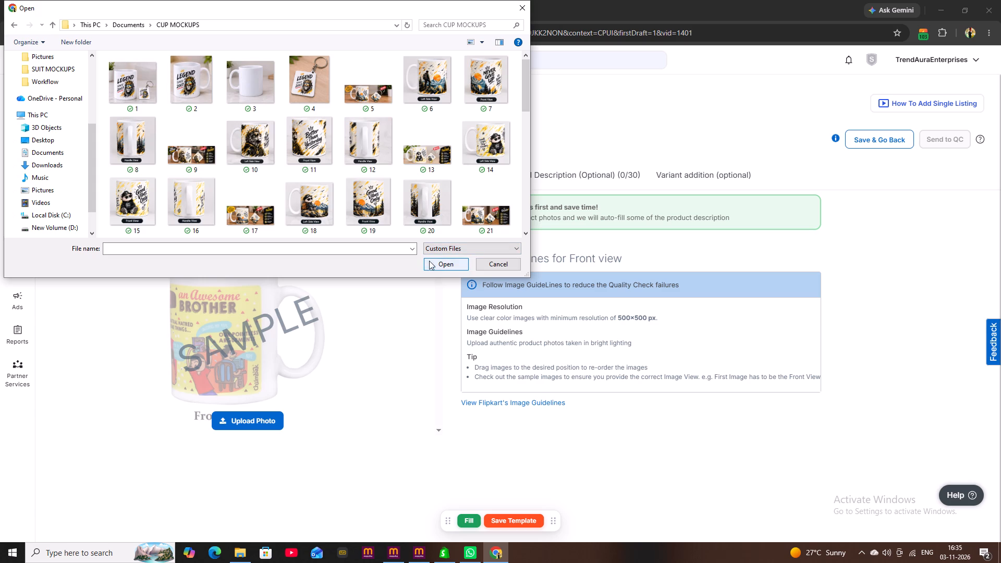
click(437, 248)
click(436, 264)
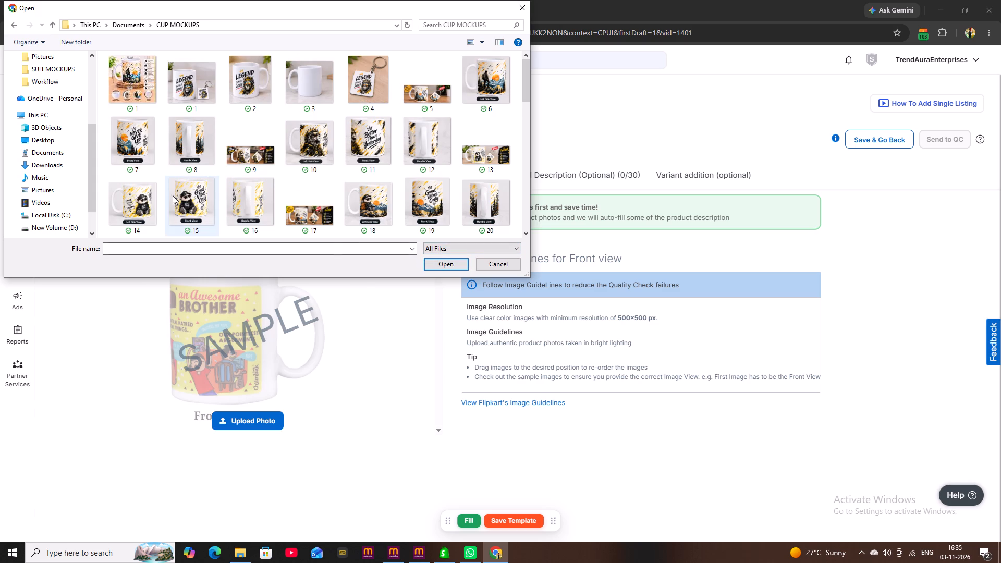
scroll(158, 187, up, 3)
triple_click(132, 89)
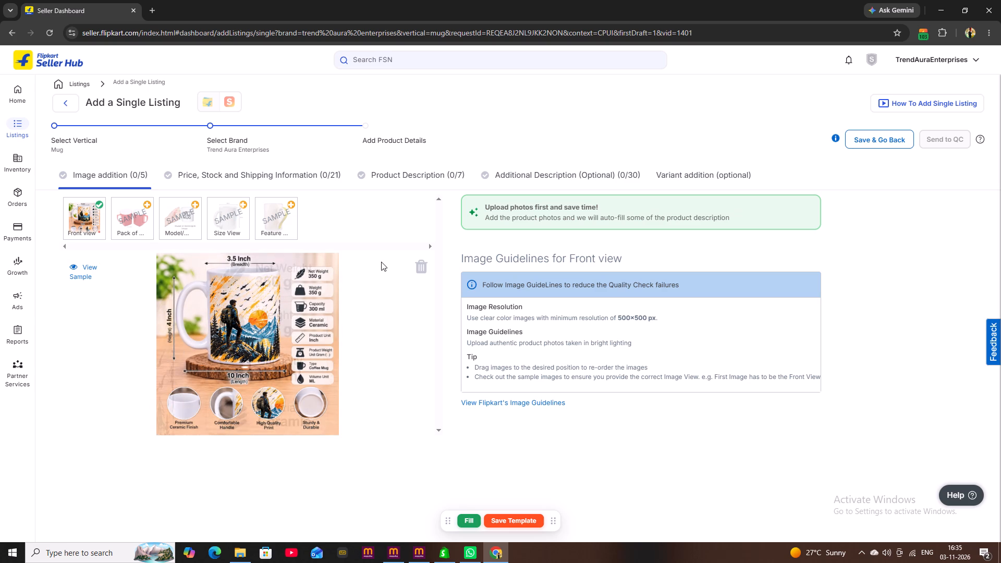
Replace the Front view photo with the wide mug image 5 from the CUP MOCKUPS folder.
click(422, 266)
click(281, 416)
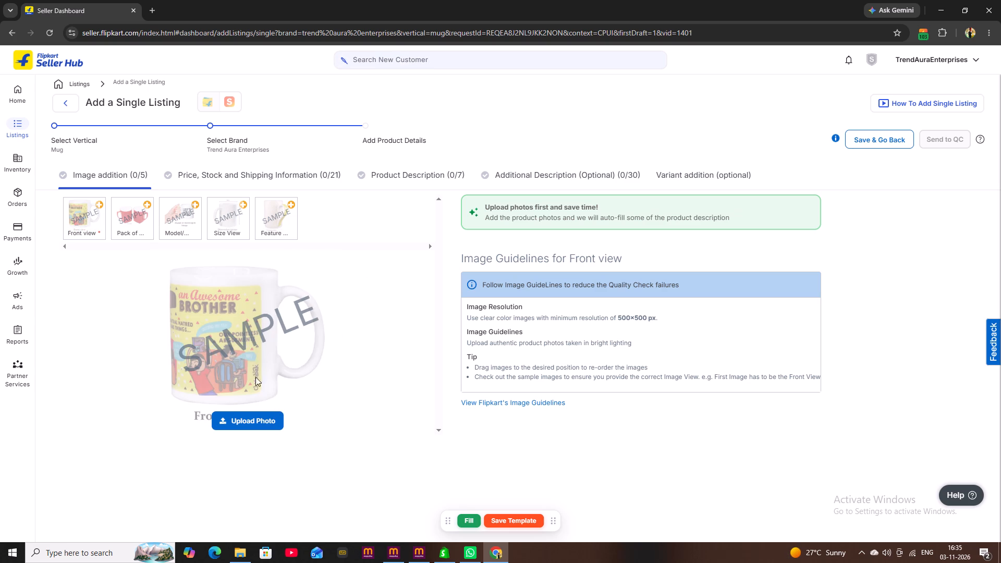
click(236, 340)
click(253, 421)
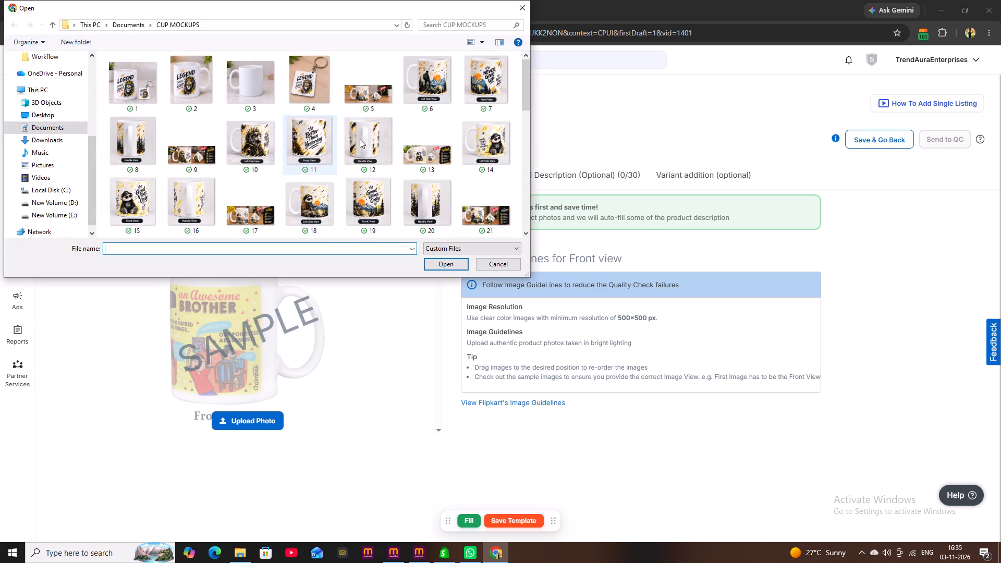
click(368, 90)
click(368, 90)
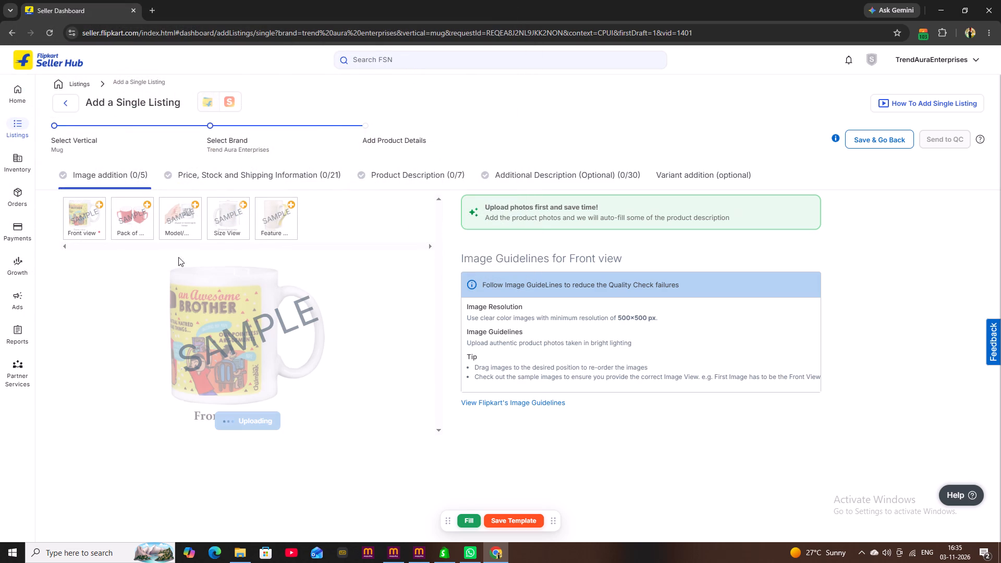
Upload image 6, the mug's left side view, as the Model/Mannequin View photo.
click(186, 216)
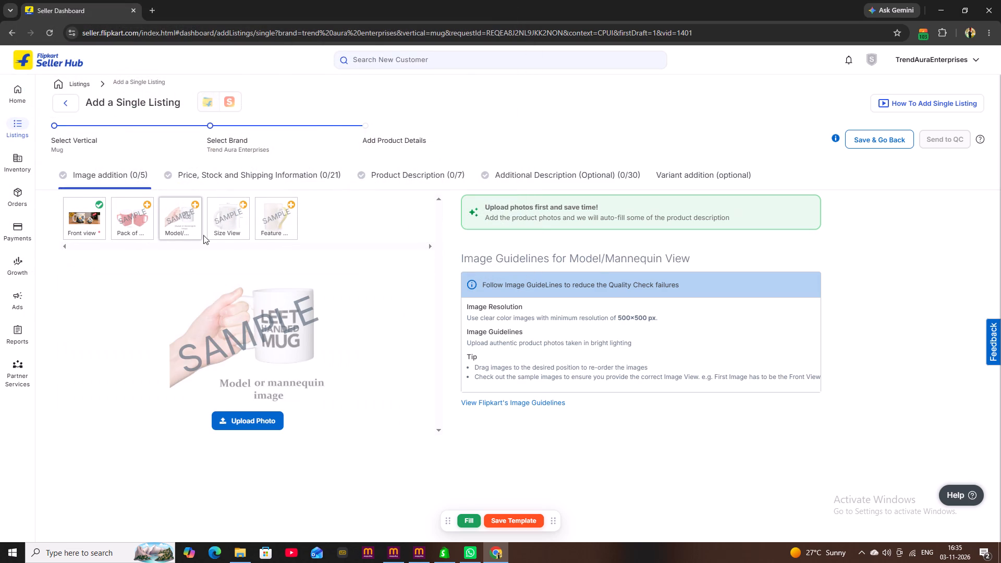
click(239, 420)
double_click(432, 82)
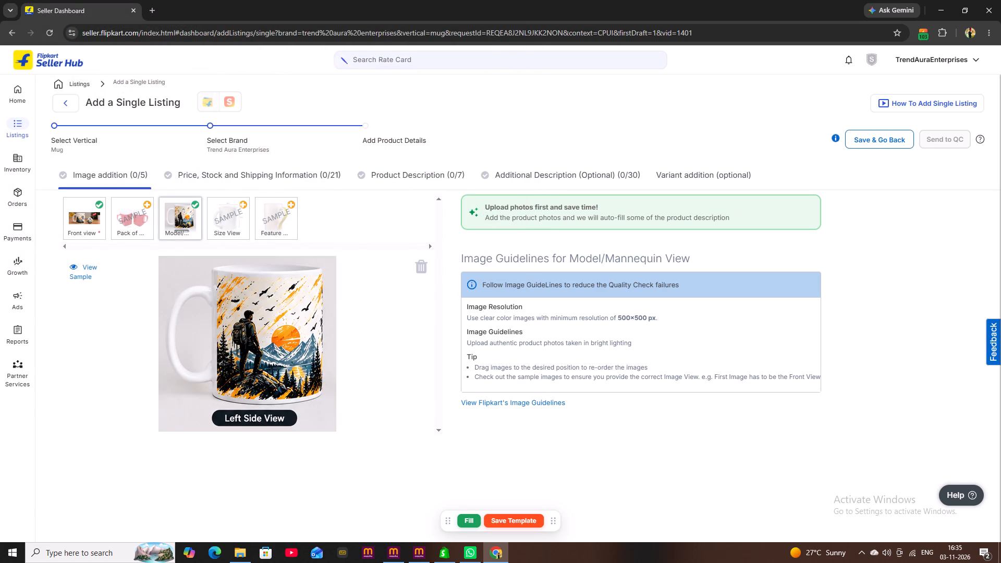
Upload the mug dimensions infographic 1 as the Size View photo, showing all file types to find it.
click(237, 226)
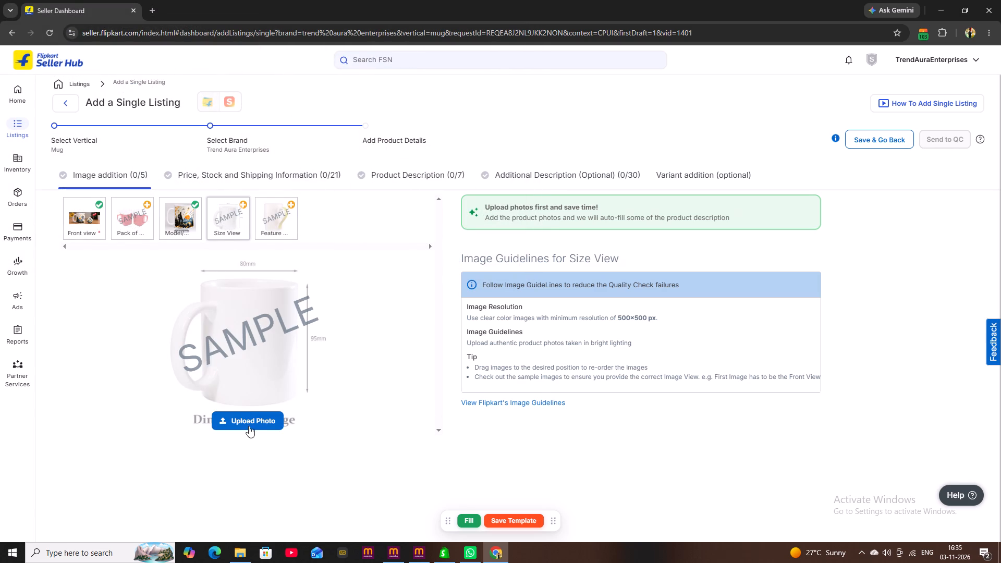
click(249, 426)
scroll(326, 152, up, 2)
click(449, 249)
click(445, 267)
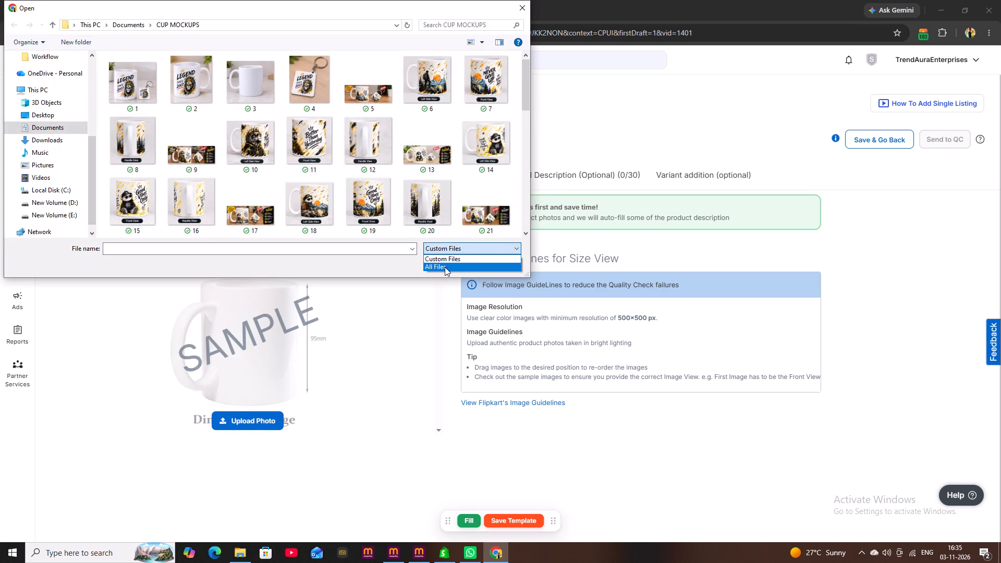
double_click(141, 89)
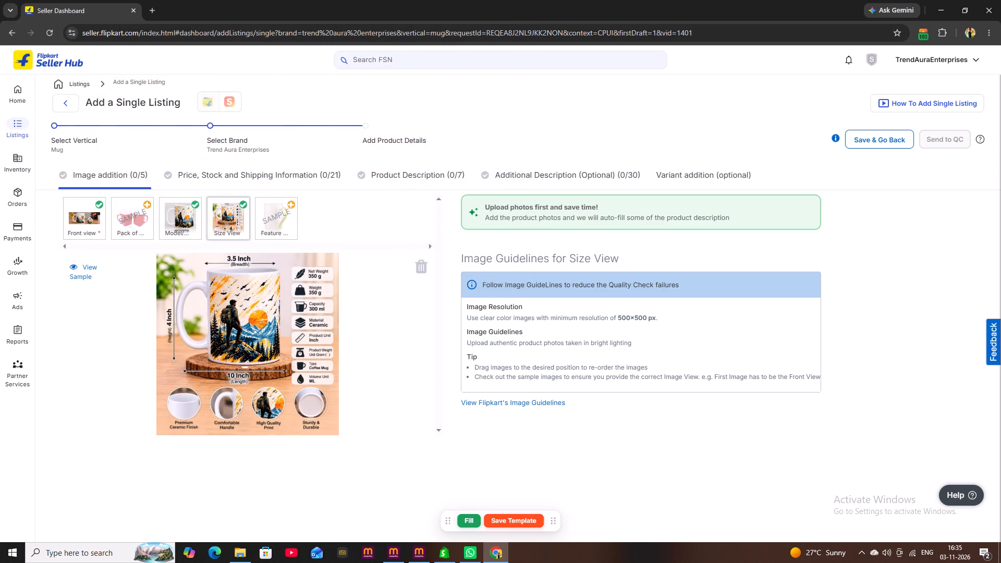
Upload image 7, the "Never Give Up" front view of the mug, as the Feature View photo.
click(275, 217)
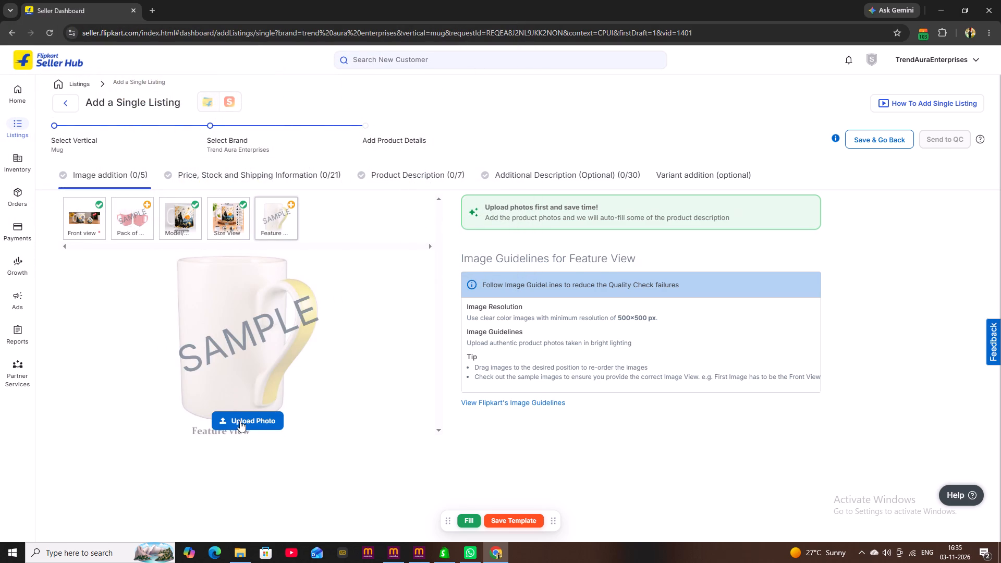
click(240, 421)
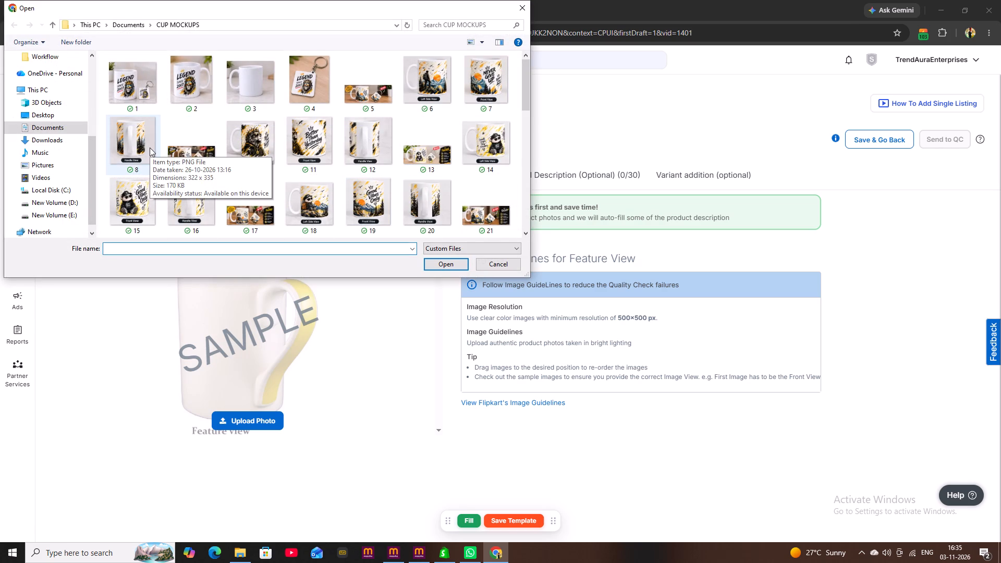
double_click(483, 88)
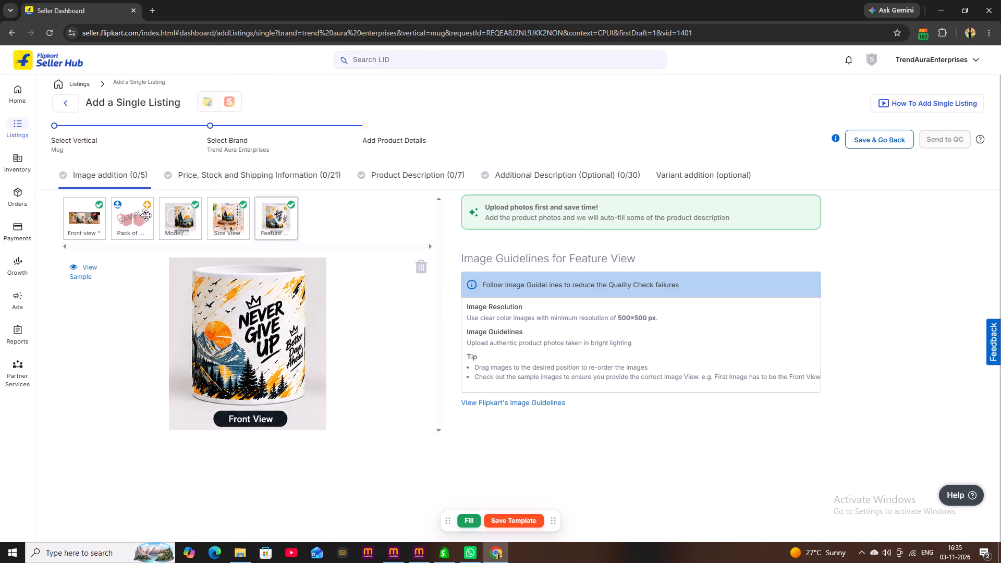
Upload image 7, the "Never Give Up" front view of the mug, as the Pack of image photo.
click(138, 224)
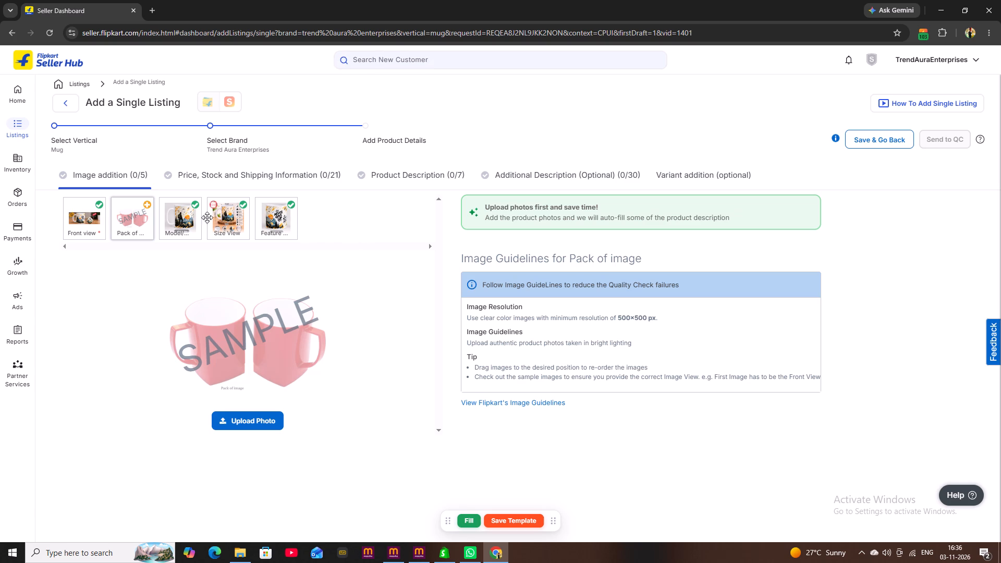
click(142, 219)
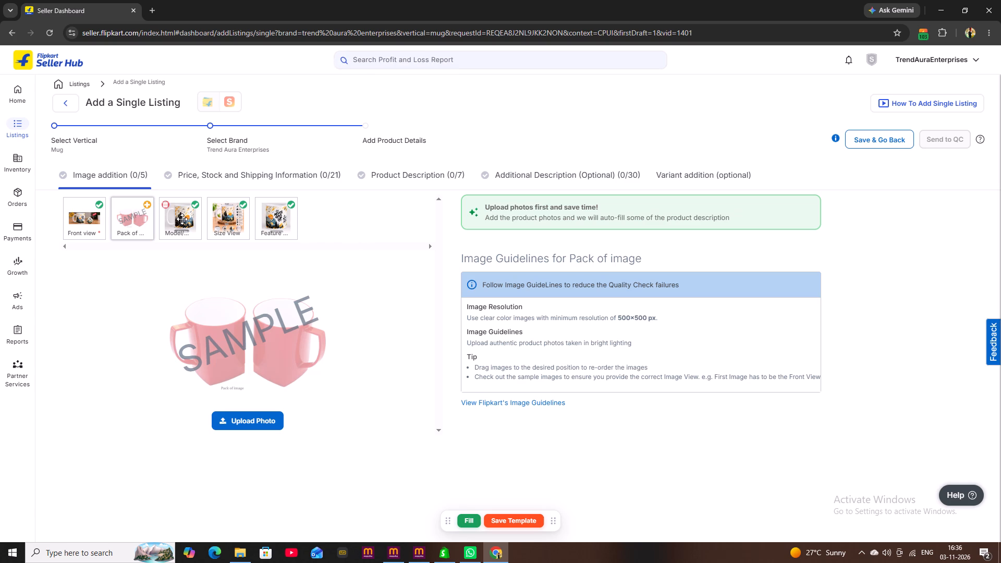
click(117, 206)
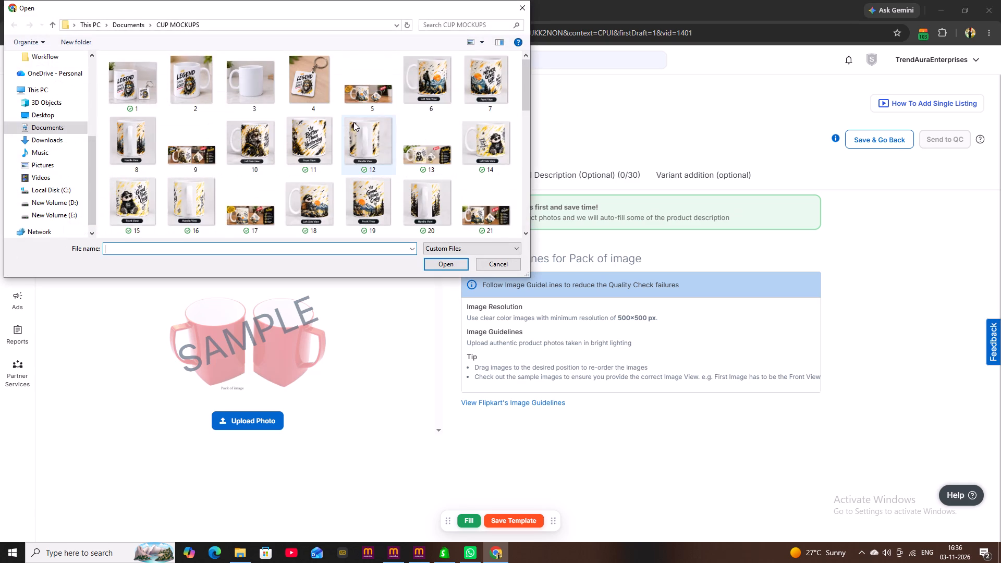
double_click(470, 86)
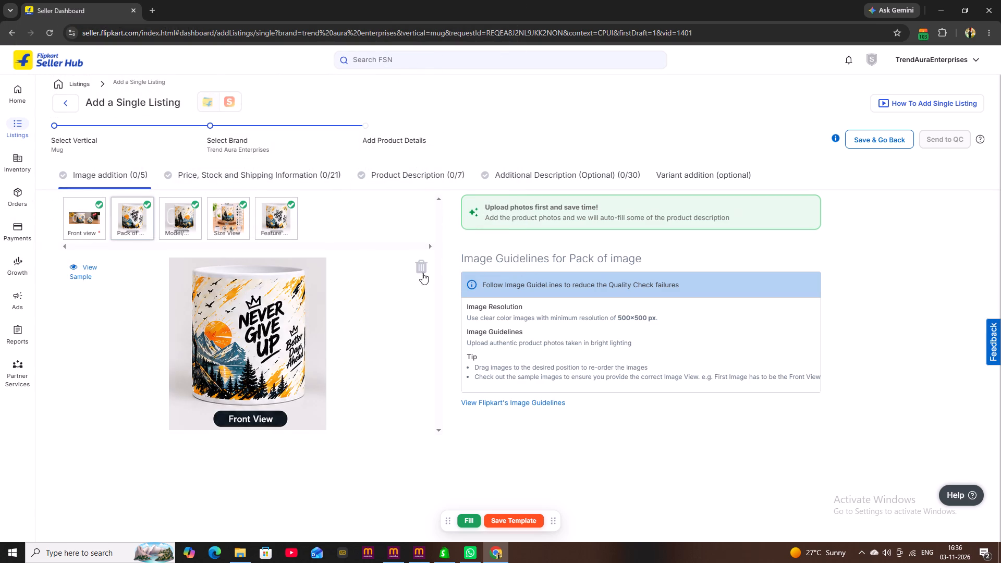
Replace the Feature View photo with image 8, the mug's handle view.
click(277, 217)
click(426, 269)
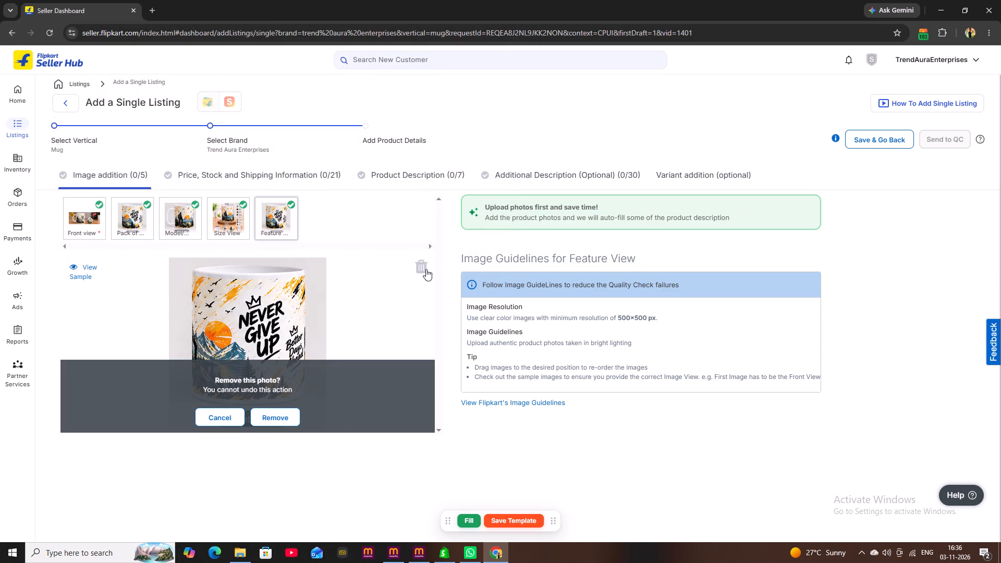
click(288, 413)
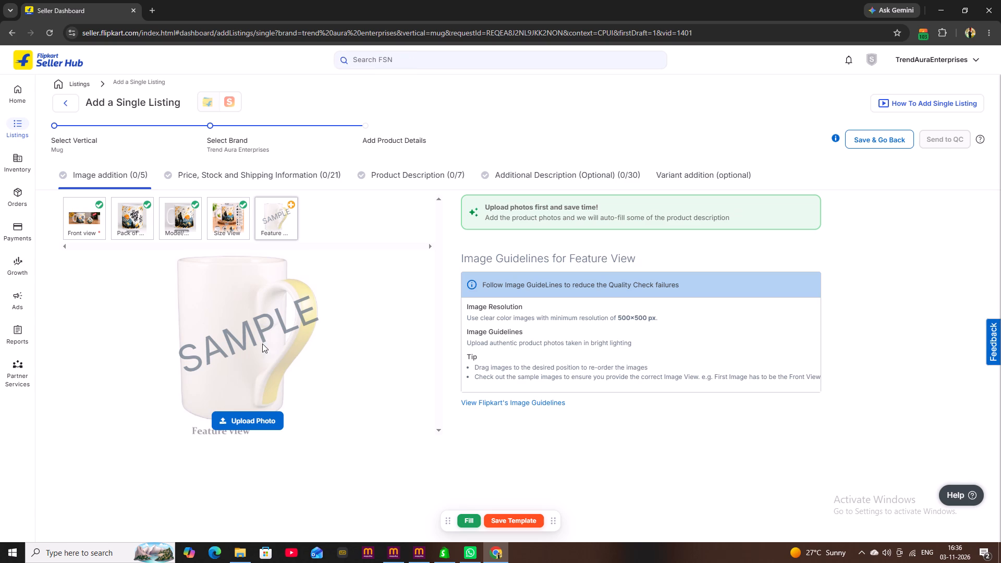
click(262, 417)
click(262, 414)
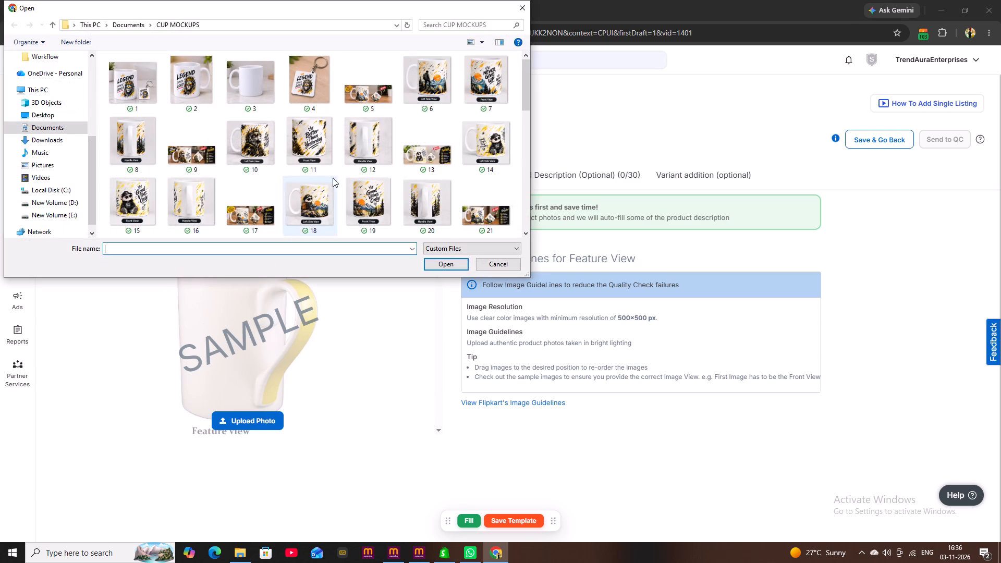
double_click(140, 143)
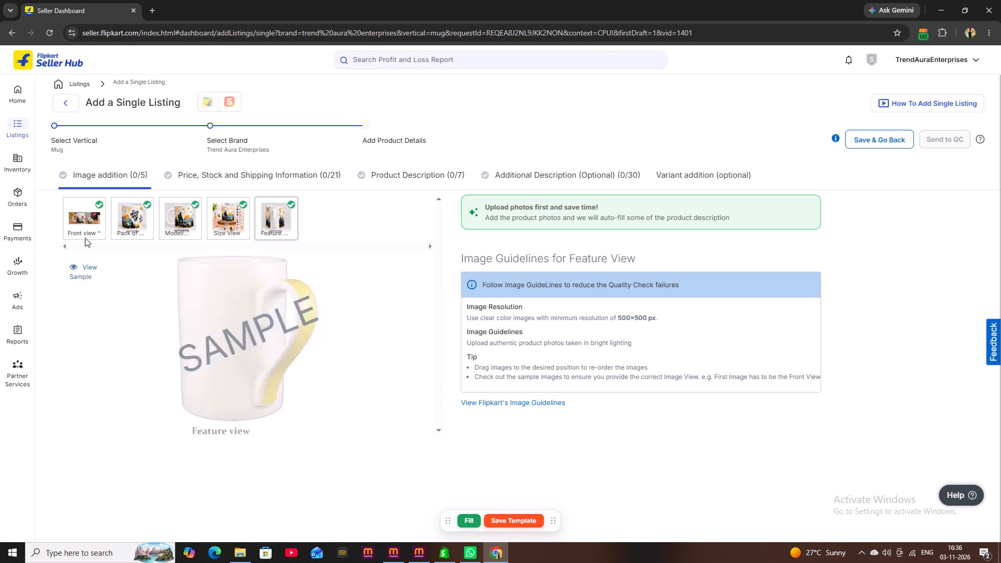
Review the uploaded photos in the Front view, Pack of, Model/Mannequin, Size View and Feature View slots.
click(78, 226)
click(137, 230)
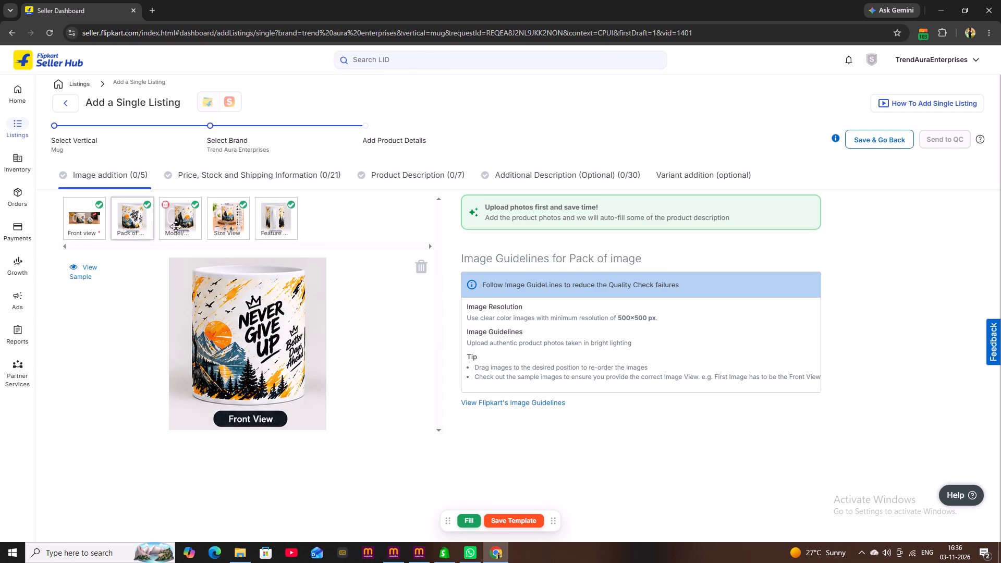
click(180, 226)
click(137, 223)
click(177, 226)
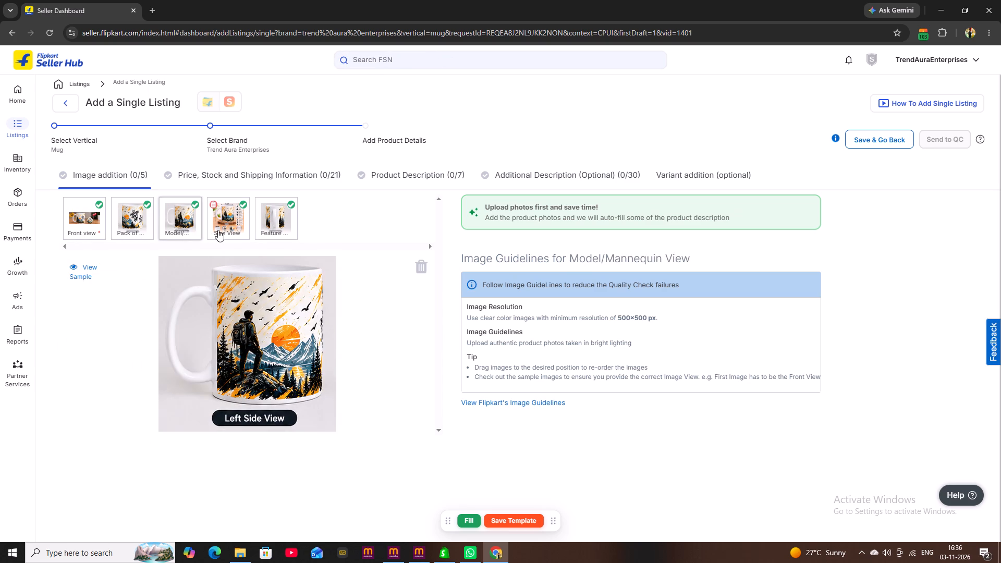
click(218, 230)
click(280, 226)
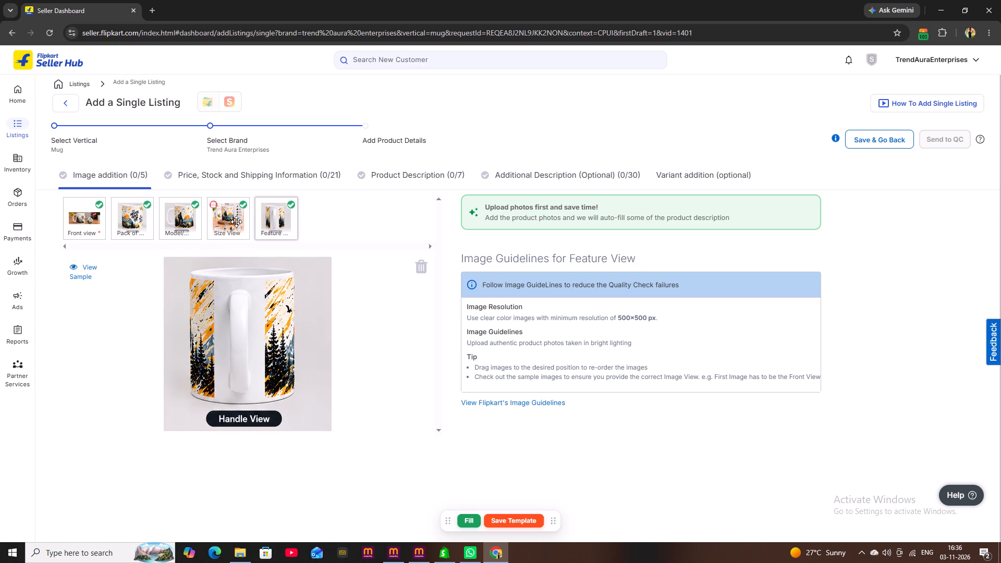
click(236, 222)
click(124, 222)
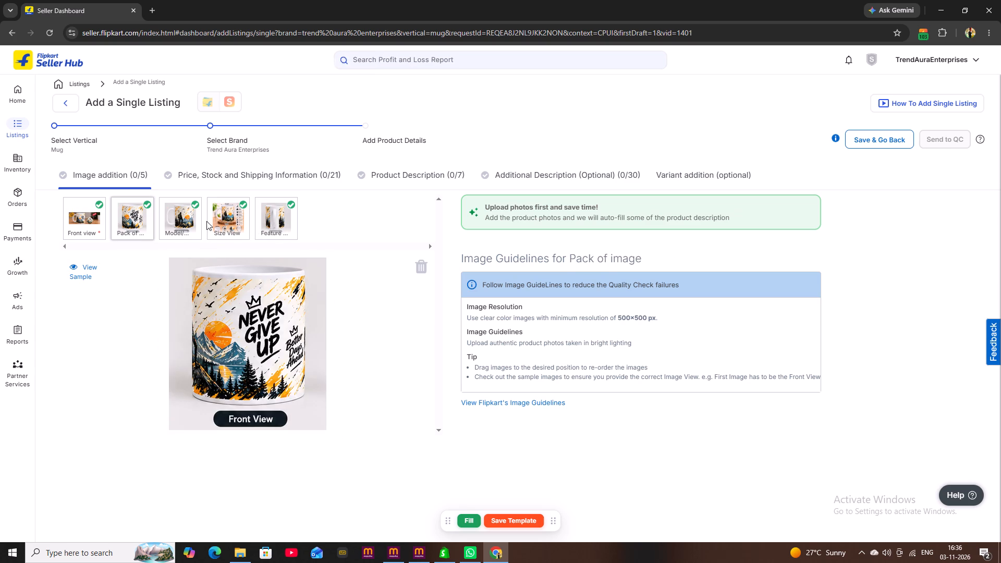
Recheck the uploaded photos in the Size View, Model/Mannequin View, Feature View, Pack of and Front view slots.
click(214, 221)
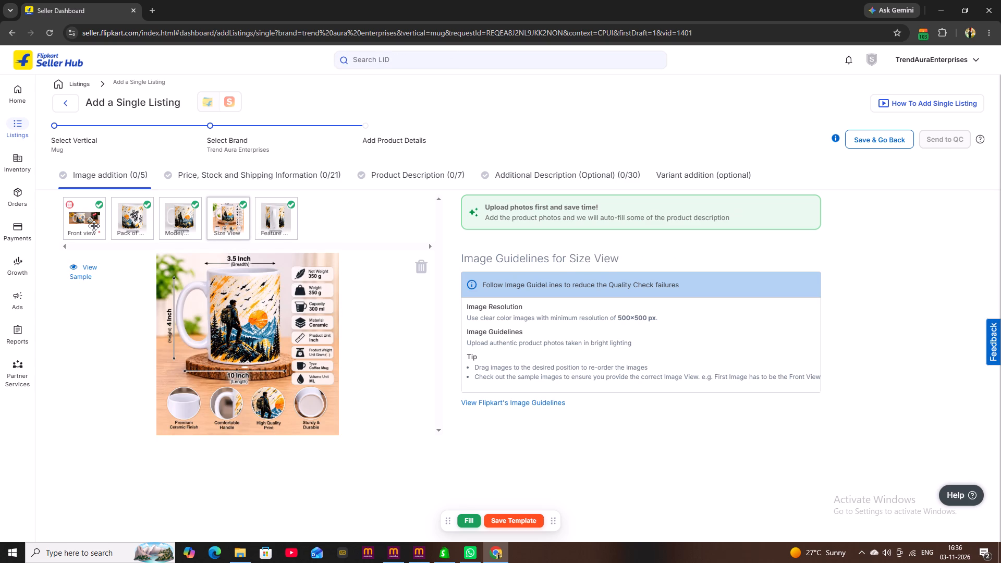
click(176, 227)
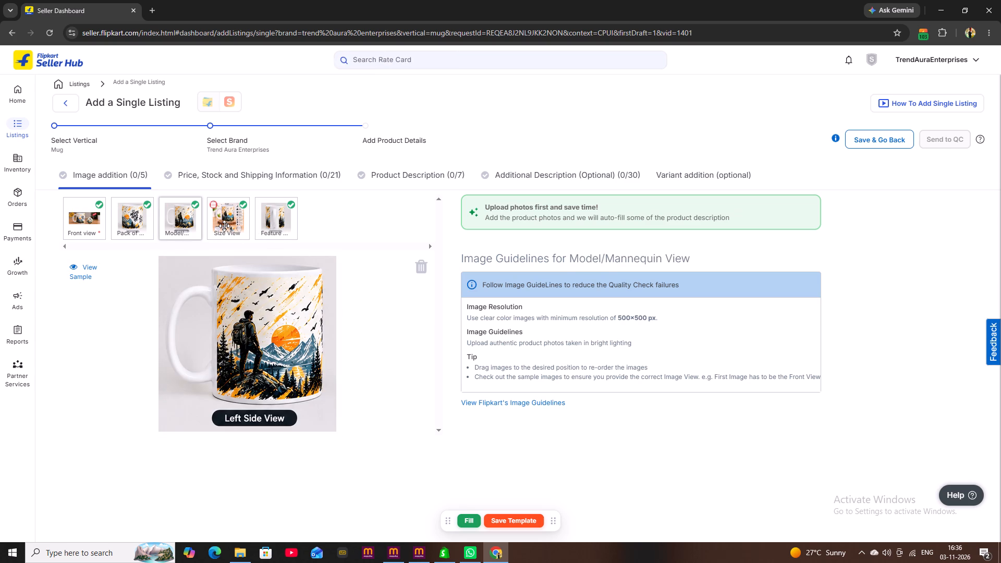
click(224, 226)
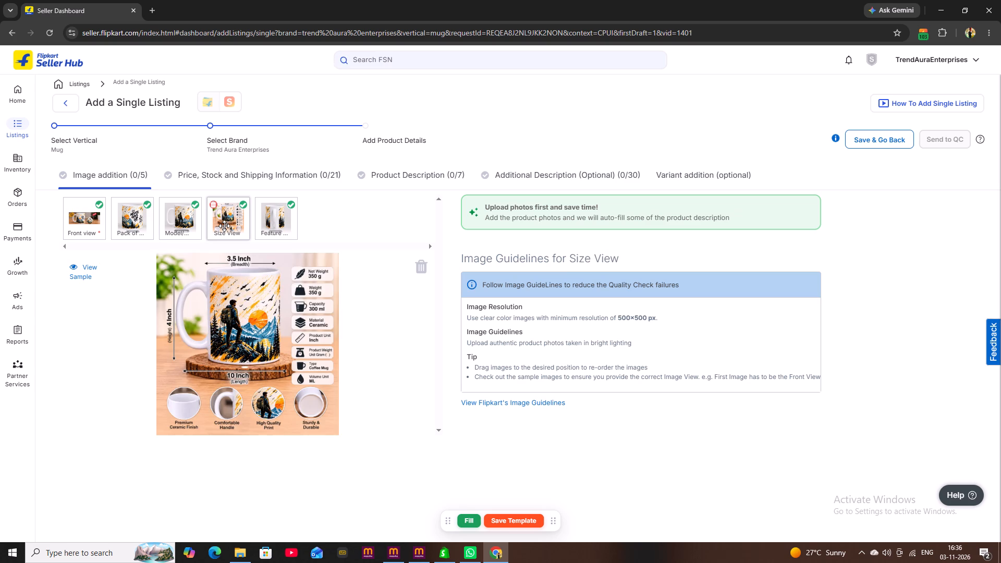
click(261, 227)
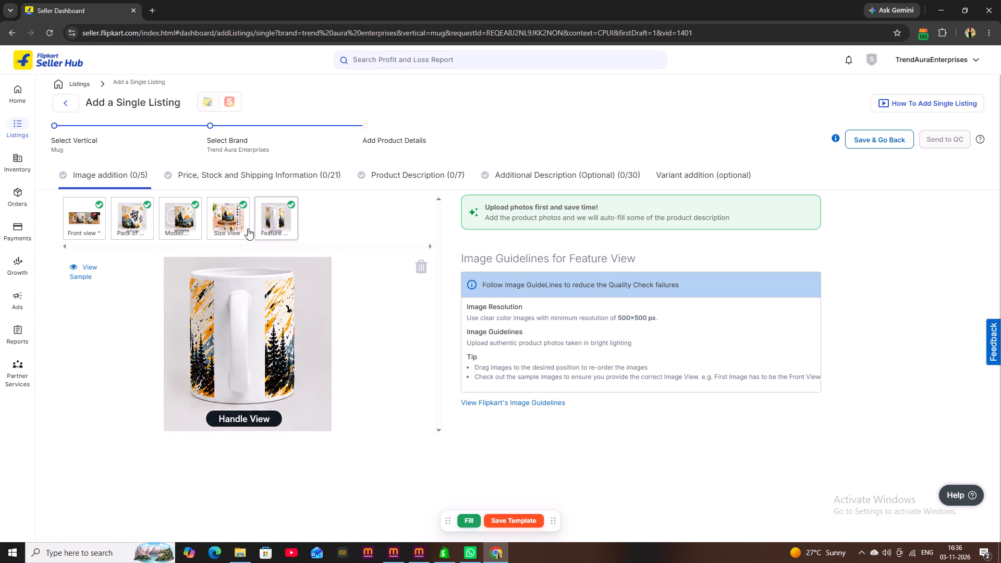
click(142, 221)
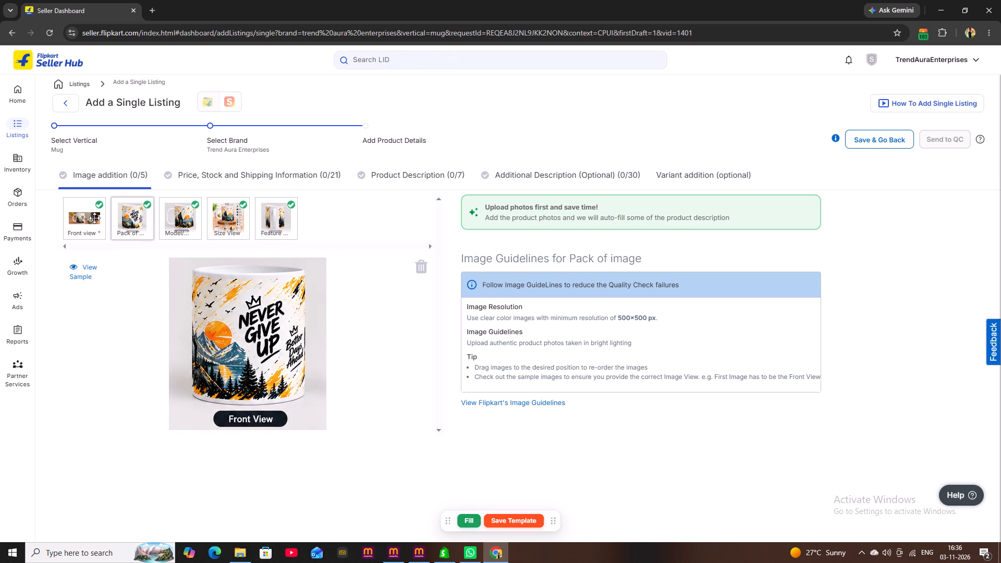
click(93, 217)
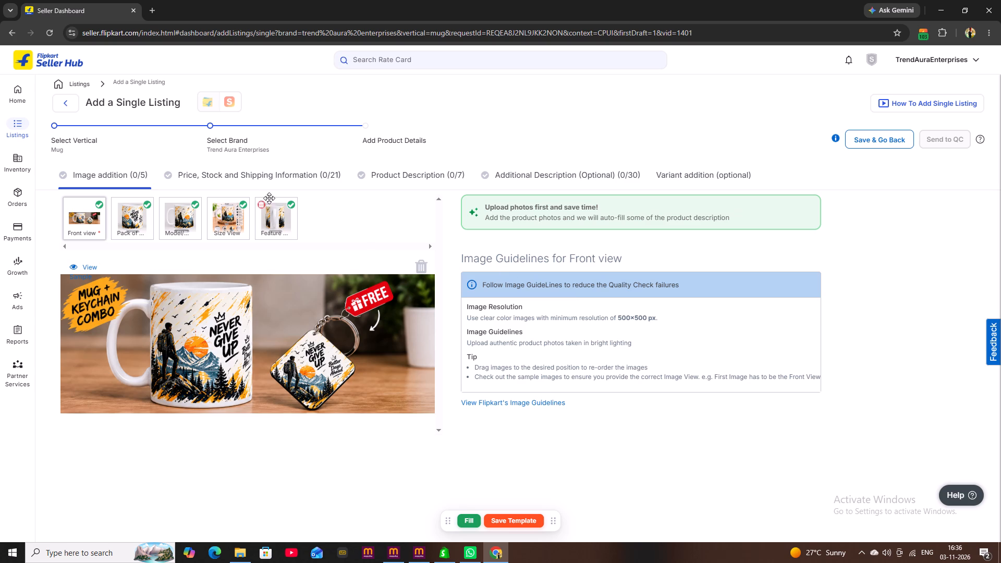
scroll(564, 459, down, 6)
Go to the Price, Stock and Shipping Information section and set the Listing Status to Active.
click(241, 172)
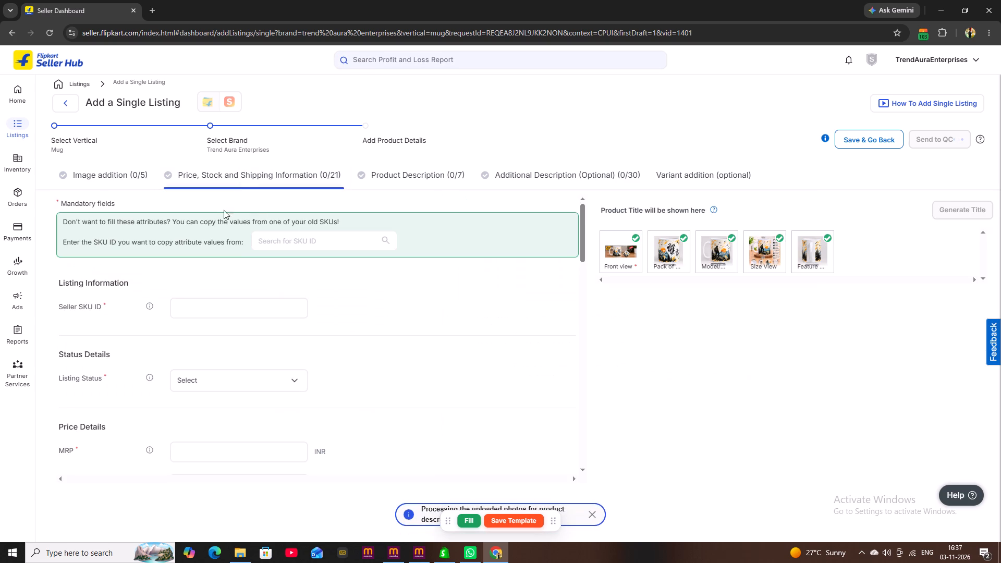
click(130, 167)
click(208, 169)
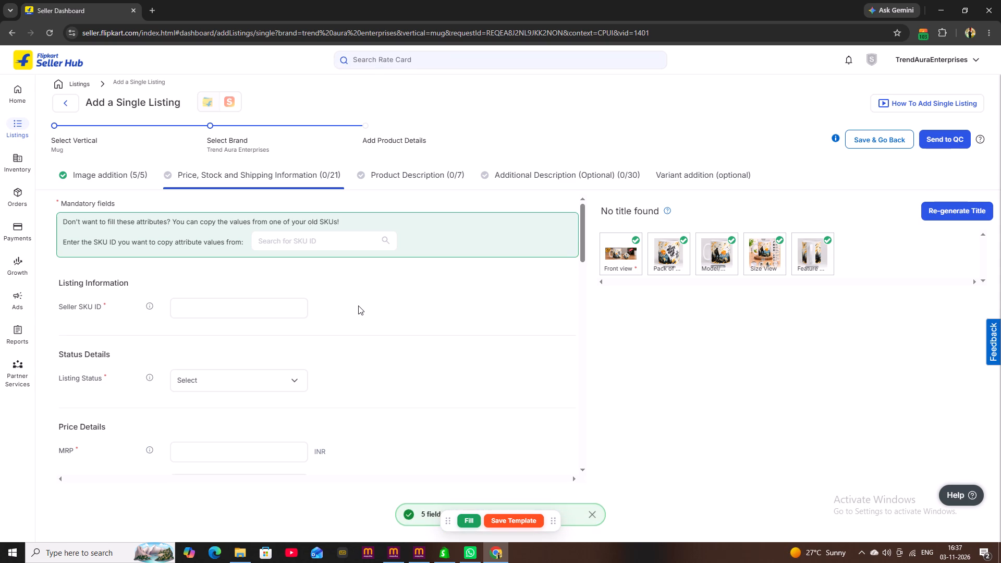
scroll(358, 305, down, 1)
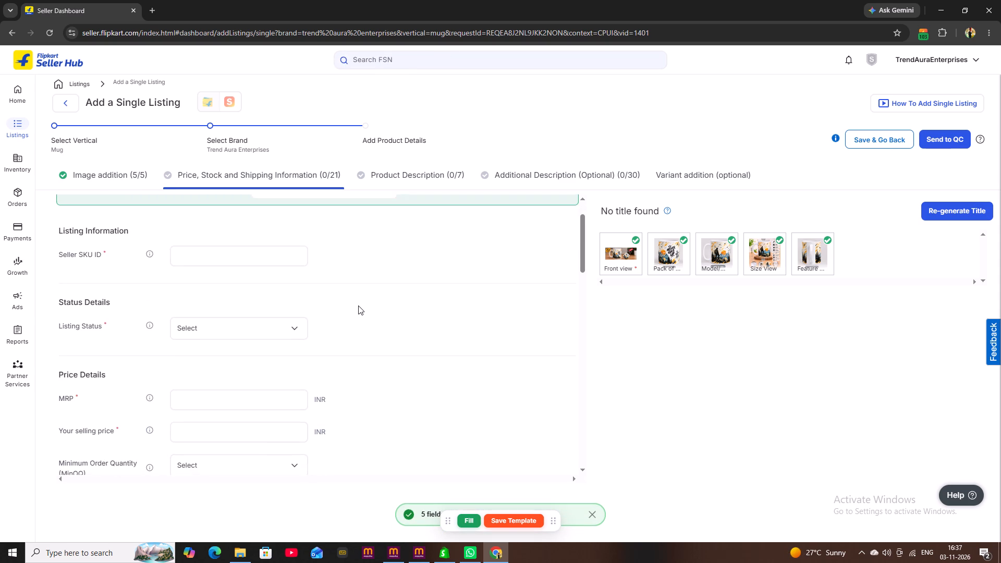
scroll(358, 305, up, 2)
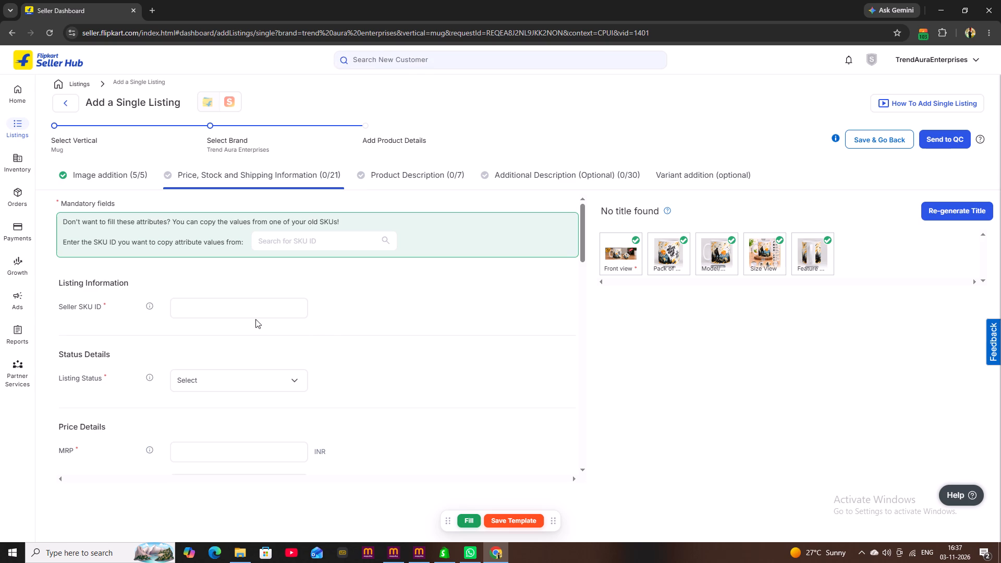
click(229, 385)
click(230, 451)
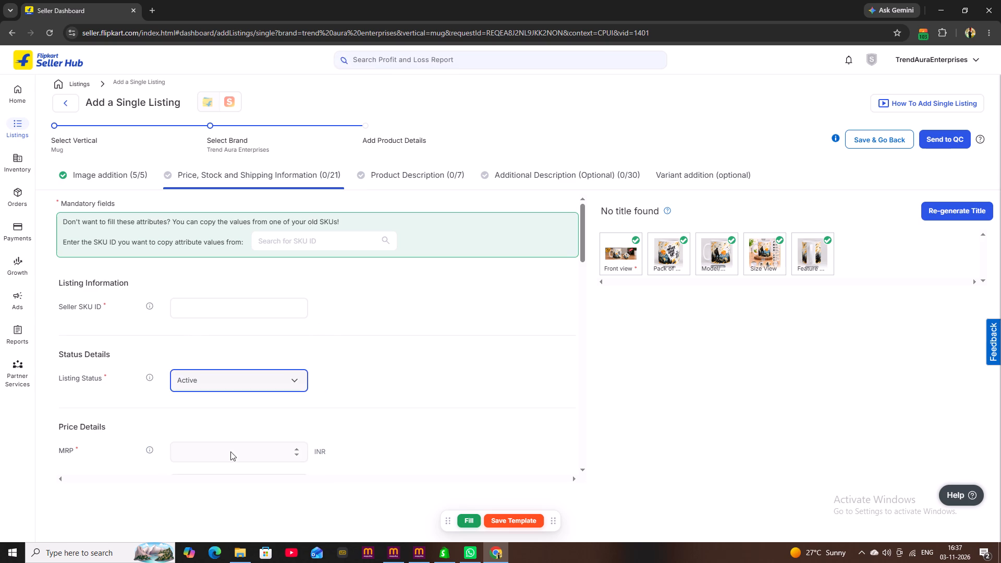
click(425, 381)
Set the MRP to 499 INR in the Price Details.
scroll(425, 381, down, 4)
scroll(424, 381, up, 4)
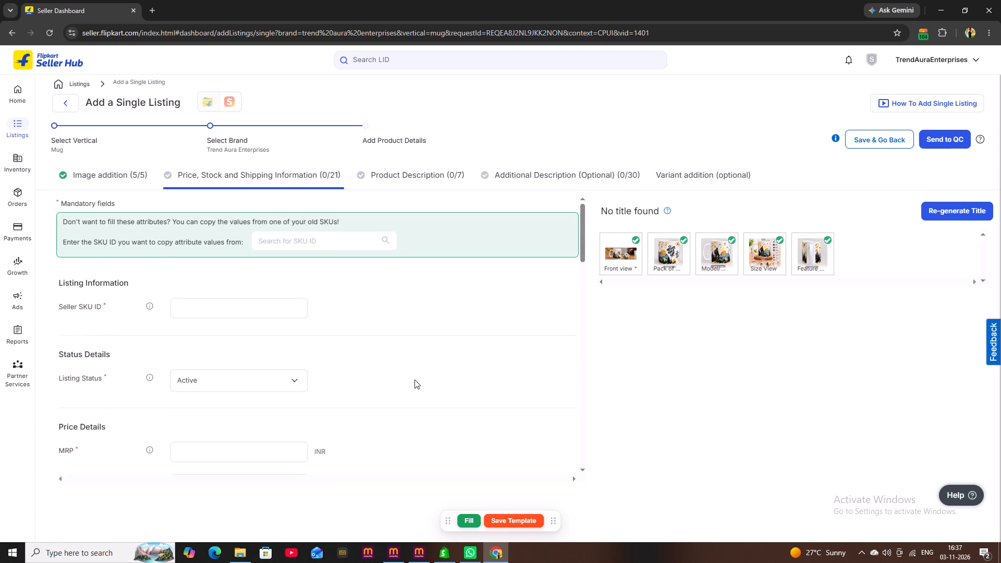
scroll(296, 411, down, 3)
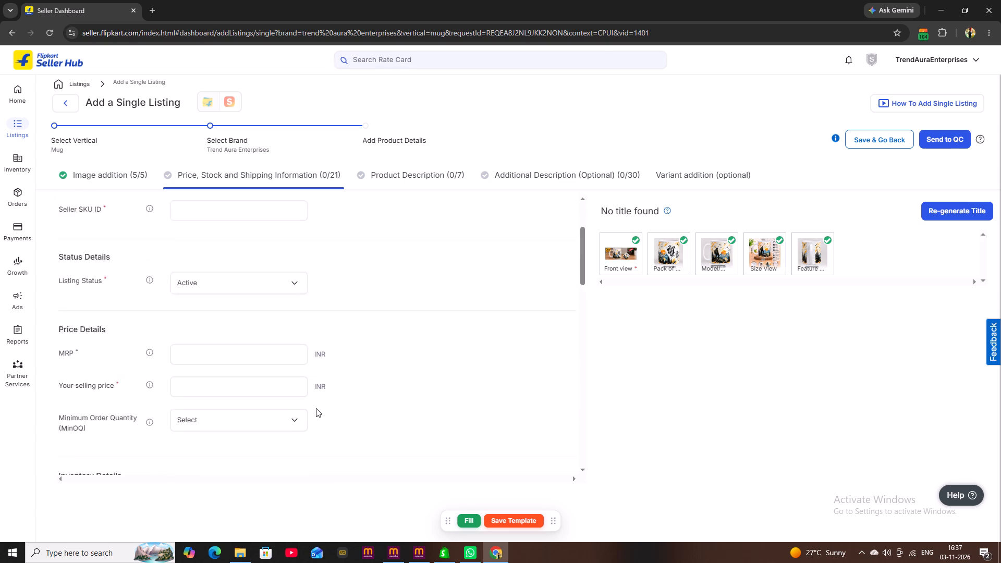
click(235, 300)
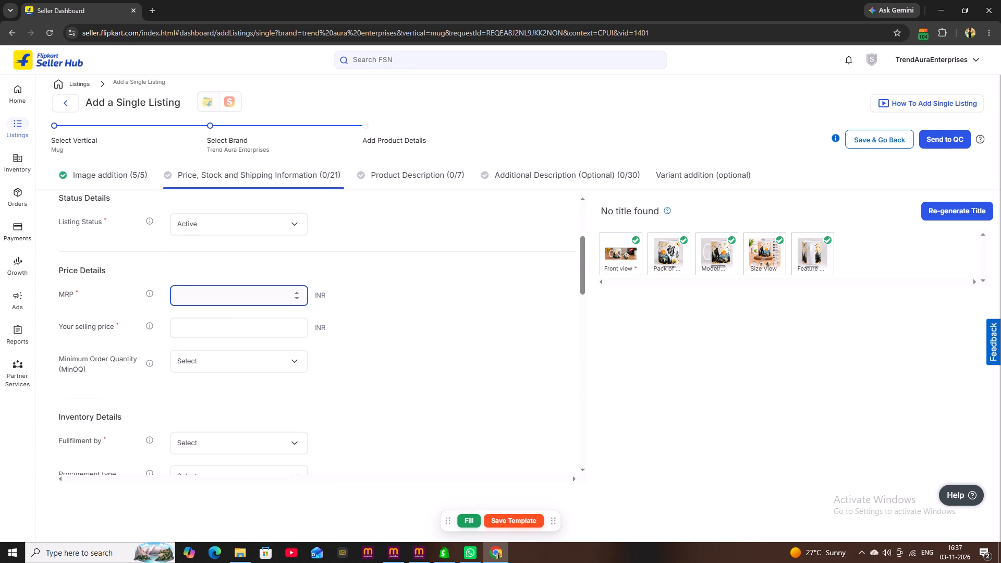
key(4)
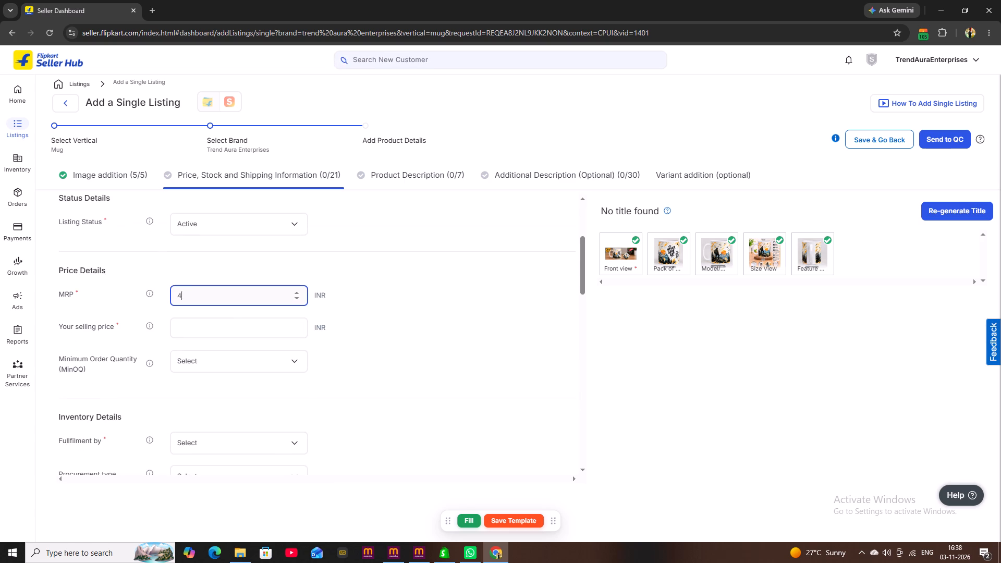
text(99)
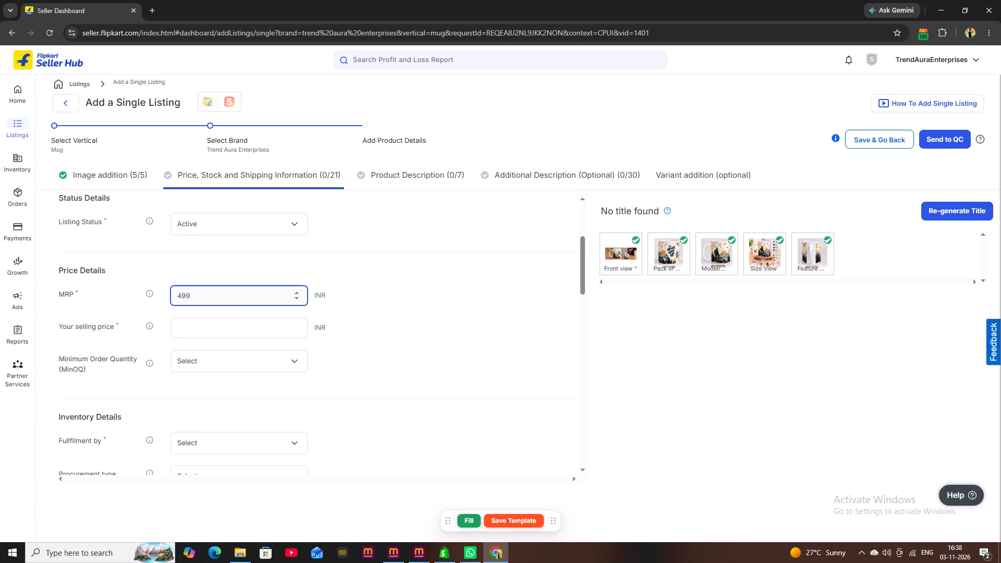
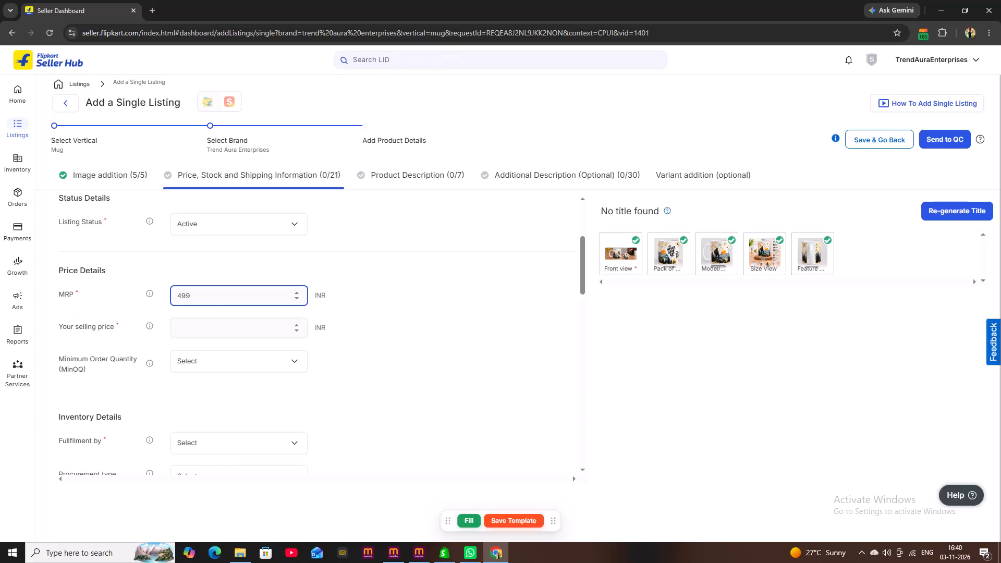
Set the selling price to 130 INR and the Minimum Order Quantity to 1 in the Price Details.
click(223, 322)
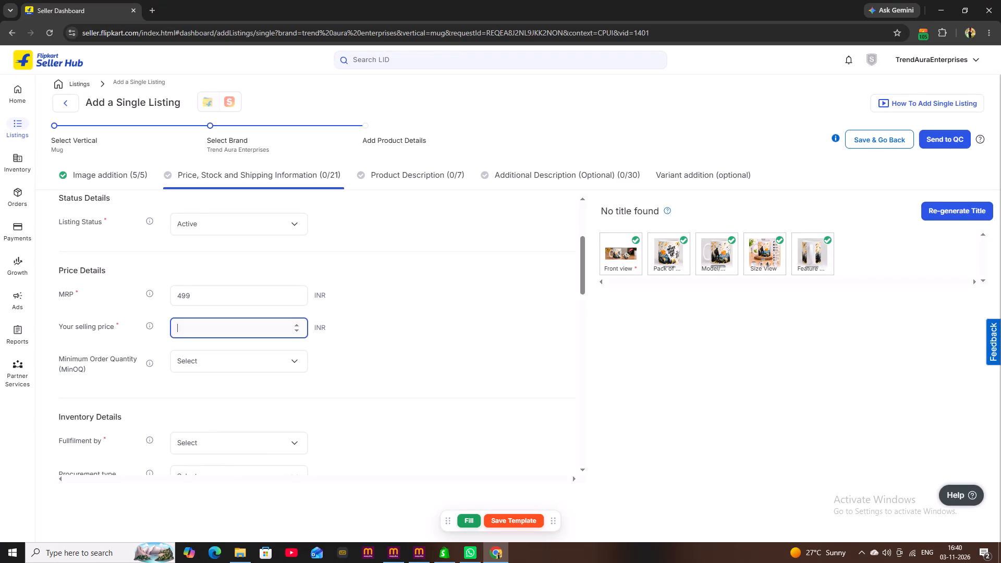
text(130)
click(264, 361)
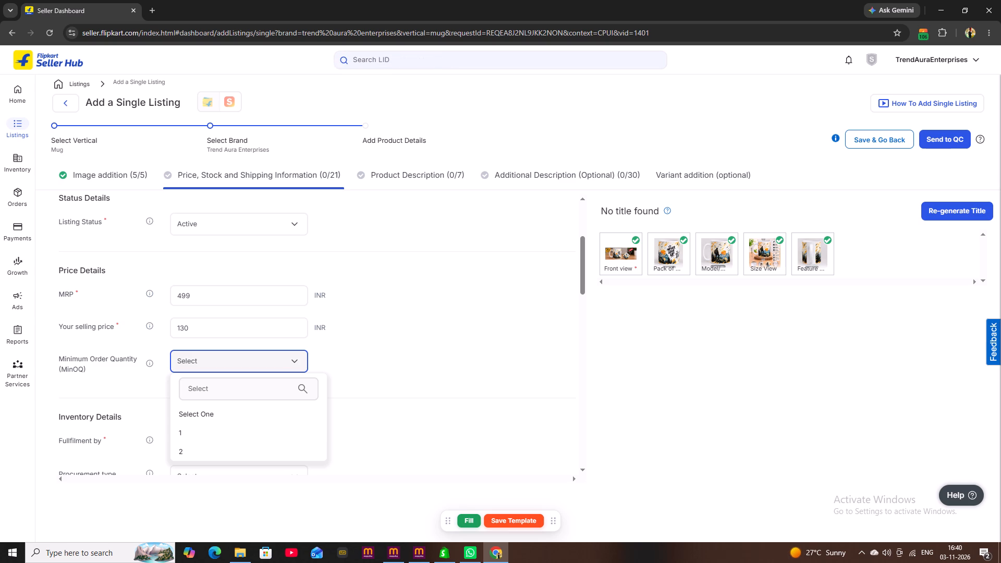
click(240, 433)
click(417, 387)
Set Fulfilment by to Seller in the Inventory Details.
scroll(417, 387, down, 3)
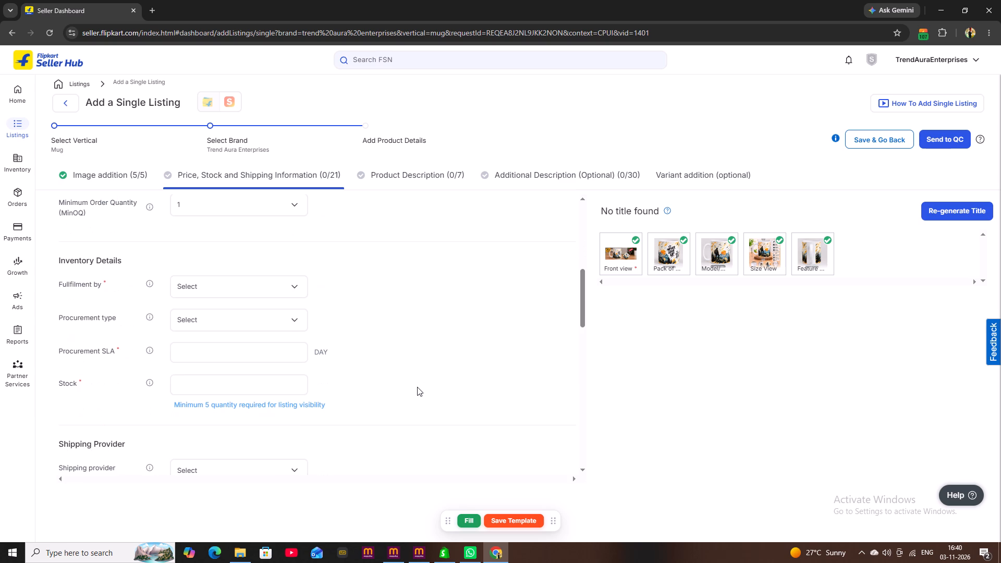
scroll(417, 387, down, 1)
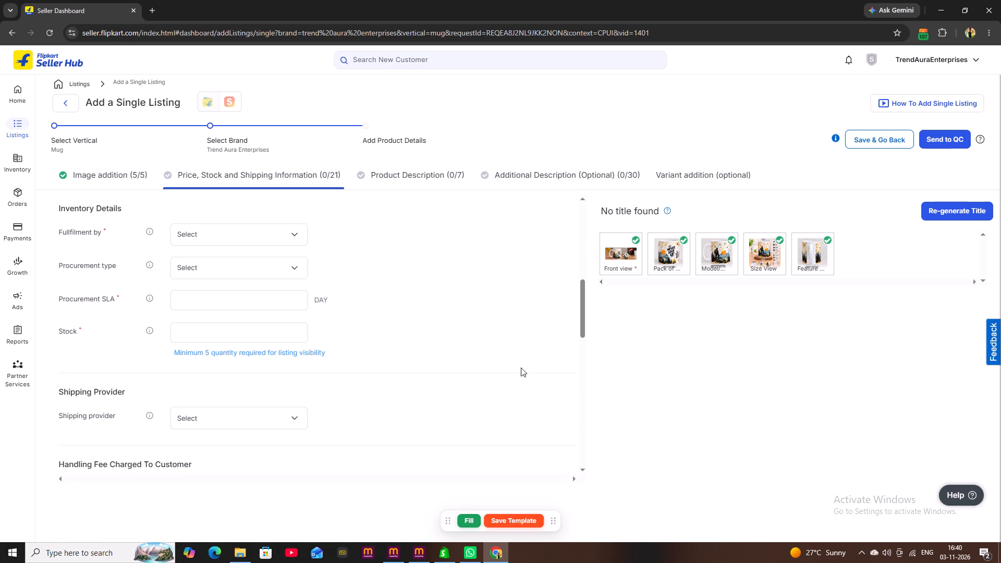
click(582, 322)
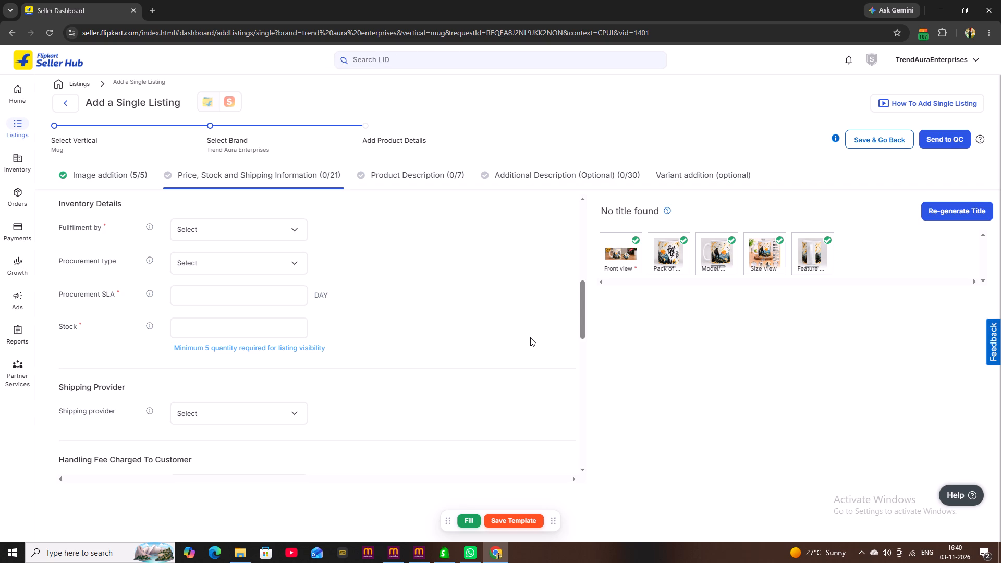
click(274, 232)
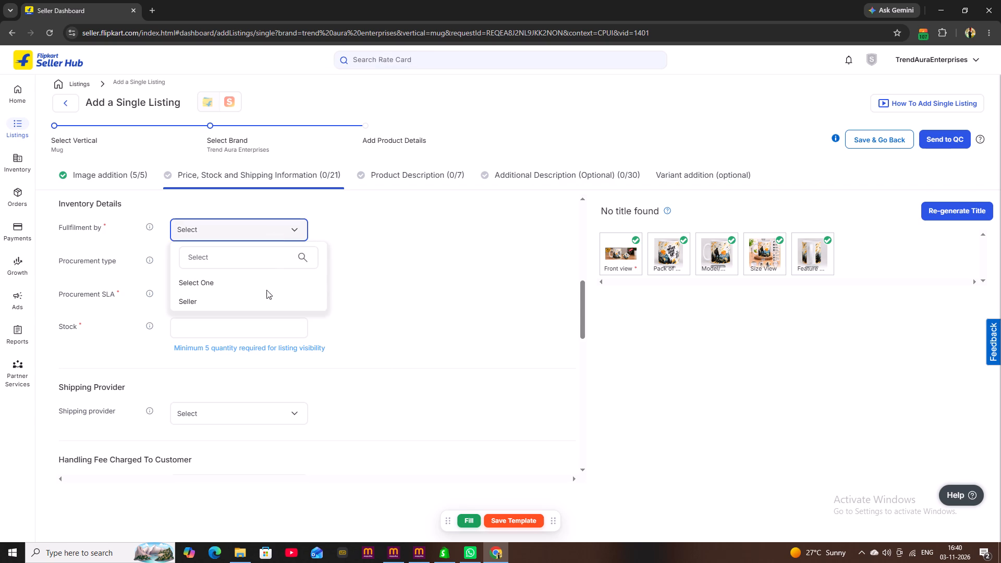
click(478, 252)
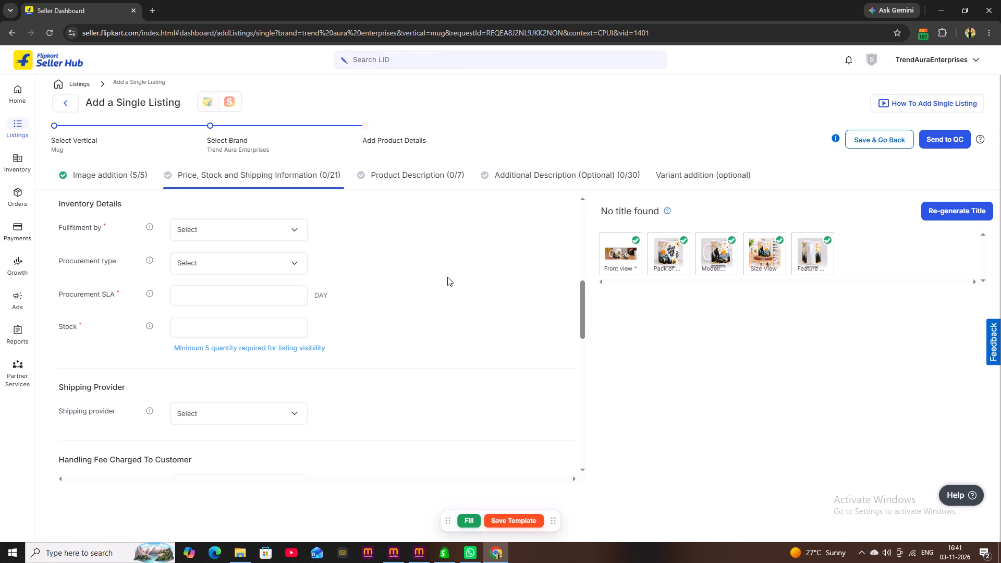
click(235, 234)
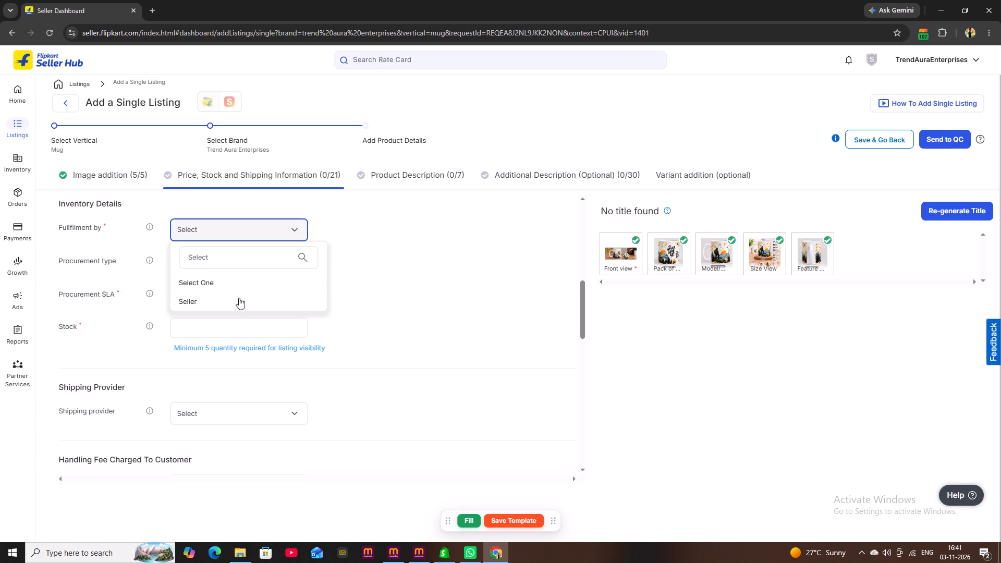
click(238, 299)
click(233, 235)
click(234, 284)
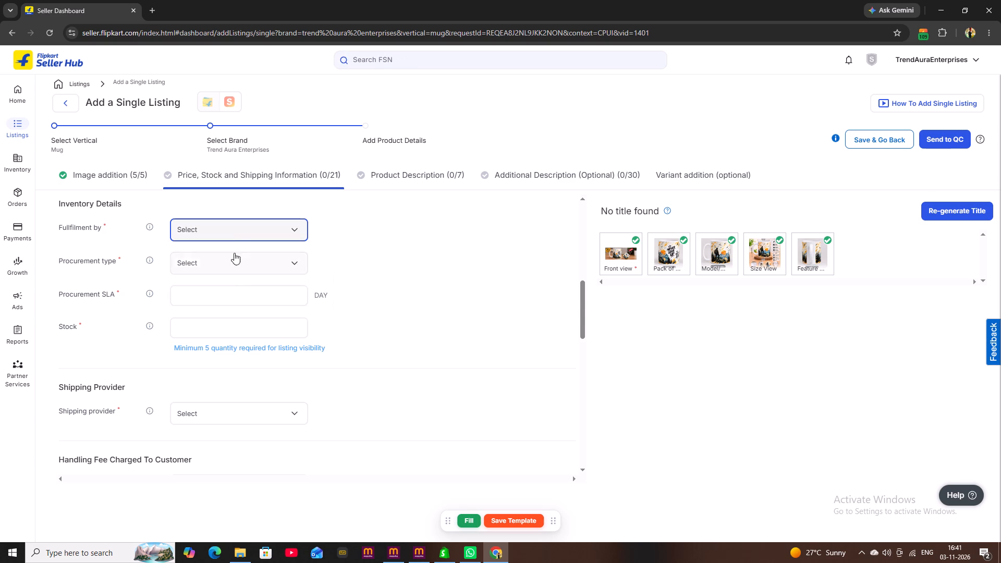
click(230, 223)
click(235, 295)
click(233, 300)
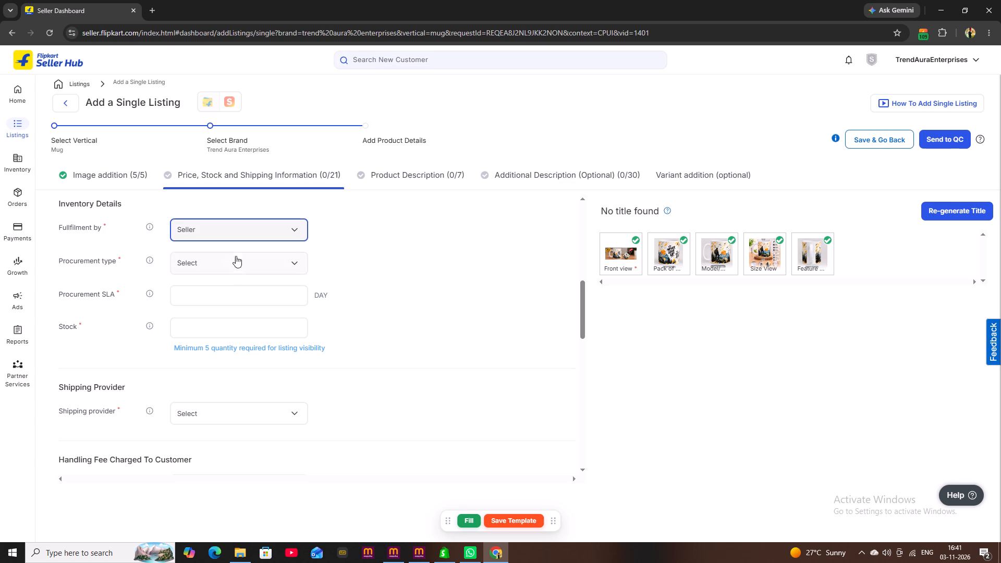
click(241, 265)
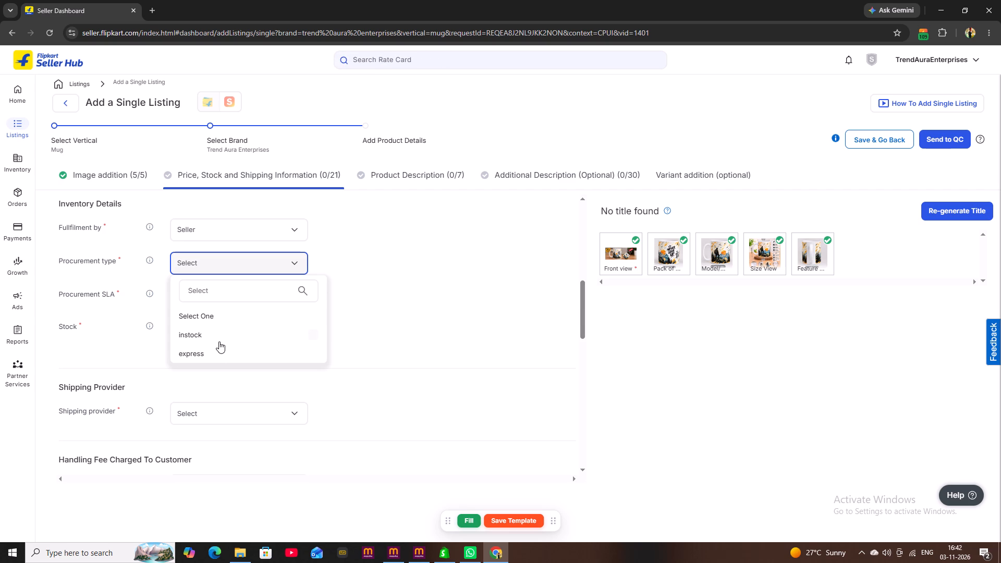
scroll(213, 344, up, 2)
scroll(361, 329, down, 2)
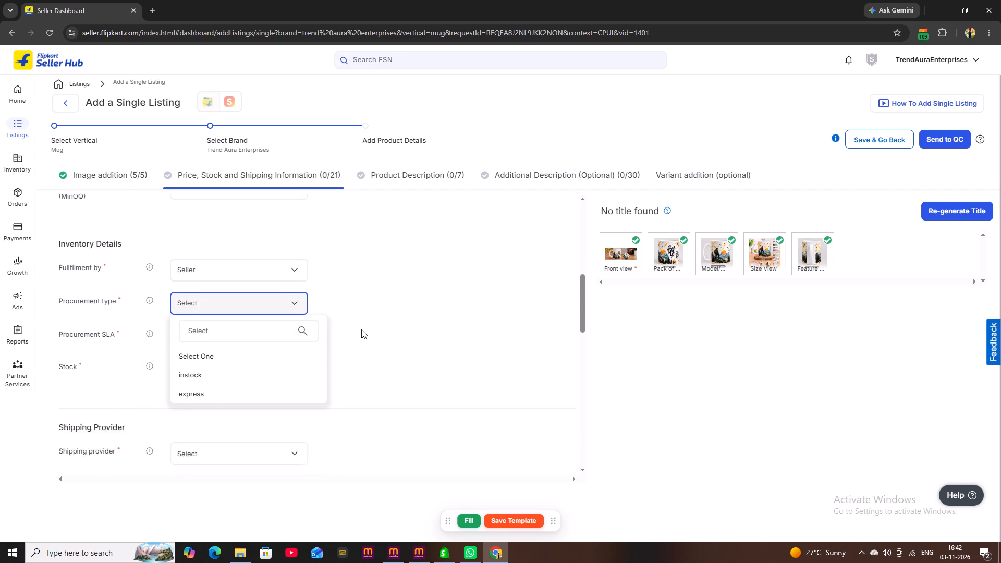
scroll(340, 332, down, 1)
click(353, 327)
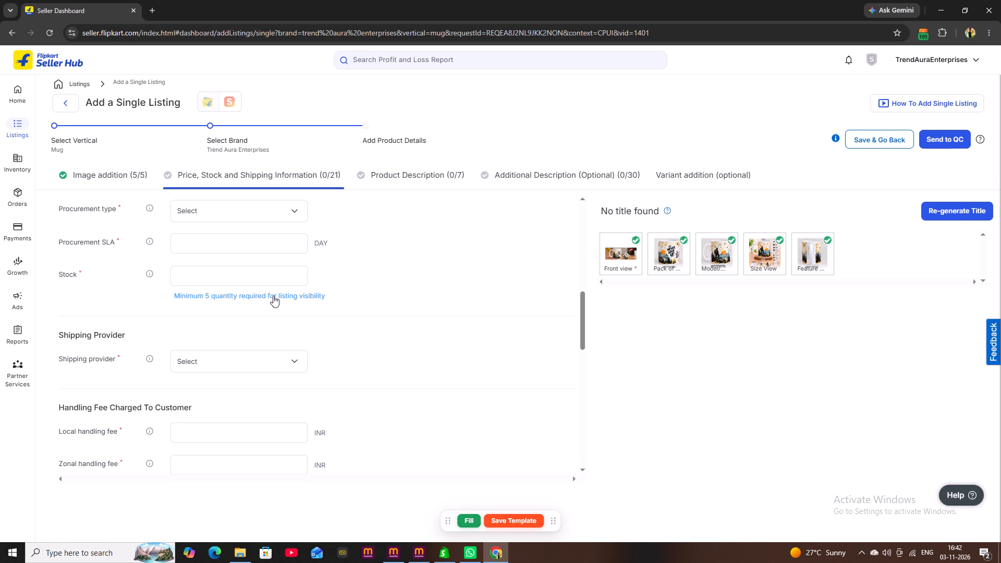
Set the Procurement SLA to 1 day in the Inventory Details.
click(248, 249)
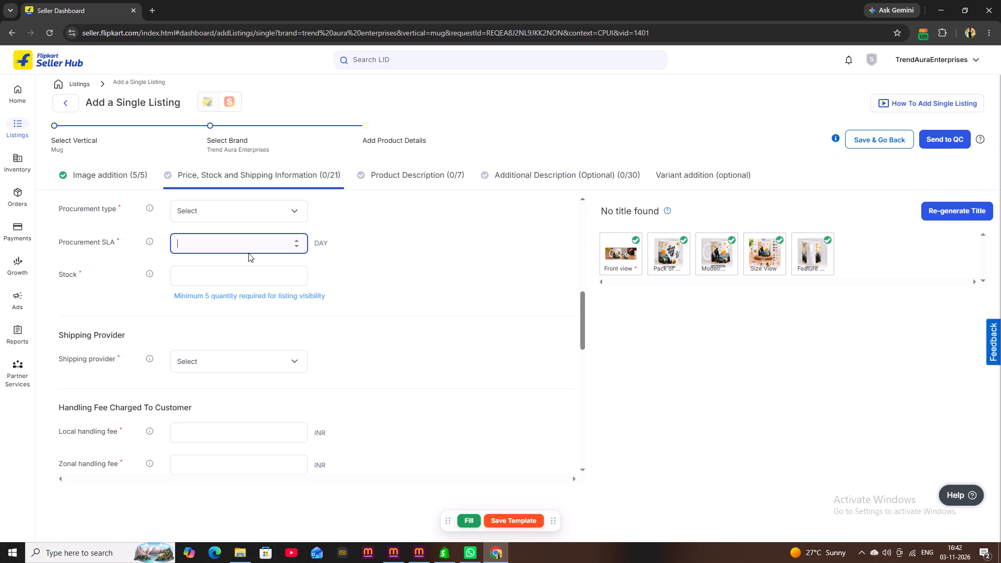
click(297, 246)
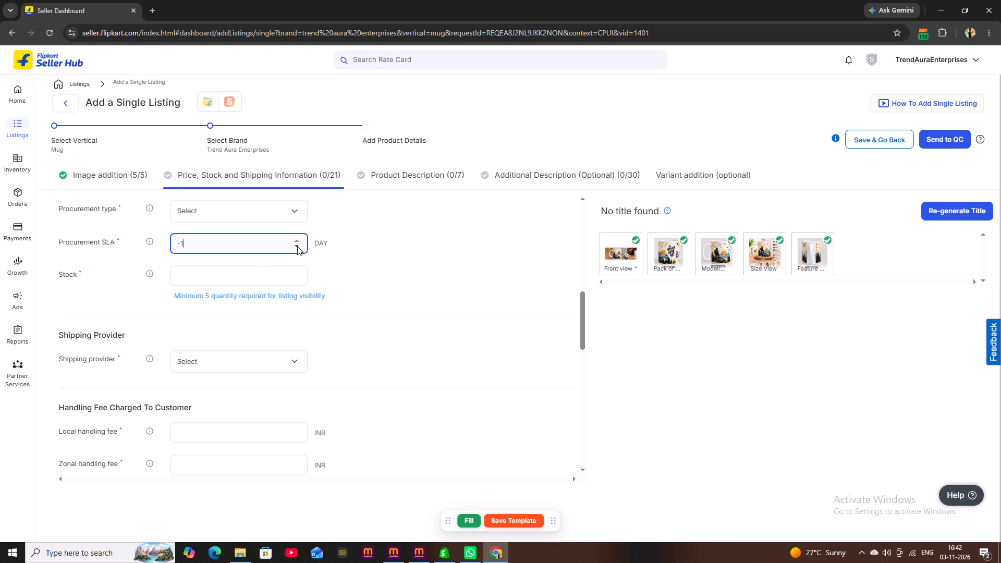
click(297, 238)
click(297, 238)
click(380, 257)
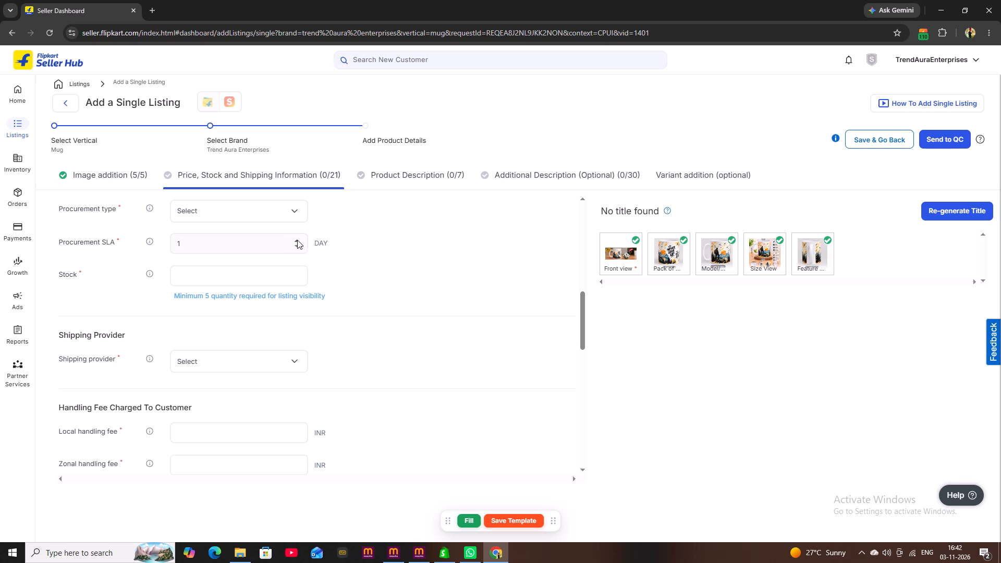
click(297, 240)
click(297, 244)
click(358, 258)
Enter a stock quantity of 30 in the Inventory Details.
click(250, 278)
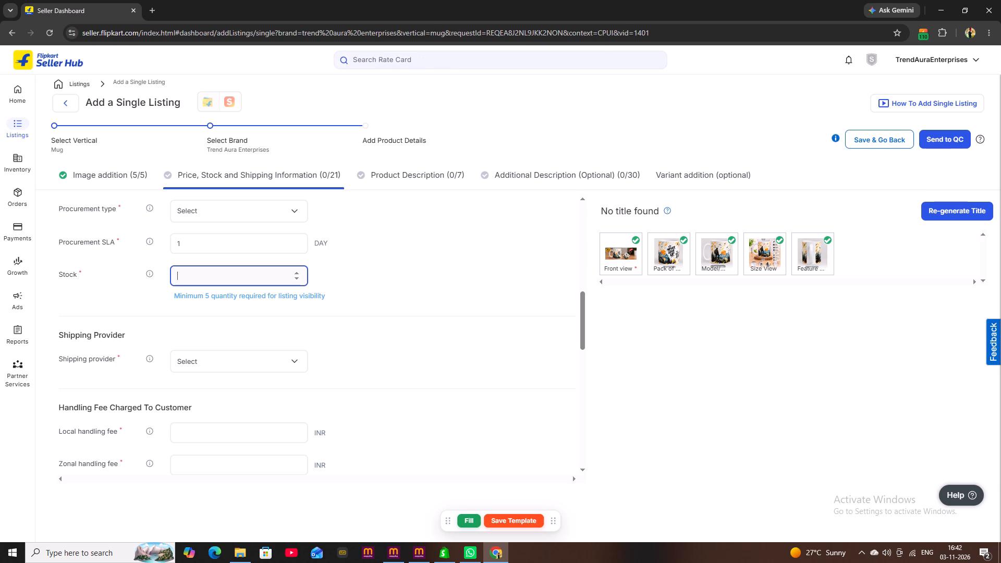
text(30)
click(371, 269)
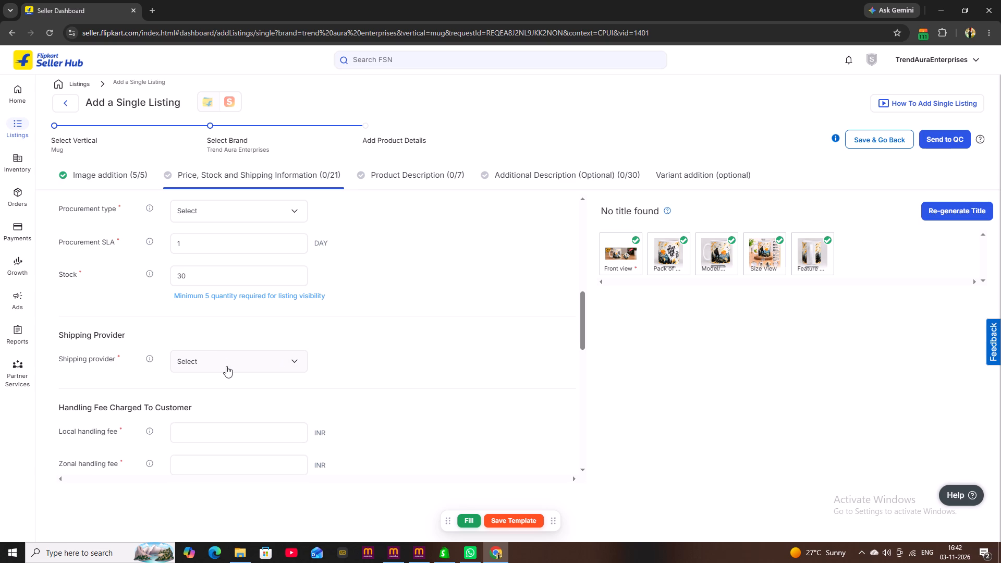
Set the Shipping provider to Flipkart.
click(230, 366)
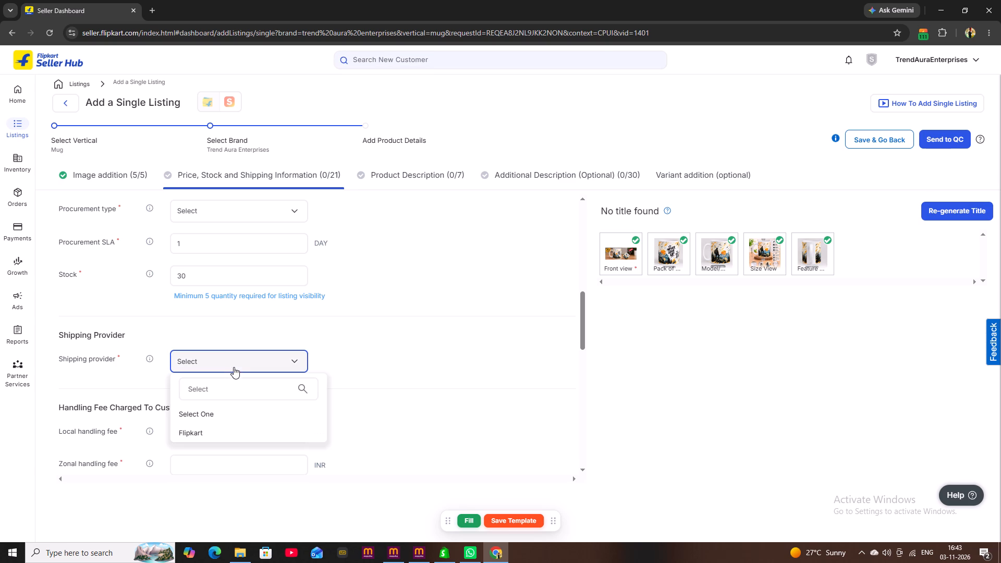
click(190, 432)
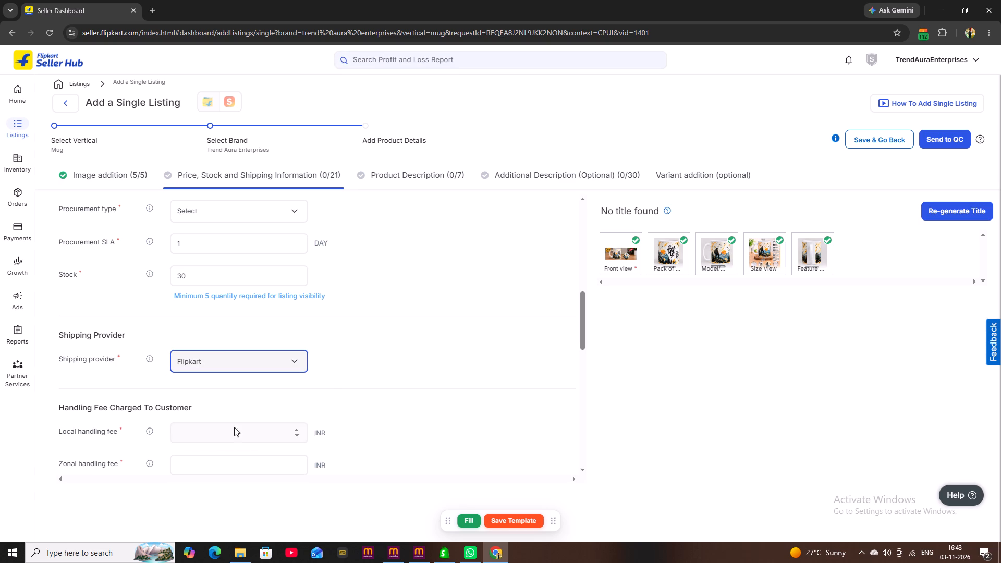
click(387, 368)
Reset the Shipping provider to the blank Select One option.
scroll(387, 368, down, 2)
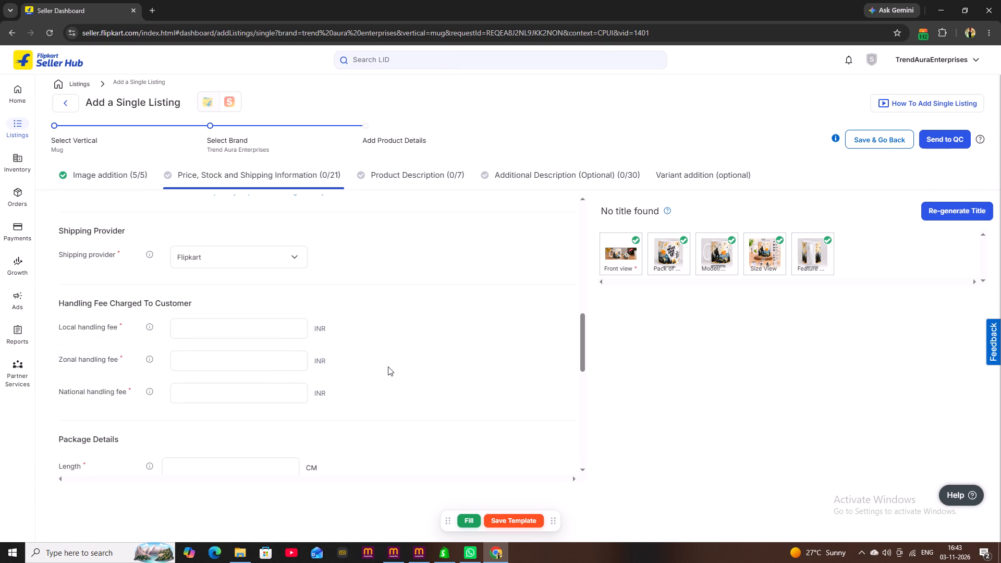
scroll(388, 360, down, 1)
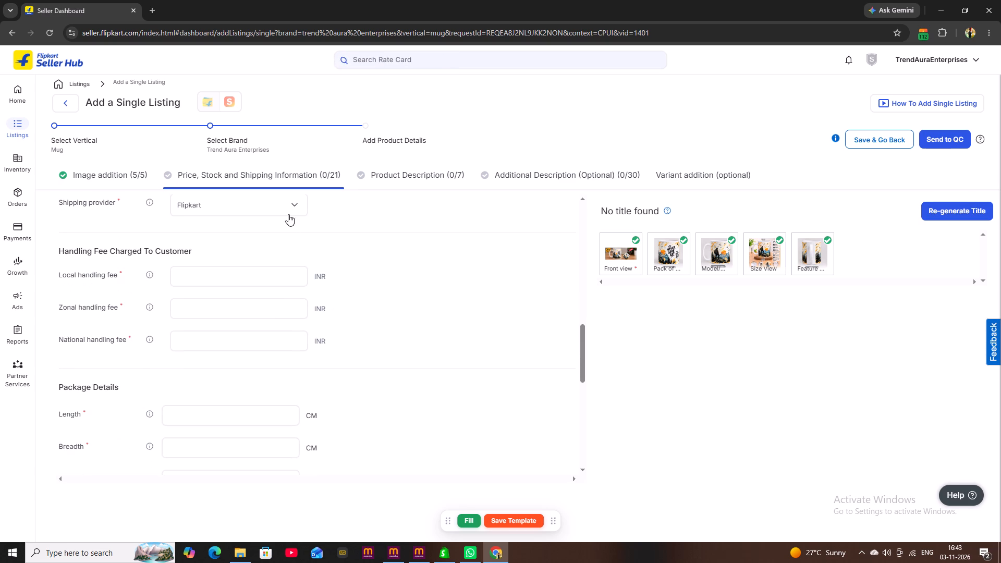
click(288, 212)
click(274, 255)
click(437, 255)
Return to the Procurement type setting in the Inventory Details.
scroll(437, 255, up, 5)
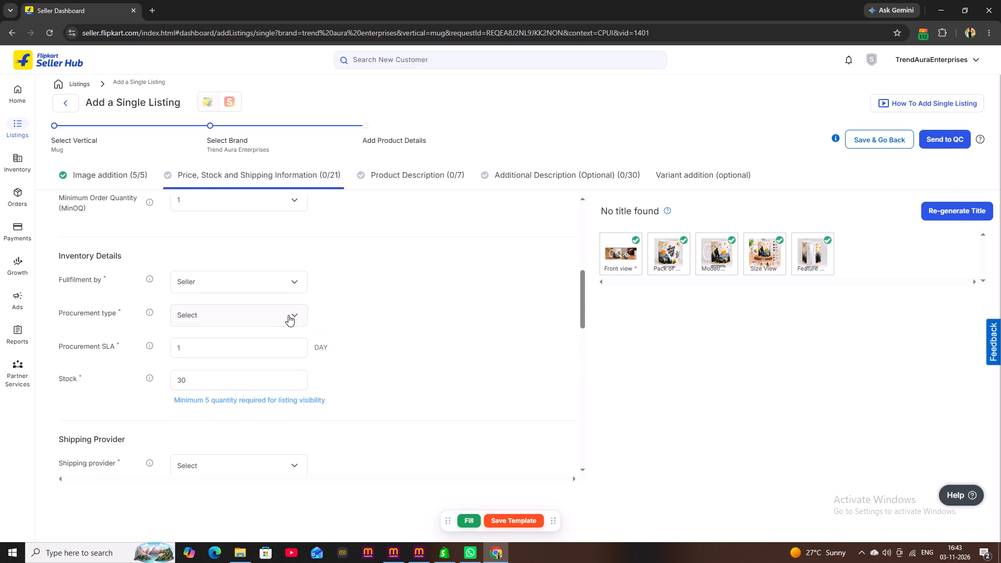
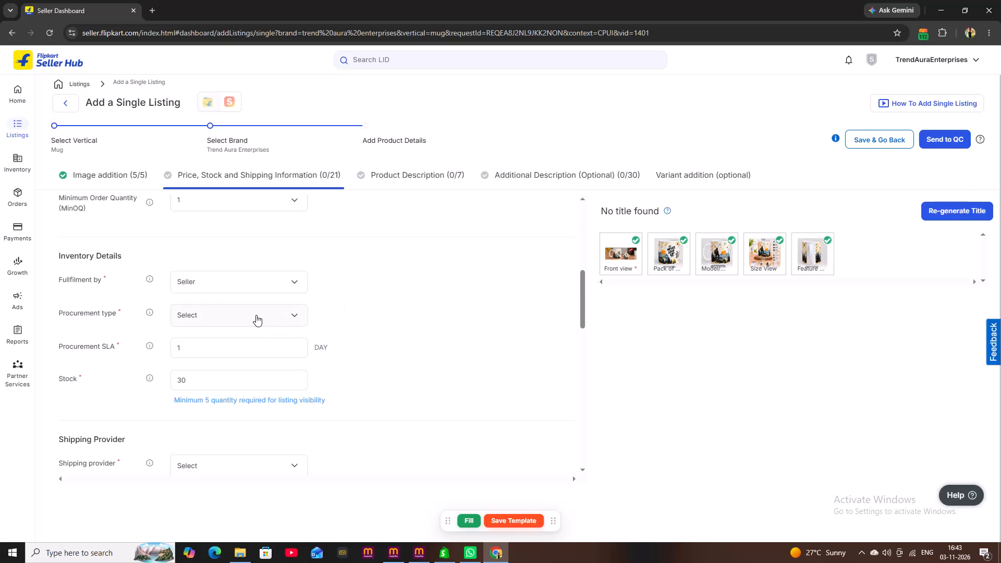
Set the Procurement type to instock in the Inventory Details.
click(256, 315)
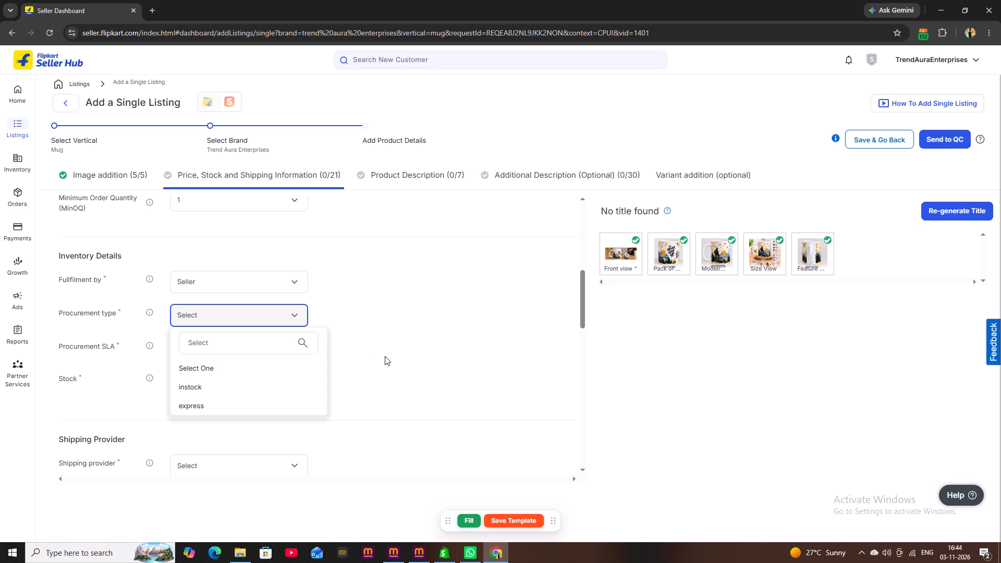
click(423, 348)
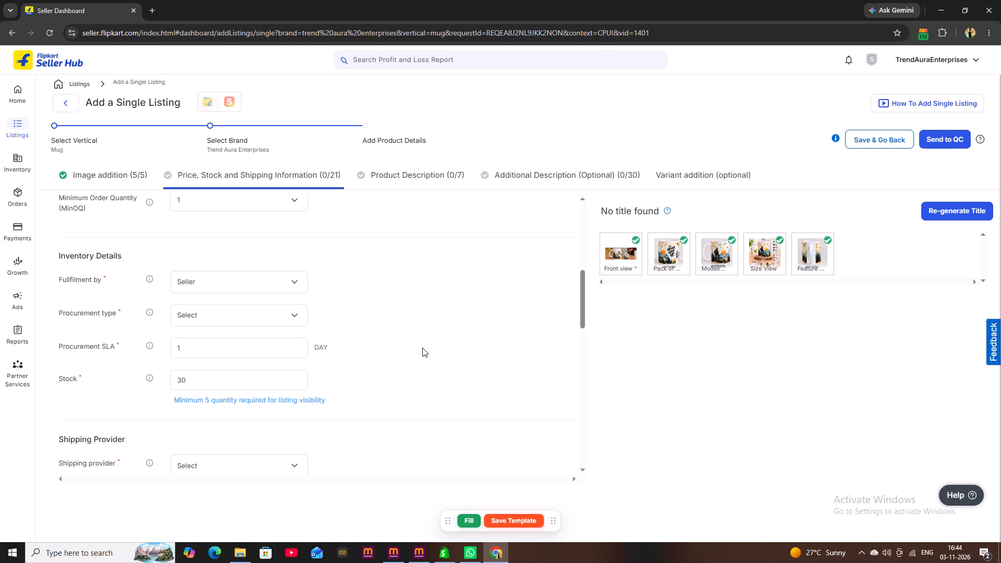
click(199, 317)
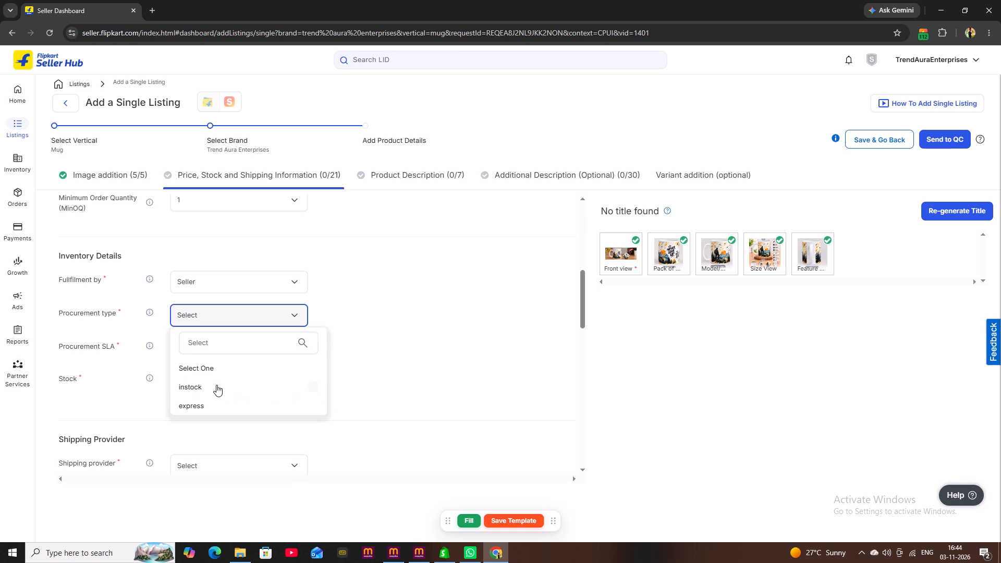
click(216, 385)
Set the Shipping provider to Flipkart.
scroll(445, 336, down, 1)
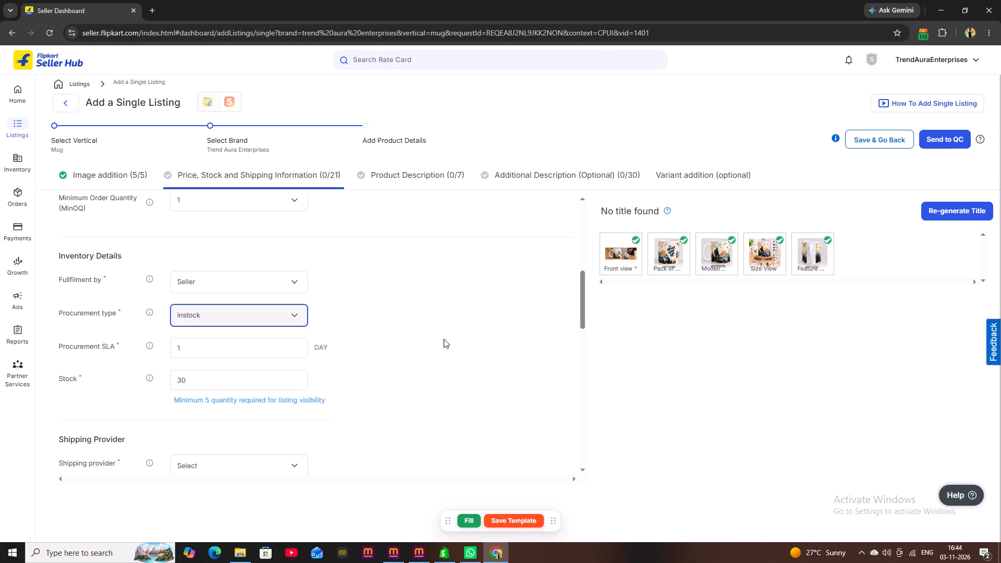
scroll(444, 339, down, 3)
click(223, 263)
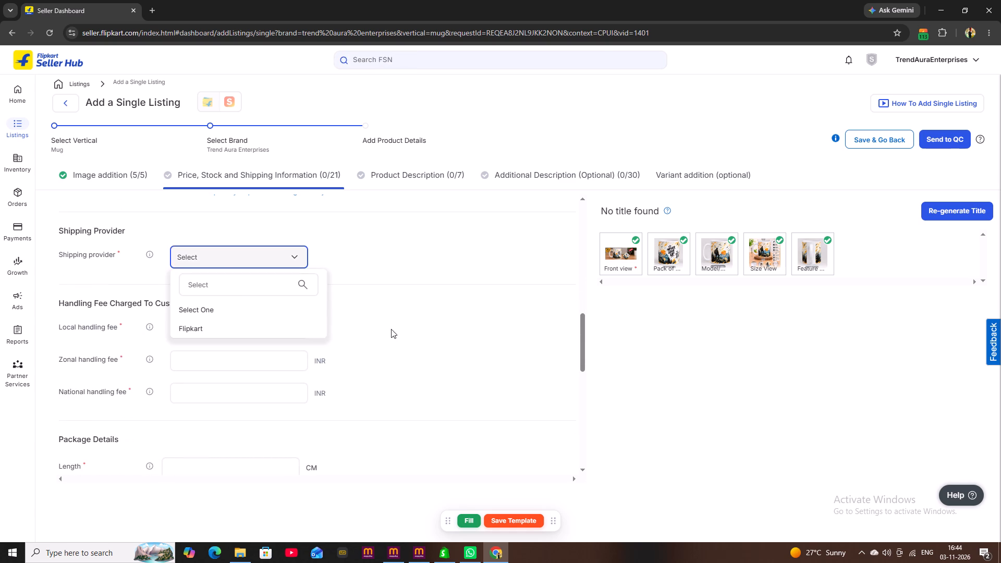
click(238, 328)
Start filling in the Local handling fee under Handling Fee Charged To Customer.
click(220, 322)
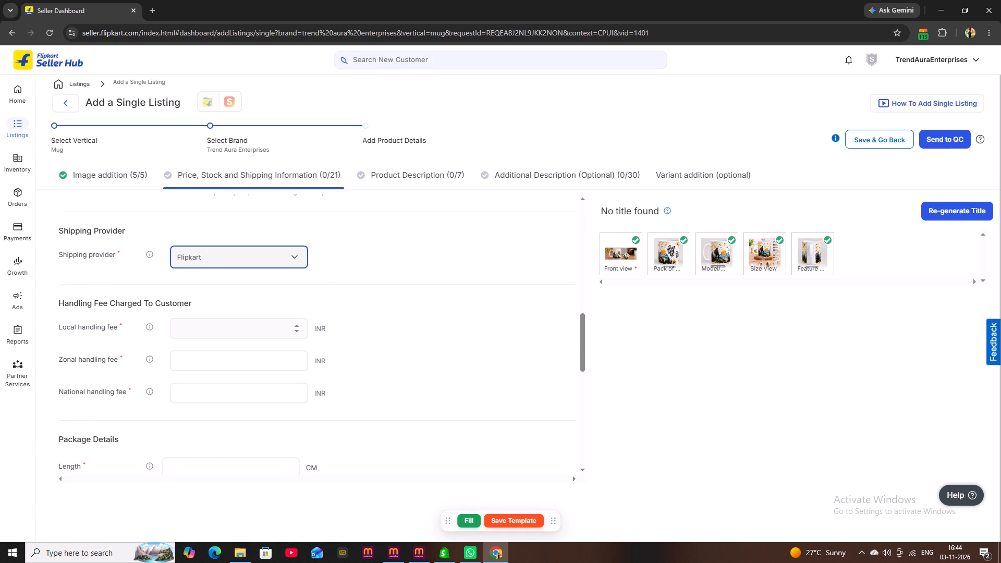
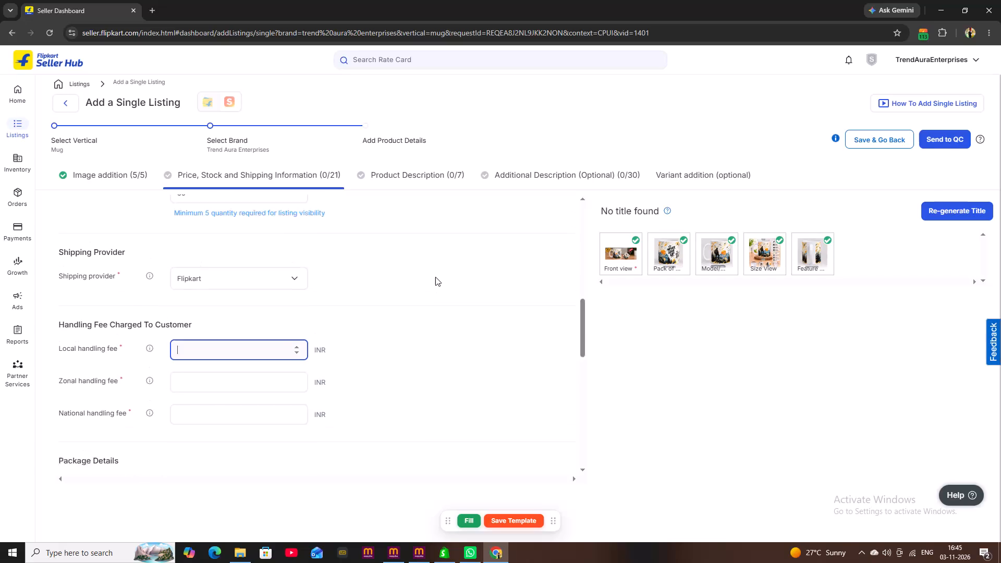
Set Your selling price to 150 INR in the Price Details.
scroll(441, 269, up, 3)
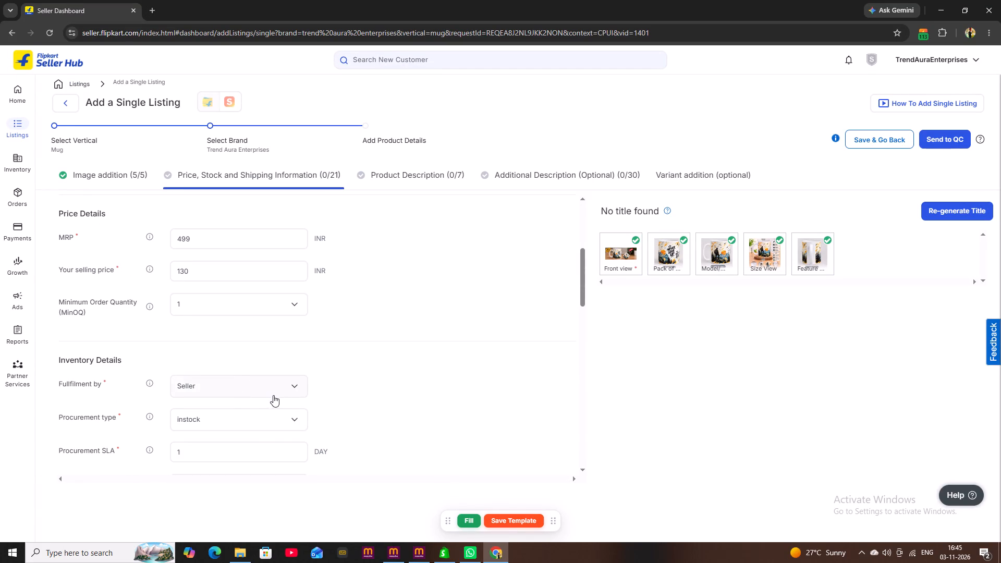
scroll(482, 315, up, 2)
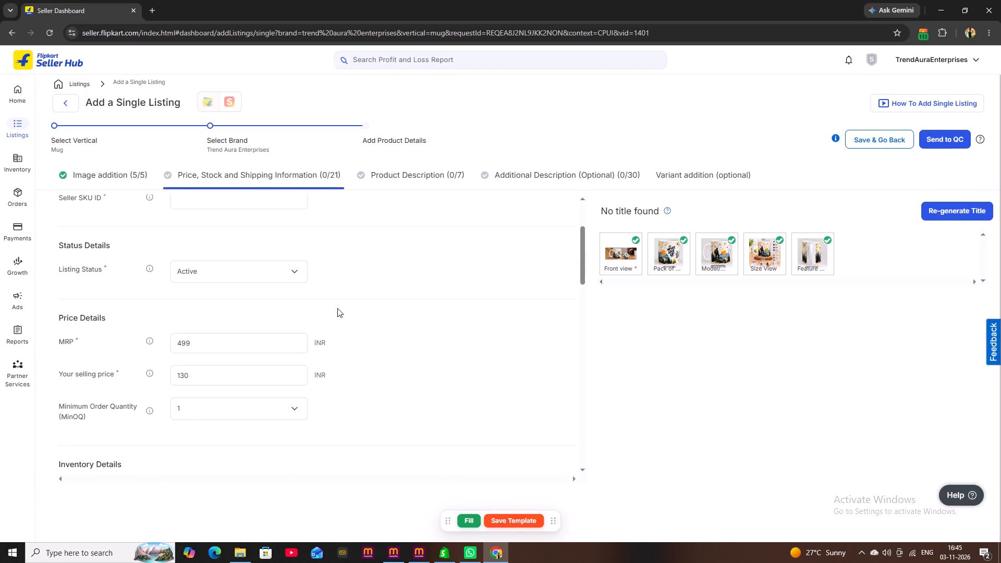
click(203, 375)
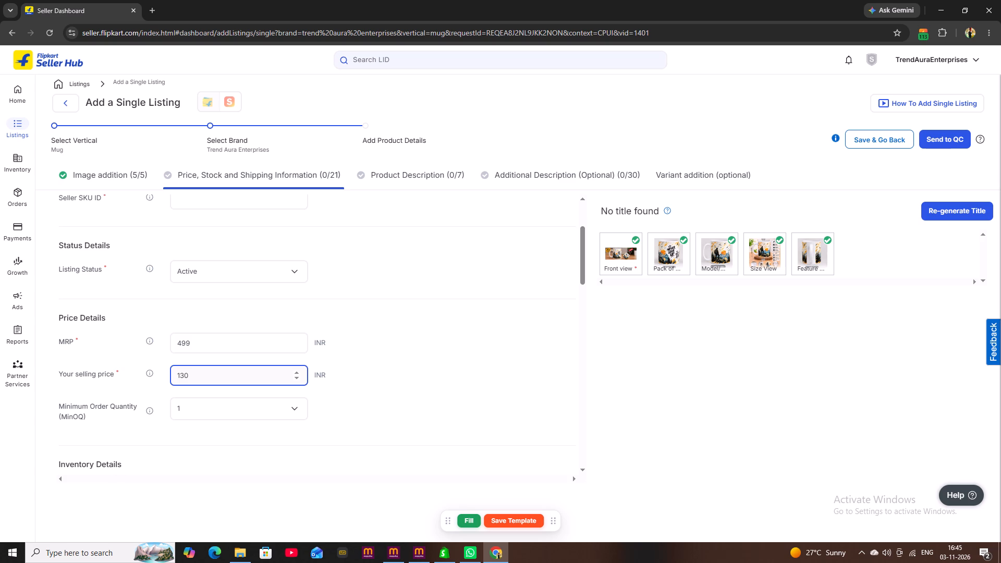
key(BackSpace)
key(BackSpace)
key(5)
key(0)
click(450, 358)
Enter NGP_MUG as the Seller SKU ID under Listing Information.
scroll(491, 375, up, 2)
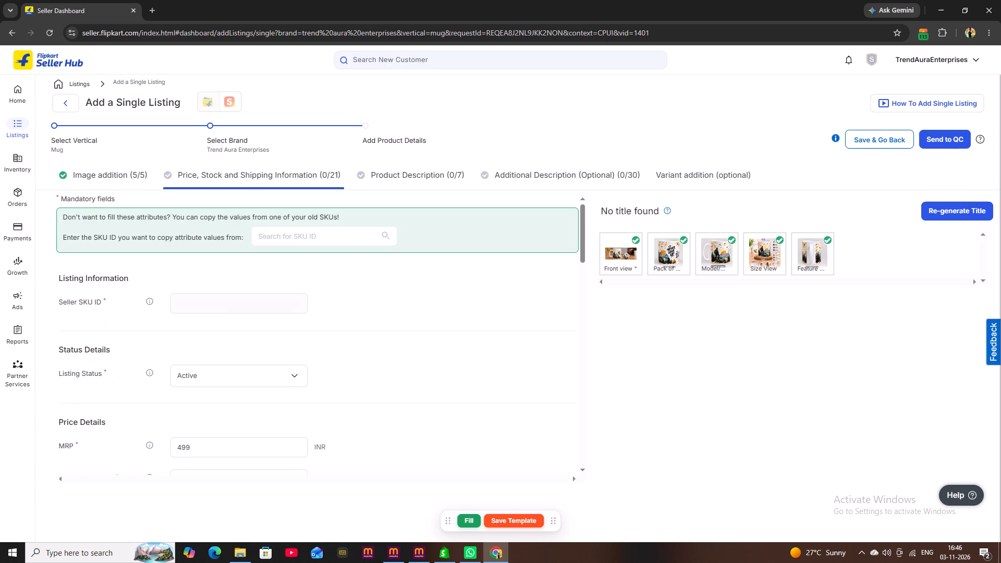
click(258, 298)
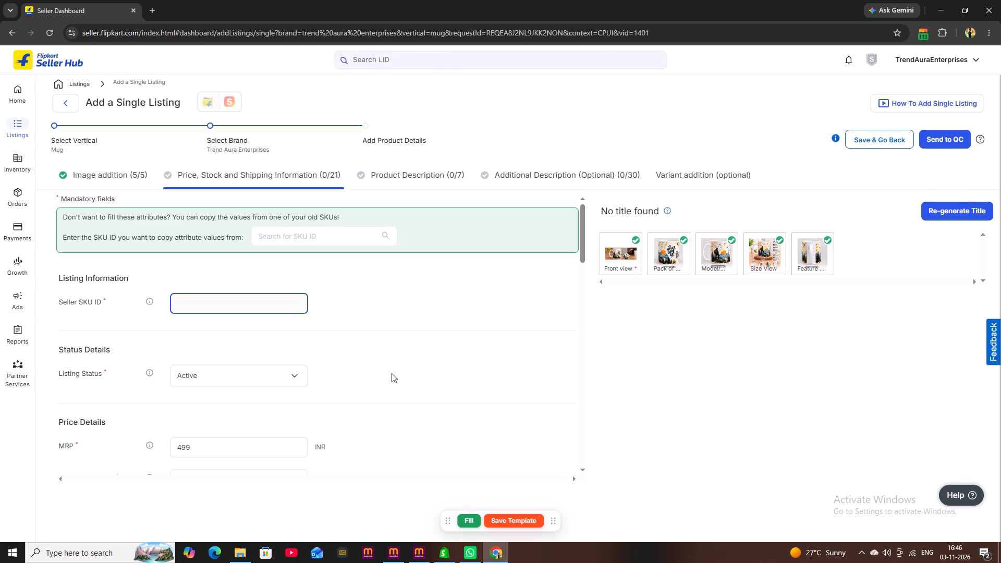
scroll(408, 366, down, 4)
scroll(409, 367, up, 3)
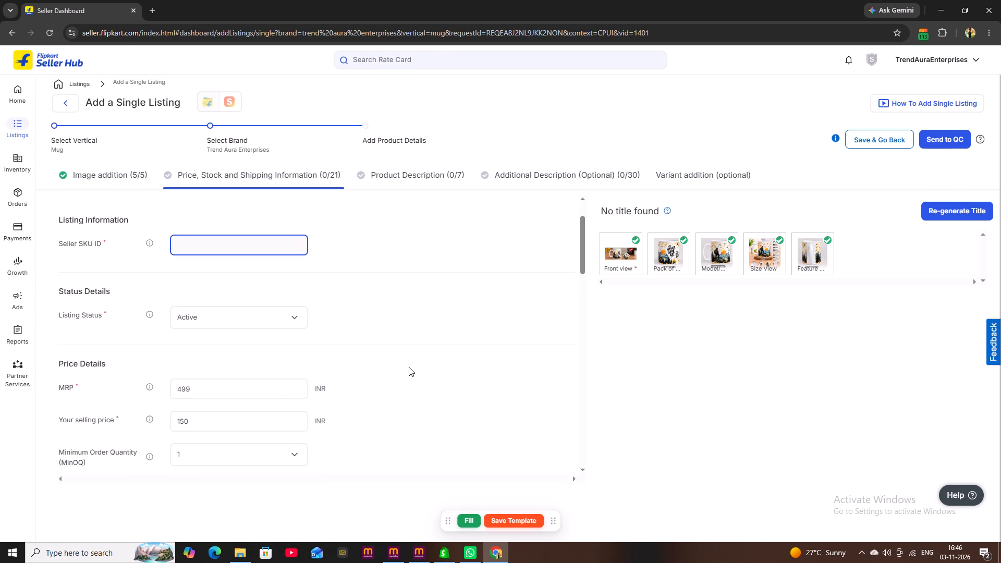
scroll(409, 367, down, 1)
key(n)
scroll(409, 367, up, 2)
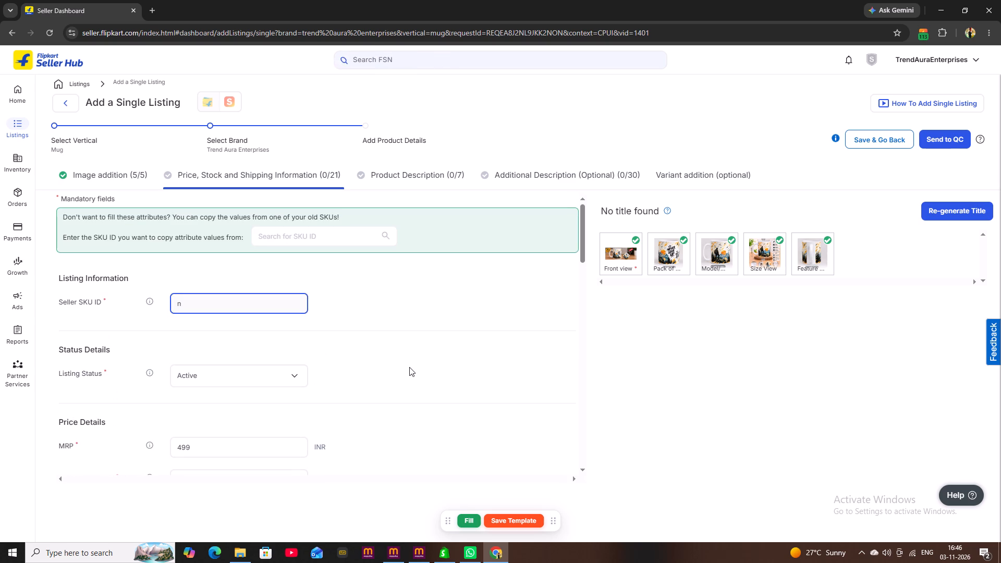
key(BackSpace)
text(NGP)
text(_1)
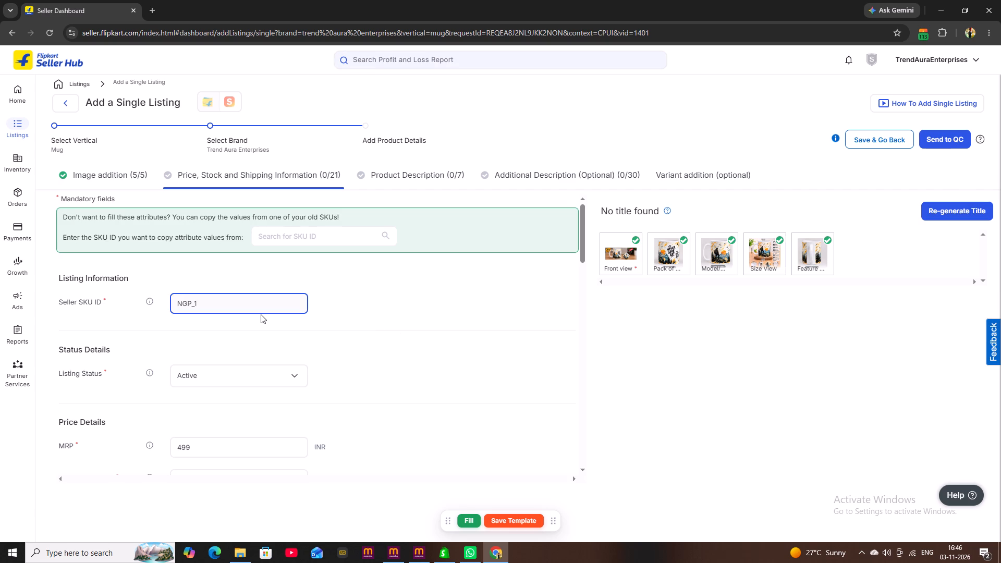
key(BackSpace)
text(MUFG)
key(BackSpace)
key(BackSpace)
key(g)
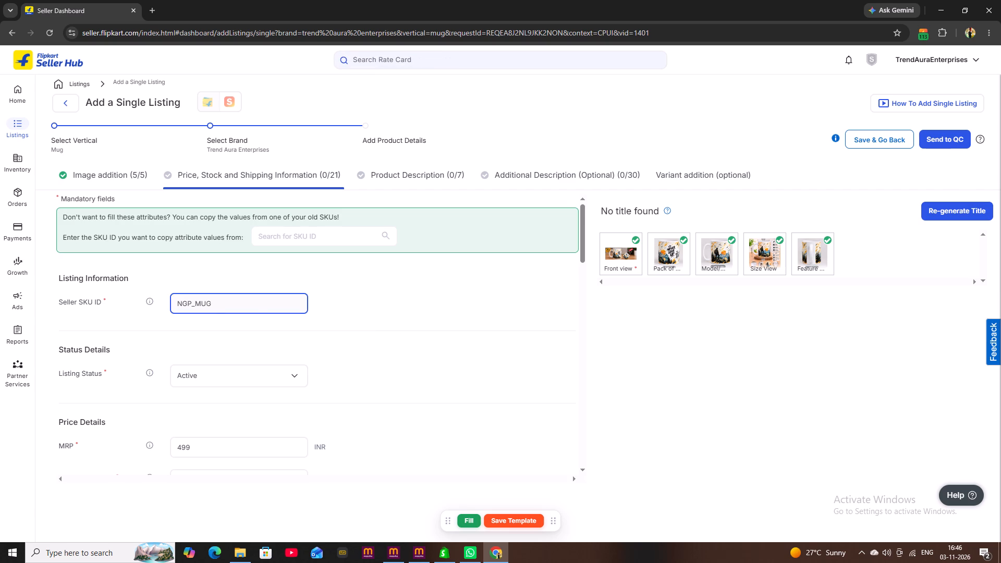
click(449, 316)
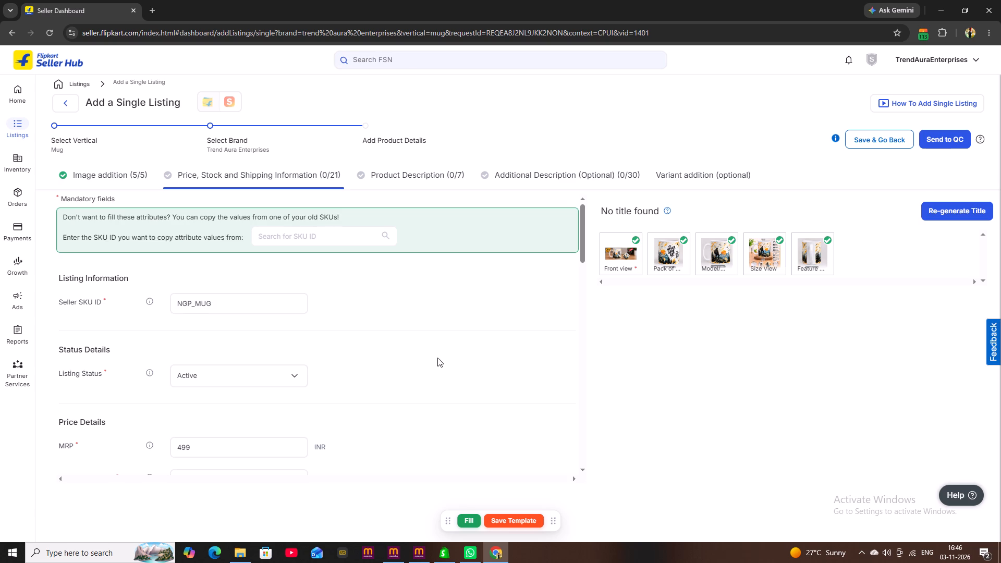
Look through the inventory, handling fee, package, tax and manufacturing fields of the shipping information form.
scroll(437, 358, down, 5)
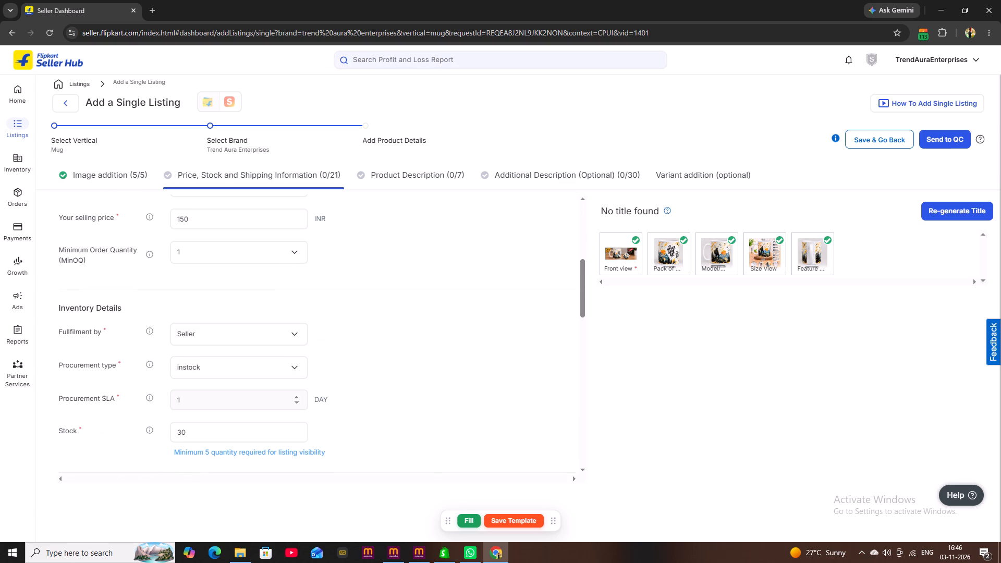
scroll(518, 398, down, 1)
scroll(412, 380, down, 2)
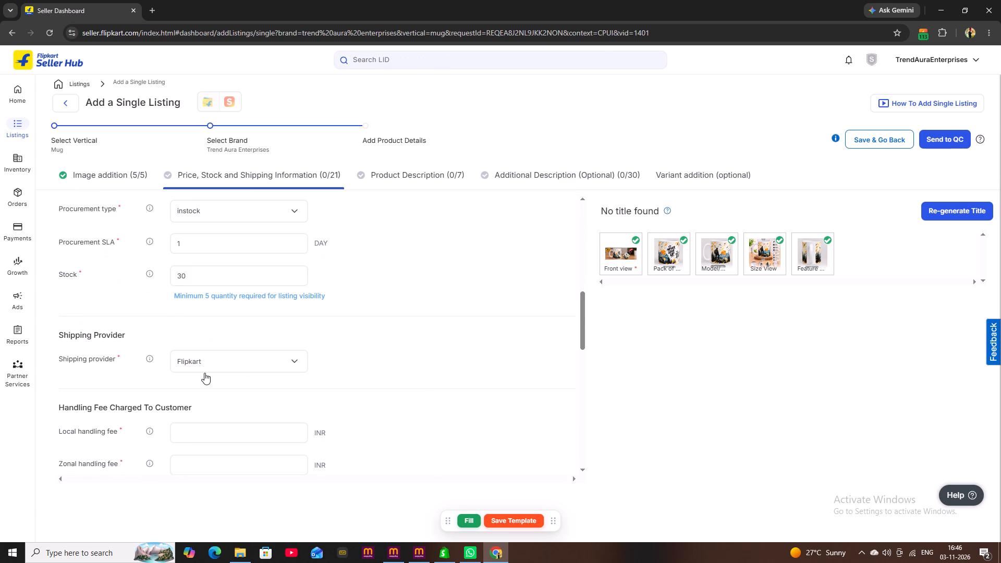
scroll(573, 419, down, 4)
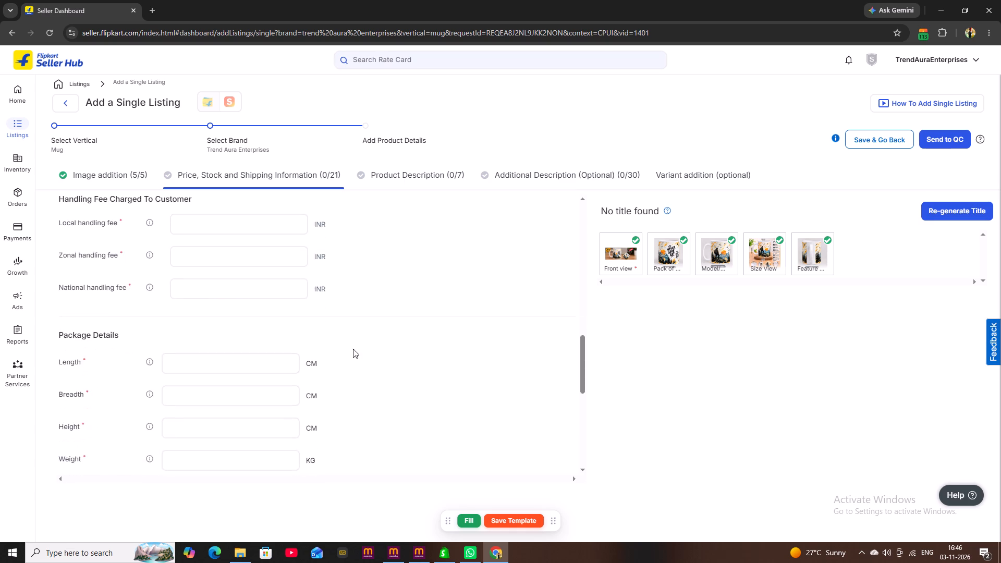
scroll(336, 338, up, 1)
click(256, 278)
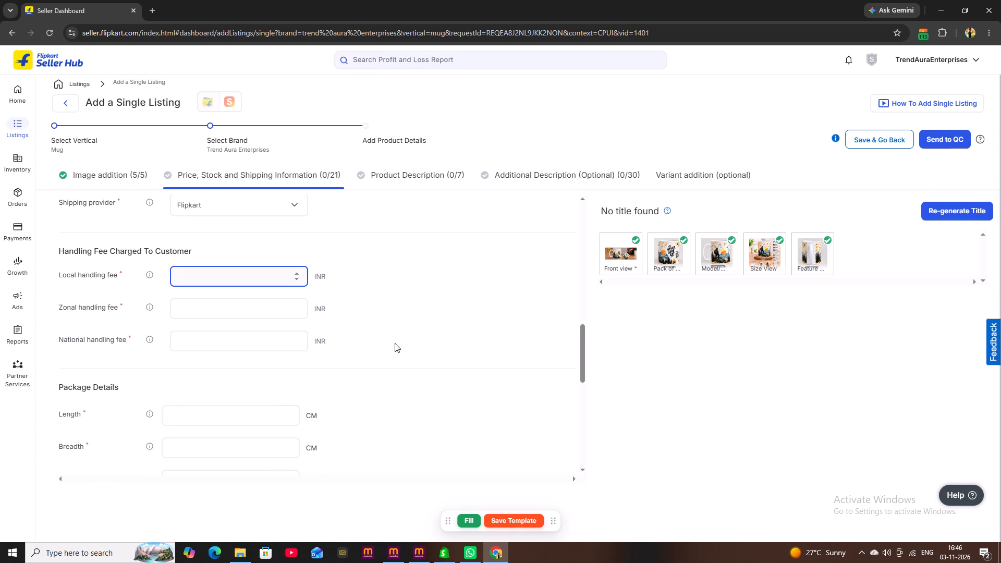
scroll(405, 338, down, 2)
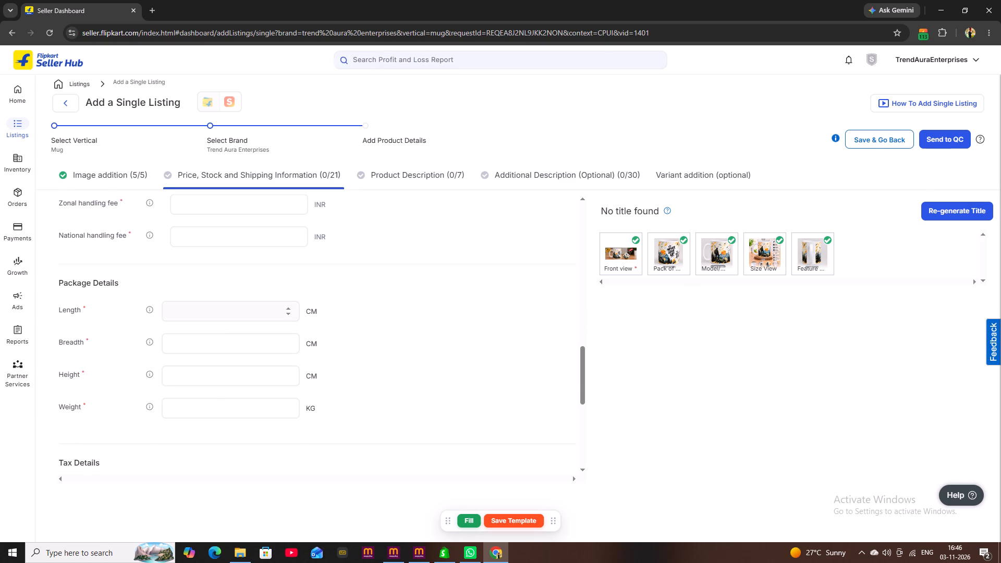
scroll(437, 323, down, 4)
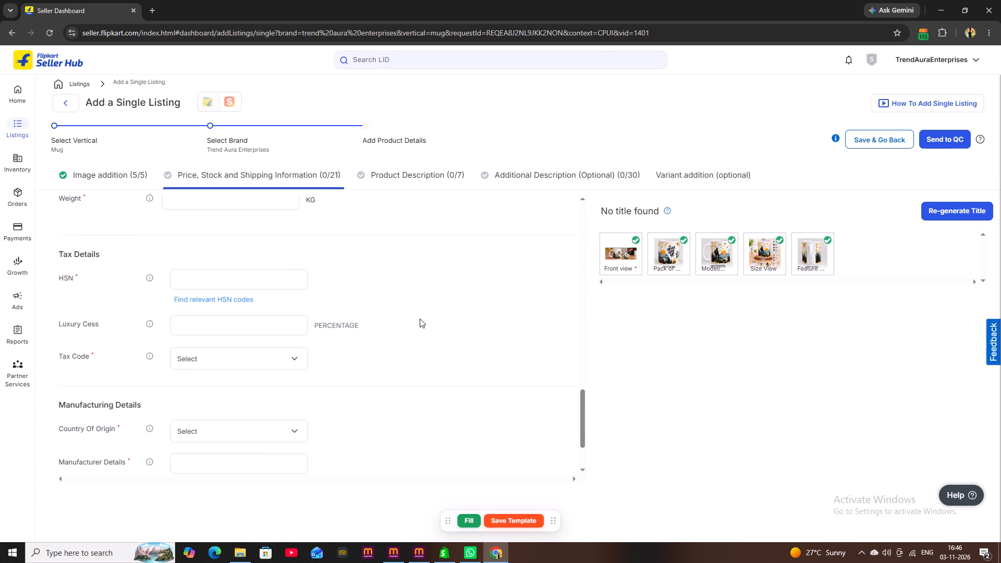
scroll(325, 280, up, 2)
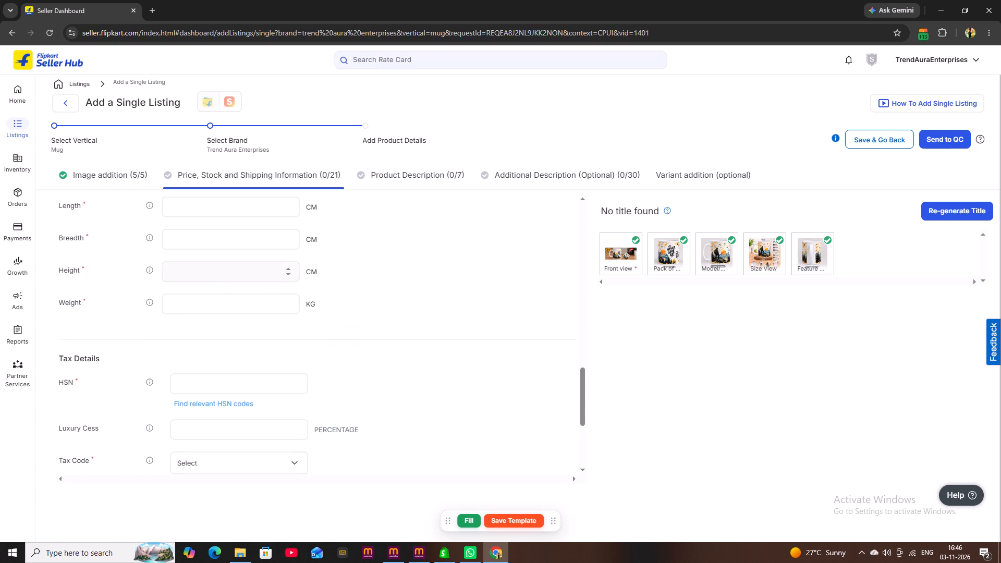
scroll(437, 310, down, 1)
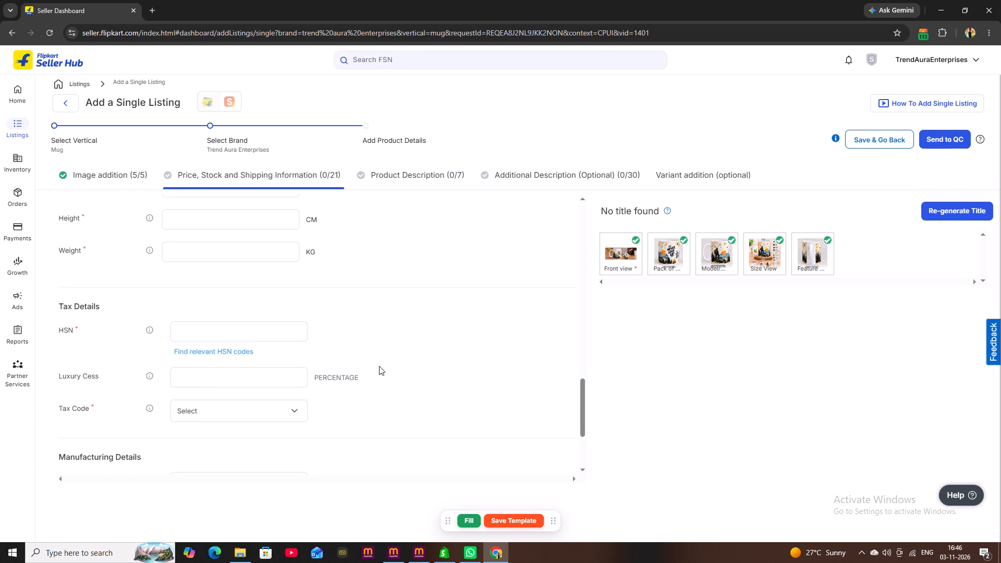
scroll(486, 374, down, 2)
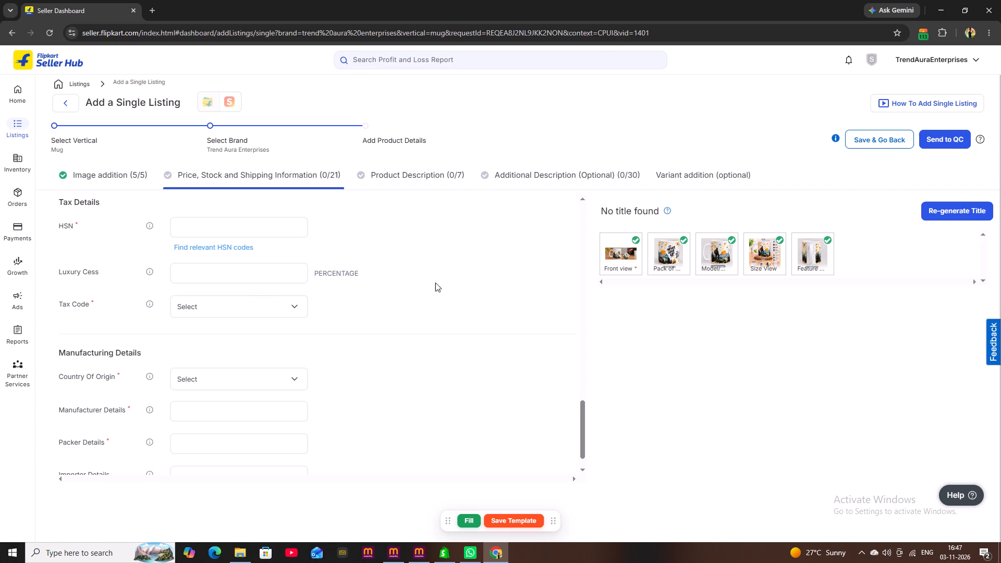
Set the Luxury Cess to 0 percent in the Tax Details.
click(233, 284)
click(241, 271)
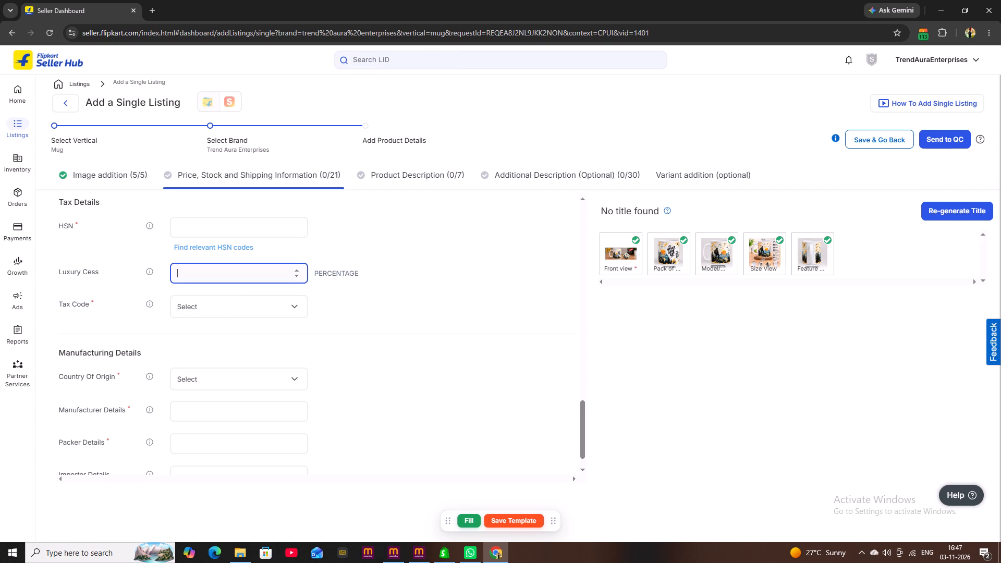
key(0)
click(434, 301)
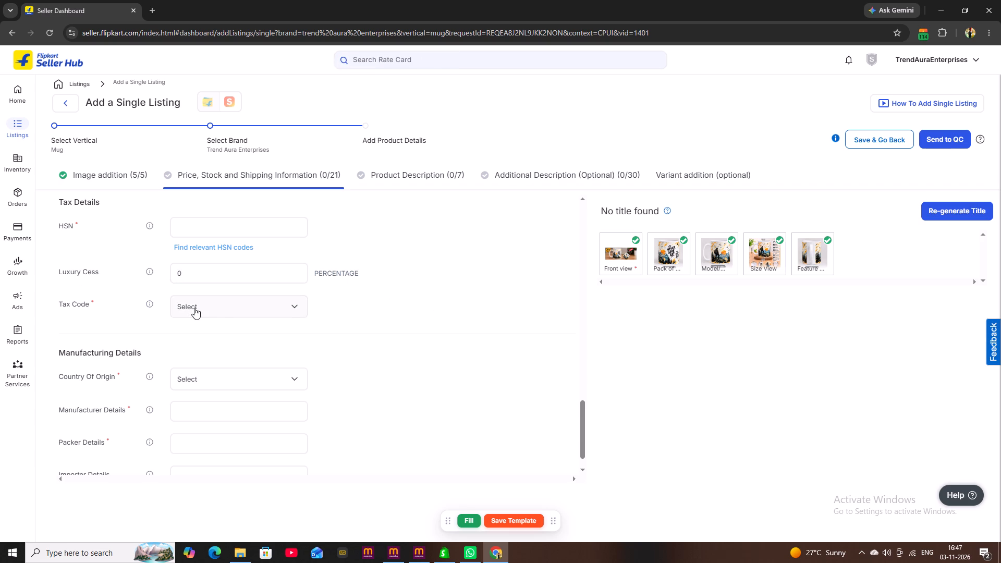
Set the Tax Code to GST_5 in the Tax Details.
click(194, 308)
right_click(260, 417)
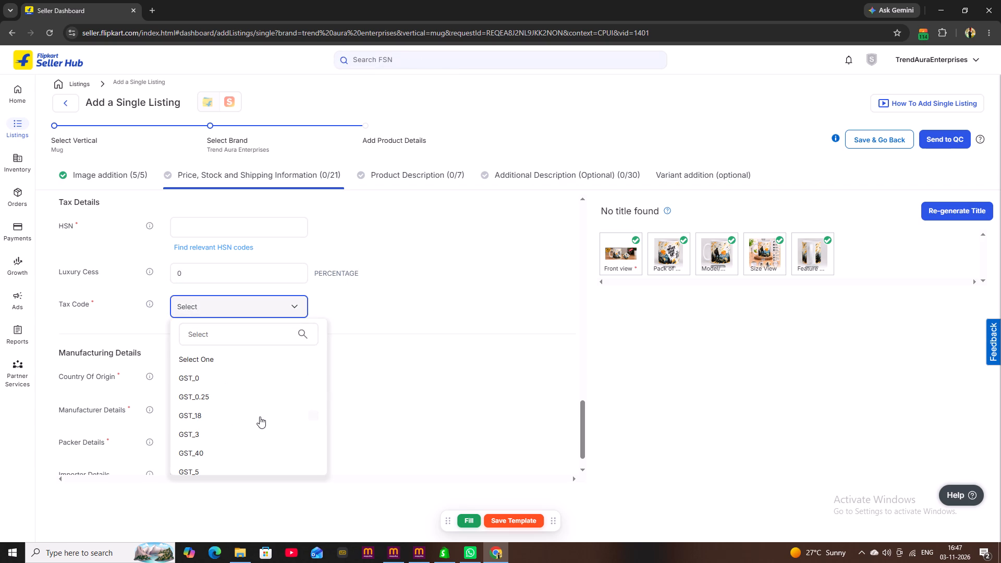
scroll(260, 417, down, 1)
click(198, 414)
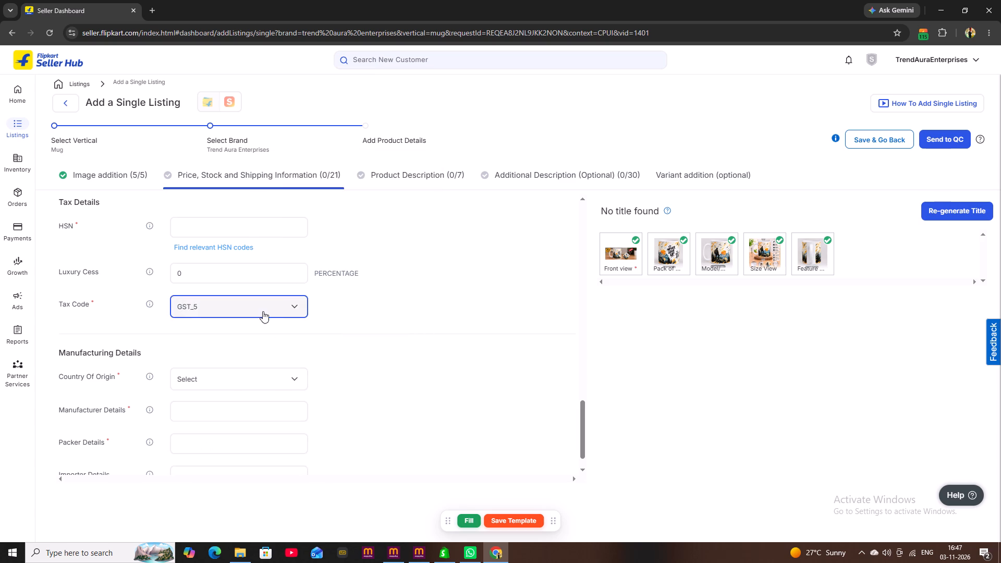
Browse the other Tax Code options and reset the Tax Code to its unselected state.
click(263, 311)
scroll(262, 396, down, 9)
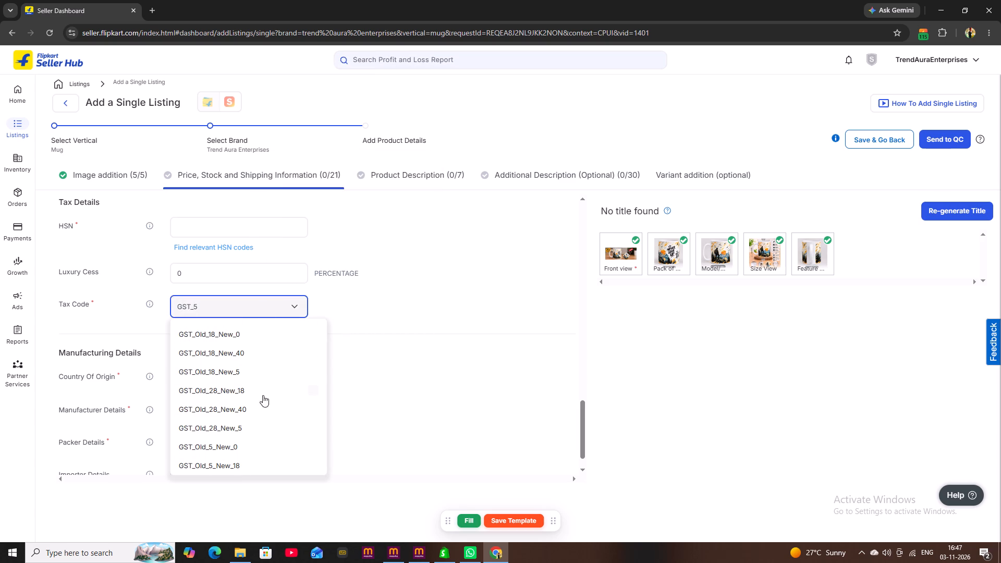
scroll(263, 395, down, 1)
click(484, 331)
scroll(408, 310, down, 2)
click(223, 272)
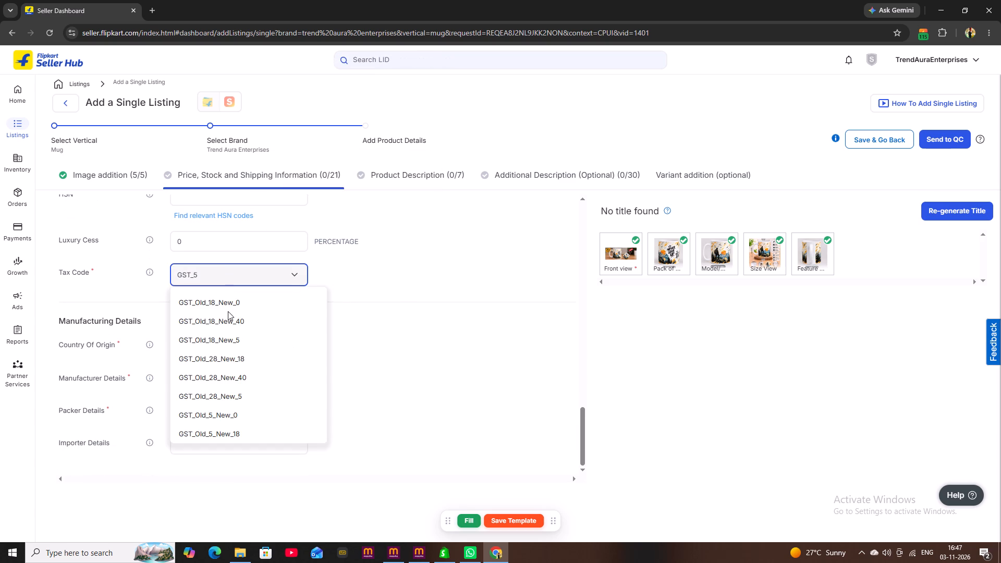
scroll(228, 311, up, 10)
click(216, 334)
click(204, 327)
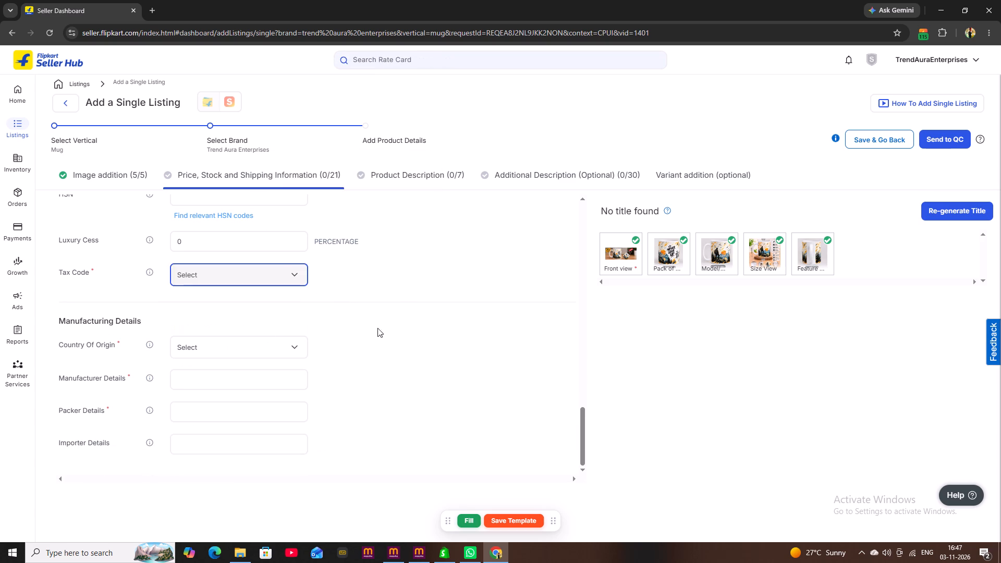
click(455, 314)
Set the Country Of Origin to India in the Manufacturing Details.
scroll(429, 318, down, 1)
click(225, 349)
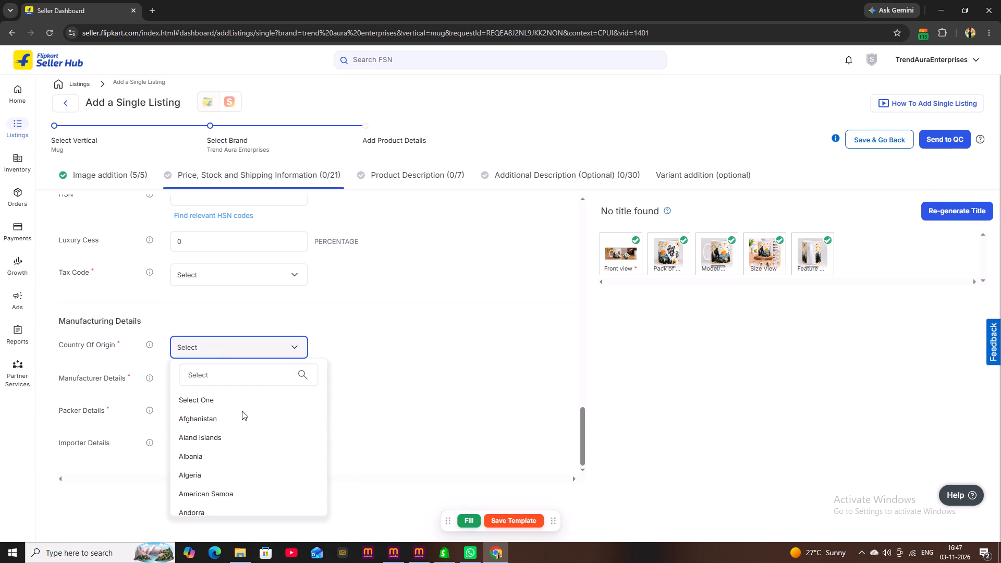
click(245, 371)
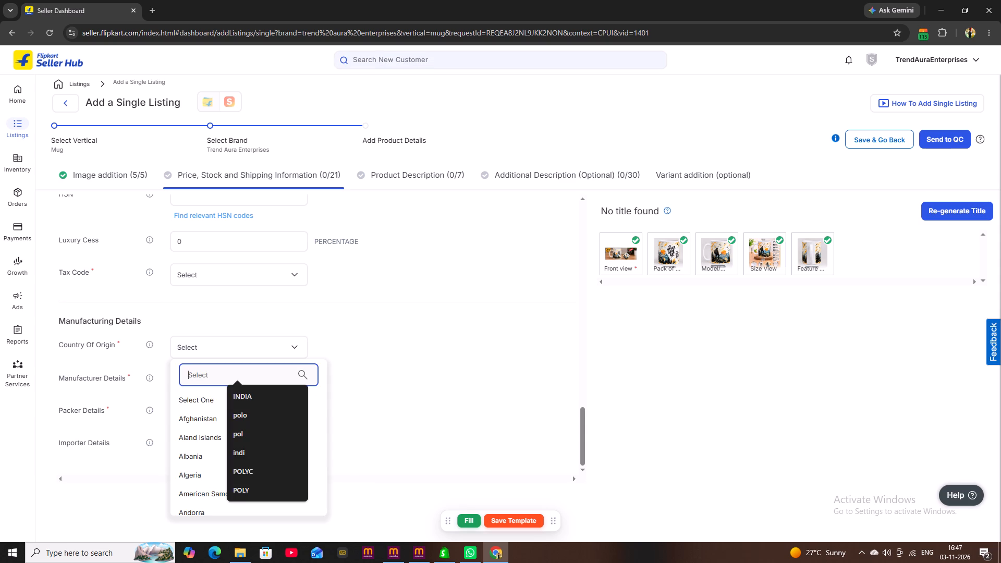
click(257, 397)
click(437, 378)
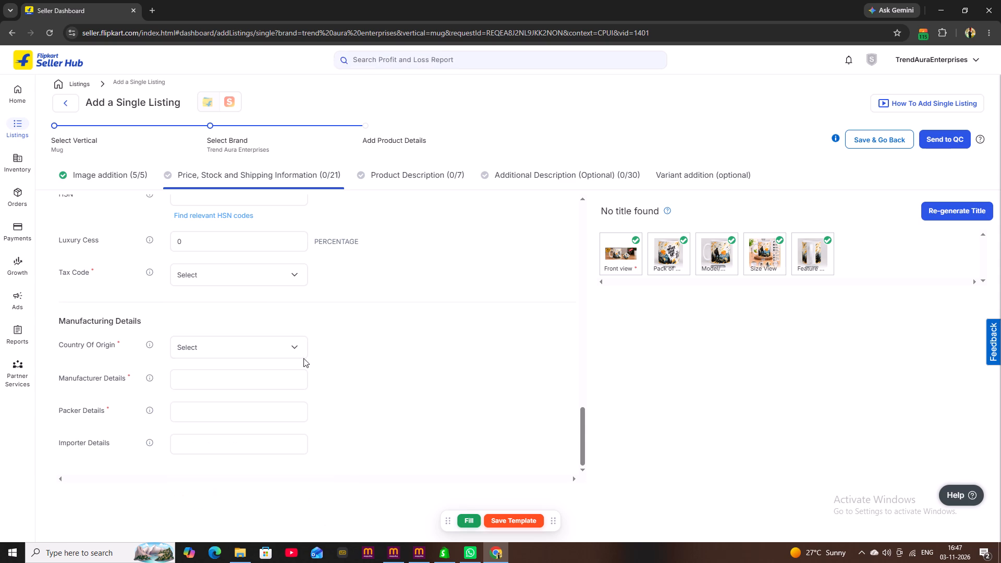
click(238, 345)
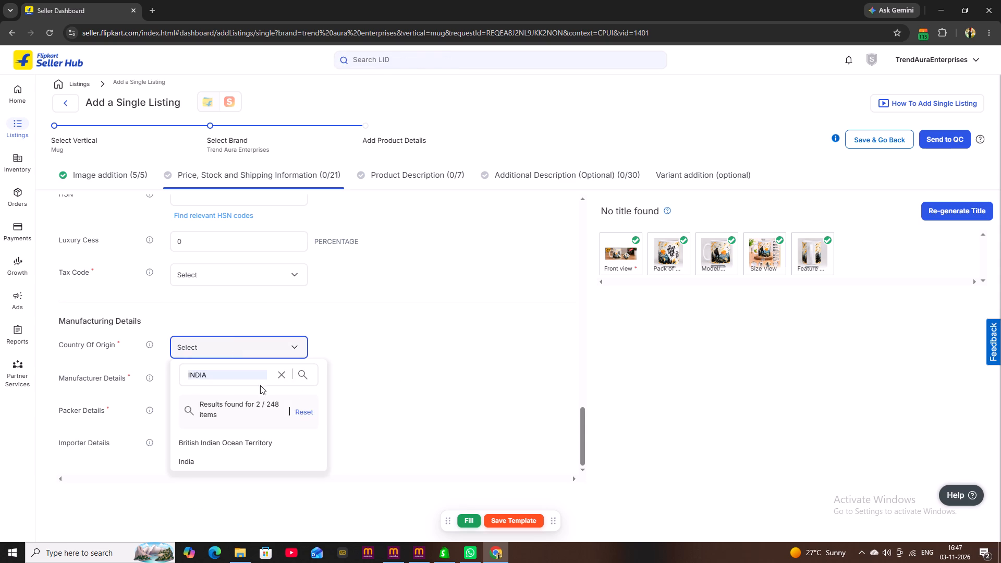
click(245, 374)
click(241, 410)
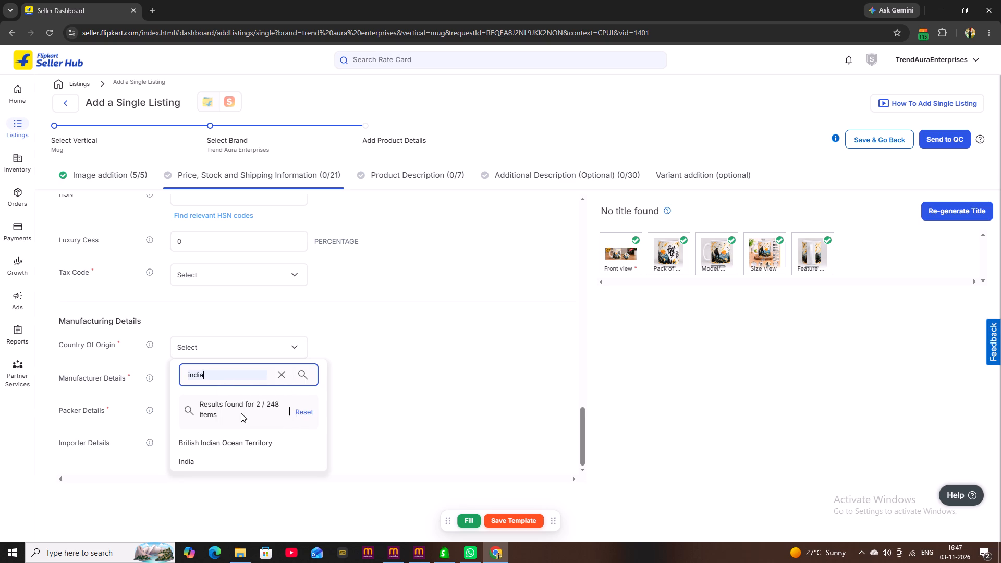
click(212, 462)
Look over the package, tax and manufacturing fields of the price, stock and shipping information.
click(220, 408)
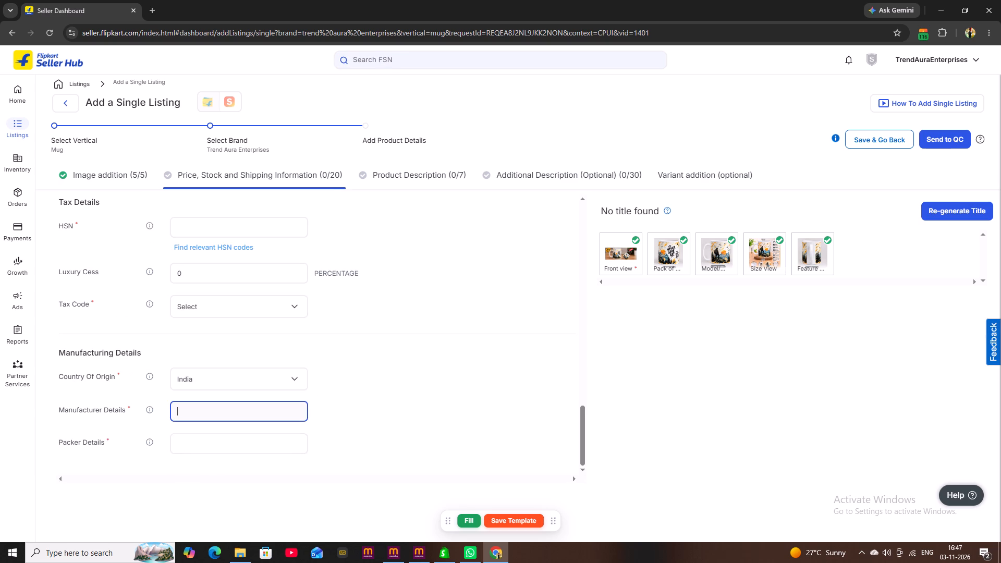
scroll(351, 368, down, 2)
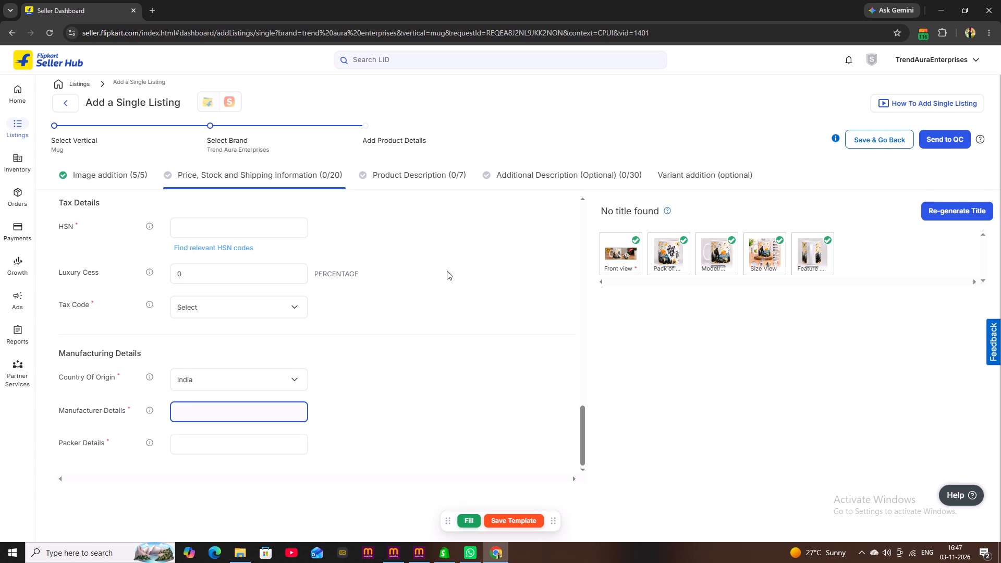
scroll(447, 271, up, 1)
scroll(447, 271, down, 2)
scroll(447, 271, up, 4)
scroll(447, 271, down, 1)
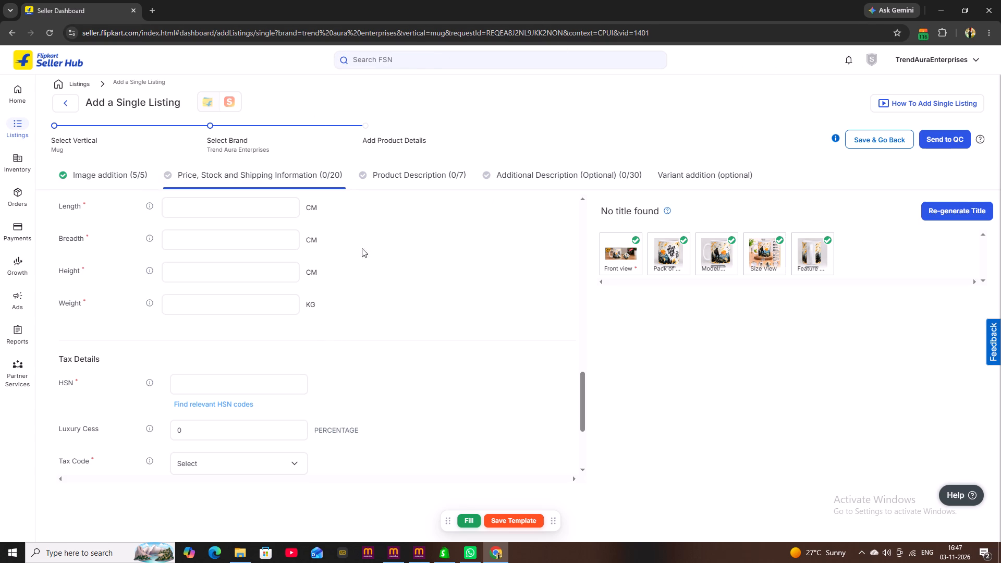
Look through the mug's Product Description fields and the optional Additional Description fields.
click(423, 174)
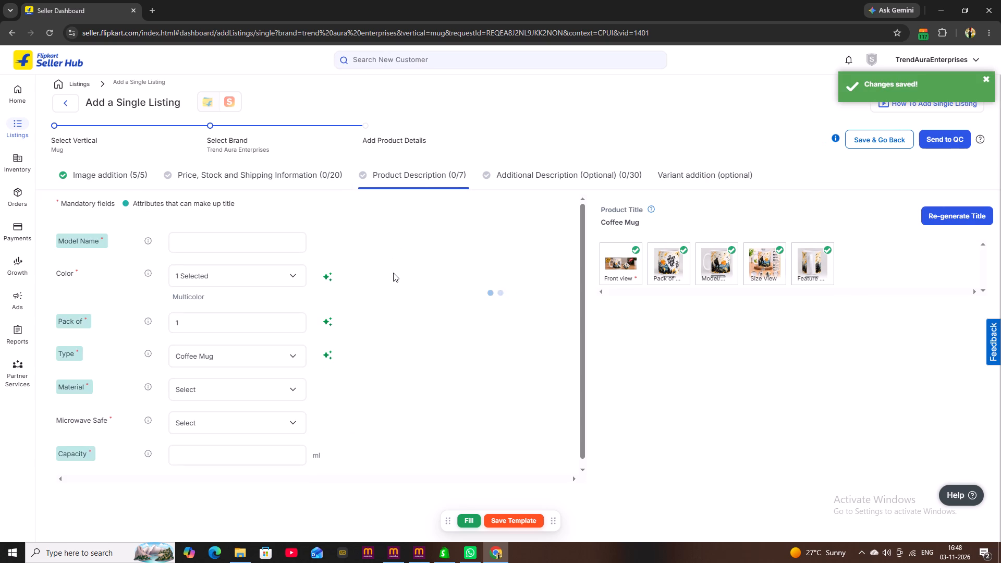
scroll(393, 274, down, 3)
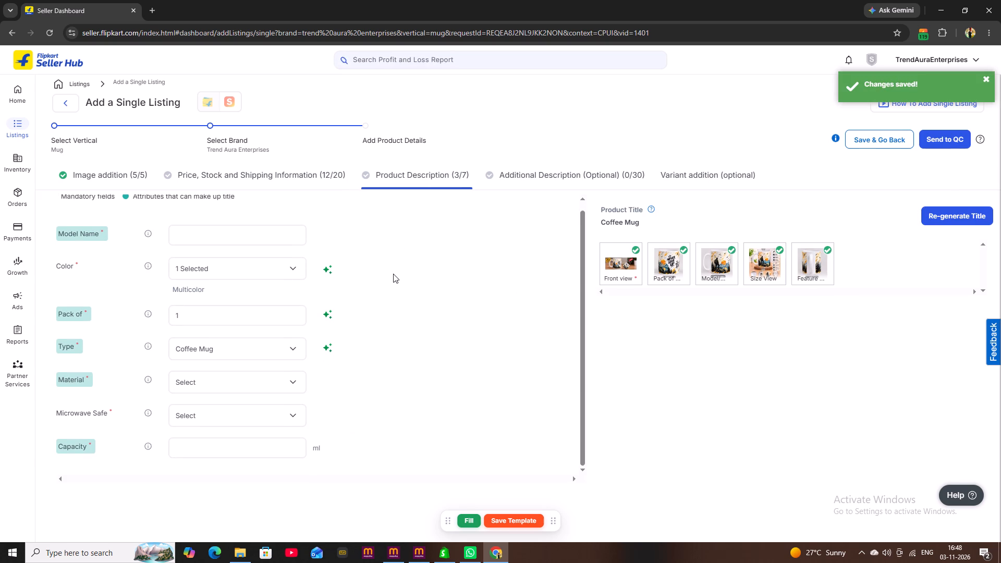
click(533, 181)
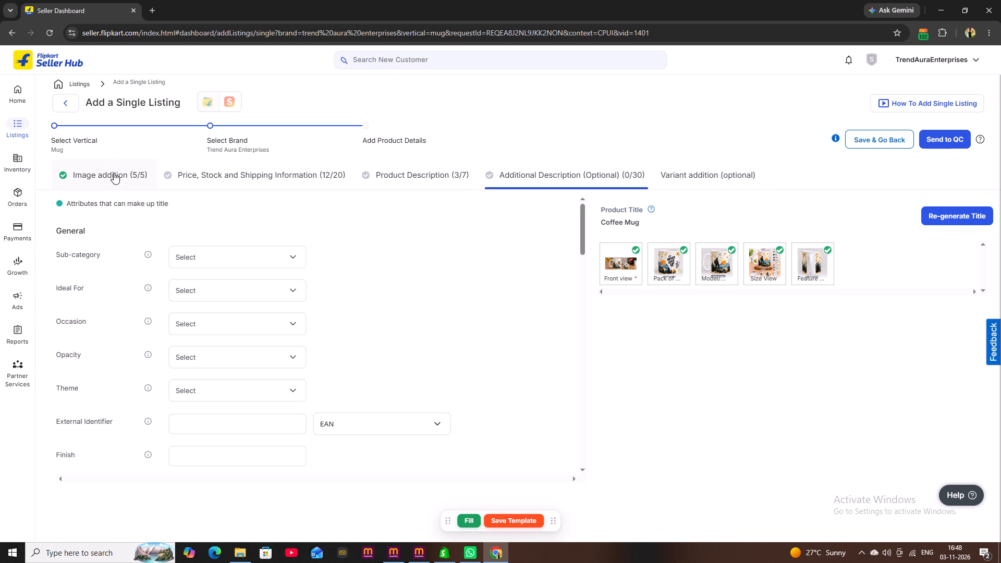
scroll(364, 276, down, 17)
scroll(365, 279, up, 19)
Review the Price, Stock and Shipping Information from the listing information down to the package details.
click(257, 166)
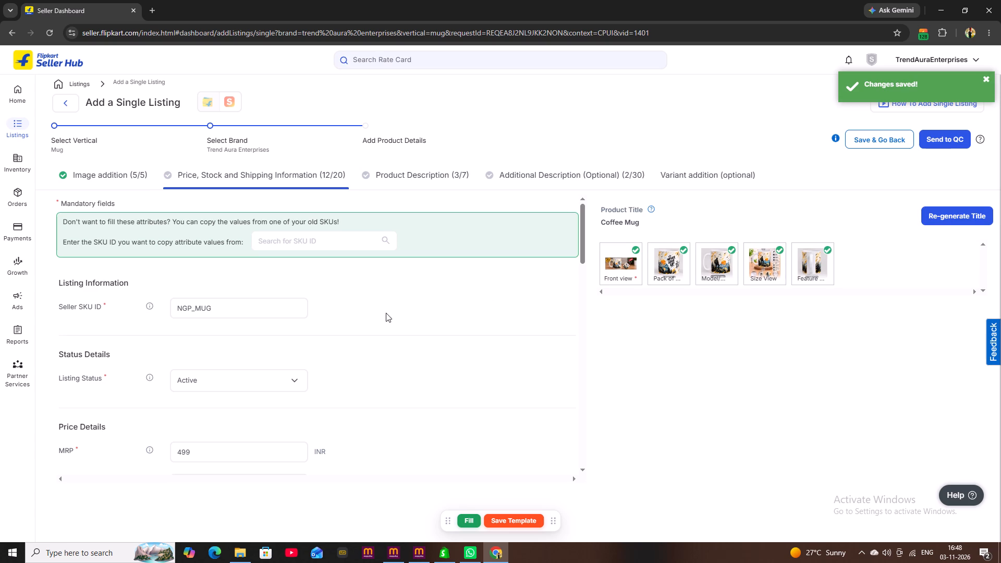
scroll(365, 322, down, 11)
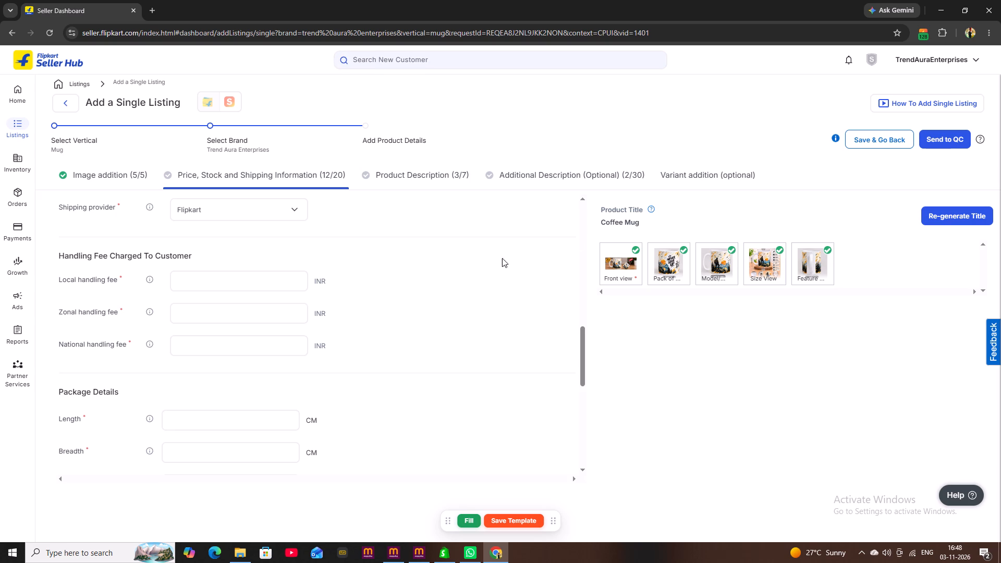
Examine the optional Additional Description, including warranty, dimensions, items included, search keywords and description fields.
click(589, 168)
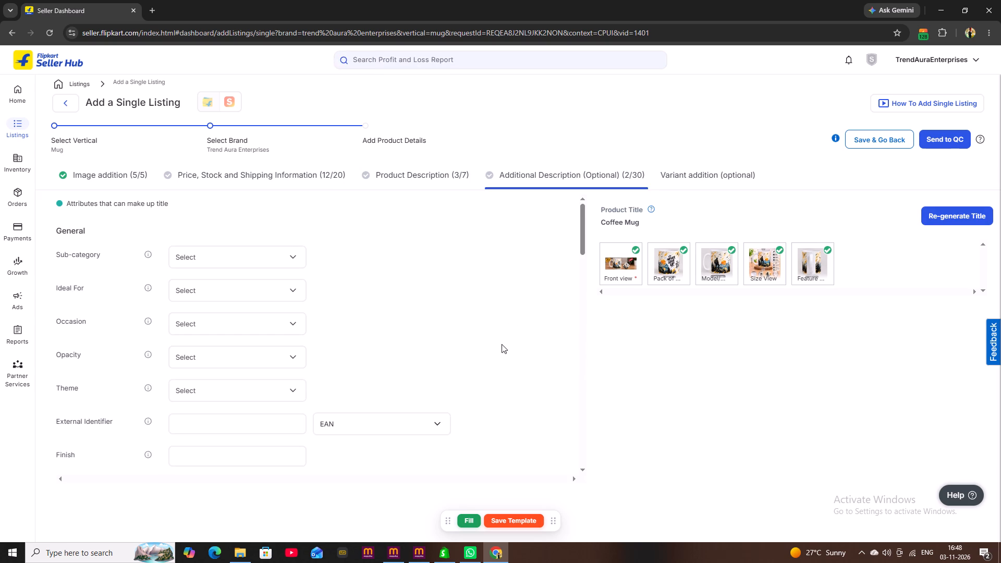
scroll(501, 323, down, 2)
scroll(501, 323, down, 19)
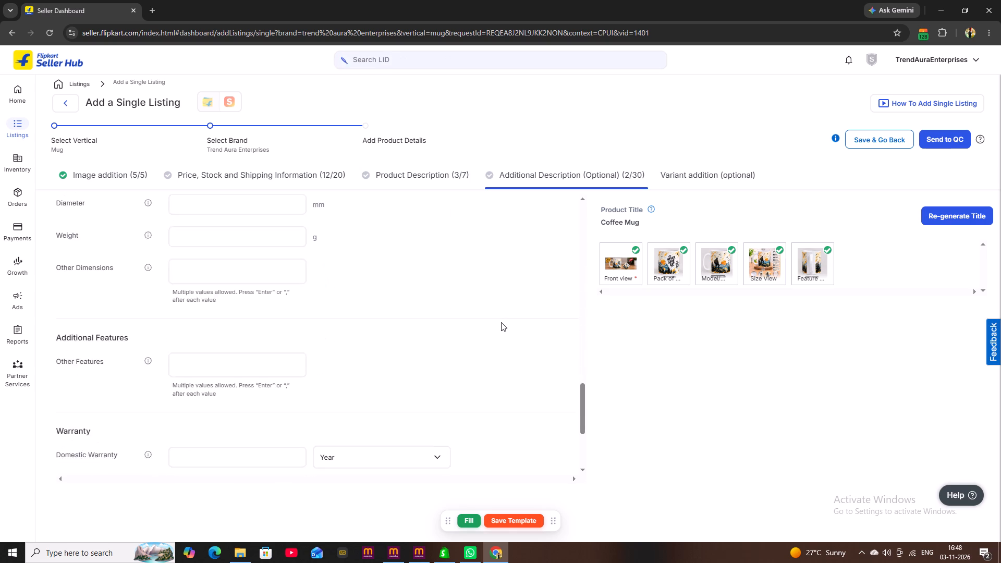
scroll(501, 322, down, 10)
scroll(623, 320, up, 1)
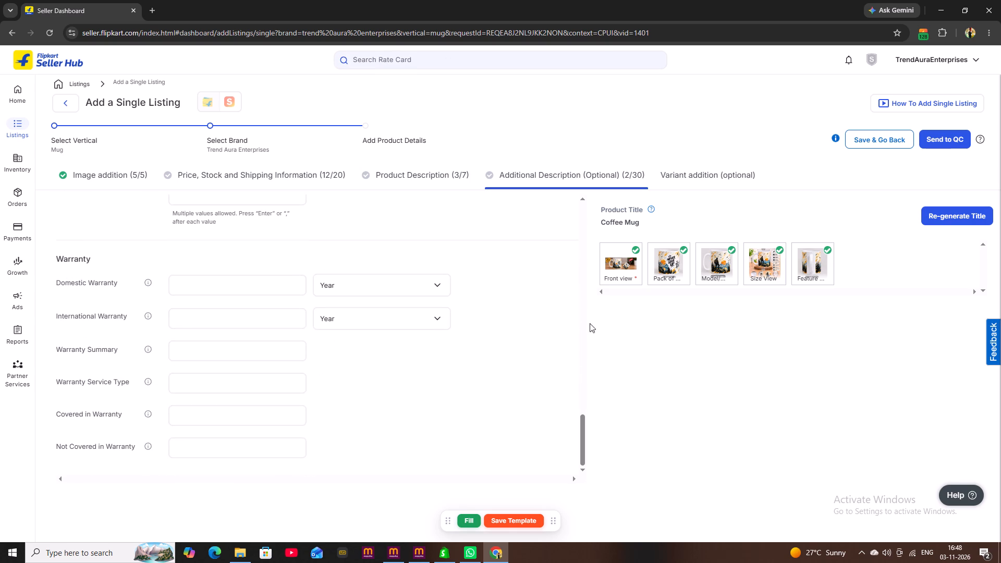
scroll(391, 343, up, 1)
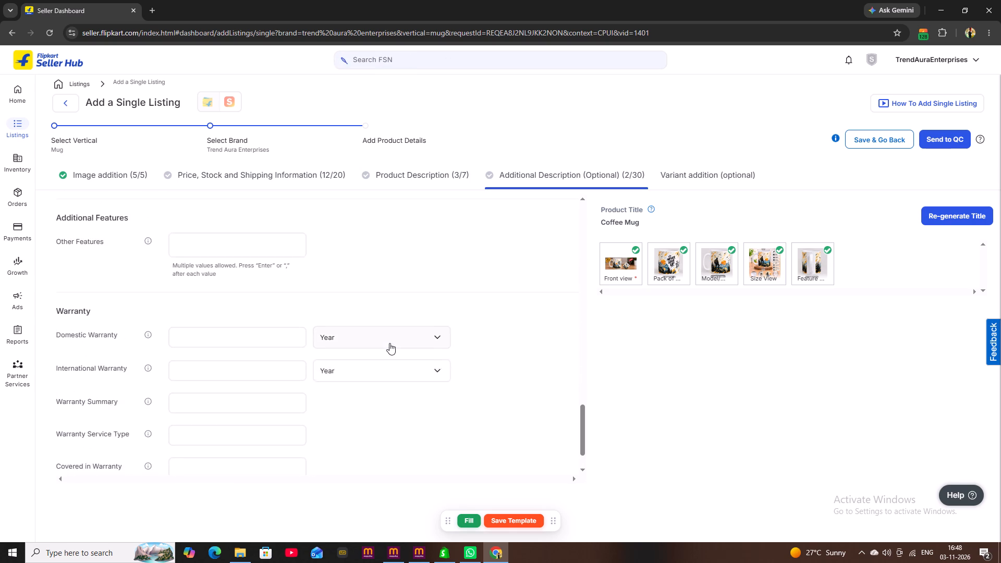
scroll(389, 343, up, 8)
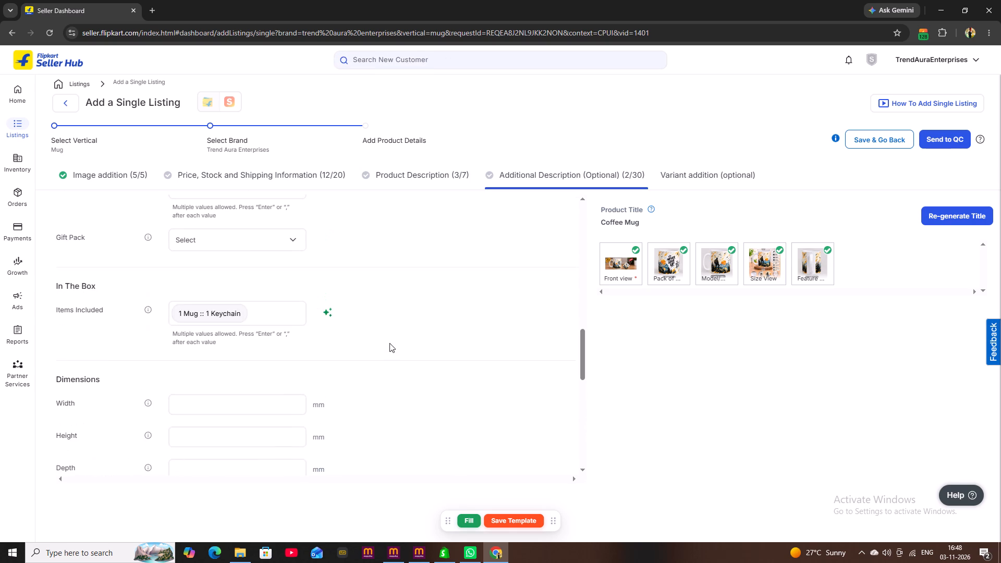
scroll(389, 343, up, 1)
scroll(118, 357, up, 2)
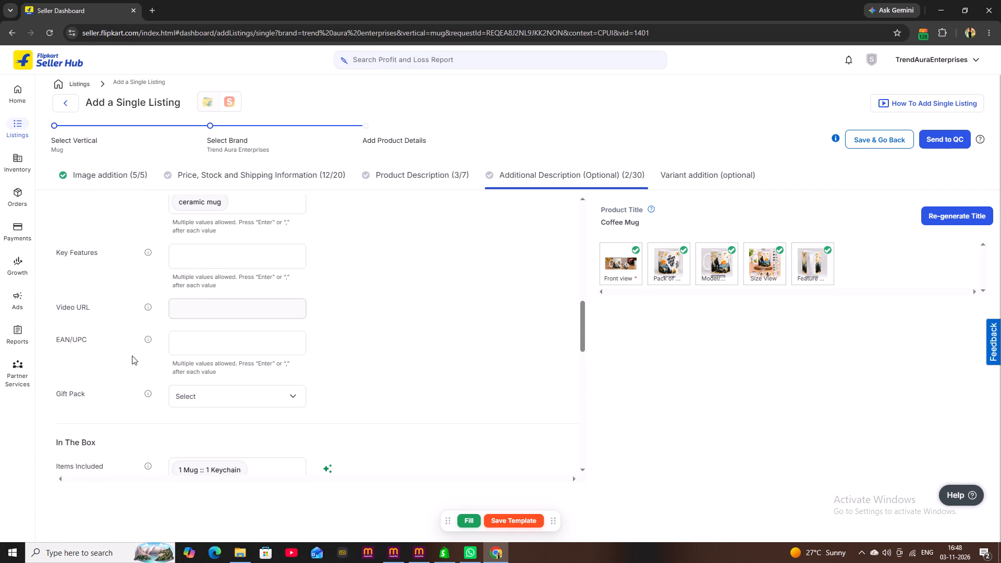
scroll(132, 356, up, 2)
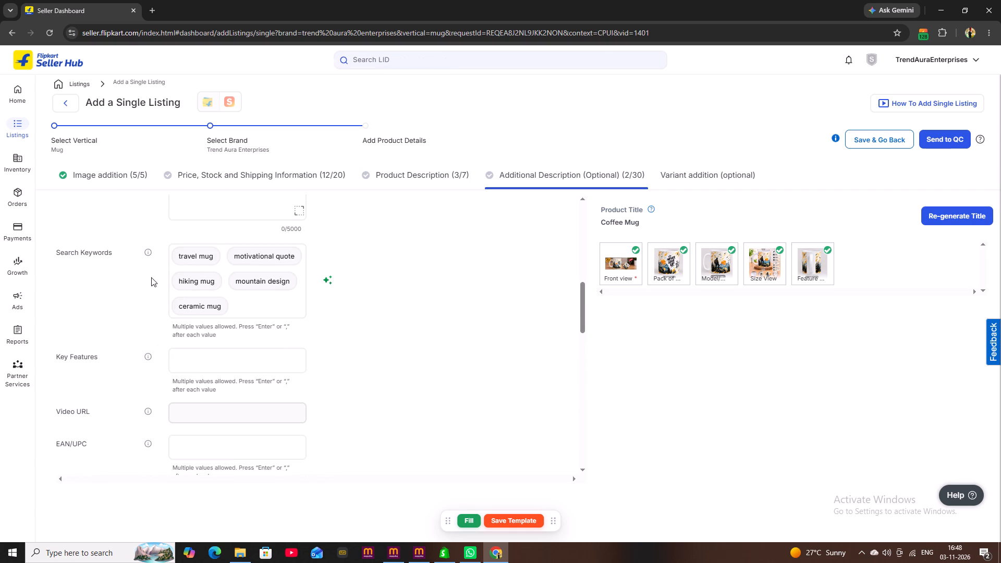
scroll(148, 277, up, 2)
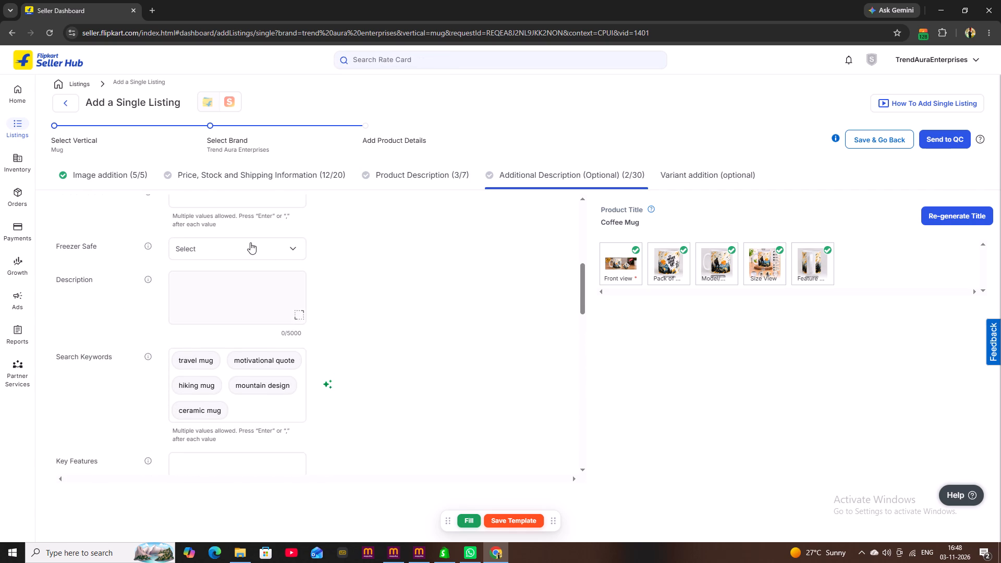
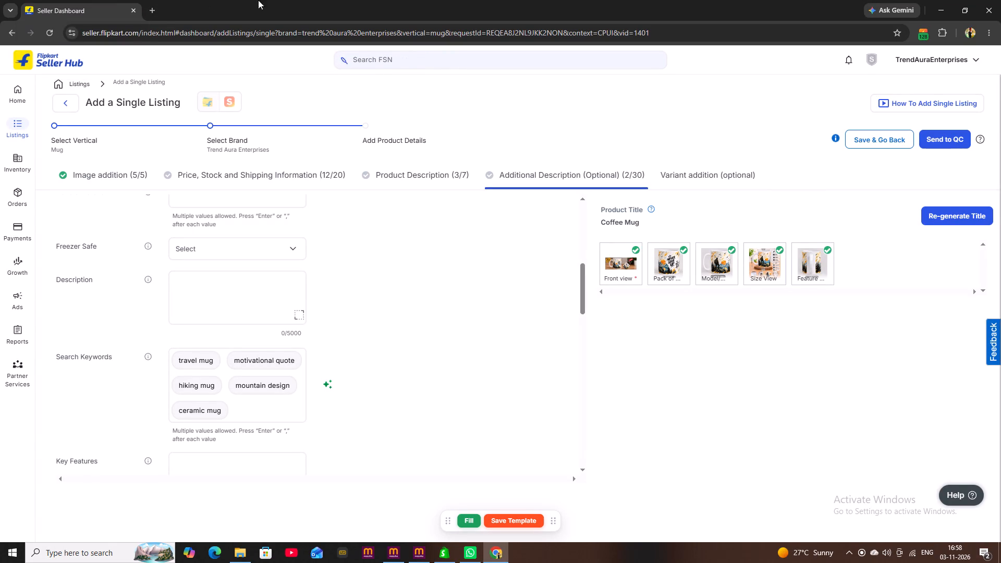
Set the local, zonal and national handling fees charged to the customer to 0 INR in the price, stock and shipping information.
scroll(379, 280, up, 8)
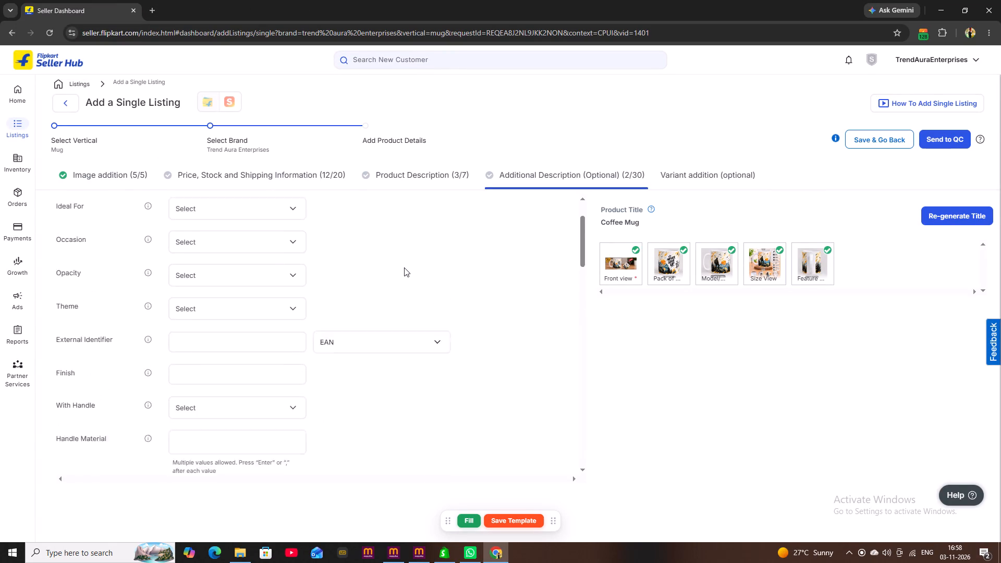
scroll(404, 267, up, 1)
click(302, 180)
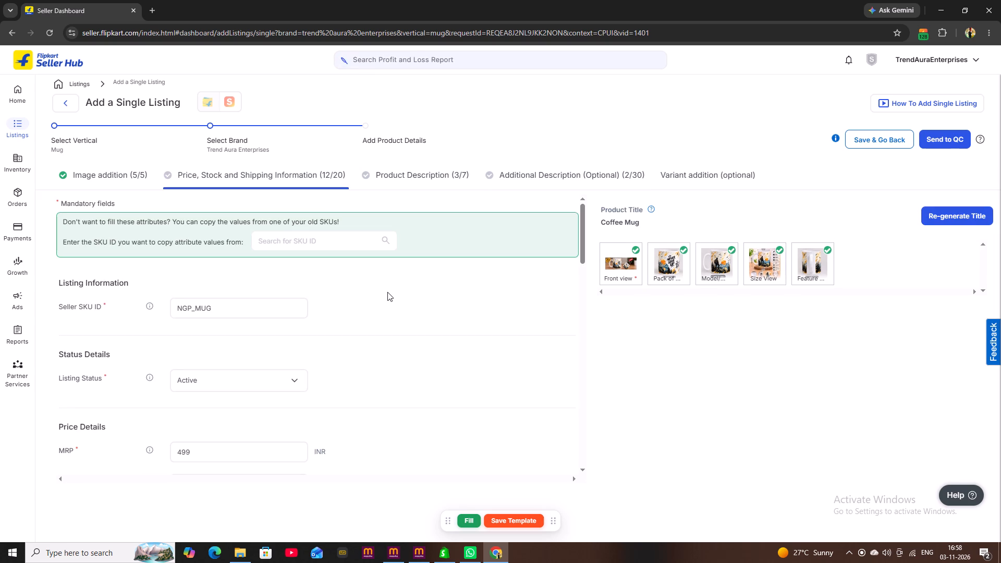
scroll(387, 292, down, 8)
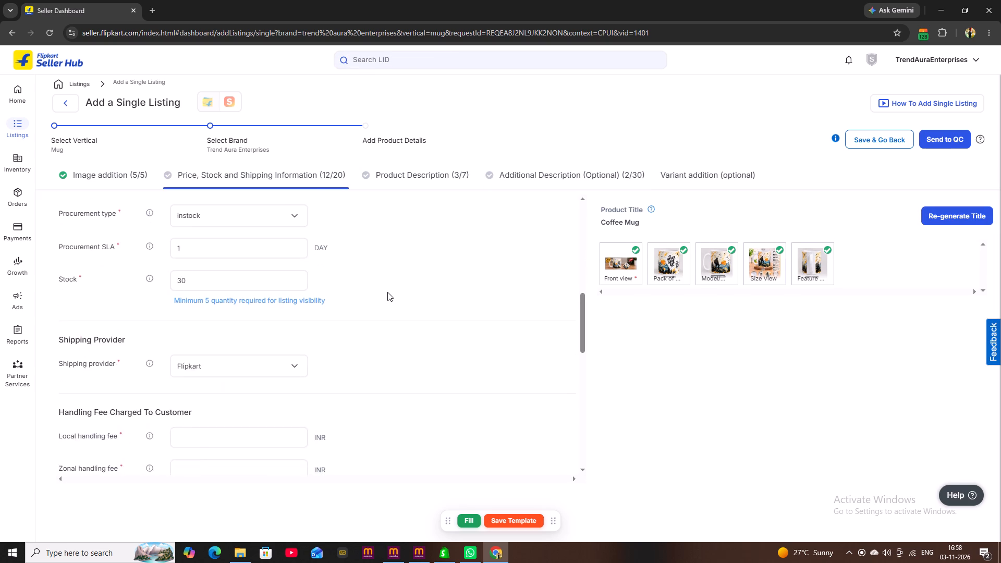
scroll(387, 292, down, 4)
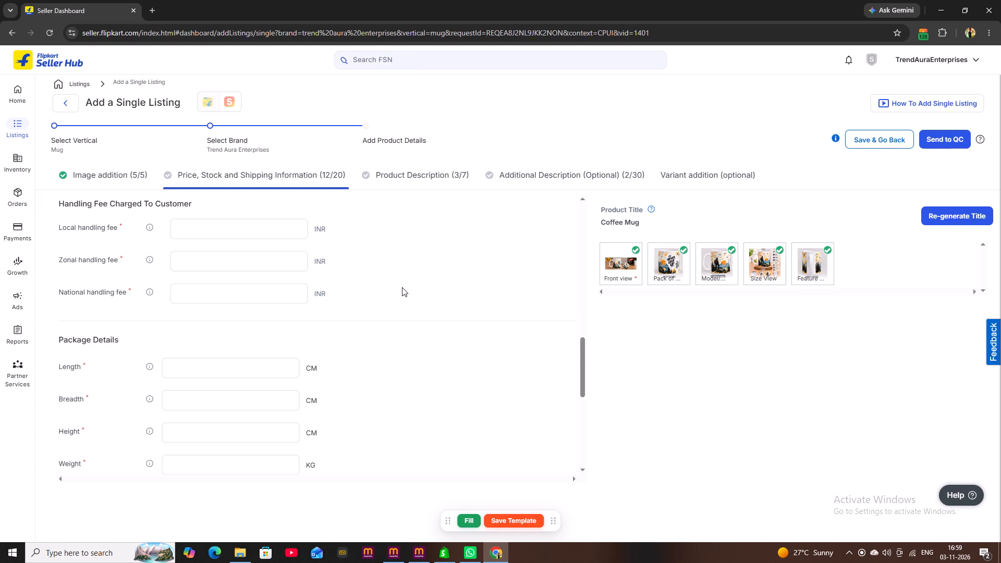
click(247, 227)
key(0)
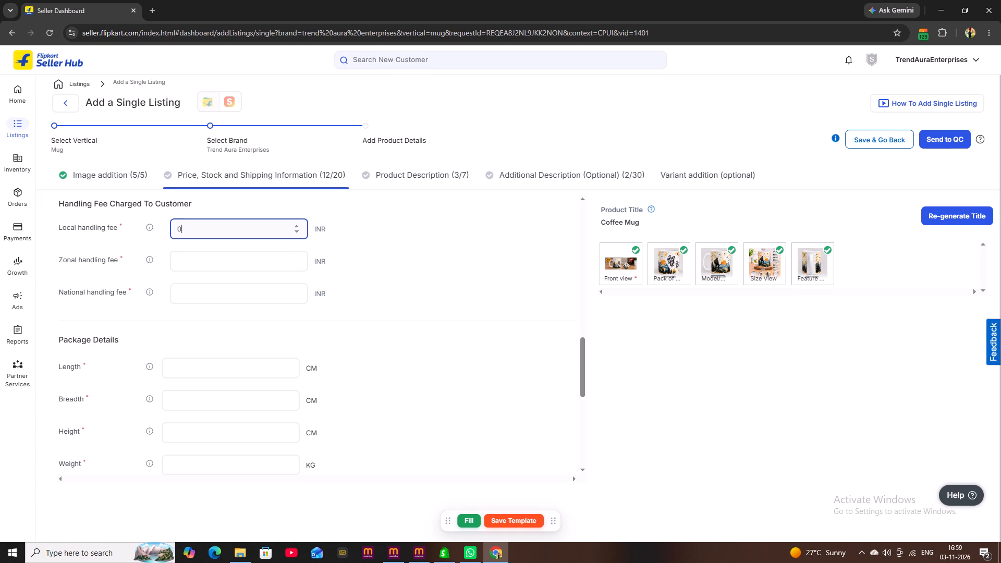
click(259, 268)
key(0)
click(271, 301)
key(0)
click(426, 334)
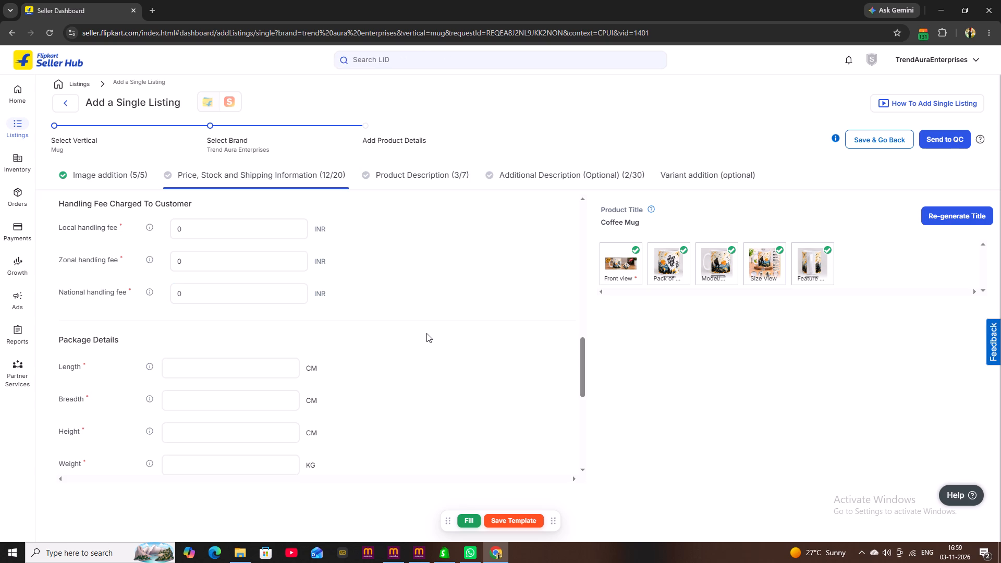
Look over the Package Details fields for length, breadth, height and weight.
scroll(369, 331, down, 3)
scroll(369, 331, up, 1)
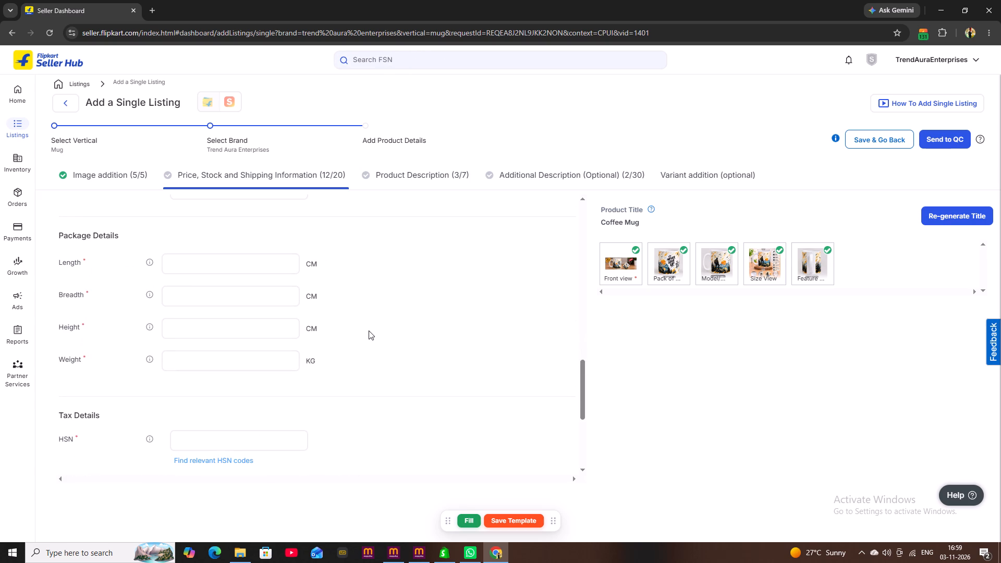
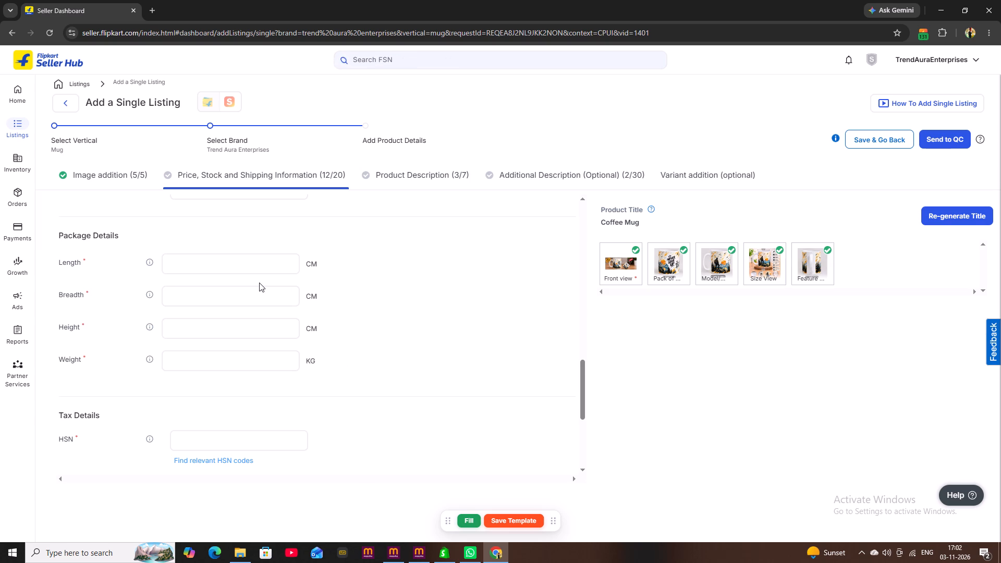
Fill in the package details with length 33 cm, breadth 15 cm, height 18 cm and weight 0.35 kg.
click(221, 363)
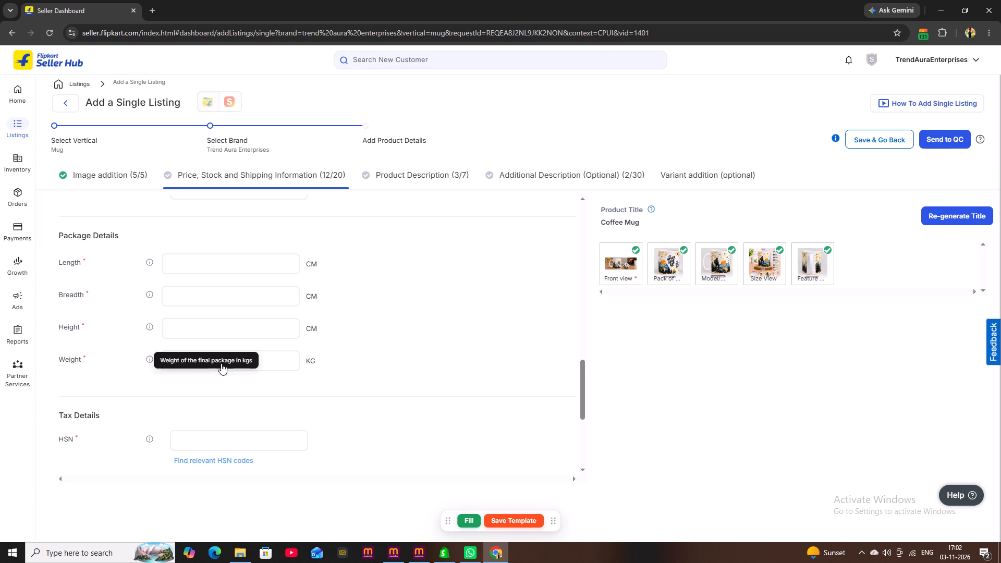
click(196, 259)
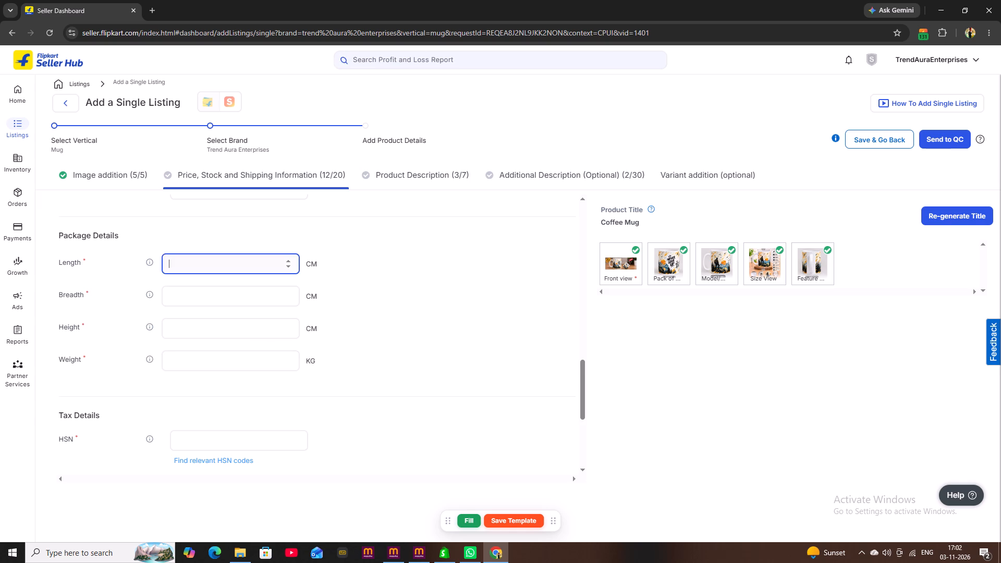
text(33)
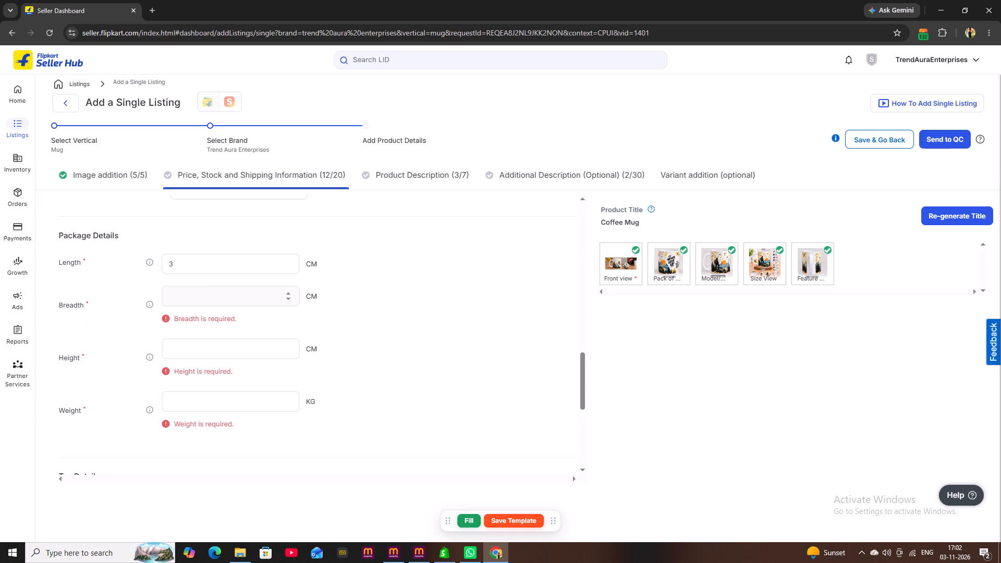
key(3)
click(198, 261)
key(3)
click(200, 292)
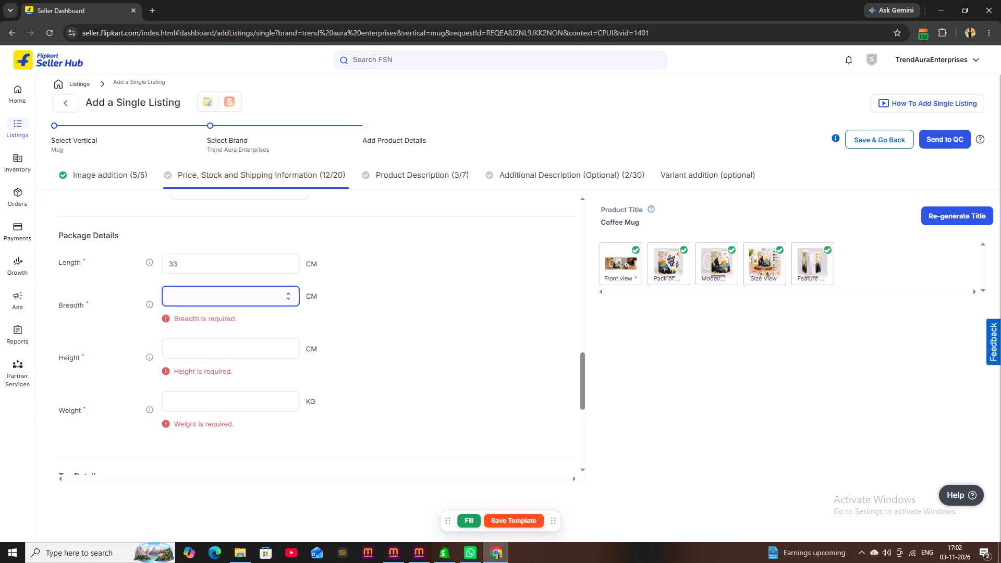
text(15)
click(217, 335)
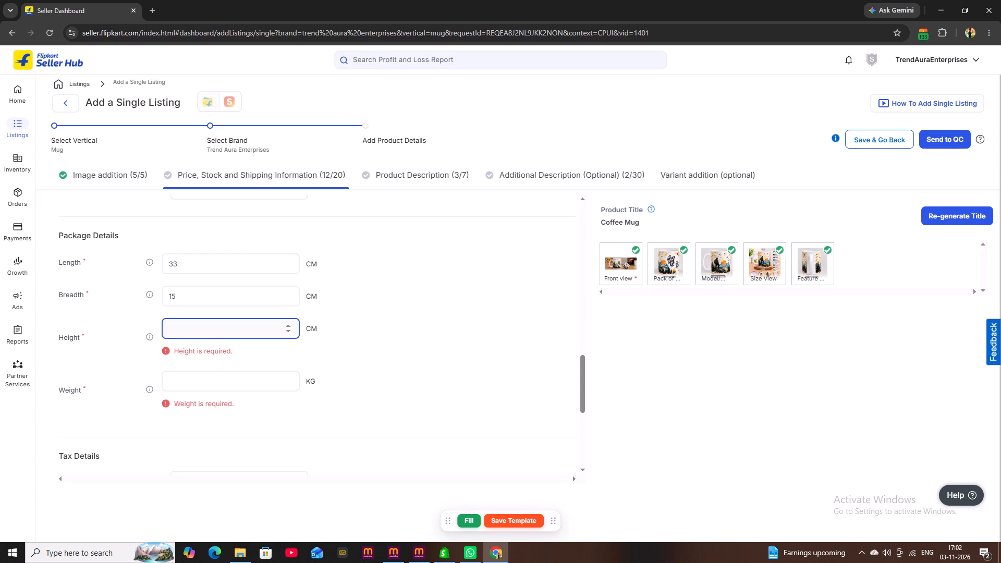
text(18)
click(234, 361)
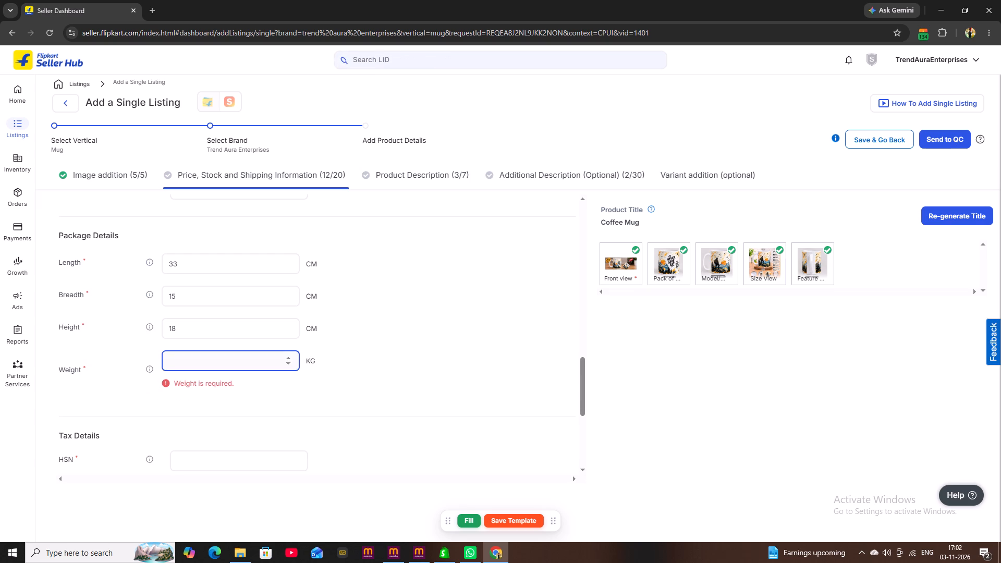
key(0)
key(period)
text(35)
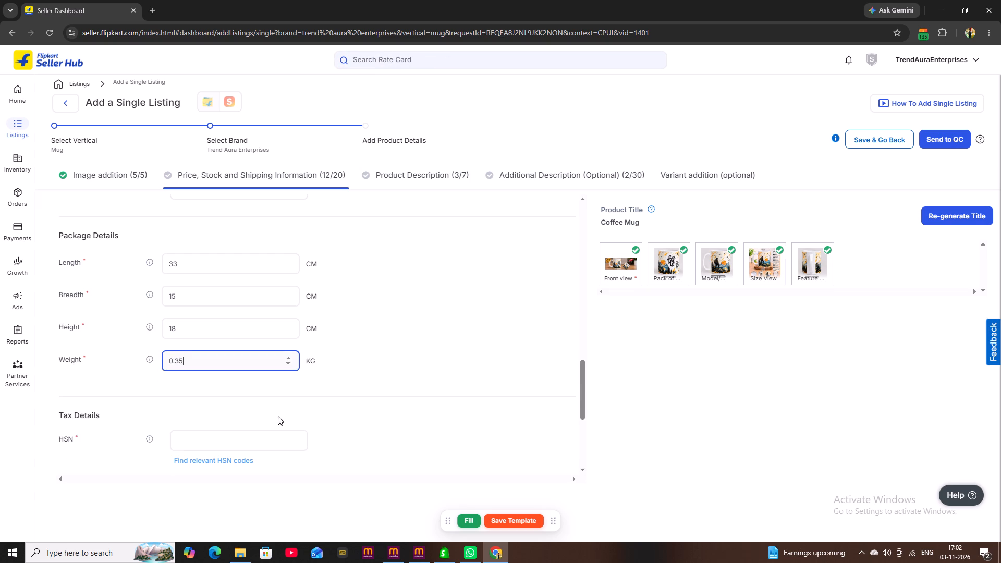
click(321, 412)
Enter 69120090 as the HSN code in the tax details.
scroll(337, 391, down, 2)
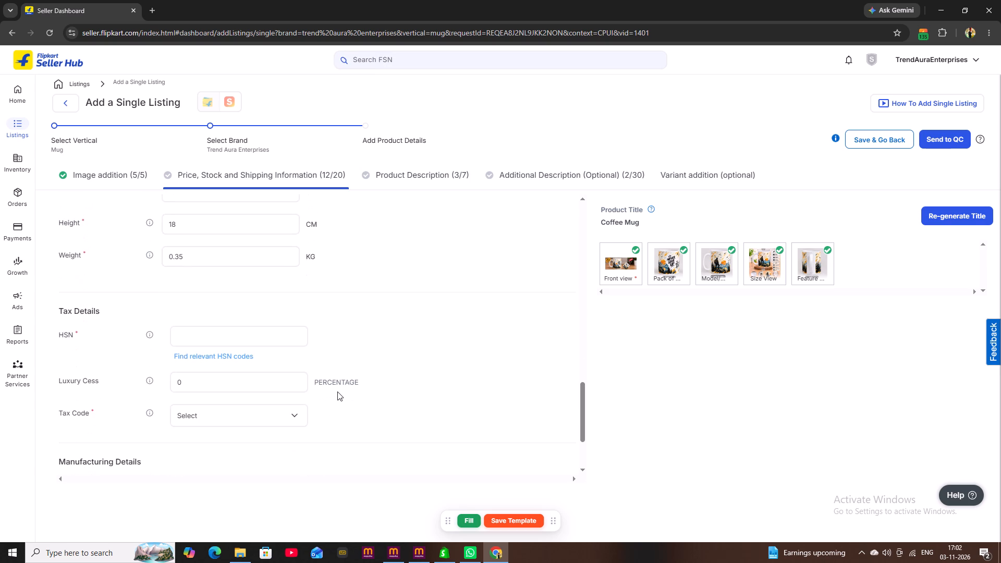
scroll(337, 391, down, 2)
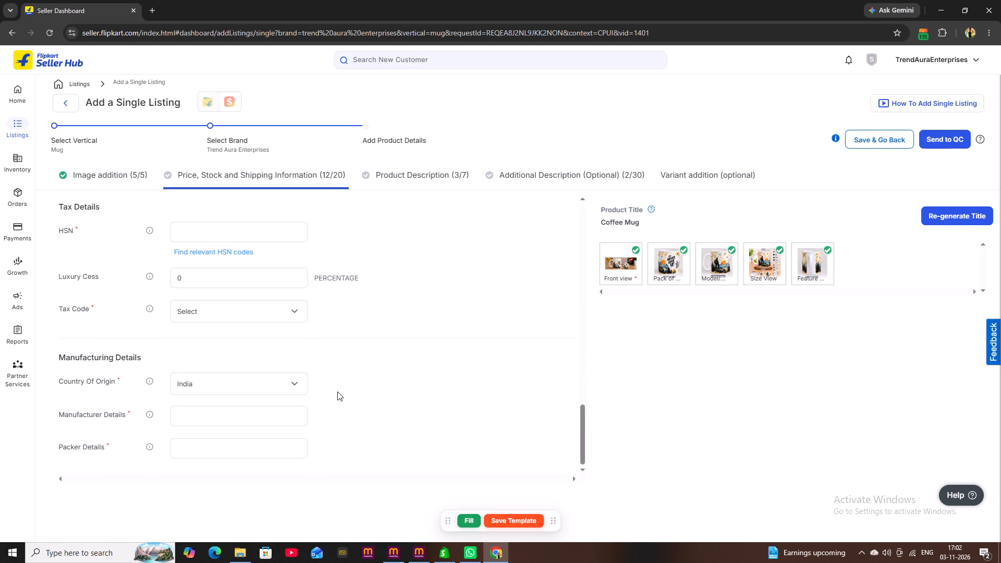
click(257, 239)
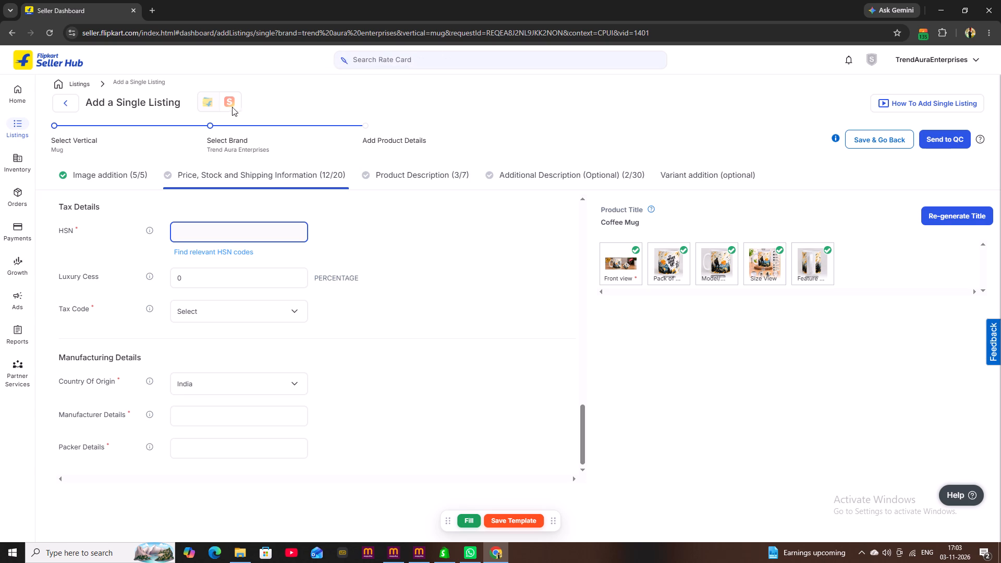
click(205, 226)
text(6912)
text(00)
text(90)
click(481, 308)
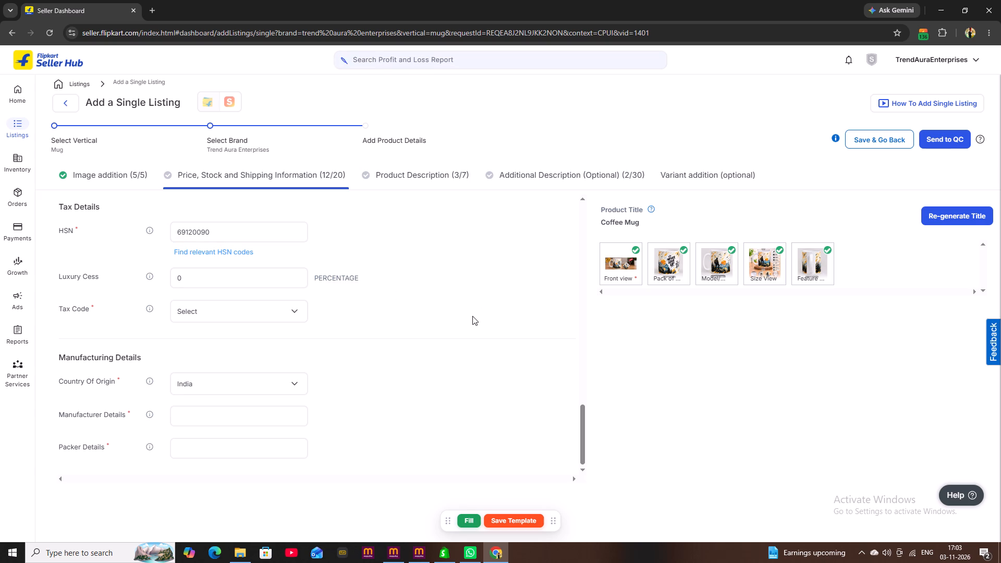
Look through the available GST options for the Tax Code without choosing one.
scroll(490, 315, down, 3)
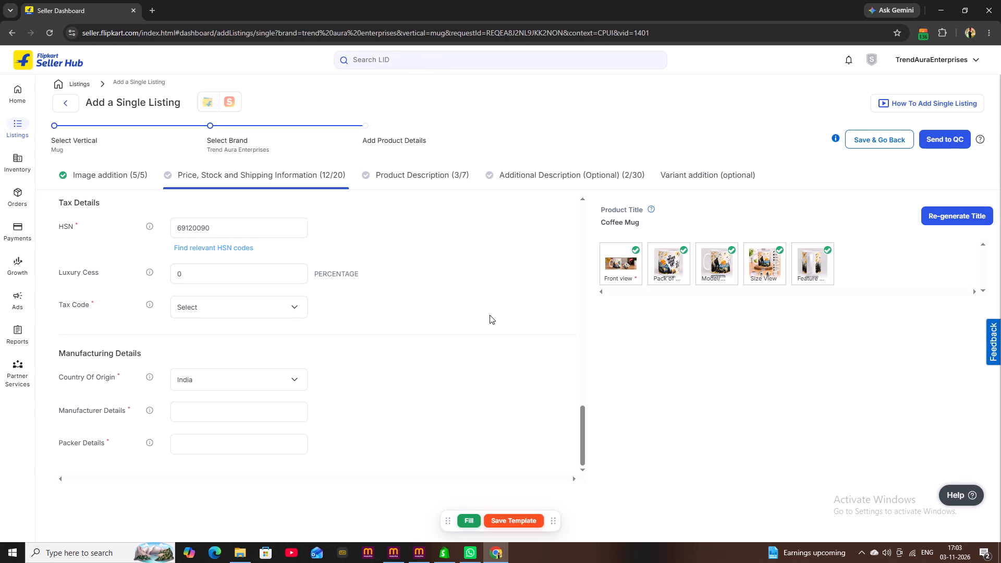
scroll(490, 315, down, 2)
click(256, 307)
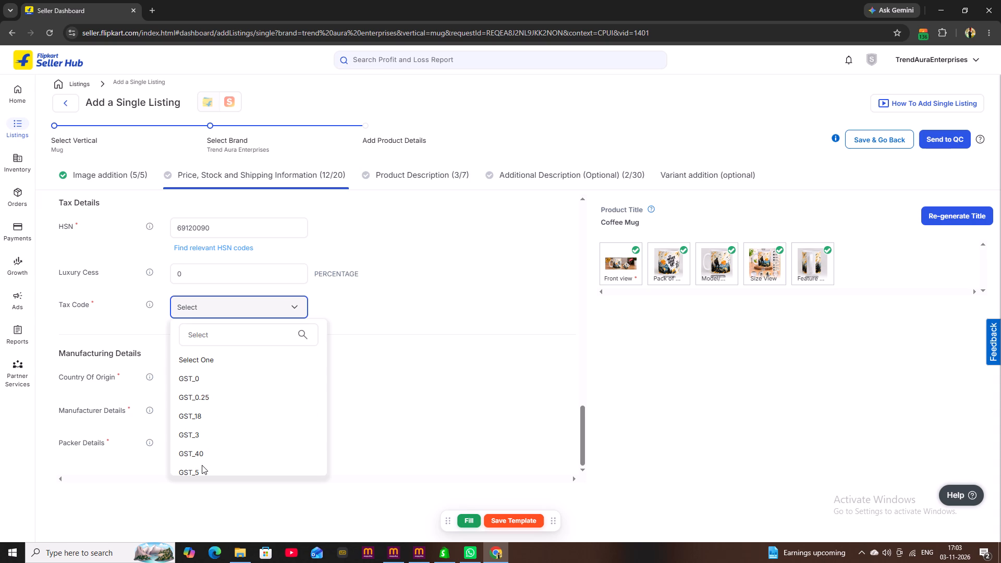
scroll(261, 435, down, 1)
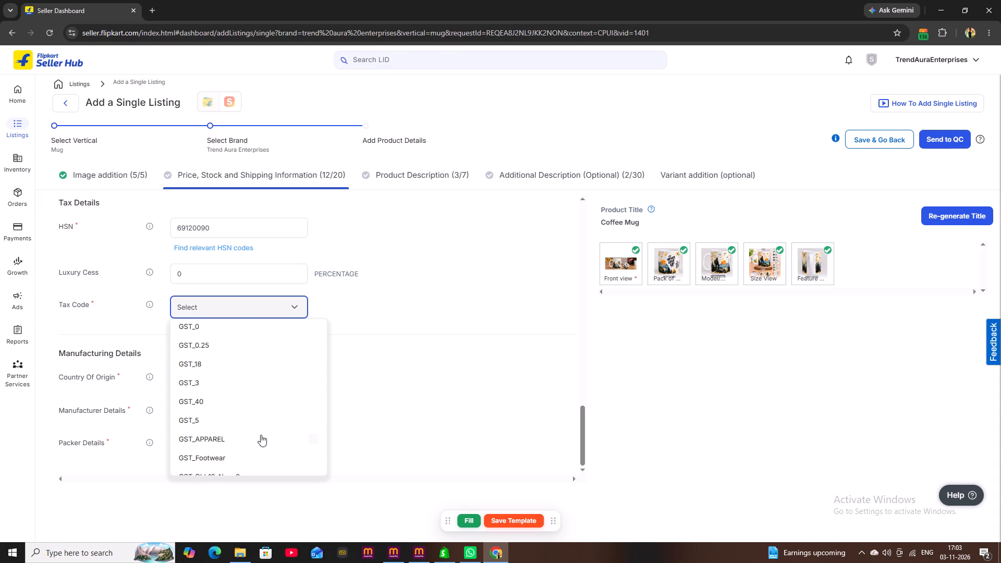
scroll(261, 435, down, 4)
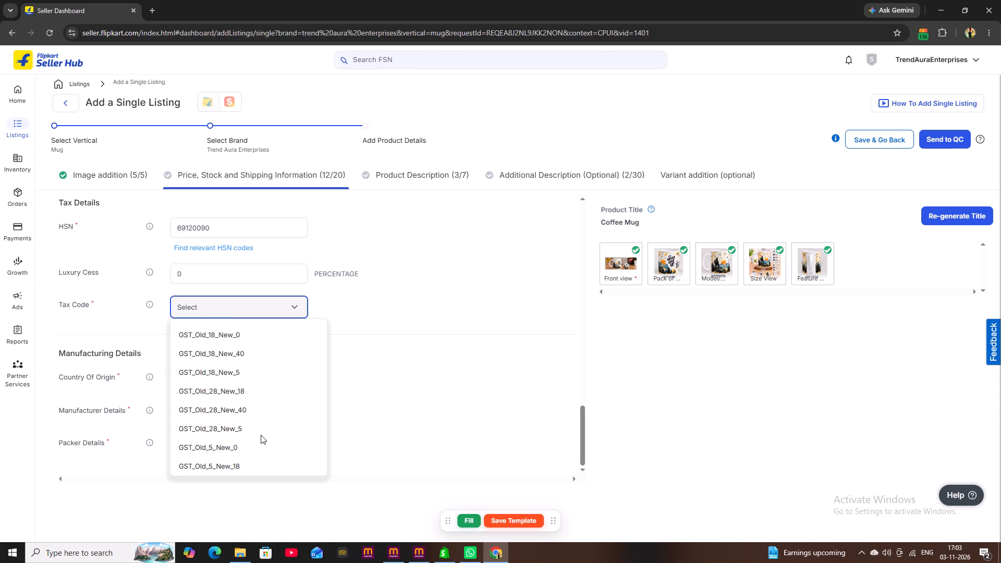
scroll(261, 435, down, 2)
scroll(261, 435, up, 1)
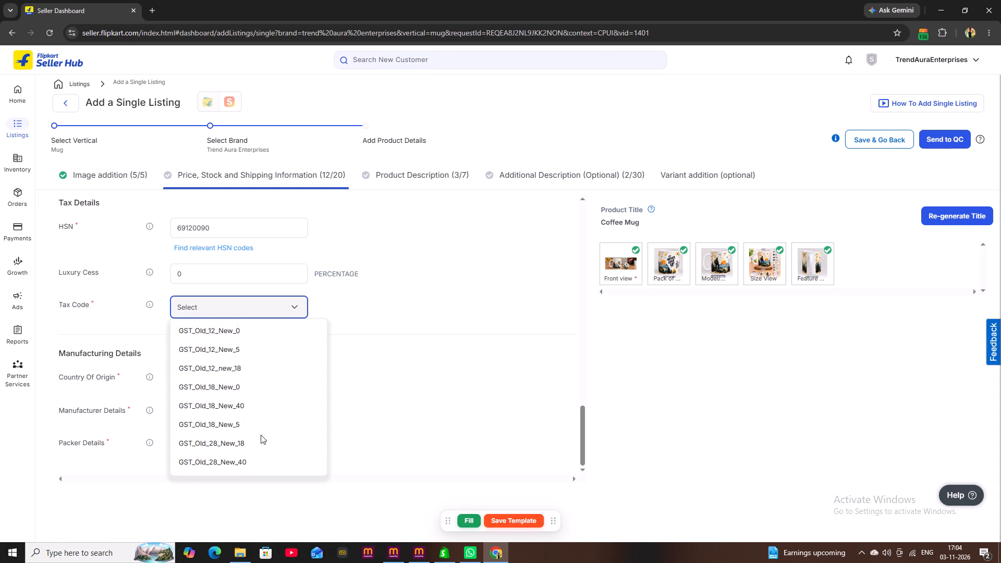
scroll(261, 435, down, 3)
scroll(264, 434, up, 2)
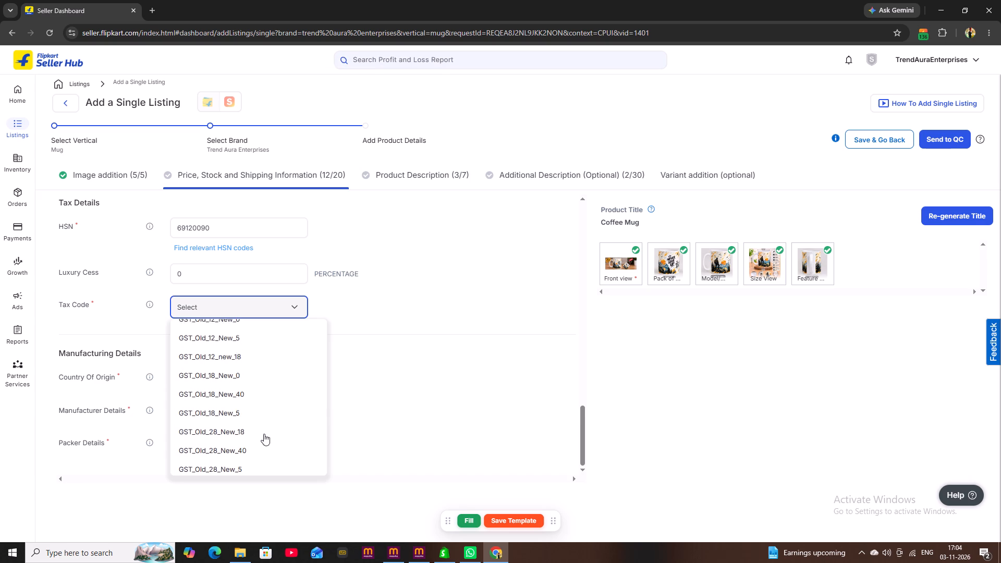
scroll(264, 434, up, 7)
scroll(264, 434, down, 2)
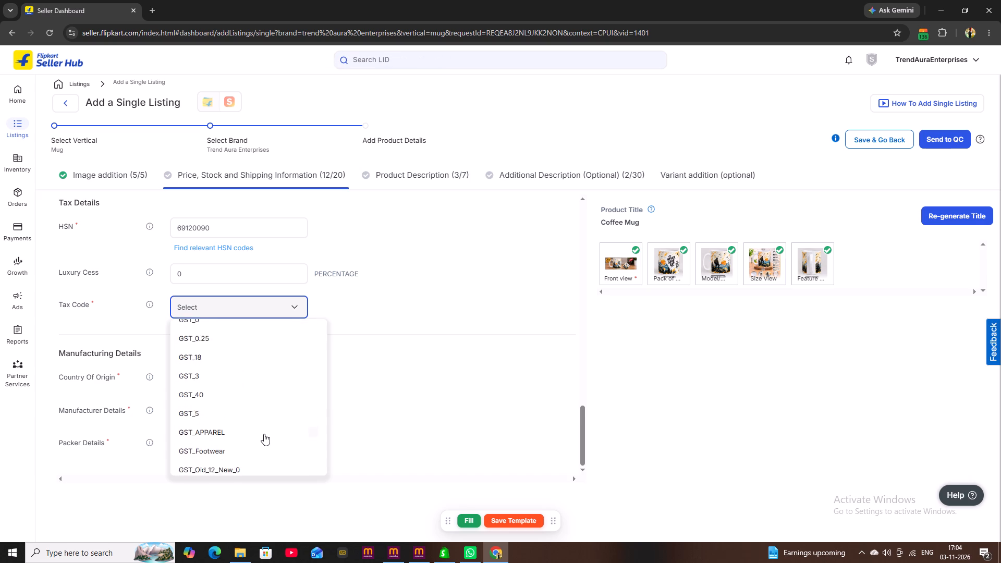
scroll(264, 434, up, 3)
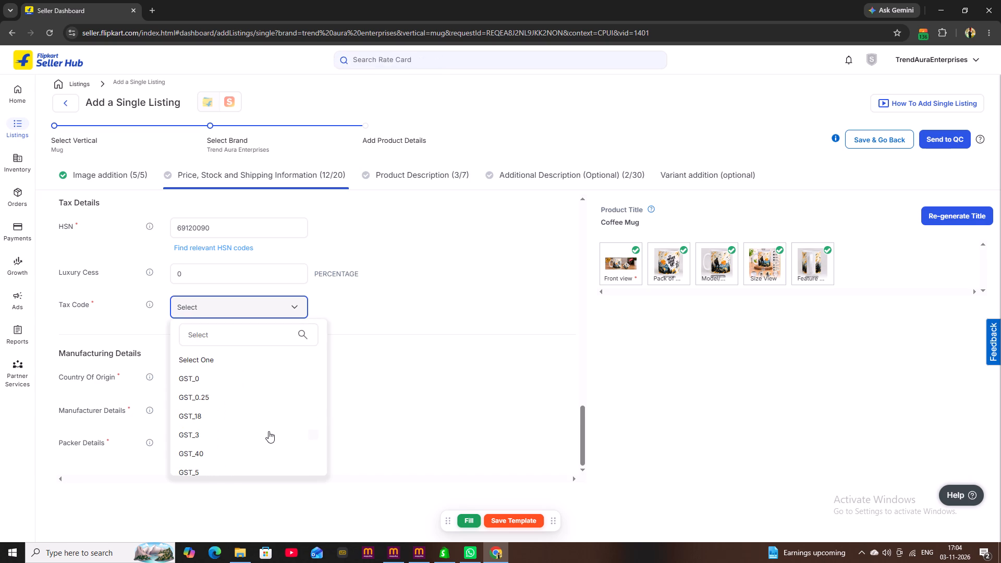
click(489, 405)
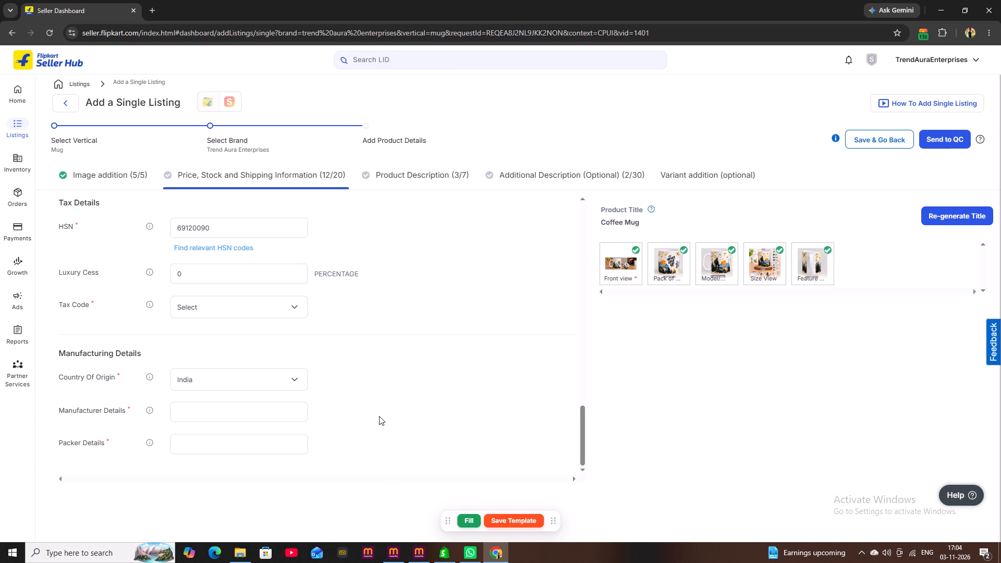
Enter "Trend Aura Enterprises" as the Manufacturer Details in the manufacturing section.
scroll(379, 416, down, 1)
click(234, 407)
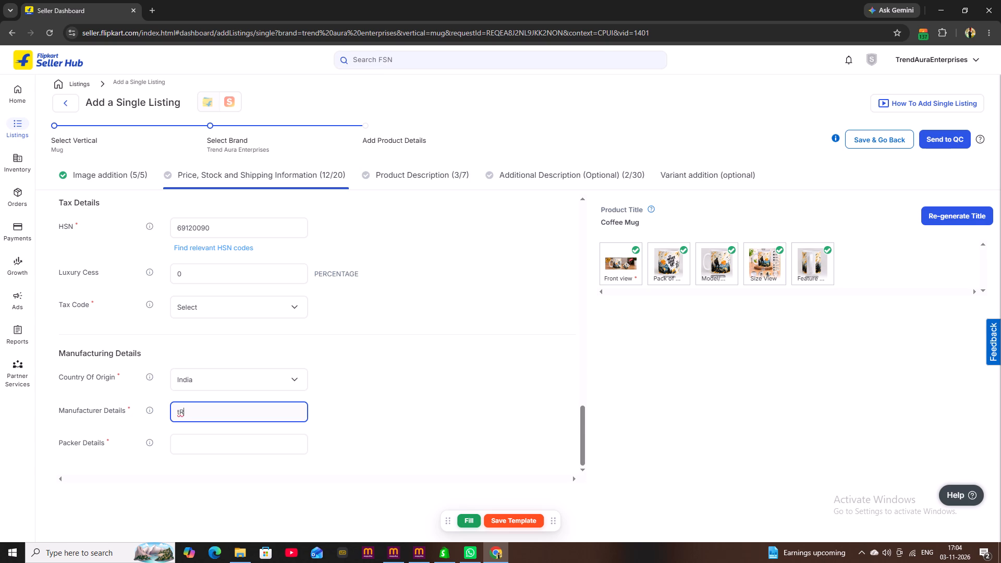
key(BackSpace)
key(BackSpace)
key(t)
key(t)
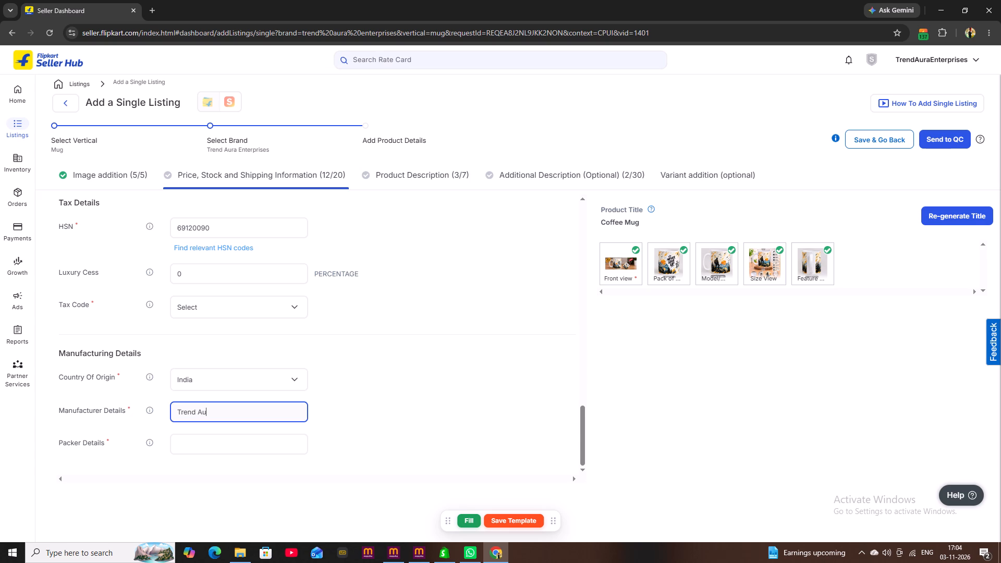
key(e)
text(ter)
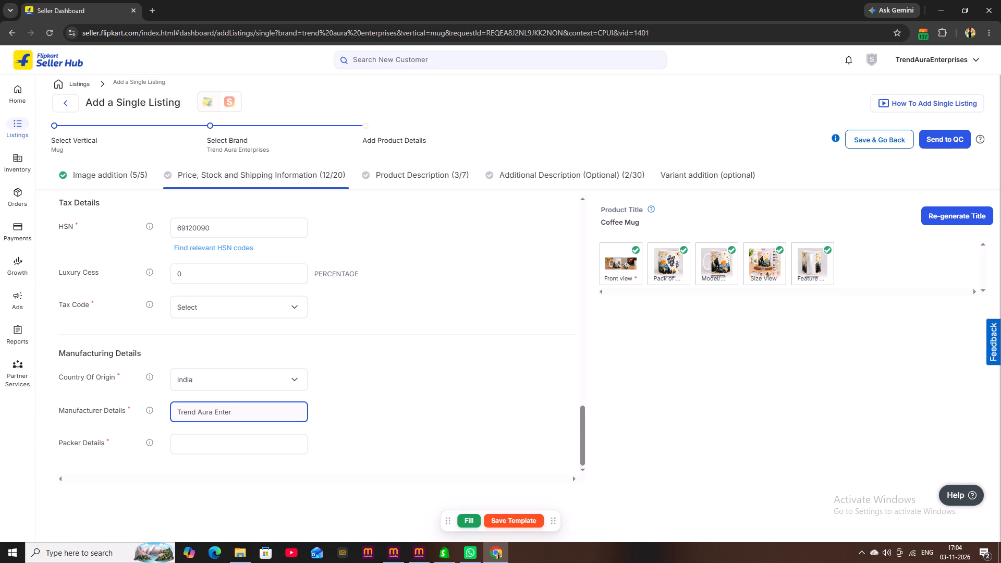
text(prises)
Copy "Trend Aura Enterprises" from the Manufacturer Details into the Packer Details.
drag(258, 408, 211, 414)
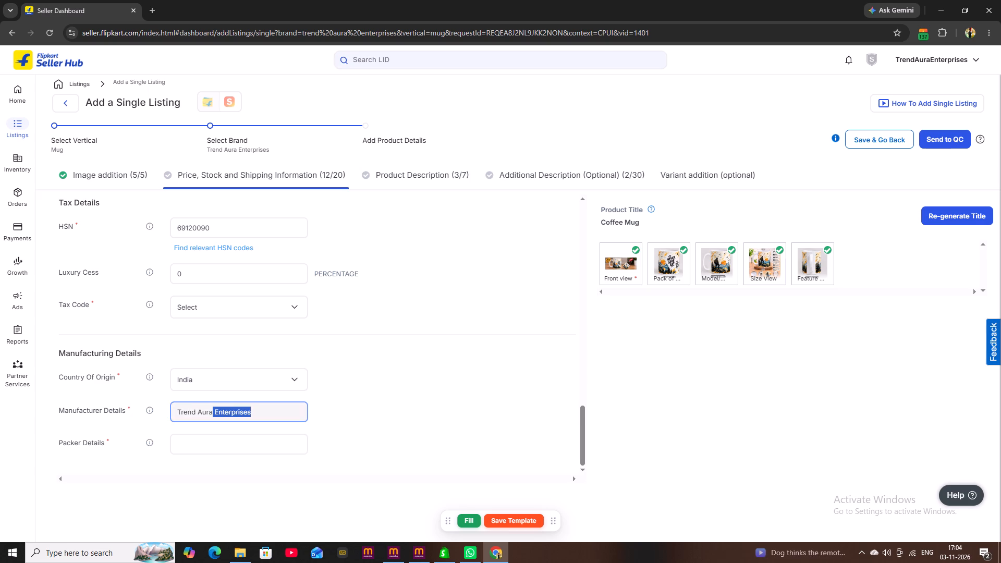
drag(211, 414, 175, 418)
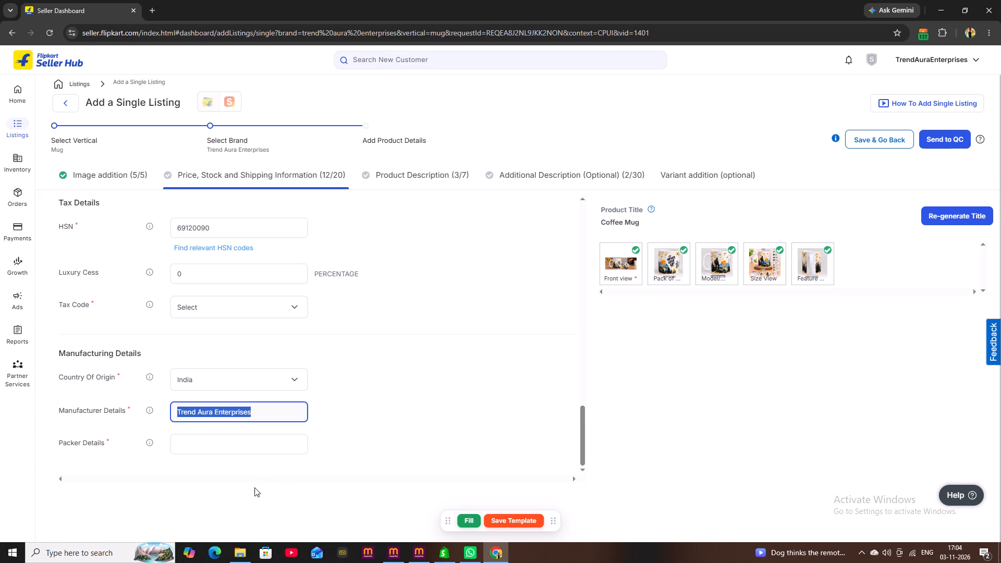
right_click(235, 412)
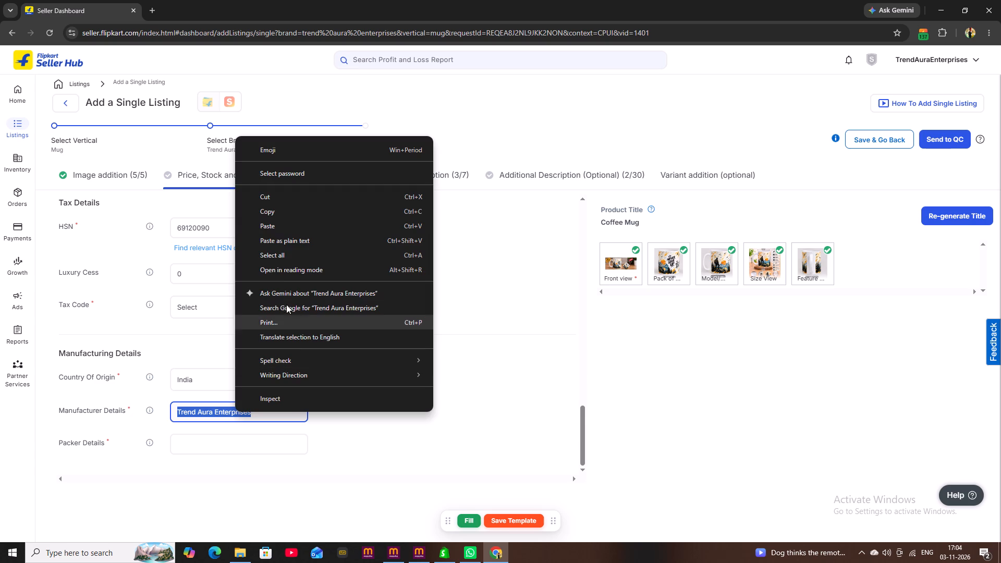
click(287, 214)
click(213, 447)
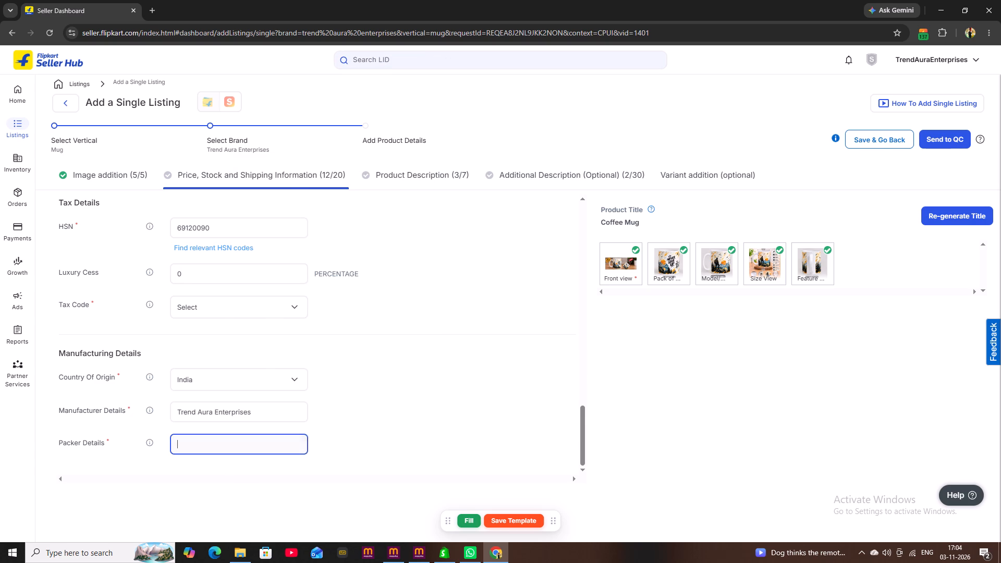
right_click(213, 447)
click(247, 323)
click(371, 414)
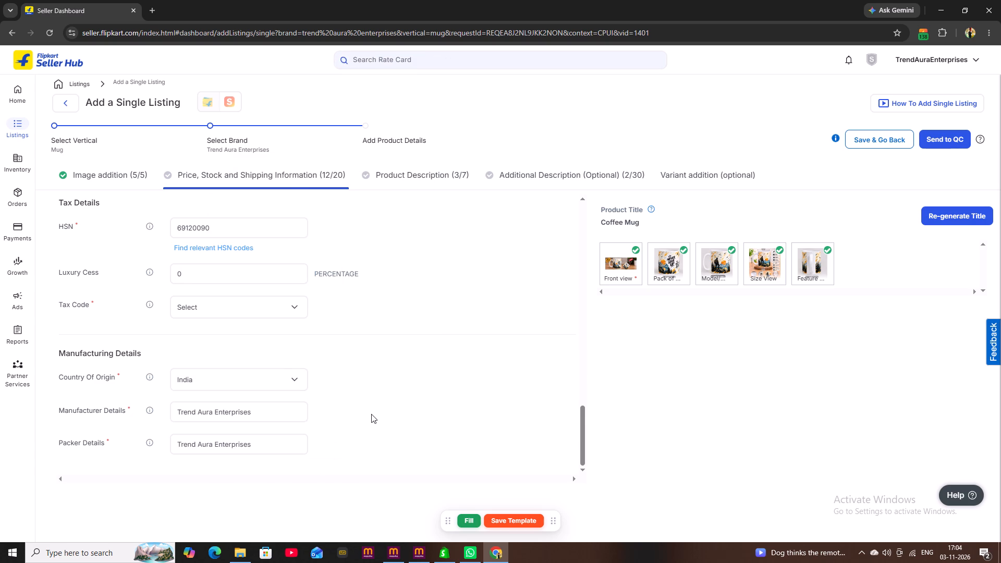
scroll(371, 414, down, 3)
Examine the full list of GST options for the Tax Code in the tax details to find the suitable rate.
click(217, 304)
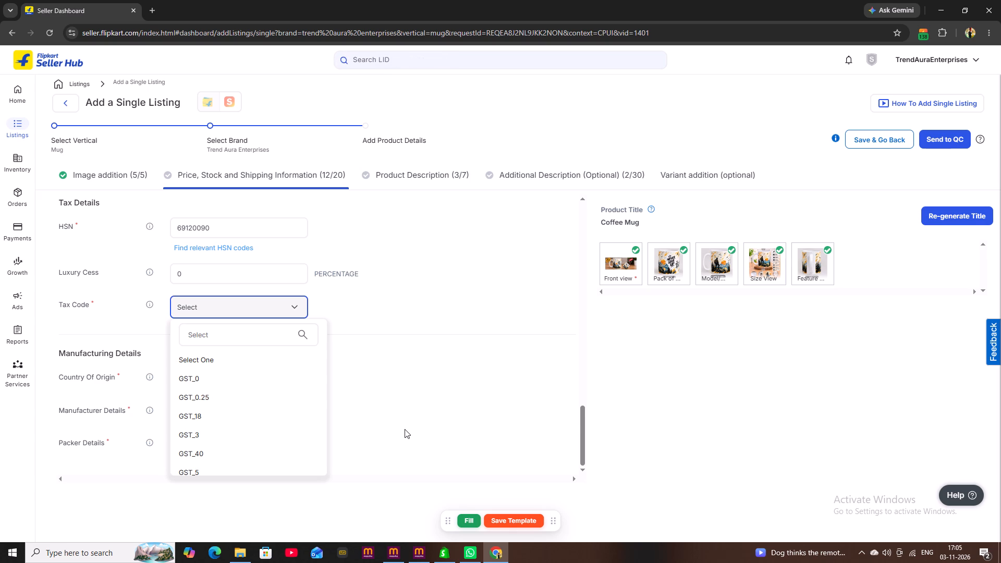
scroll(311, 422, down, 6)
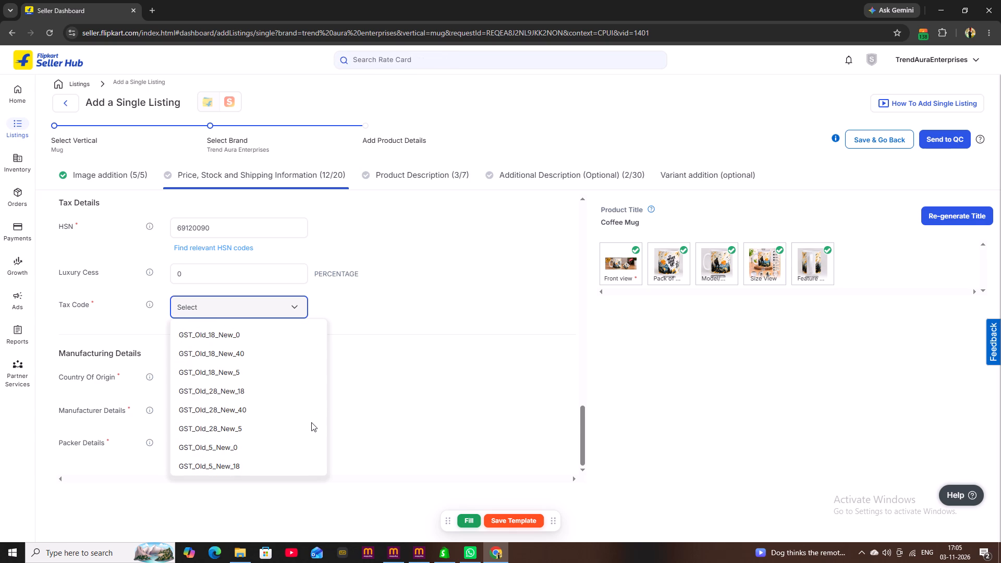
scroll(311, 422, down, 2)
scroll(311, 422, up, 9)
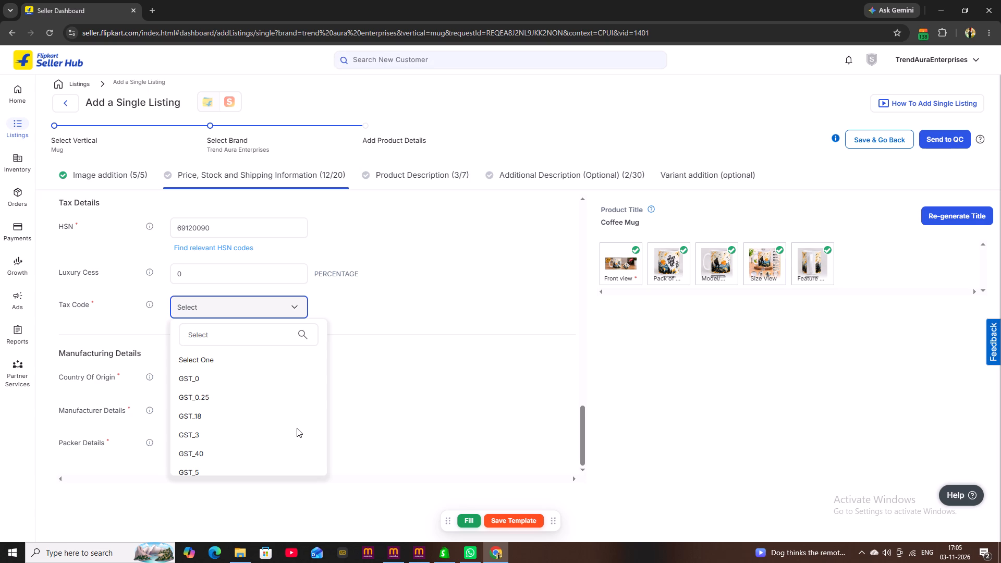
scroll(297, 428, down, 2)
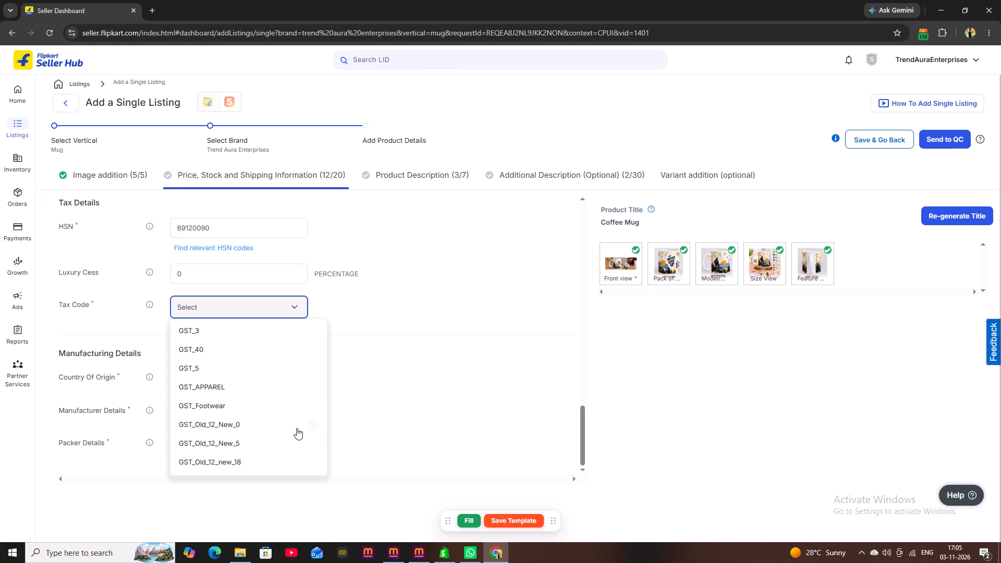
scroll(297, 426, down, 1)
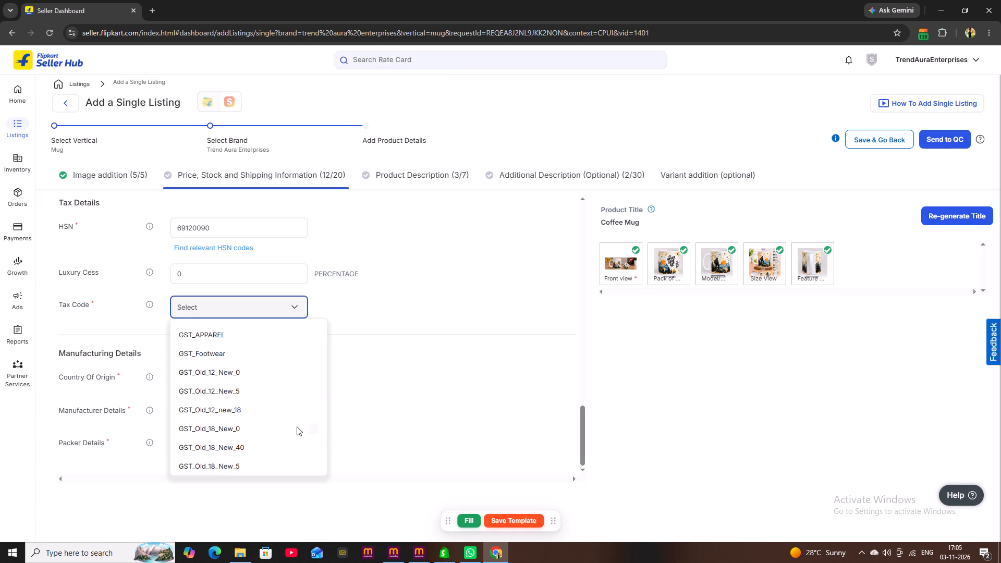
scroll(297, 426, down, 1)
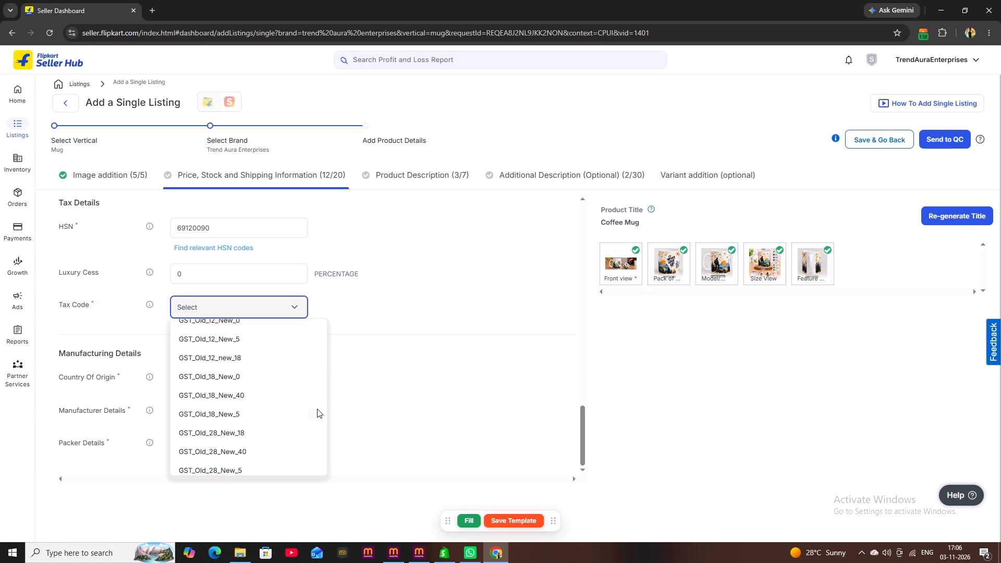
scroll(317, 409, down, 3)
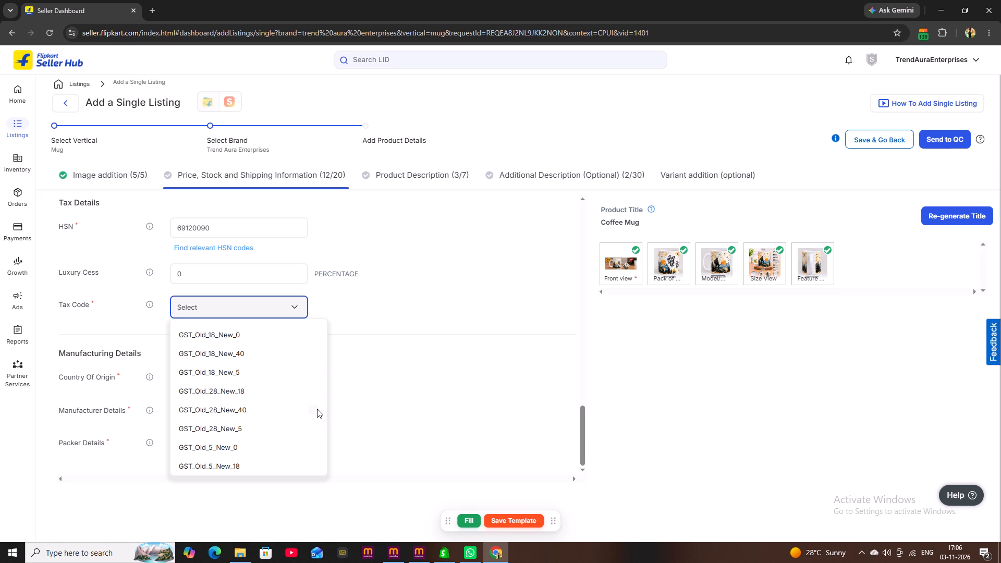
scroll(317, 409, down, 1)
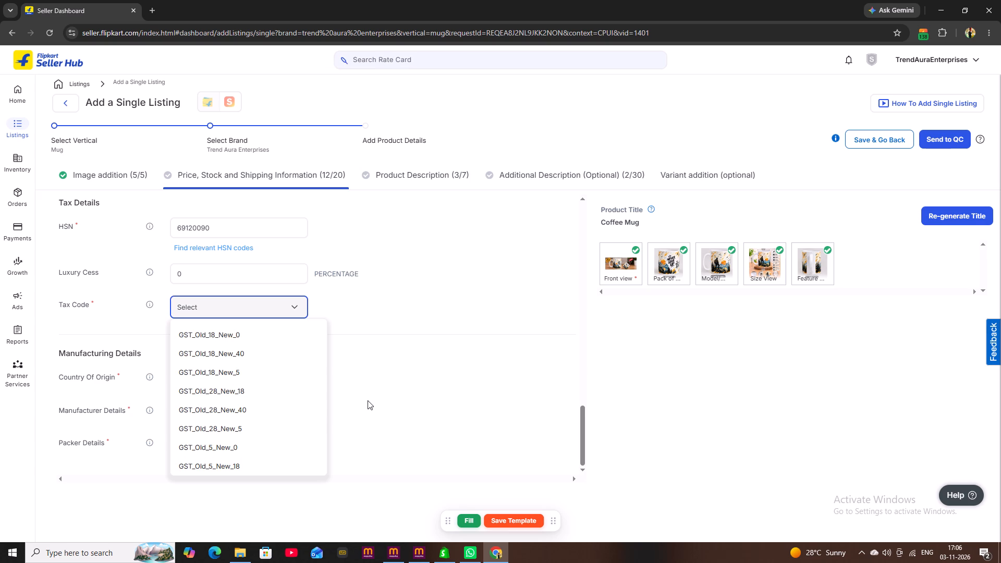
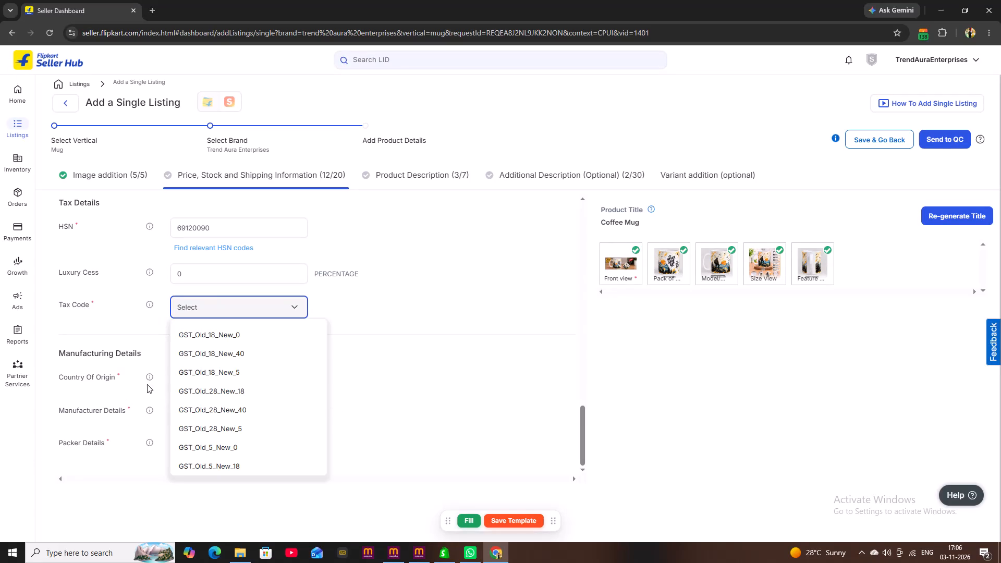
Set the Tax Code in the tax details to GST_5.
scroll(195, 356, up, 3)
click(199, 379)
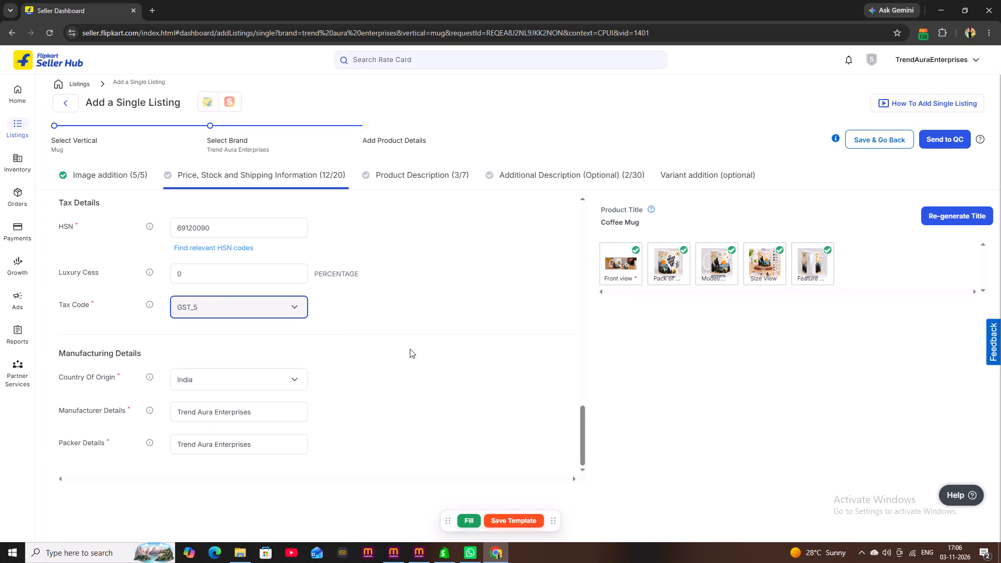
click(410, 349)
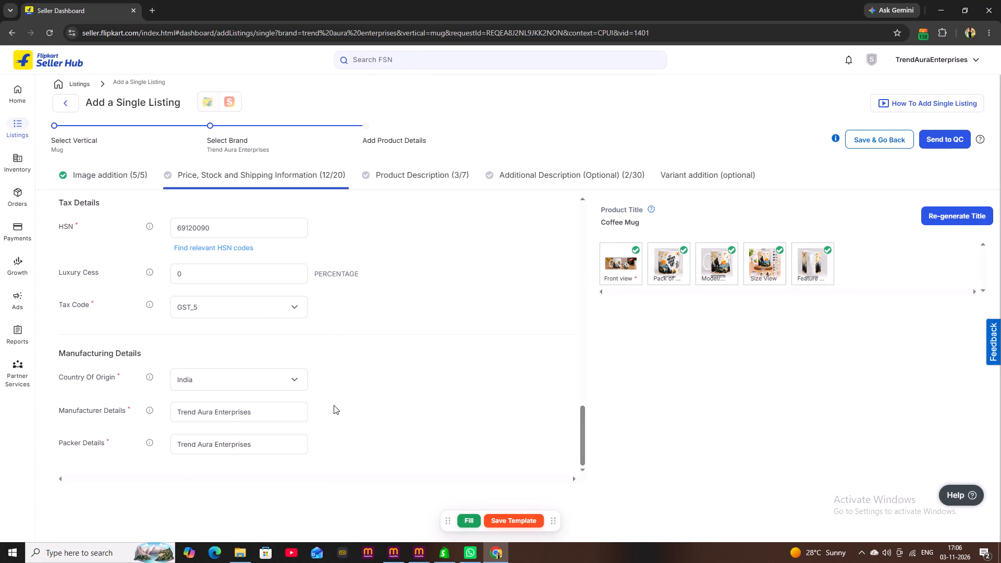
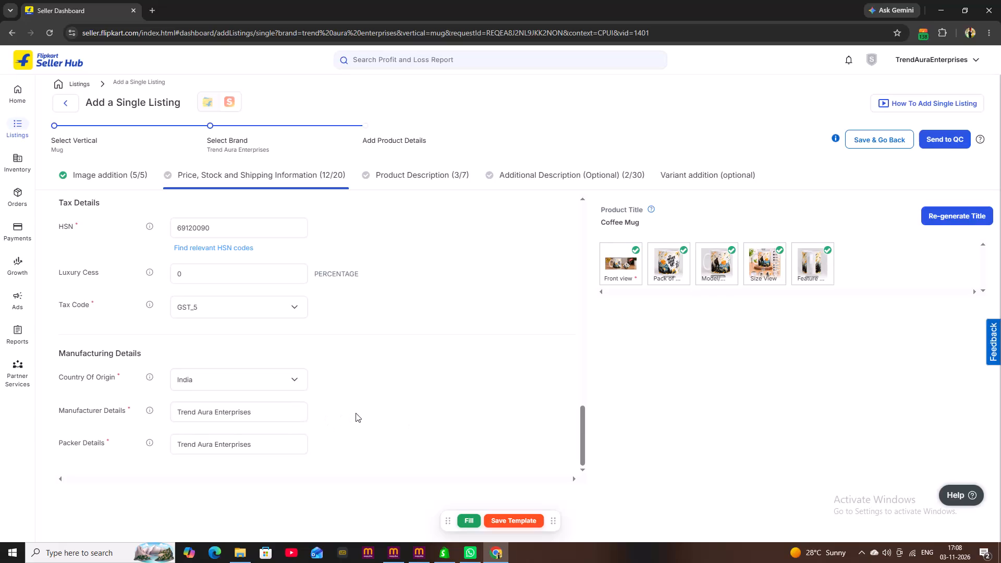
Open the listing's Product Description section and start the Model Name entry.
click(356, 413)
scroll(420, 417, up, 4)
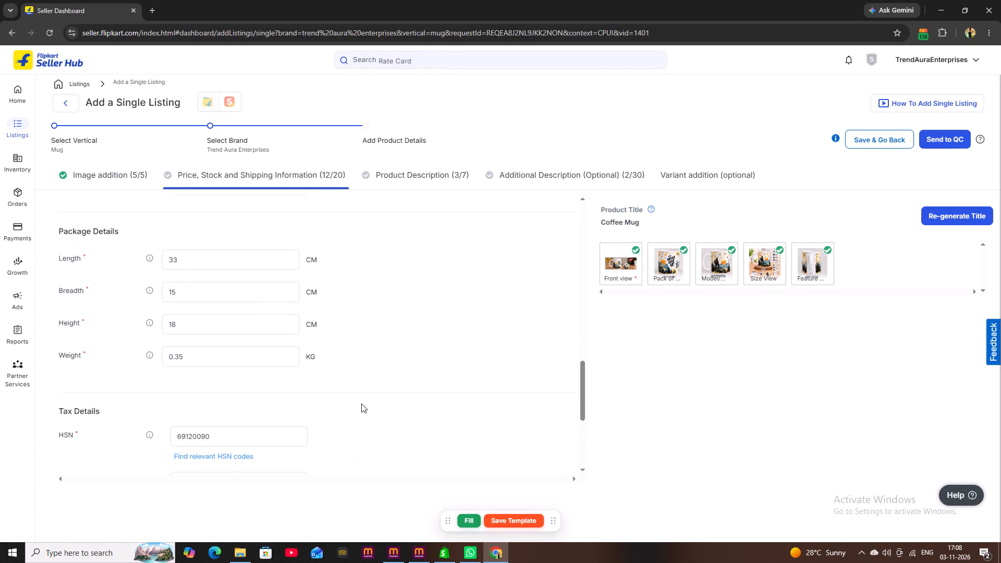
scroll(335, 389, up, 7)
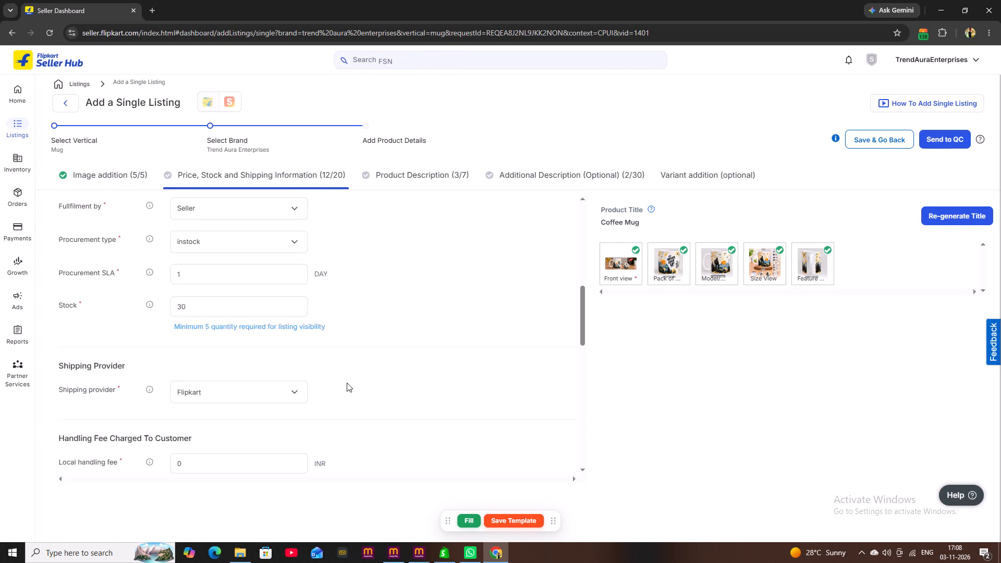
scroll(347, 383, up, 8)
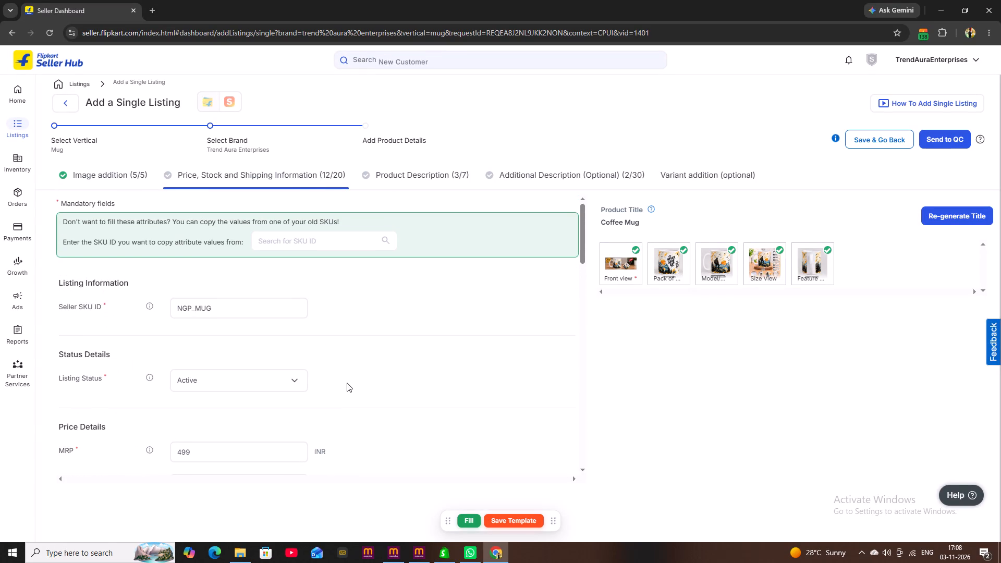
click(408, 183)
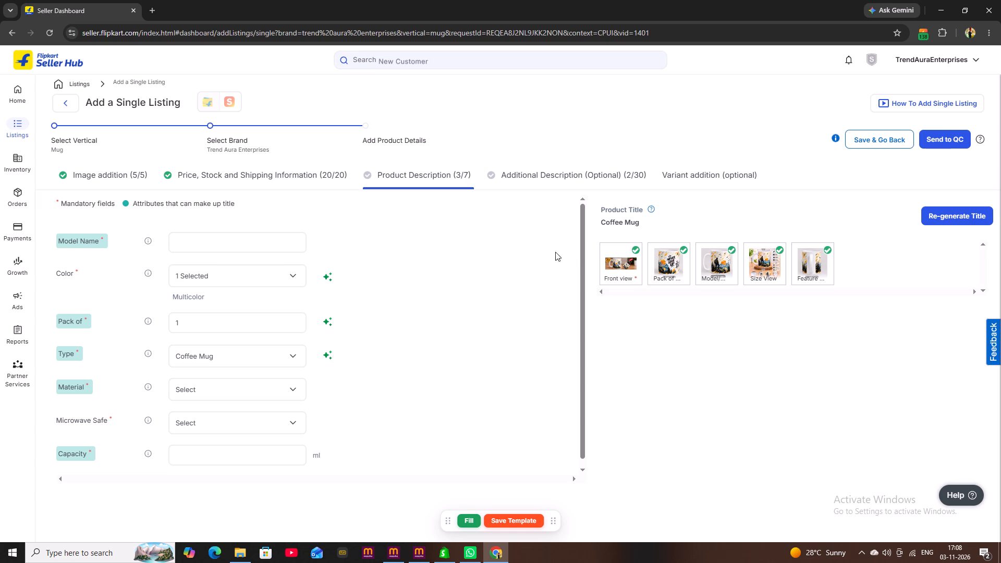
drag(581, 251, 582, 261)
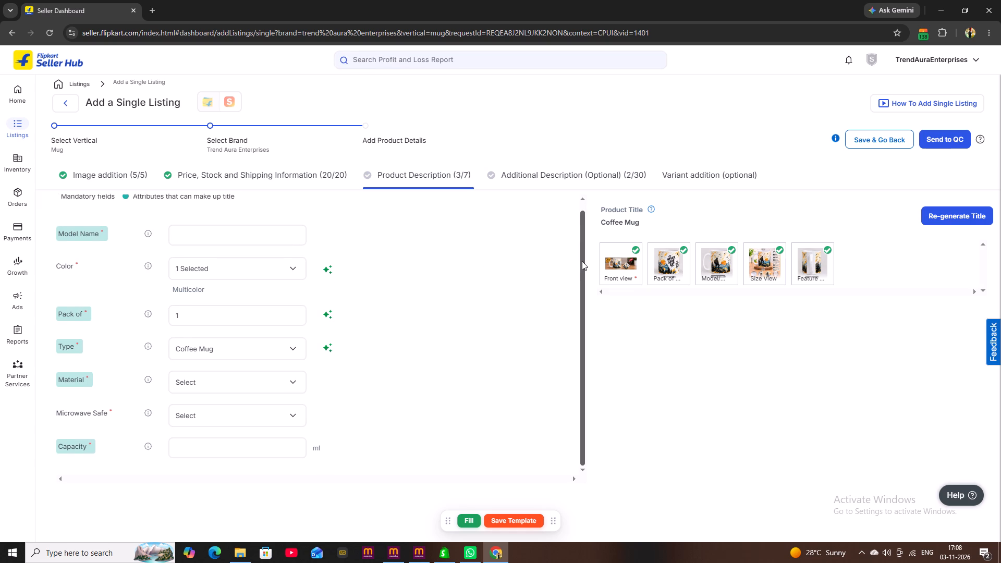
drag(582, 261, 584, 270)
click(258, 237)
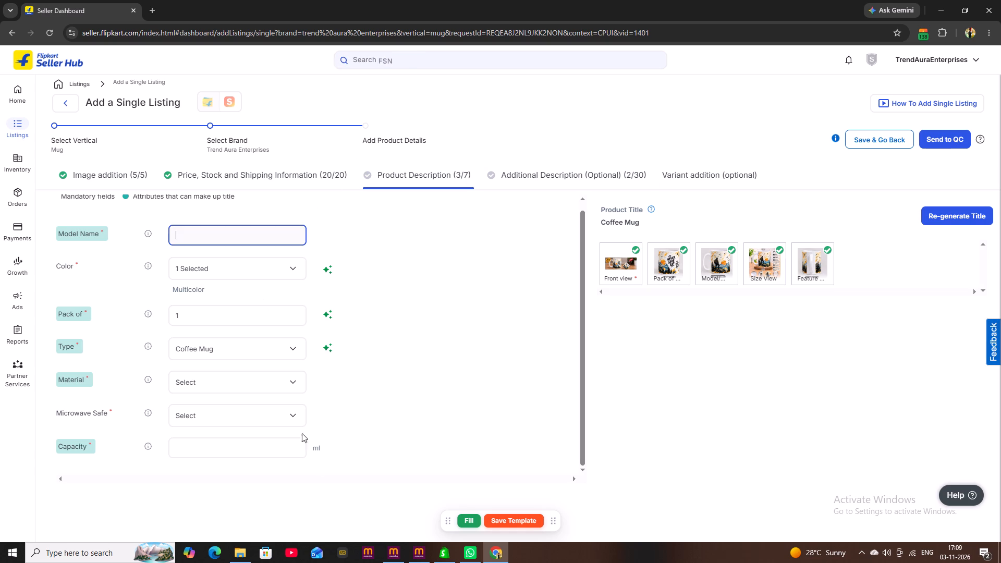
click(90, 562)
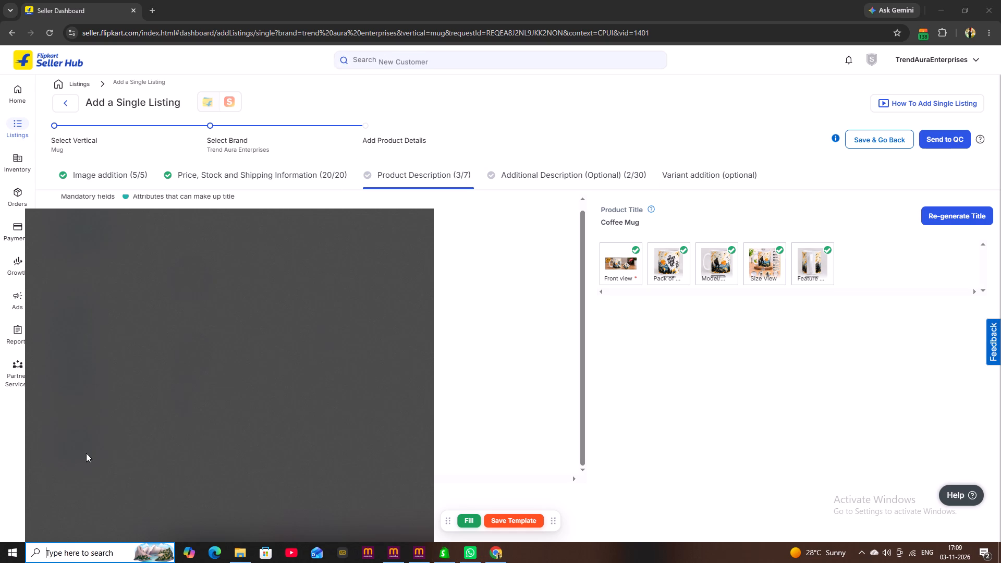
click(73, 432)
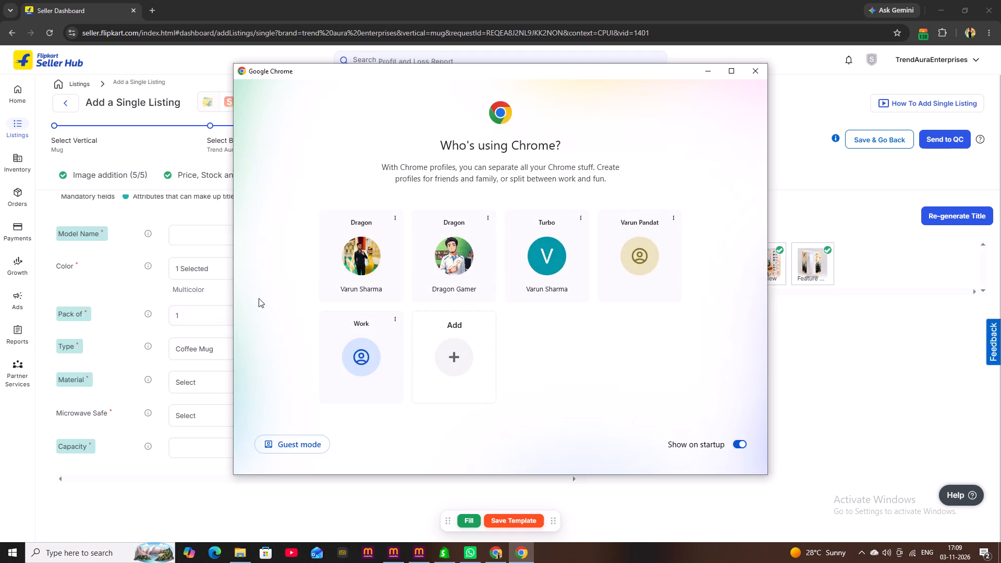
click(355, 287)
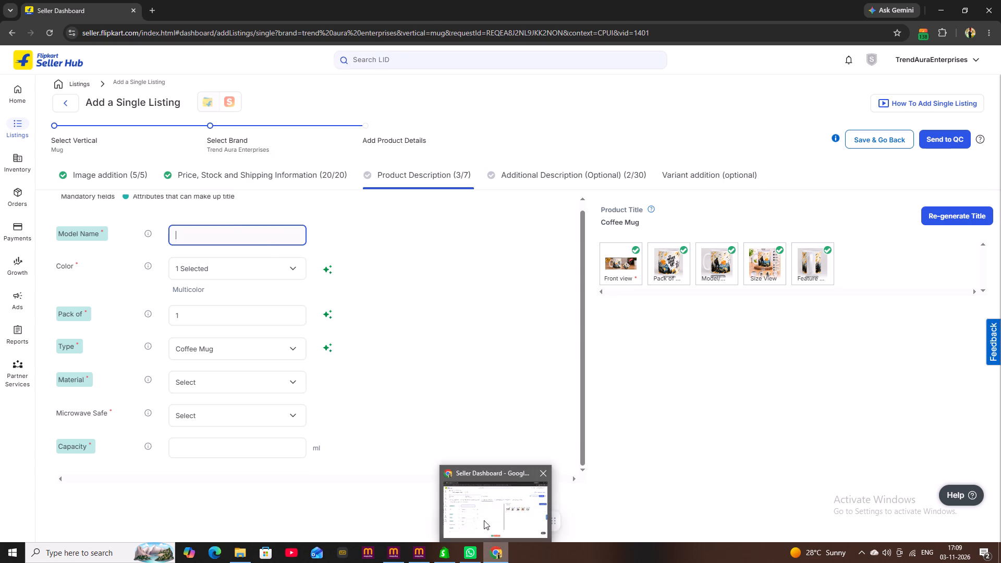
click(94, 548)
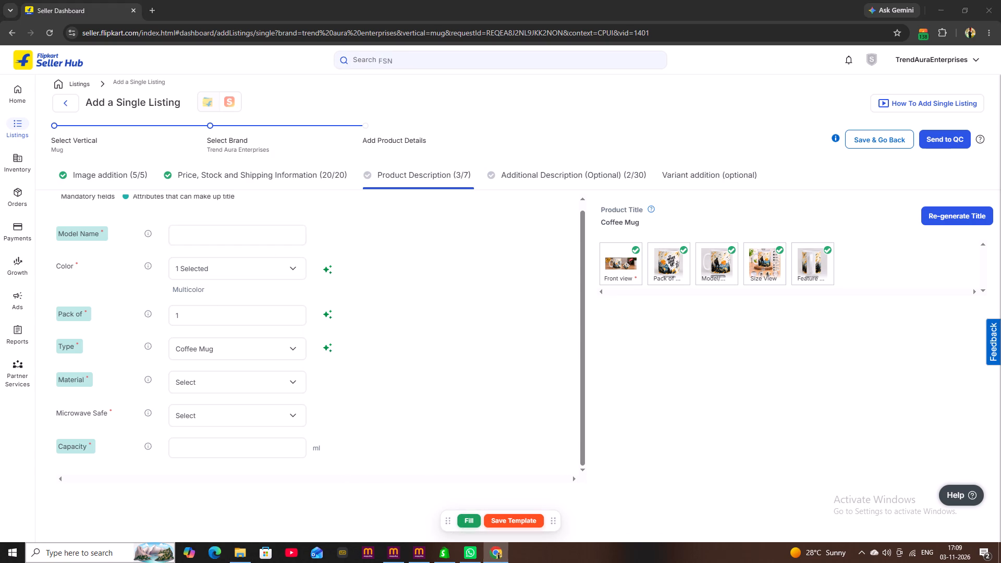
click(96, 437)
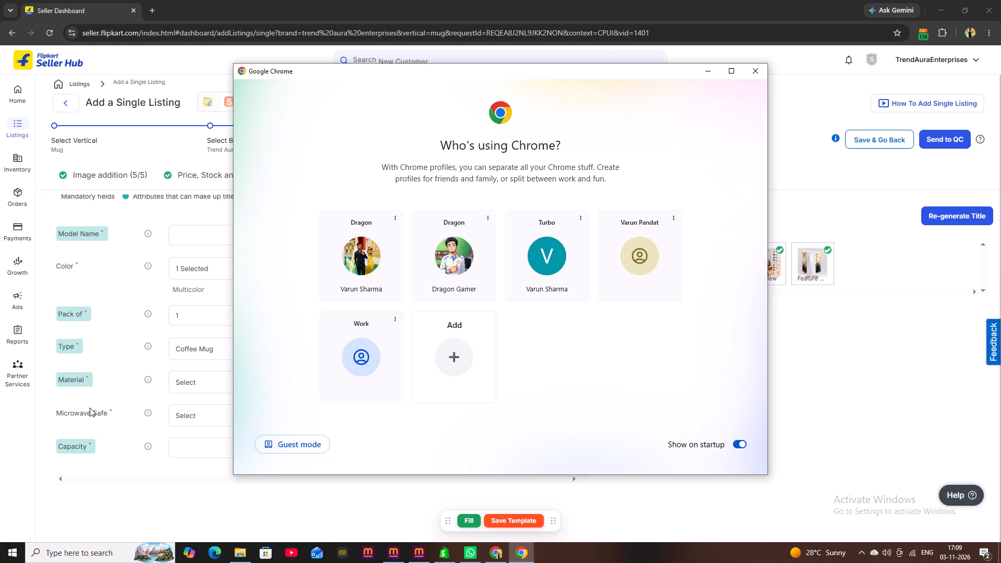
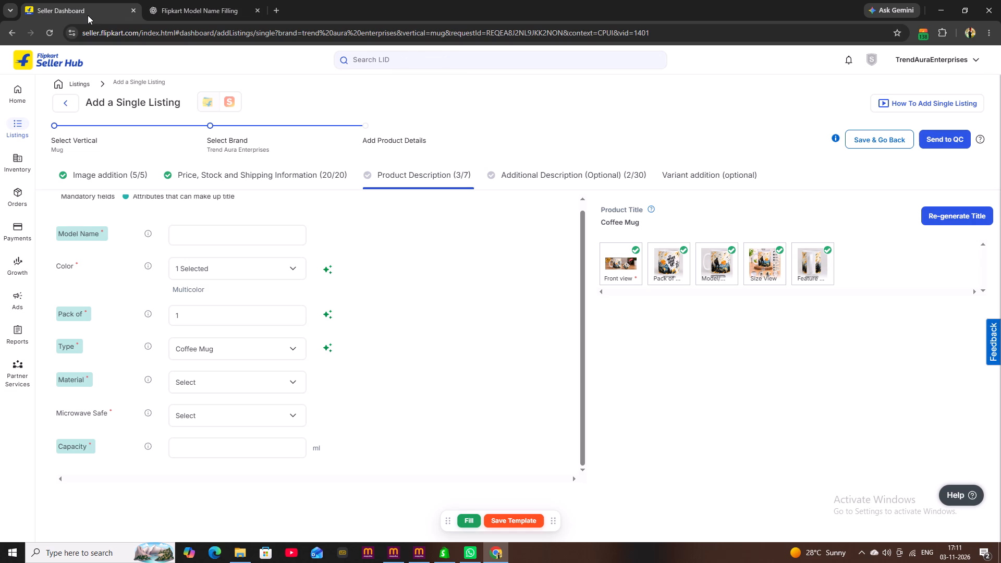
click(206, 228)
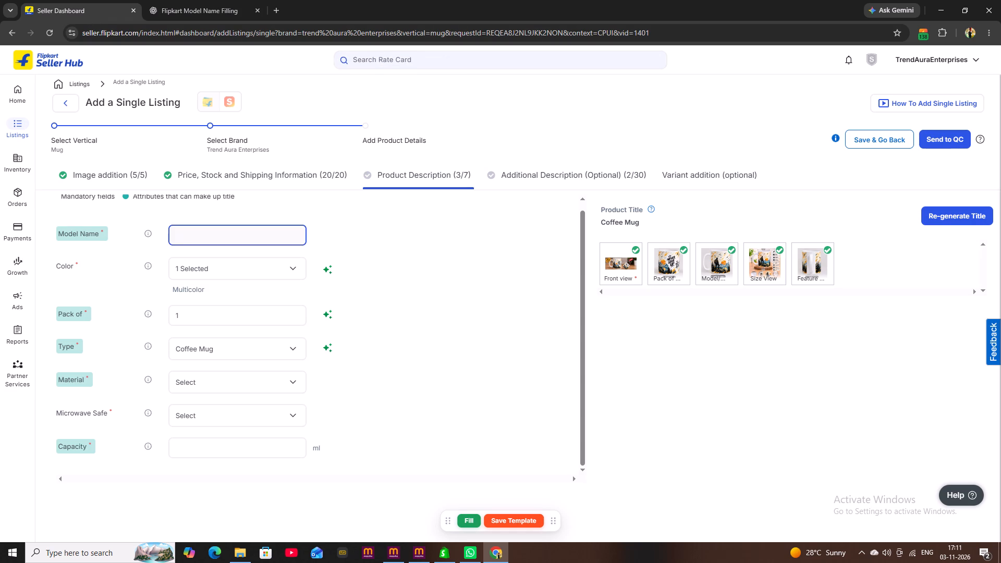
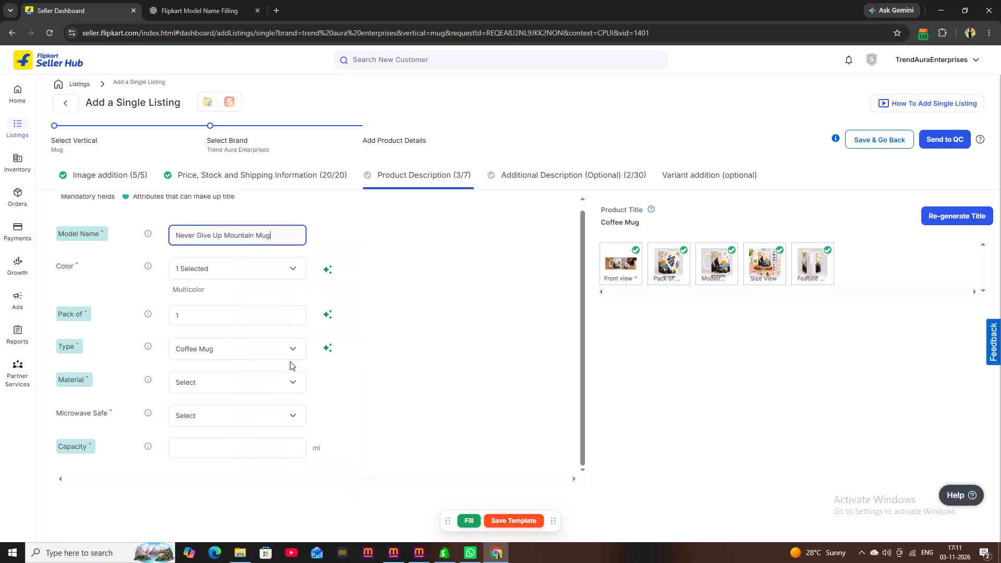
Check the Color and Type choices in the Product Description, with Coffee Mug as the Type.
click(264, 272)
click(406, 355)
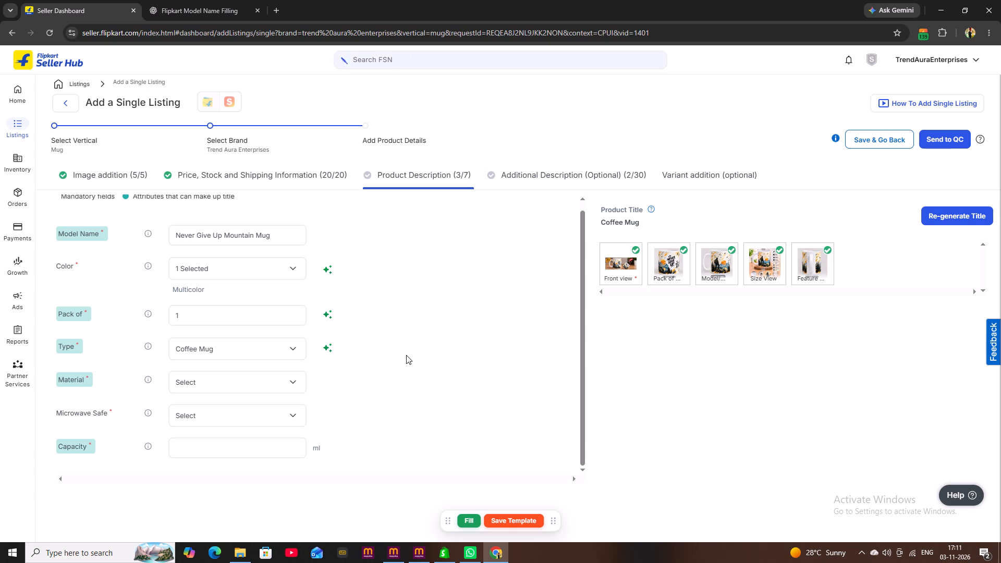
click(214, 351)
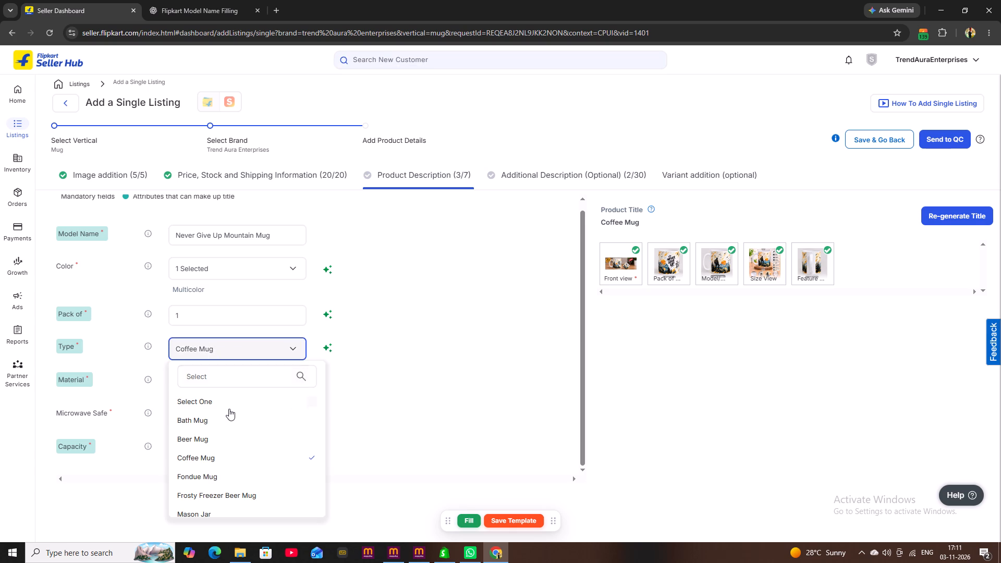
click(207, 458)
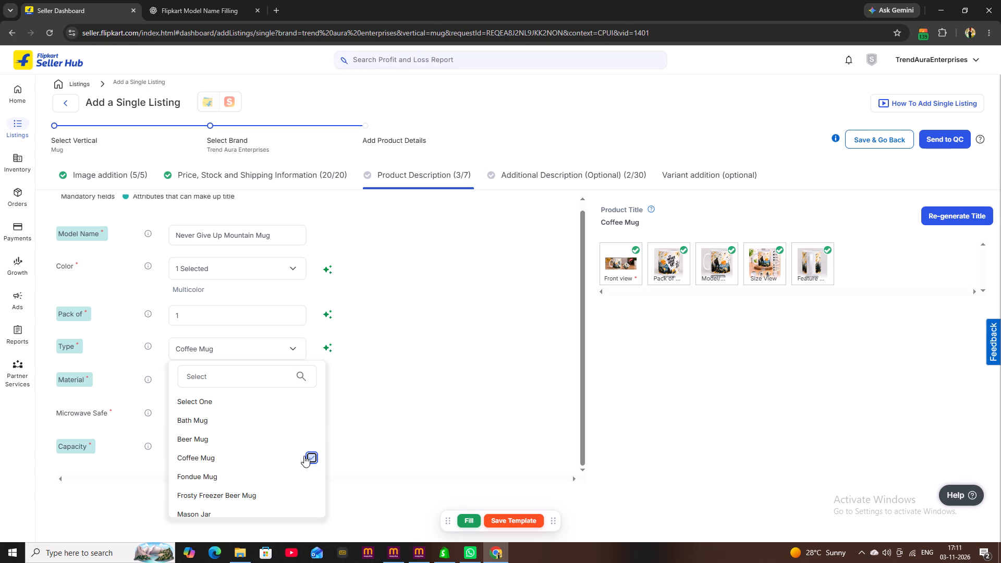
click(309, 461)
click(387, 434)
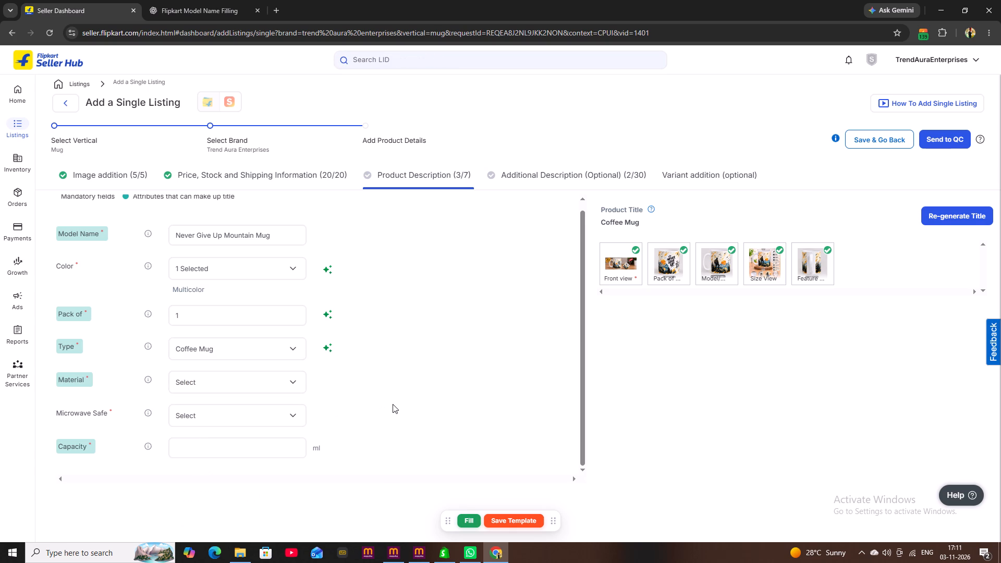
Set the mug's Material to Ceramic in the Product Description.
click(237, 384)
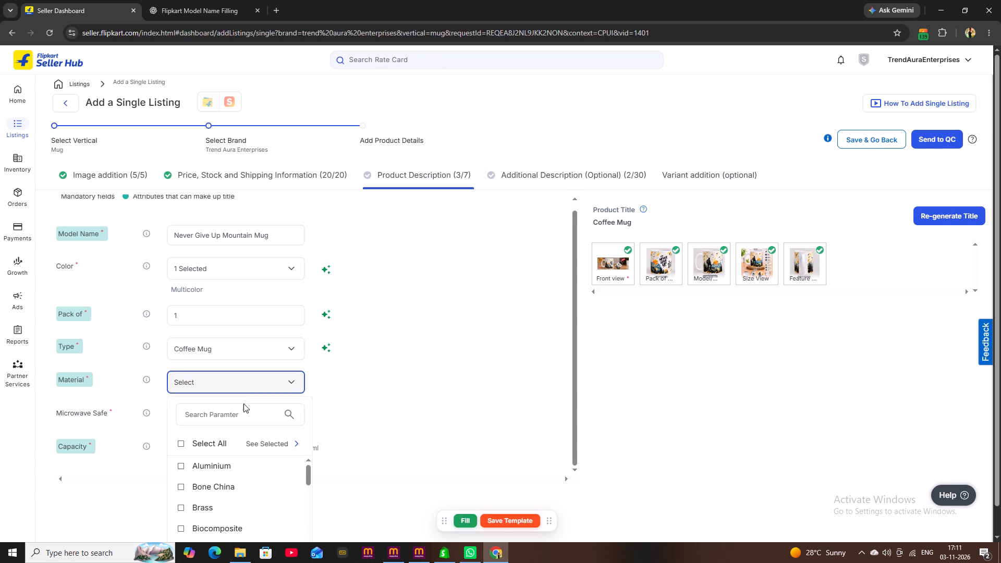
click(234, 417)
text(cer)
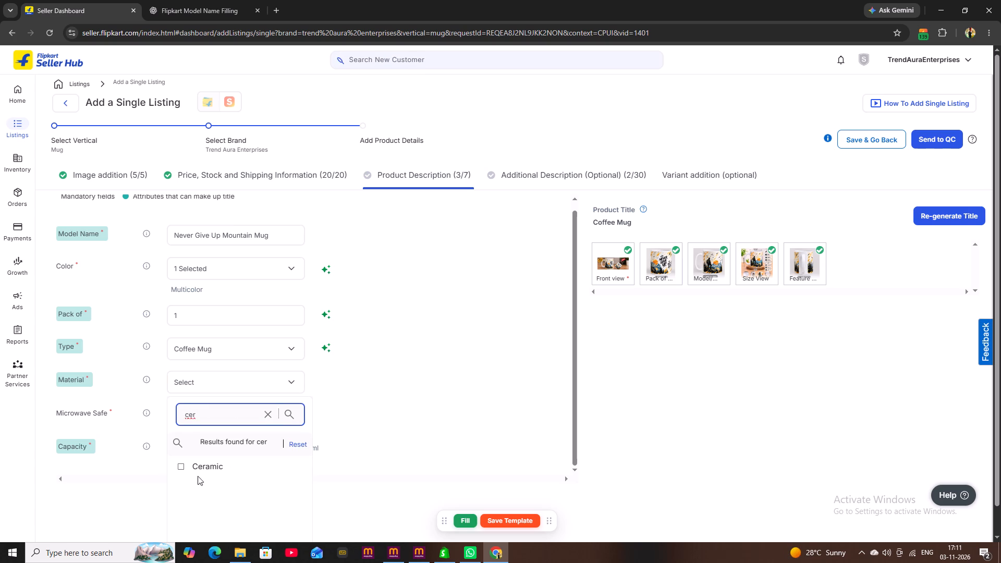
click(182, 464)
click(389, 383)
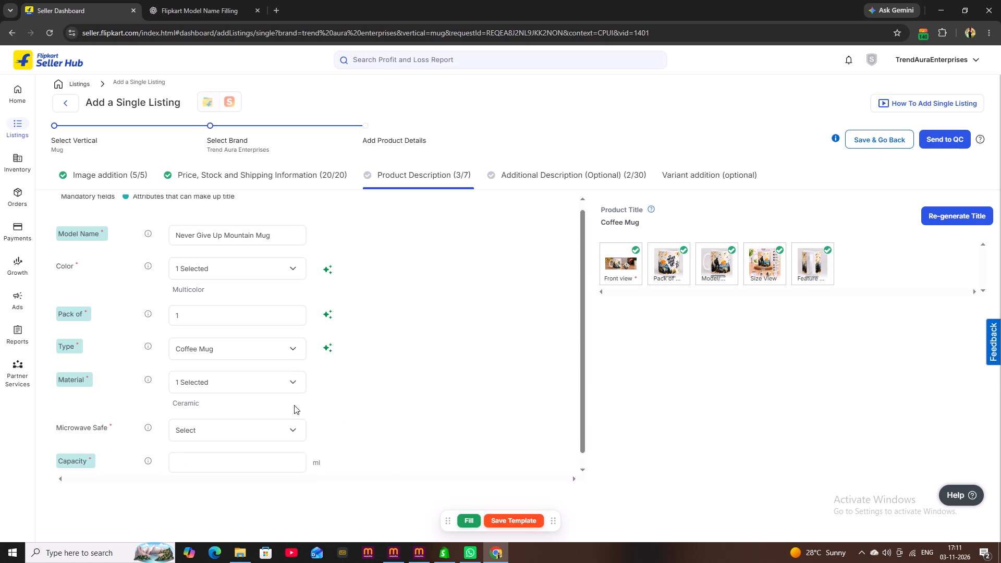
click(289, 385)
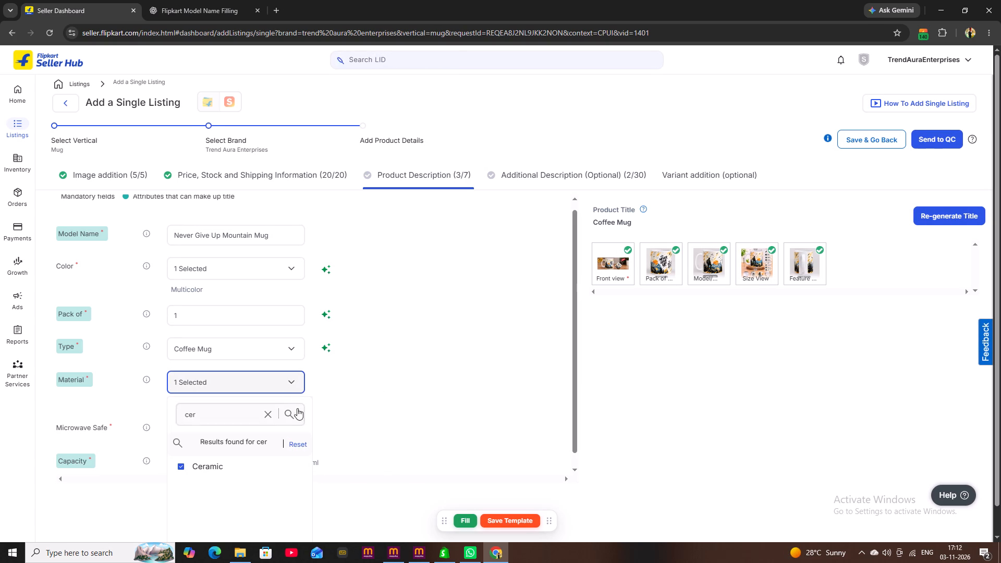
click(397, 412)
Set Microwave Safe to No and the Capacity to 300 ml.
scroll(397, 412, down, 1)
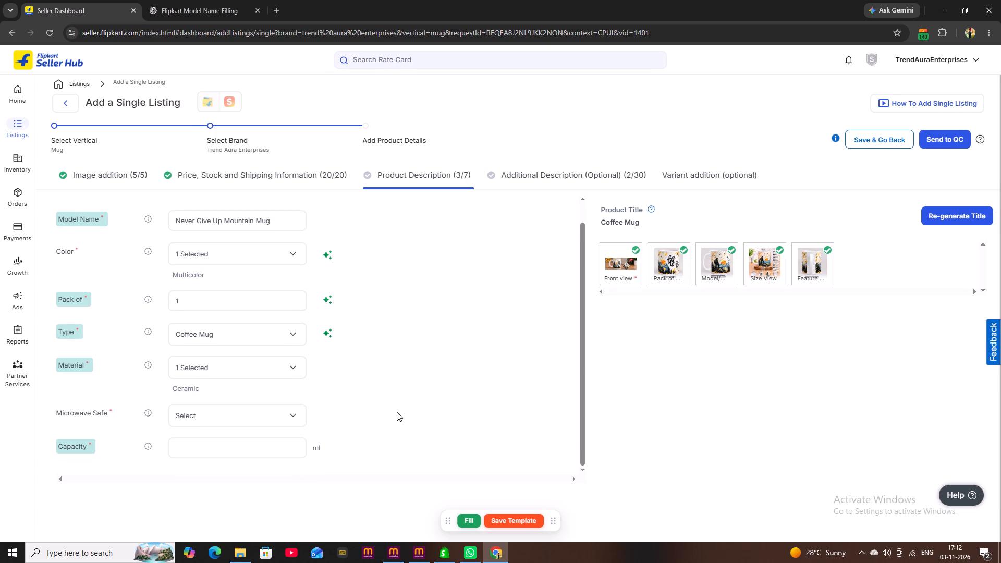
scroll(397, 412, down, 1)
click(254, 415)
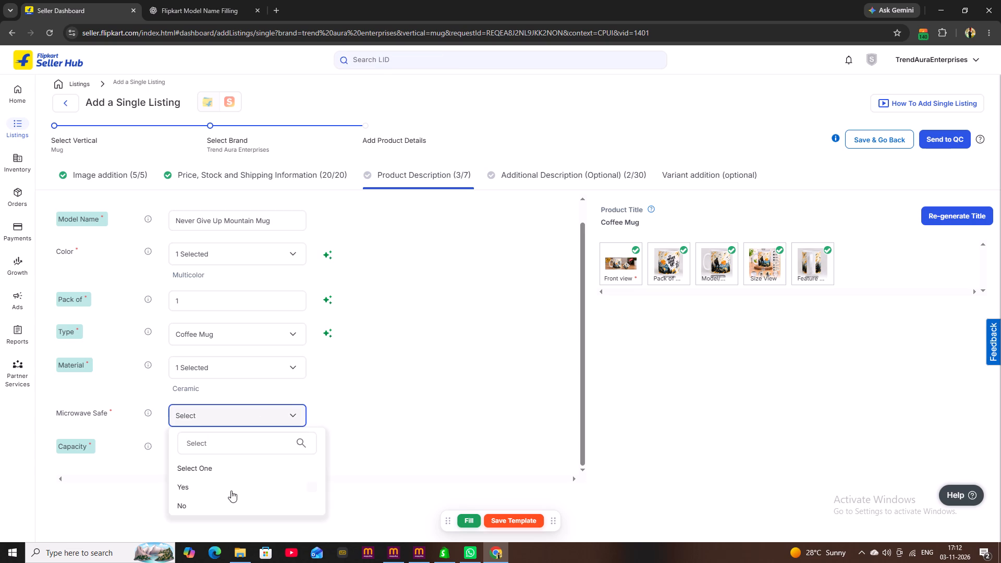
click(190, 504)
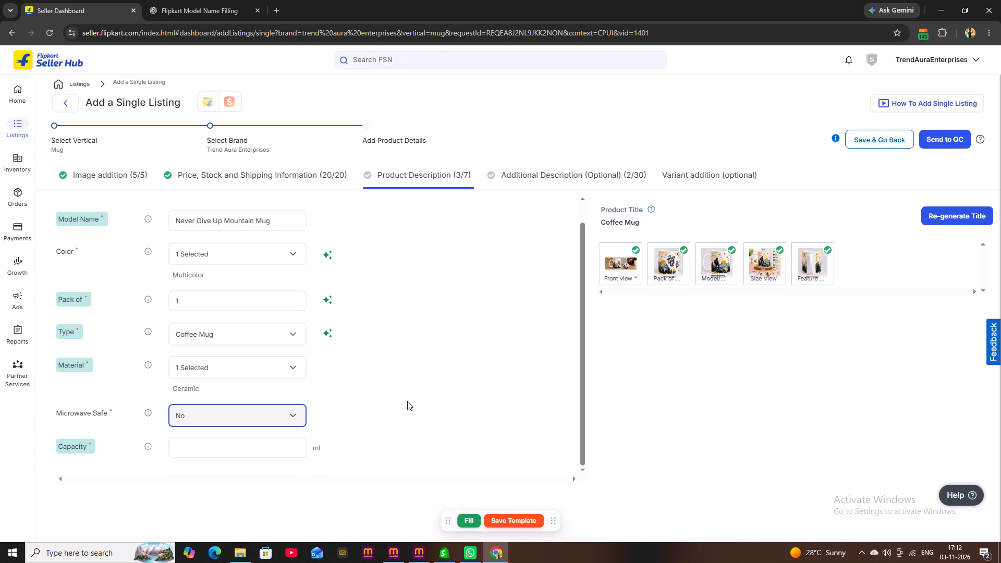
click(226, 449)
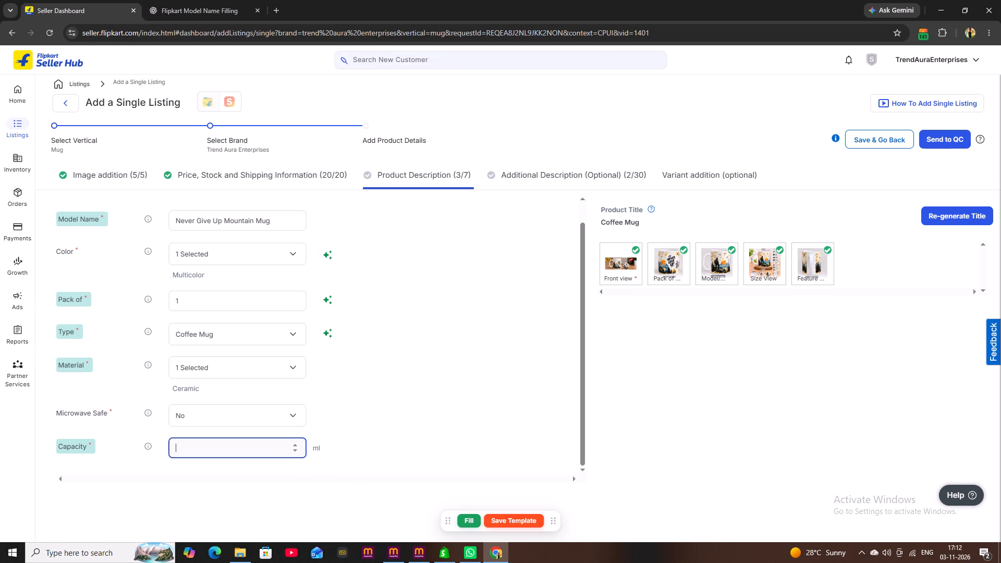
text(300)
click(391, 414)
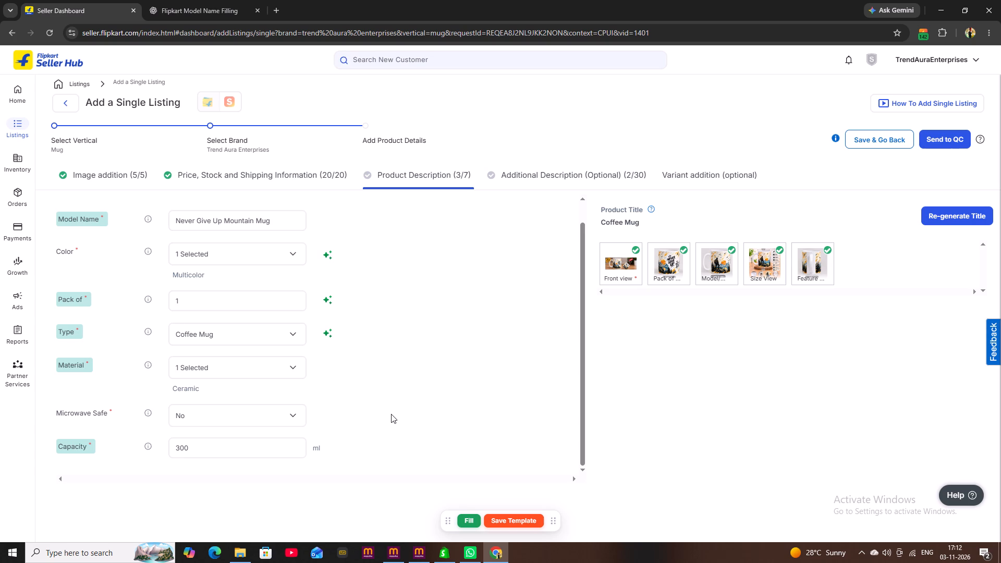
Add White to the Multicolor choice in the Color attribute and clear the color search.
scroll(391, 414, up, 1)
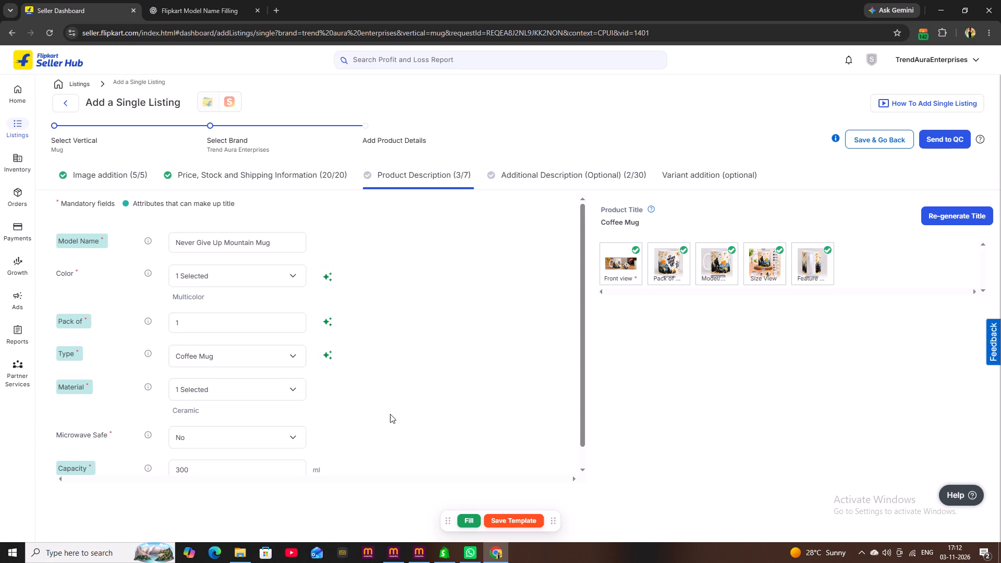
scroll(327, 401, up, 1)
scroll(396, 398, up, 1)
click(237, 279)
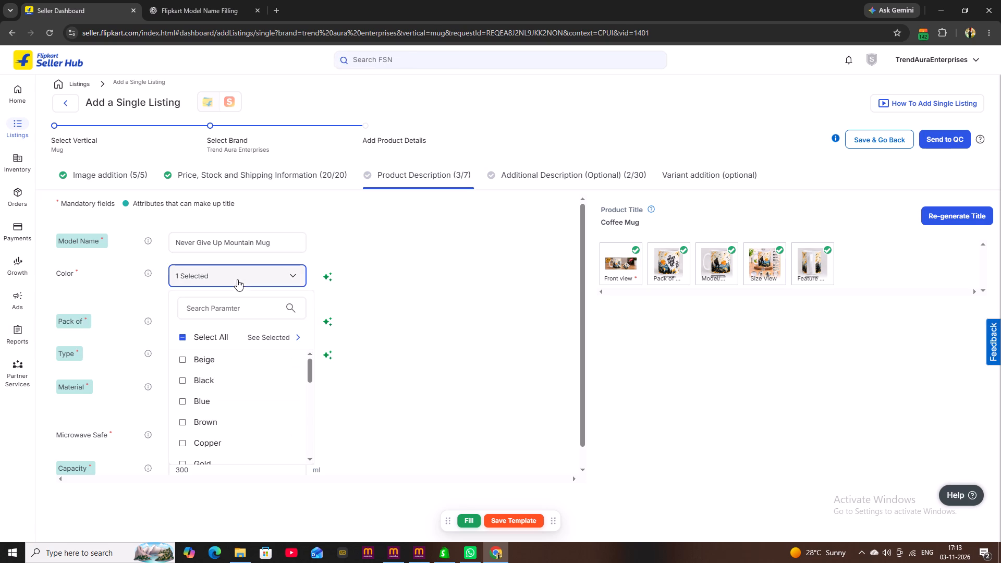
click(221, 310)
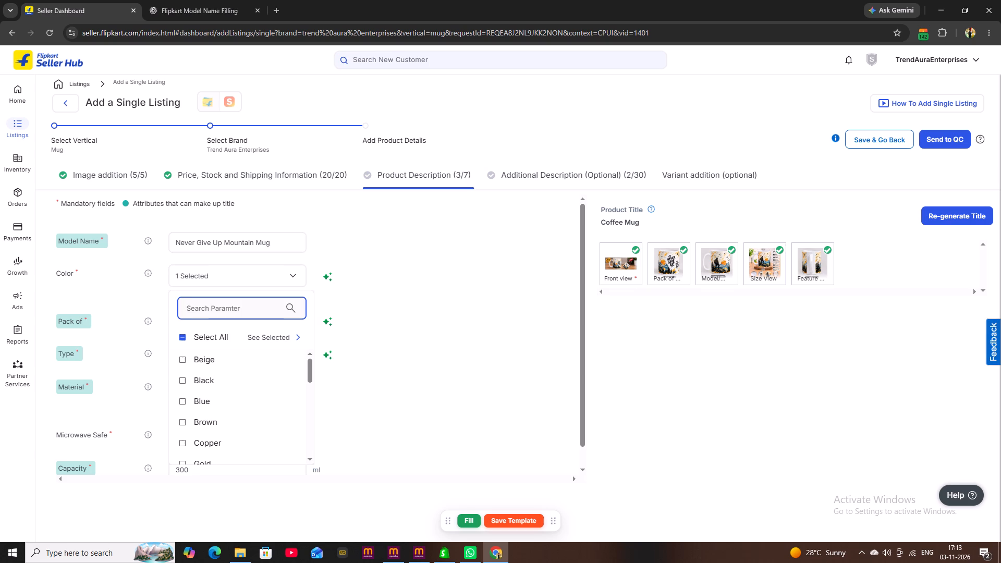
text(wh)
click(187, 378)
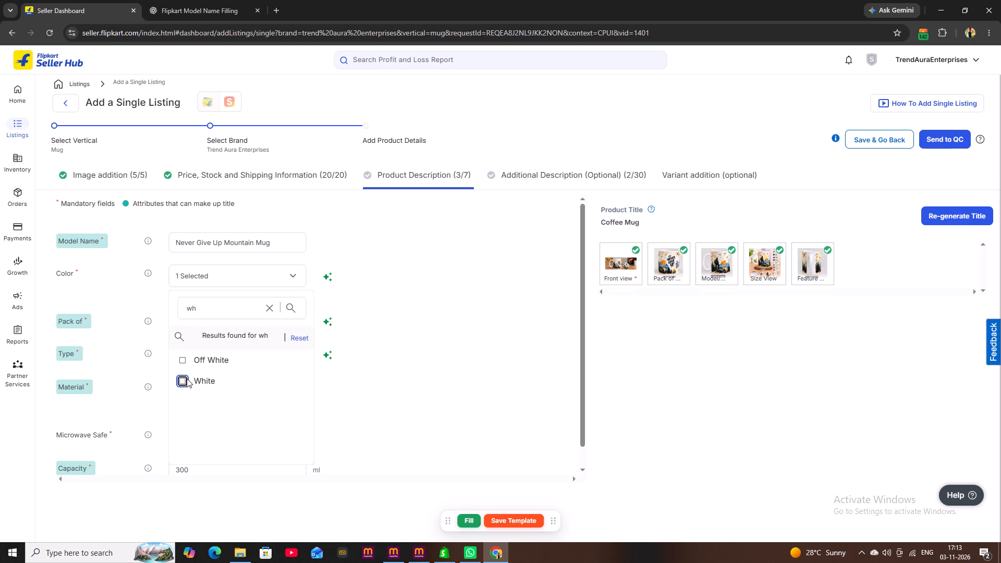
click(432, 385)
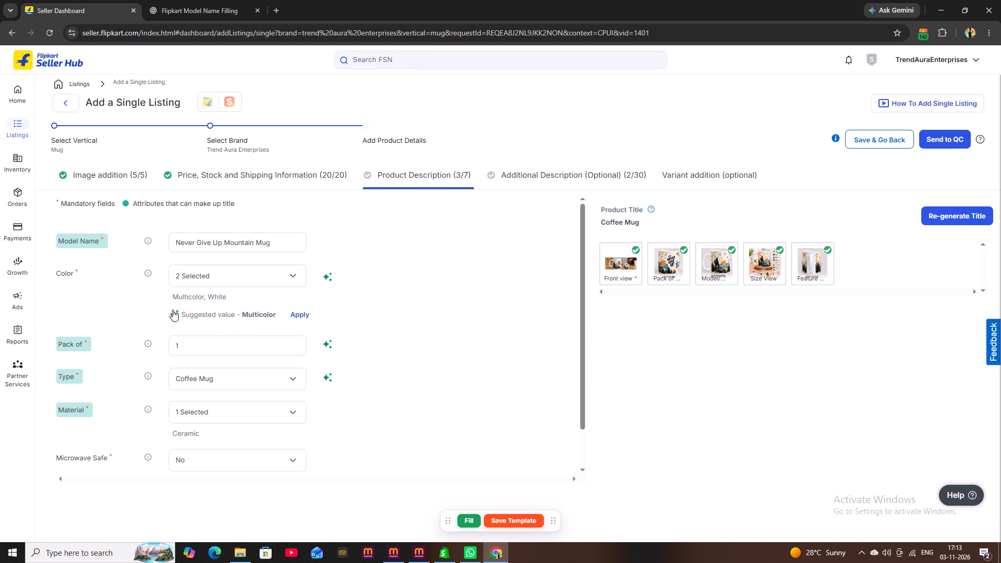
click(397, 303)
click(251, 278)
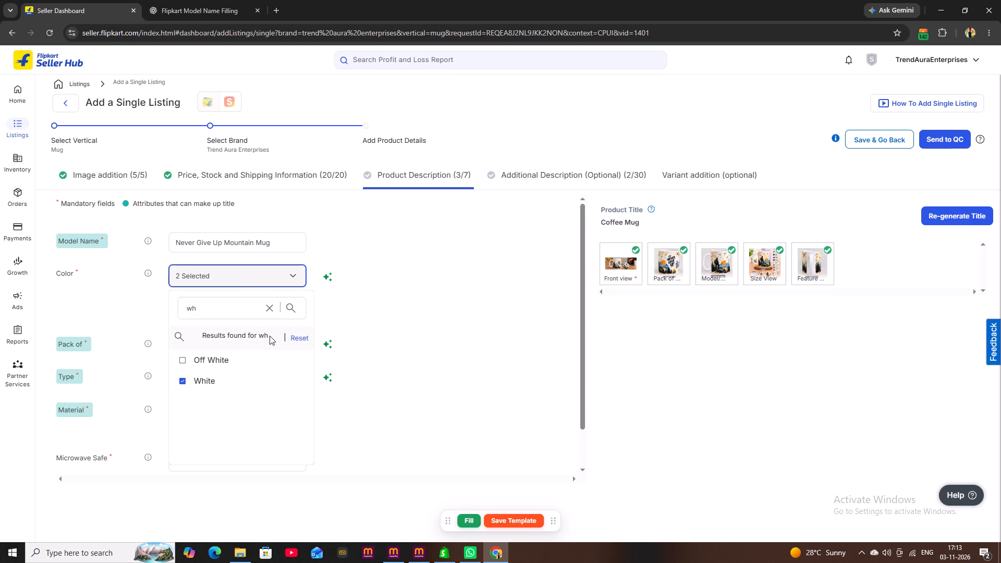
click(266, 309)
click(443, 303)
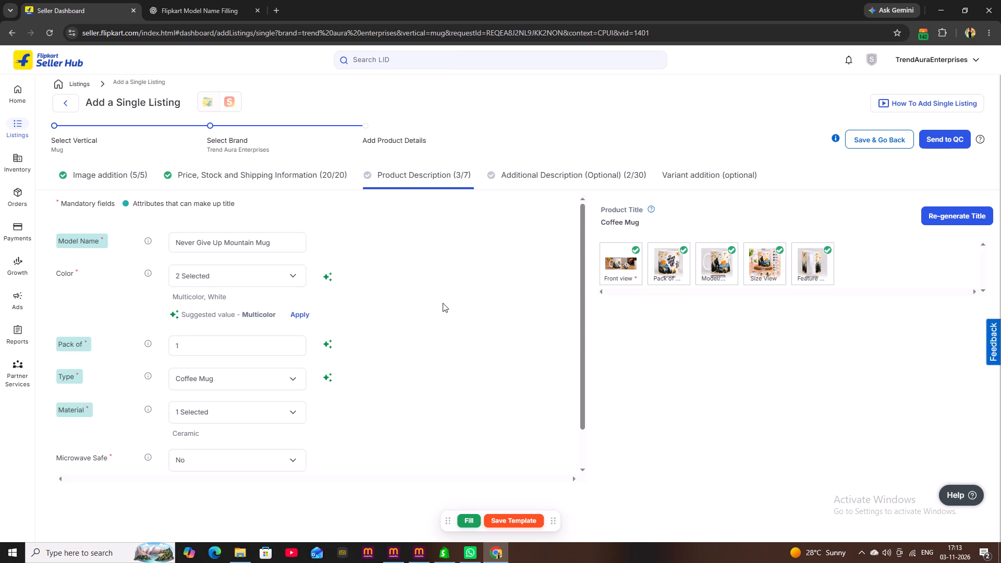
Review the filled Product Description and move on to the Additional Description (Optional) section.
scroll(440, 335, down, 2)
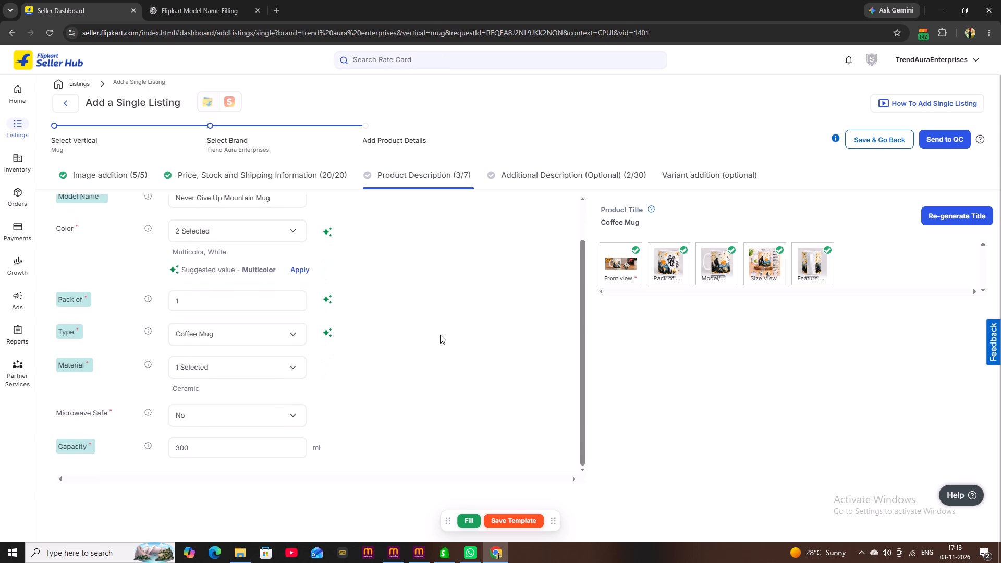
scroll(440, 335, up, 8)
click(545, 177)
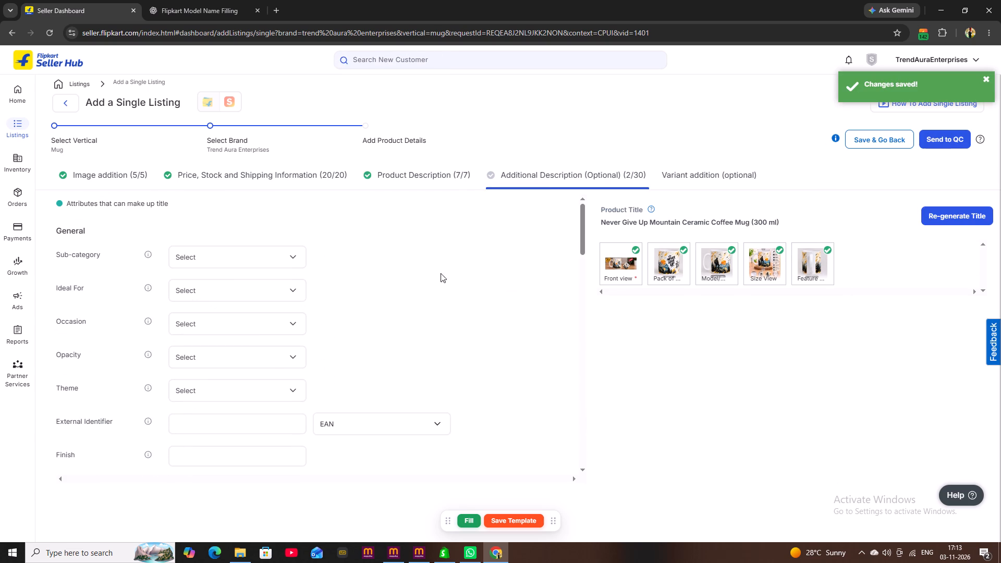
Search the Sub-category options for "coff", clear the search and leave Sub-category unselected.
click(278, 255)
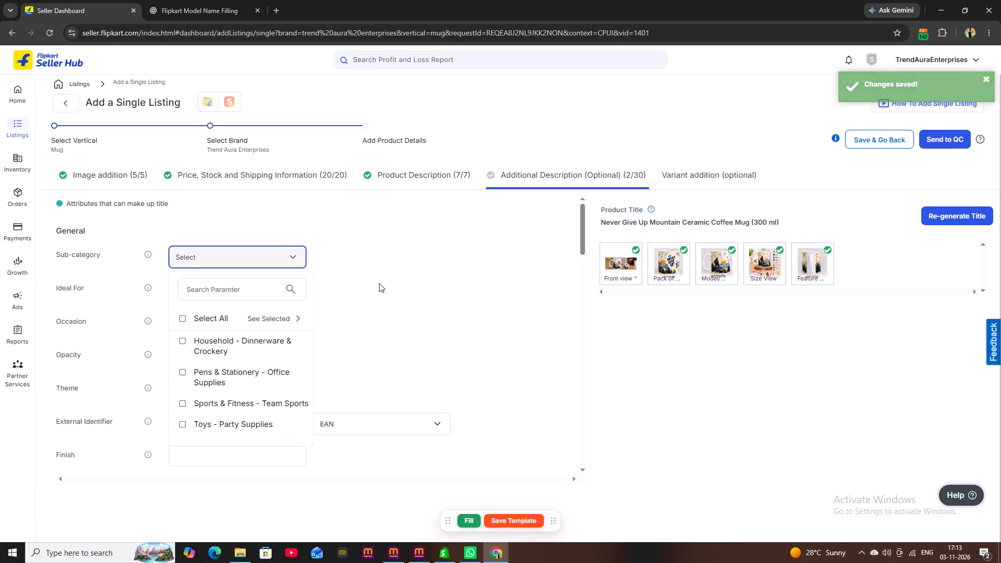
click(379, 283)
scroll(379, 283, down, 1)
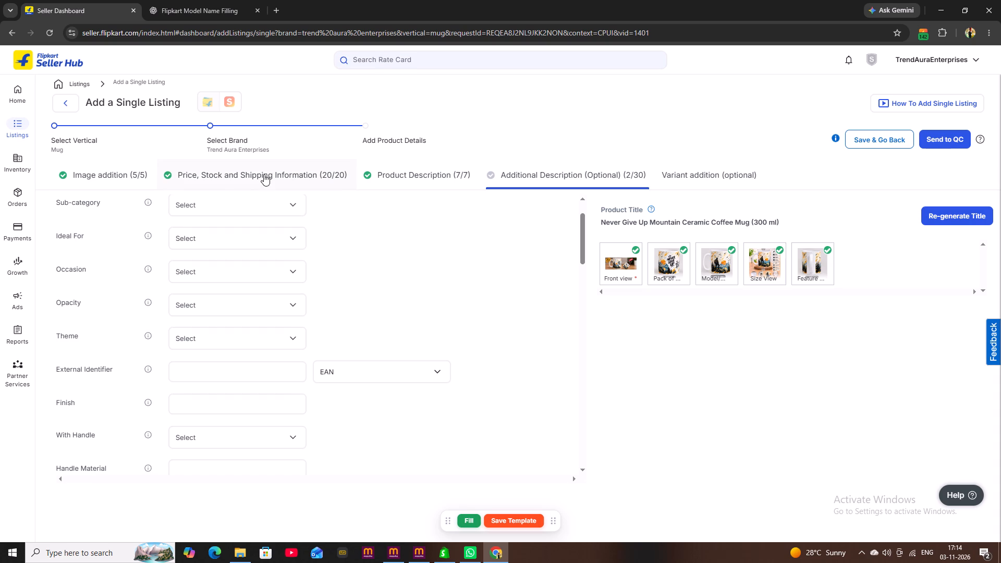
click(229, 210)
click(226, 231)
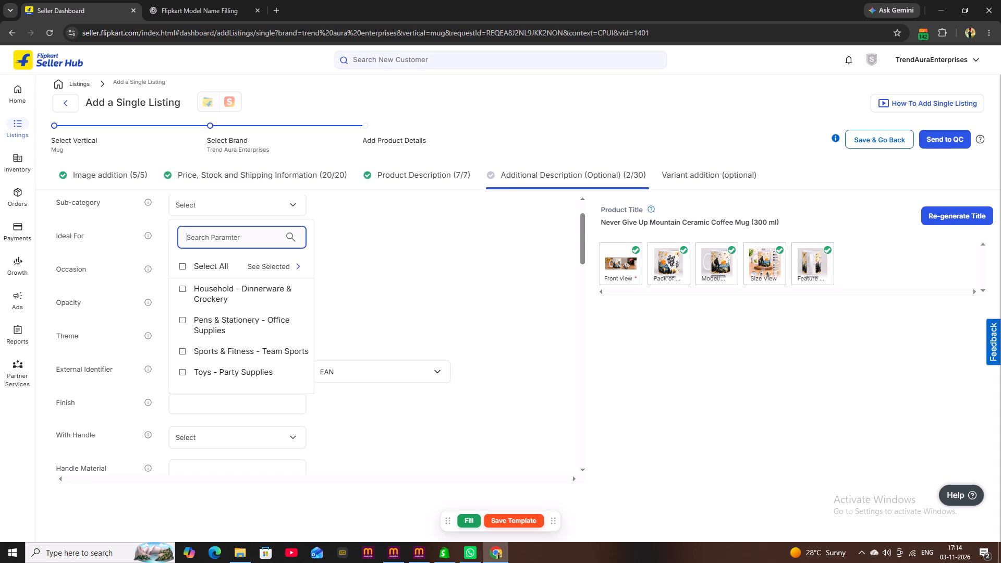
text(co)
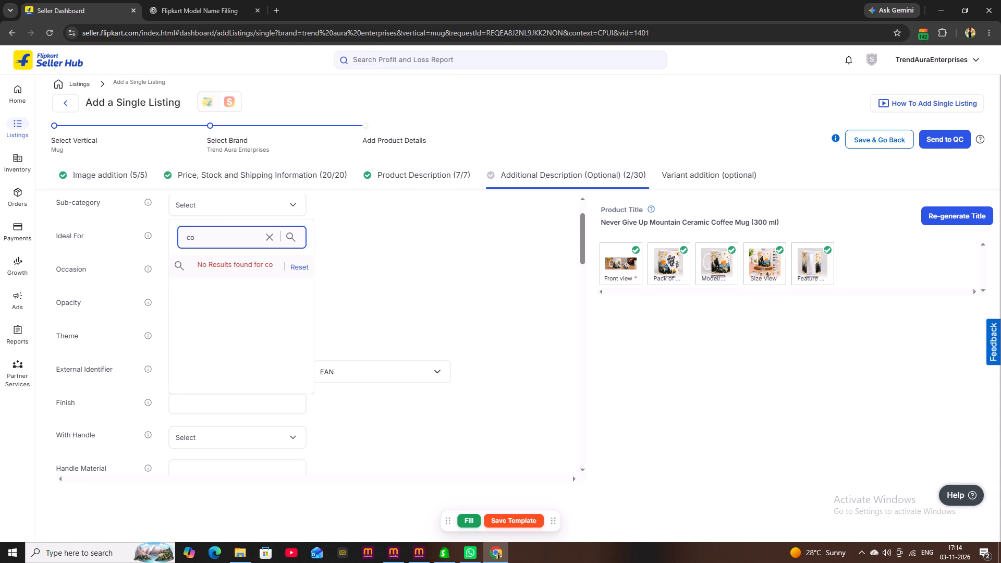
text(ff)
click(273, 238)
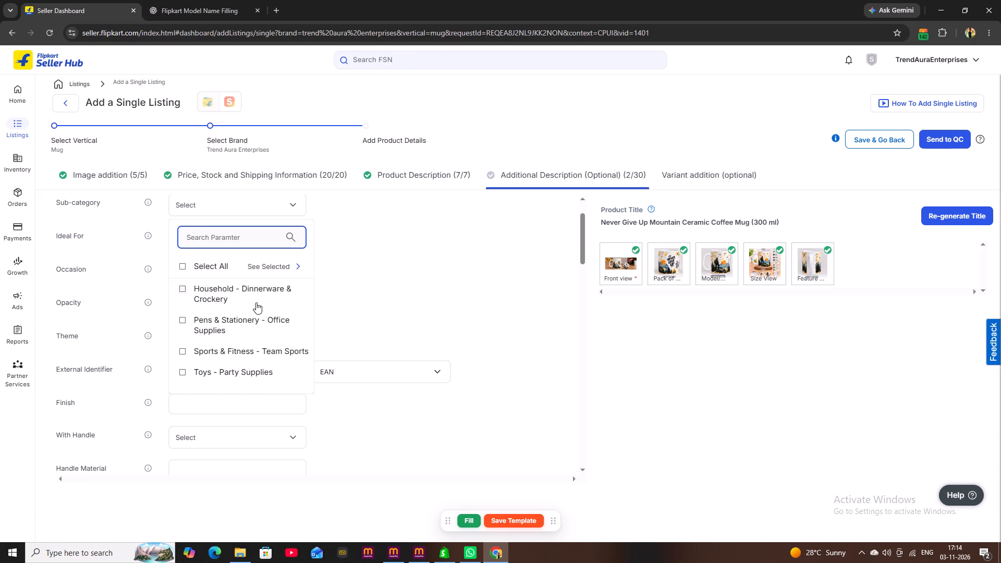
scroll(256, 302, down, 2)
click(402, 303)
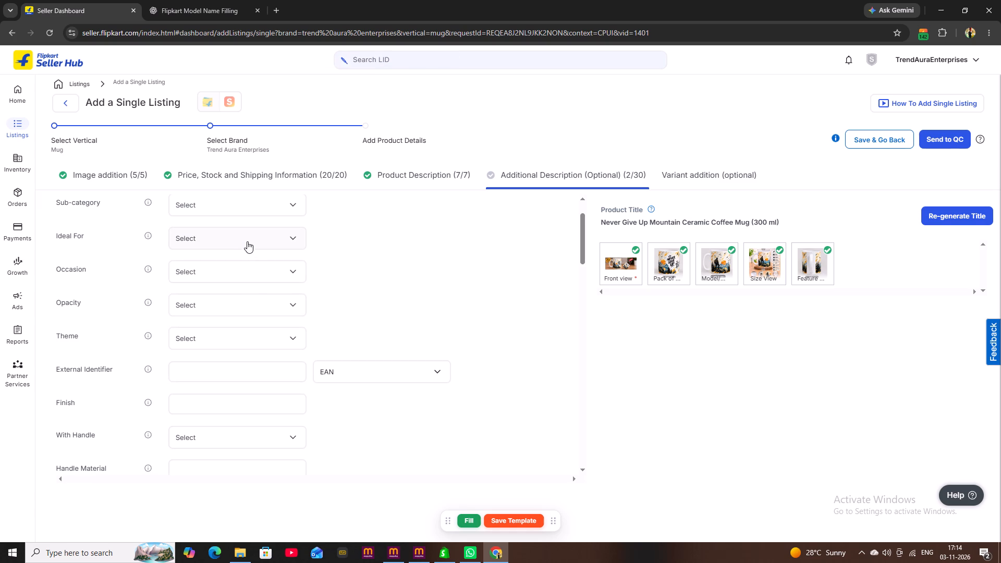
Look through the Ideal For options, search them for "un", clear the search and leave Ideal For unselected.
click(248, 239)
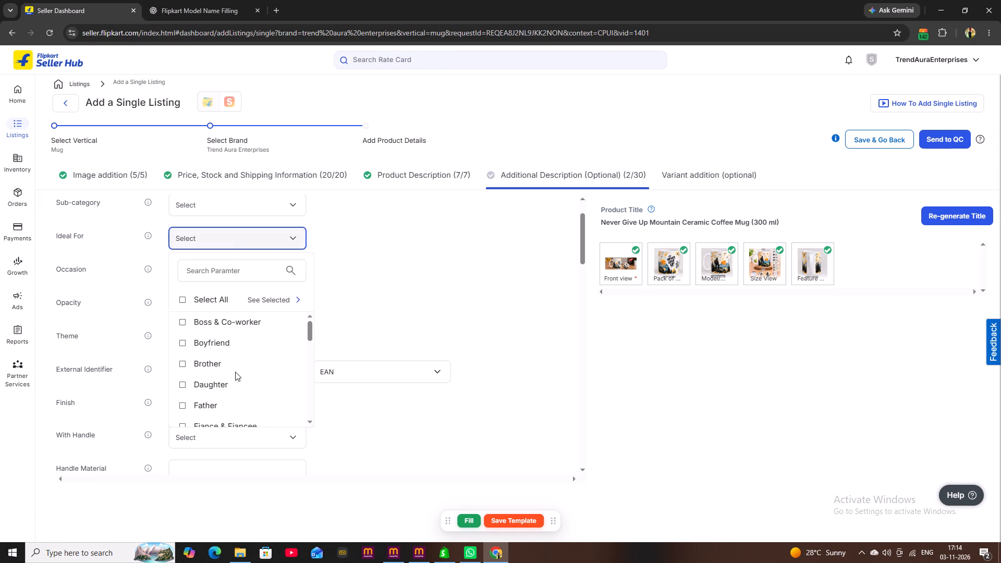
scroll(235, 372, down, 6)
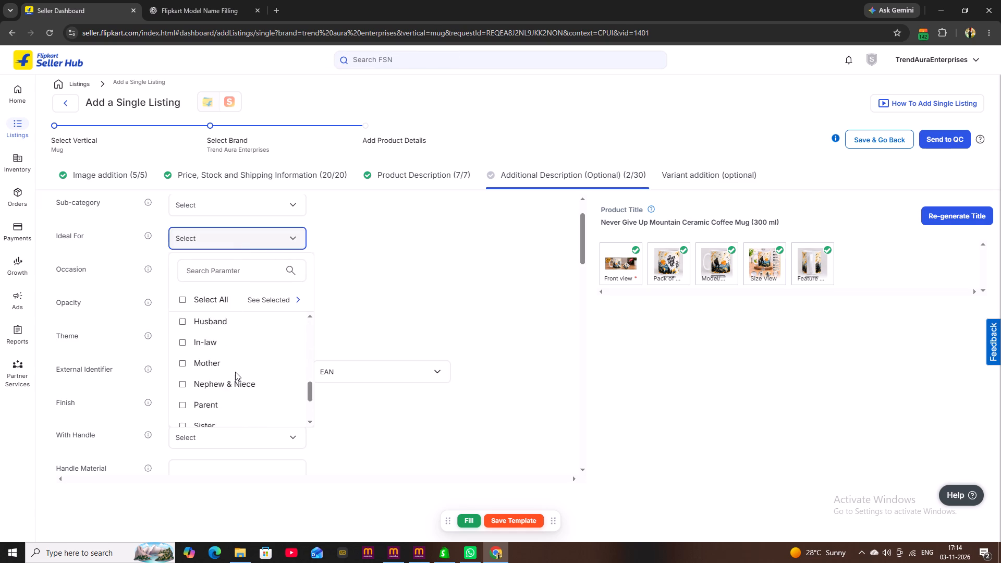
scroll(235, 372, down, 8)
scroll(235, 372, up, 11)
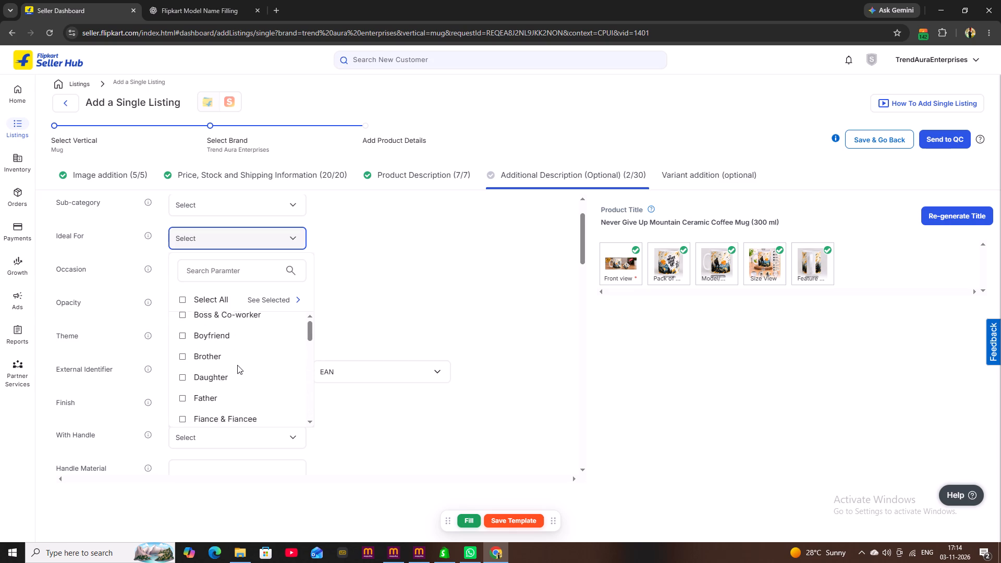
scroll(237, 348, up, 3)
click(236, 276)
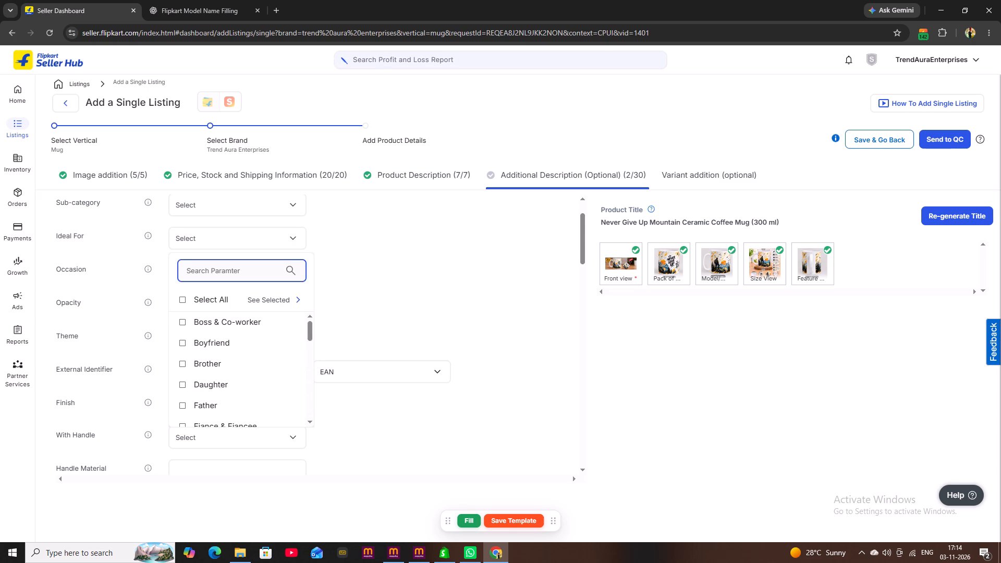
text(iu)
key(BackSpace)
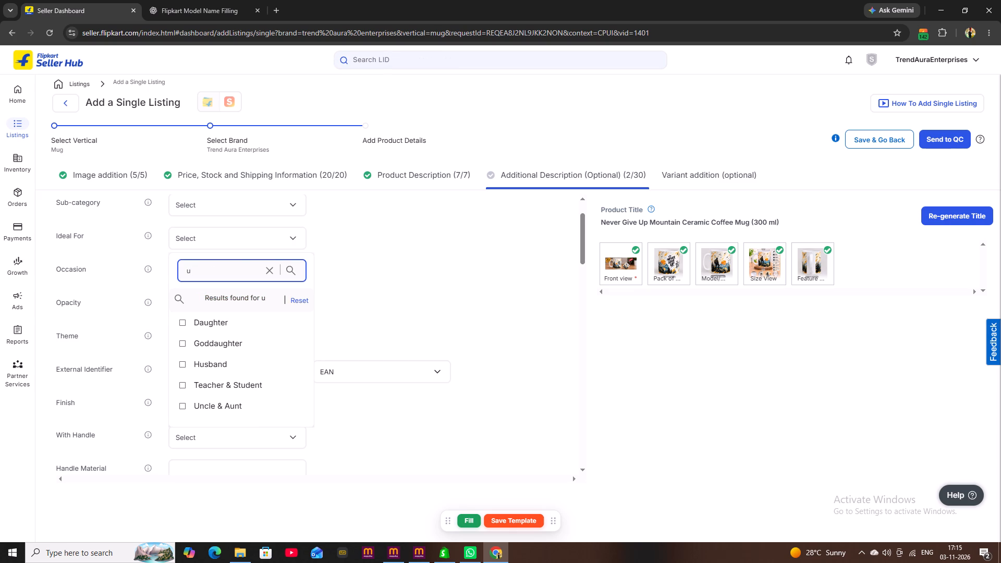
key(n)
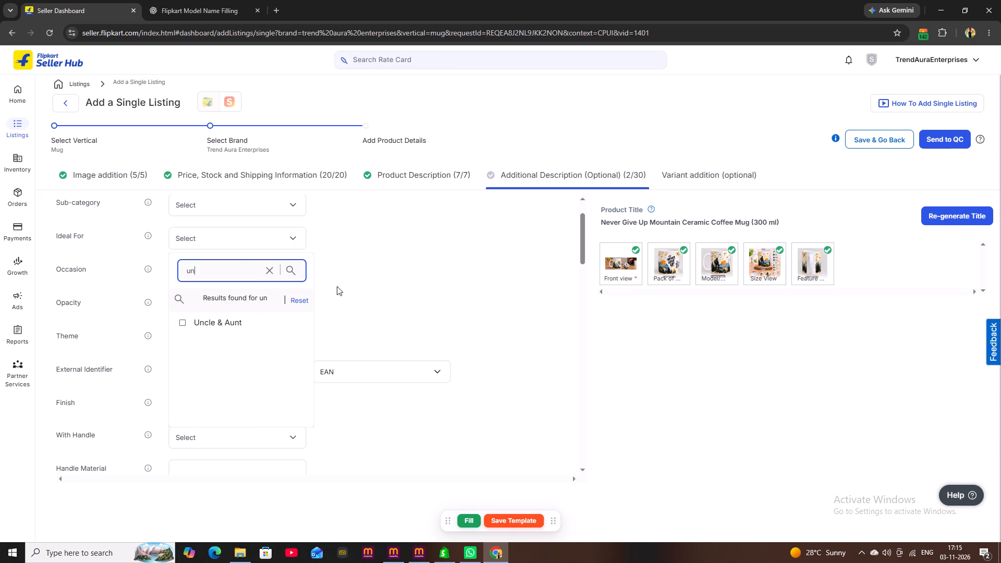
click(268, 271)
click(396, 273)
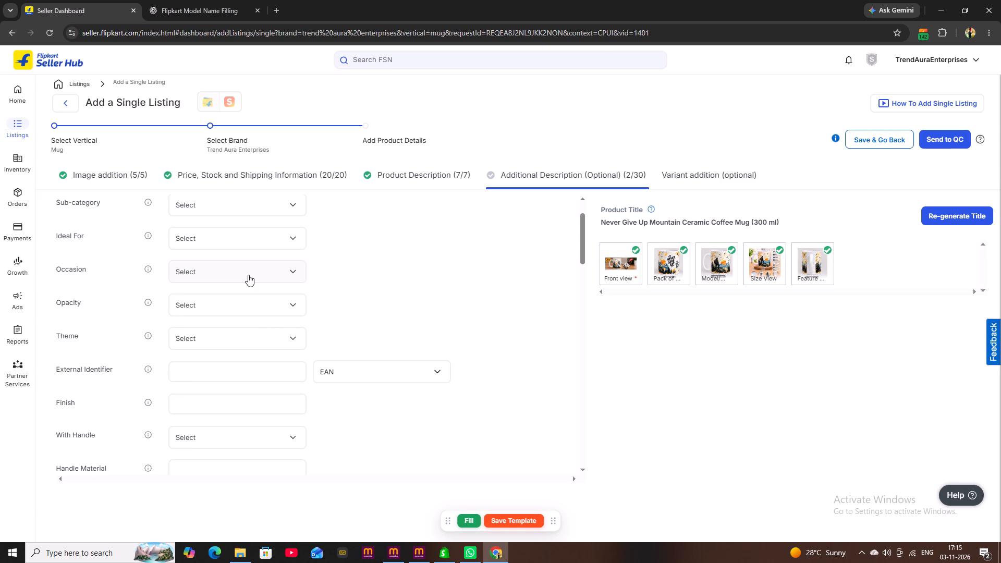
Search the Occasion options for "all" and clear the search.
click(248, 275)
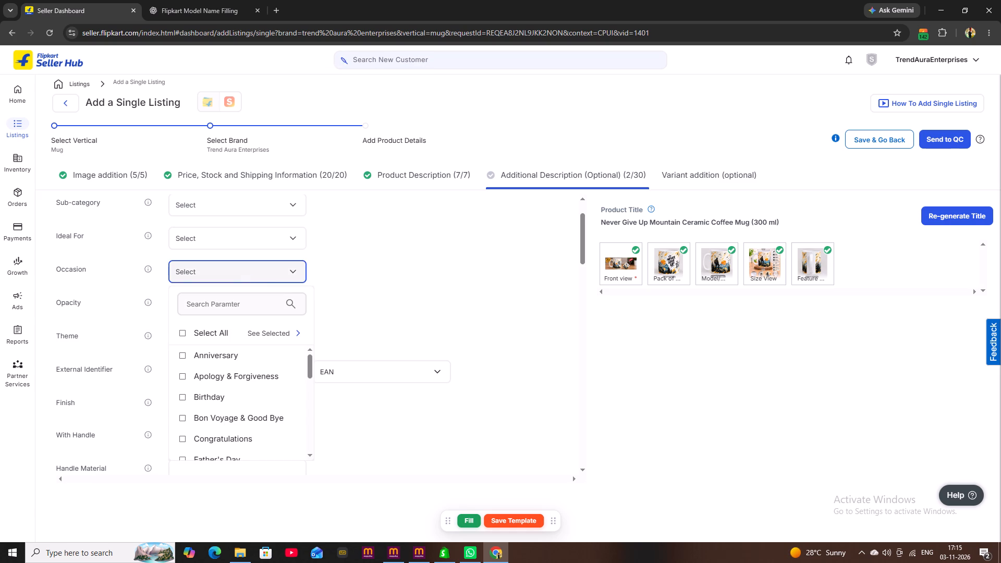
click(244, 301)
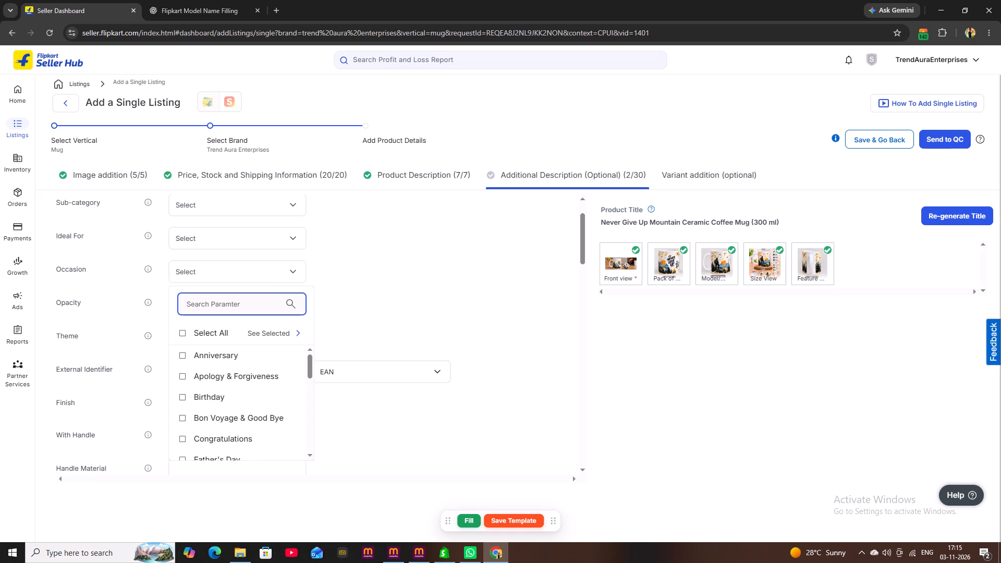
key(a)
text(ll)
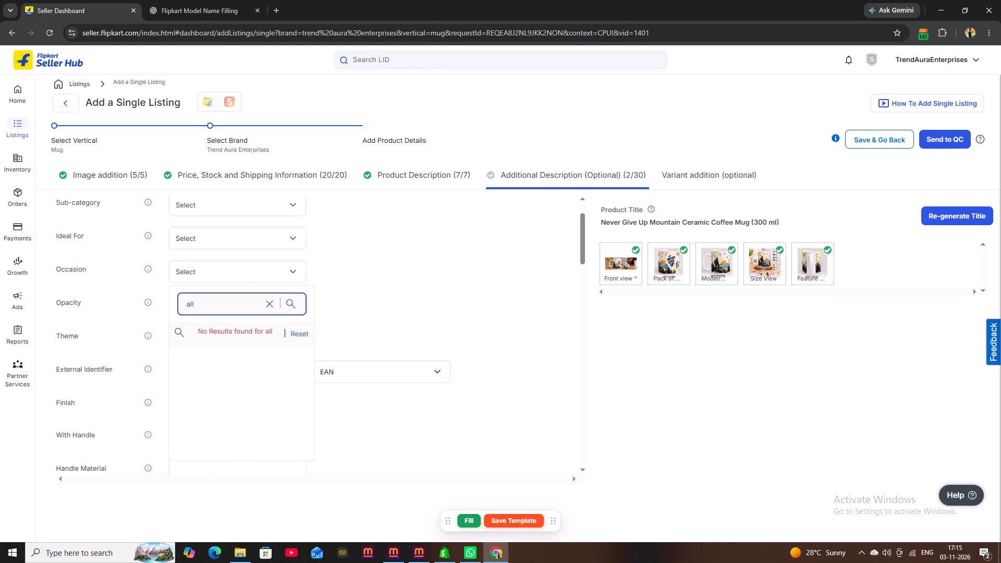
key(BackSpace)
key(BackSpace)
key(BackSpace)
key(BackSpace)
key(BackSpace)
key(BackSpace)
key(BackSpace)
key(BackSpace)
key(BackSpace)
key(BackSpace)
key(BackSpace)
key(BackSpace)
key(BackSpace)
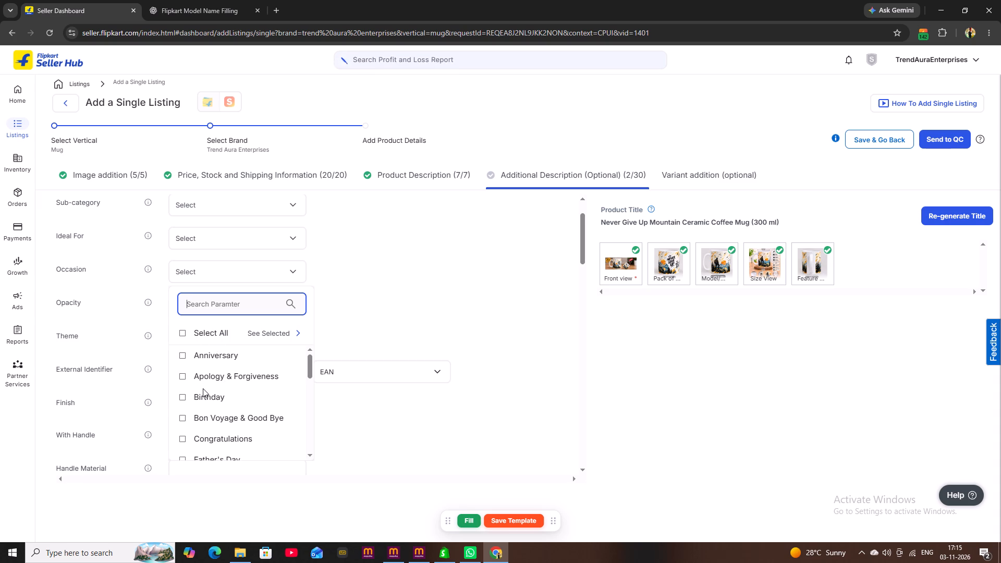
Look through the Occasion options, select all of them and close the list.
scroll(203, 388, down, 1)
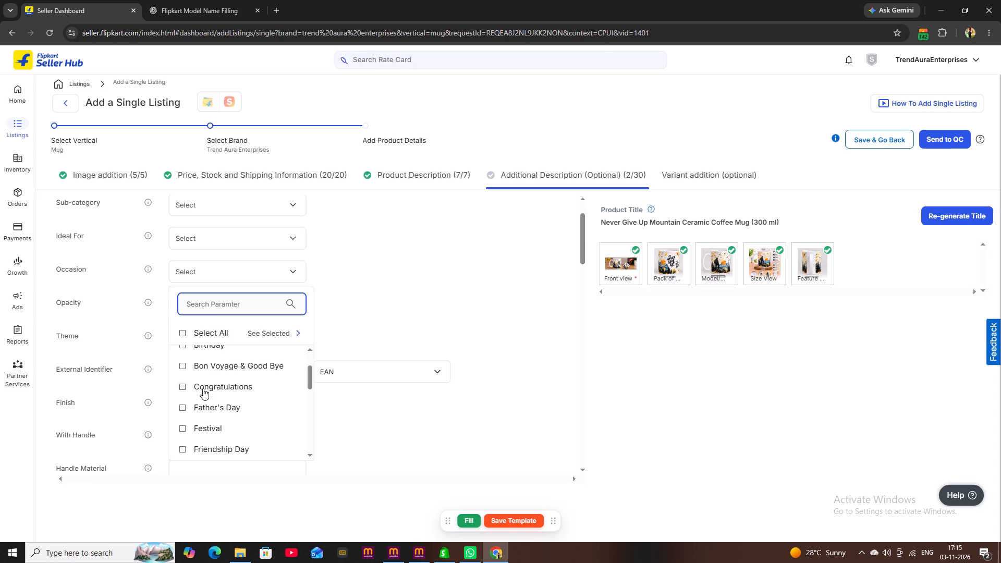
scroll(203, 388, down, 1)
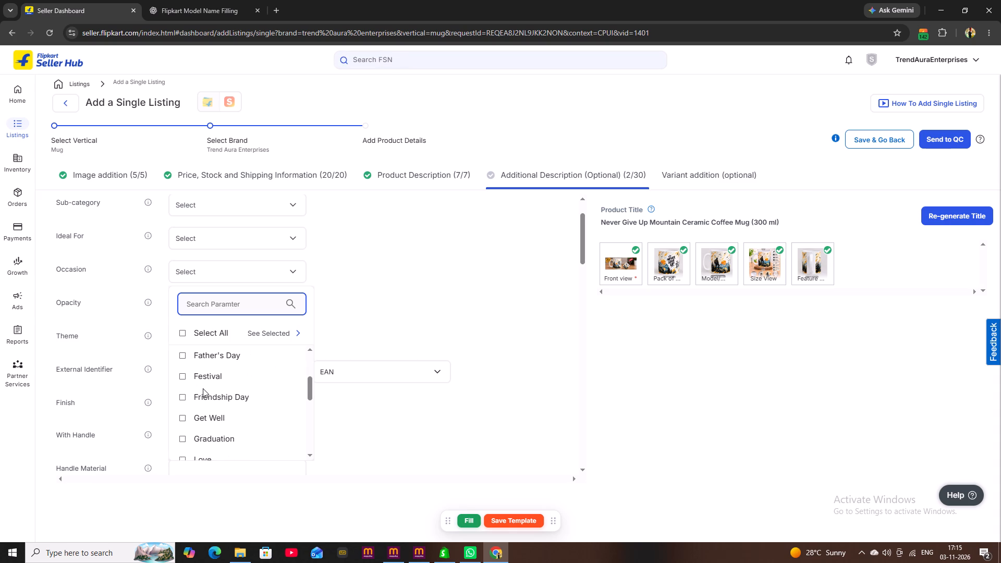
scroll(203, 388, down, 1)
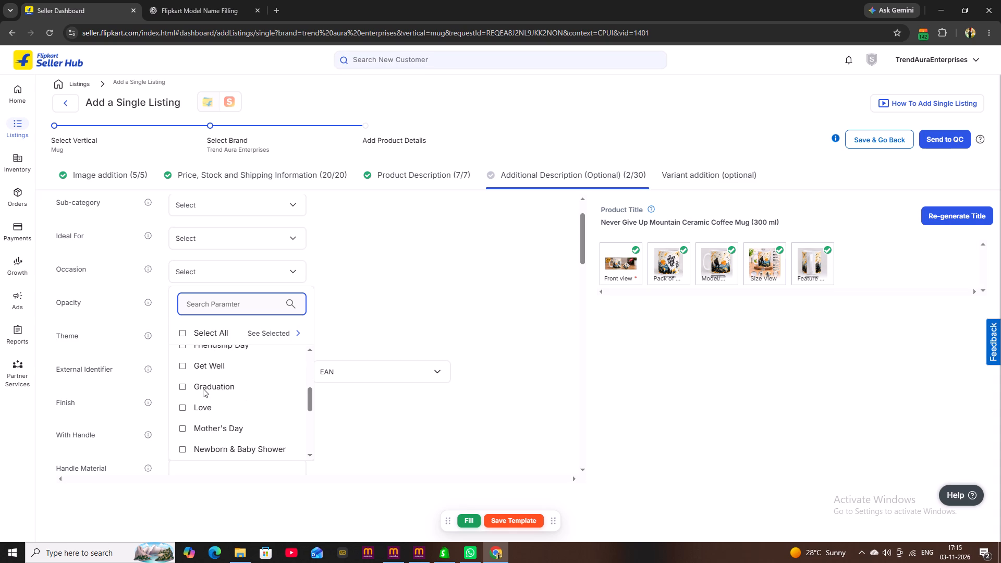
scroll(203, 388, down, 2)
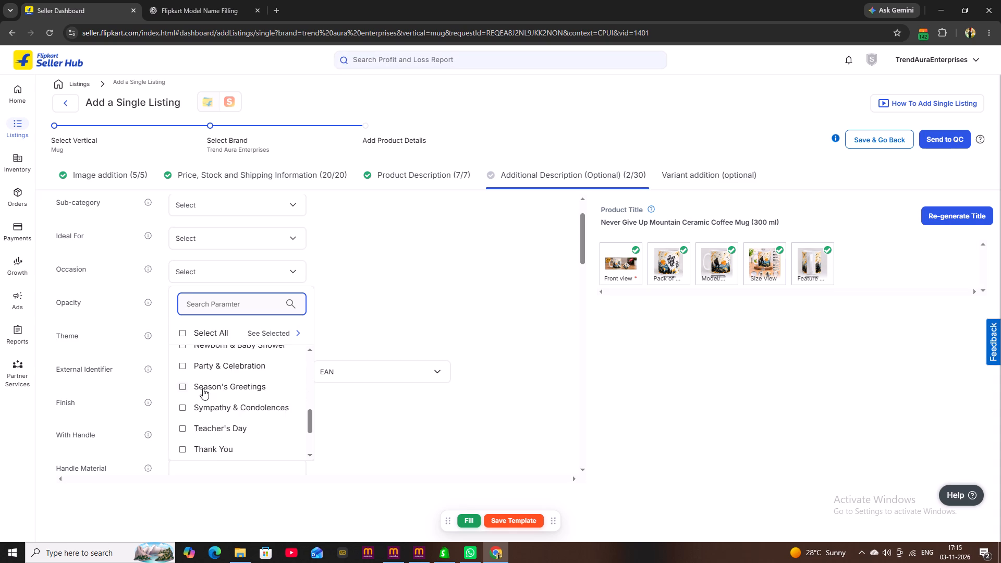
scroll(203, 388, down, 5)
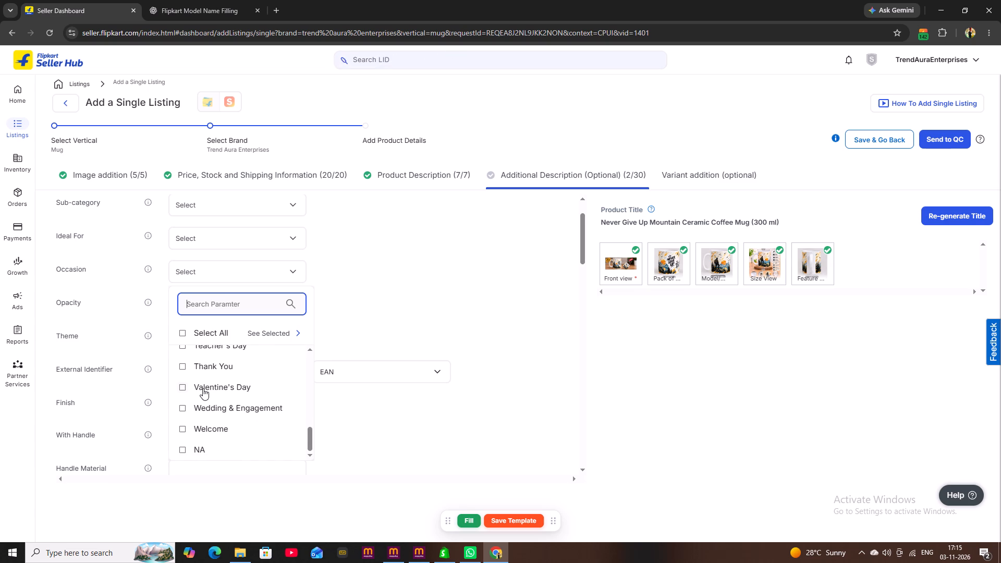
scroll(203, 388, up, 11)
click(182, 329)
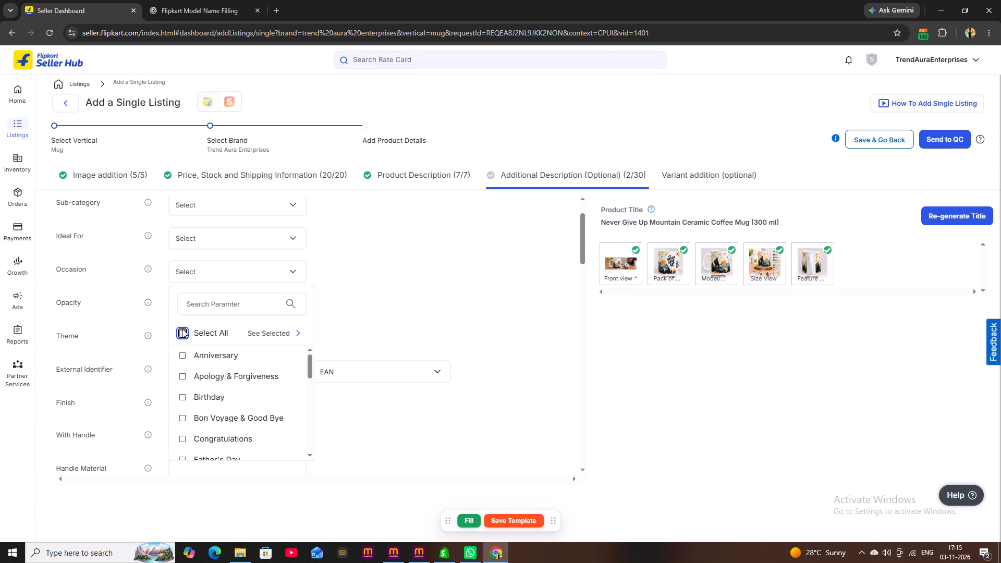
click(414, 279)
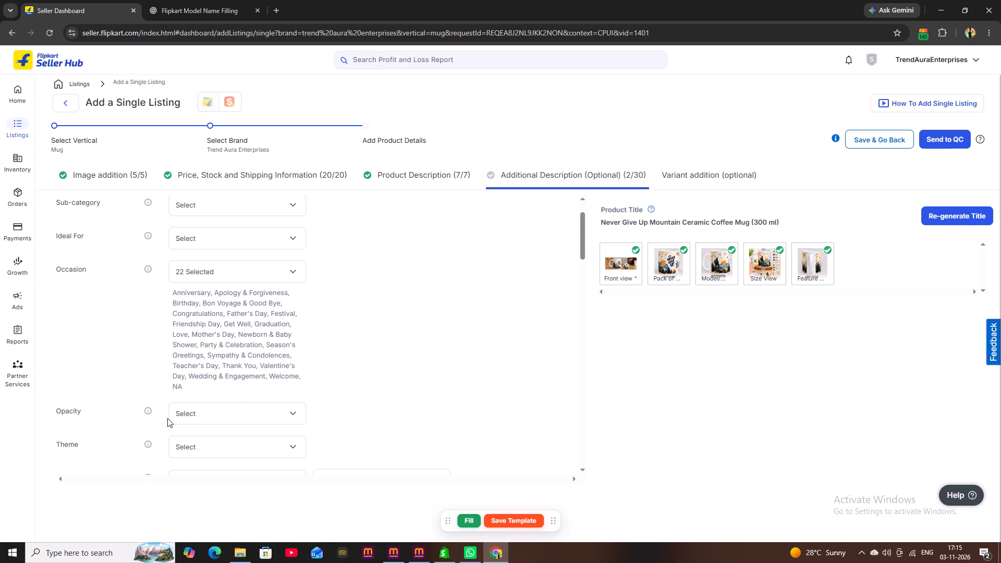
Set the mug's Opacity to Opaque.
scroll(403, 348, down, 2)
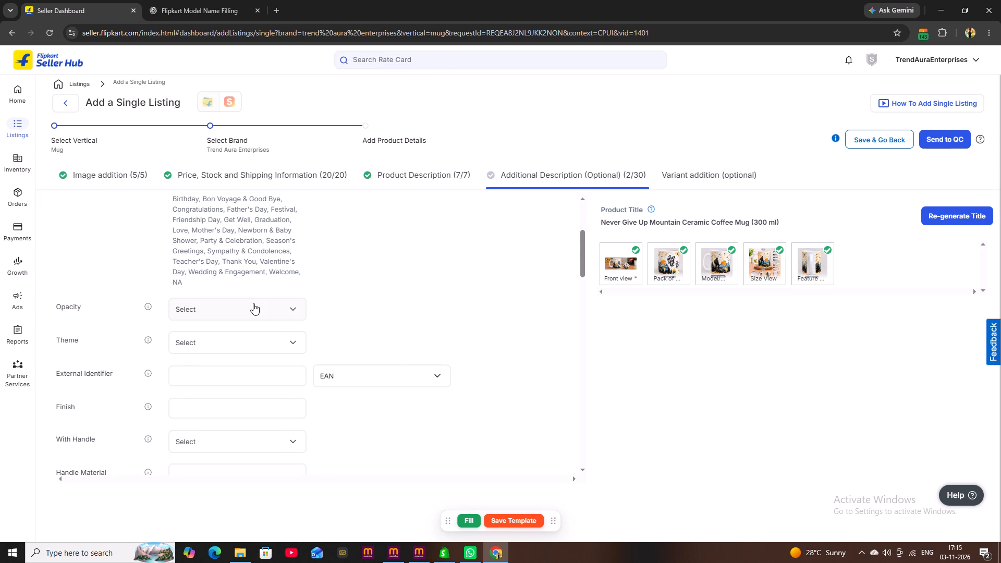
click(253, 303)
click(197, 380)
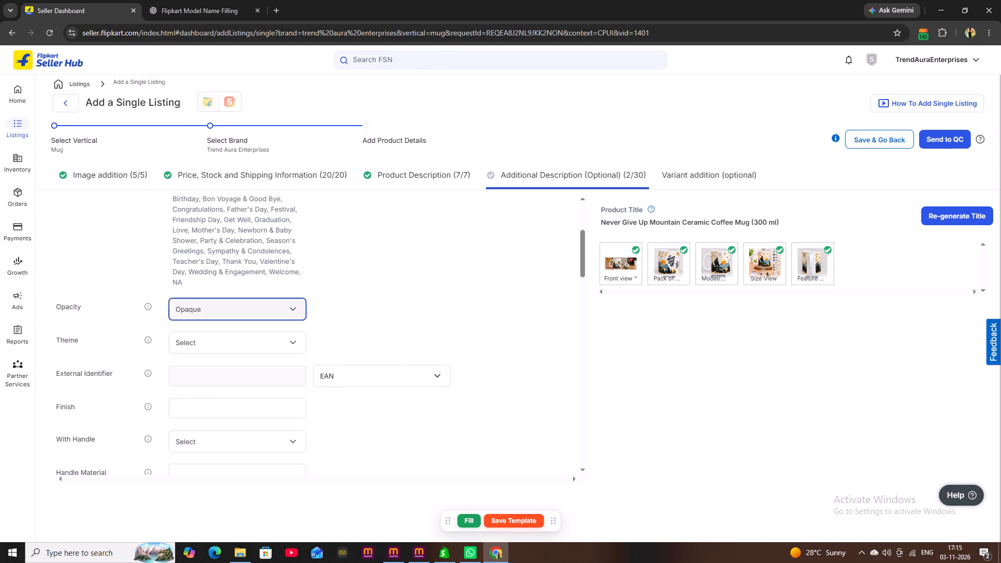
Search the Theme options for "nat" and for "mou", clearing the search each time.
click(253, 347)
click(245, 366)
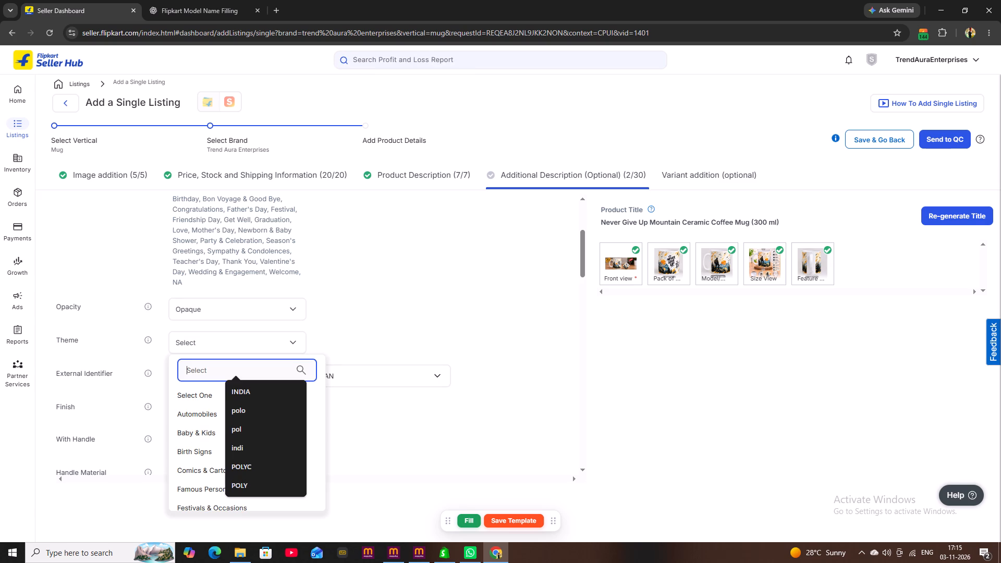
text(nat)
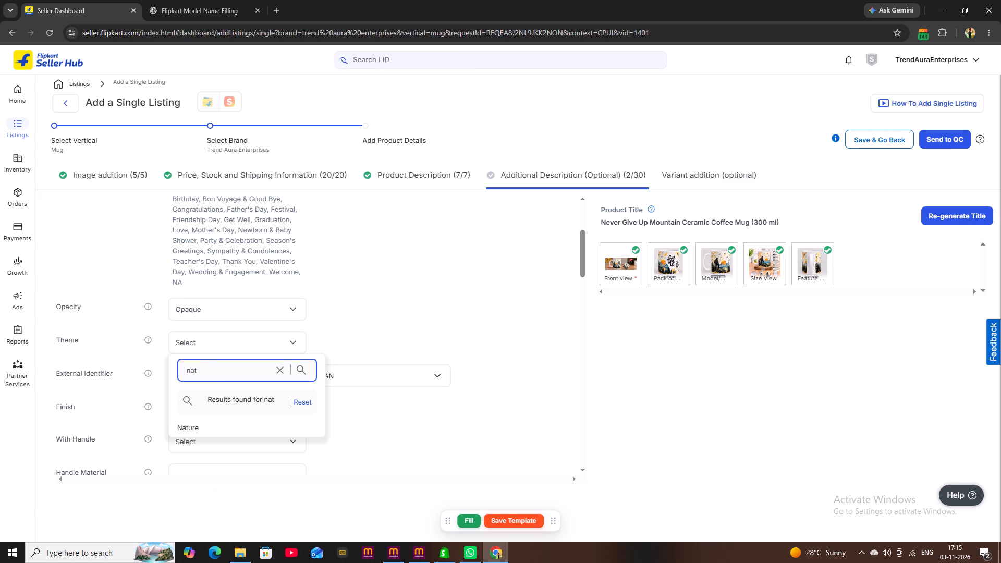
key(BackSpace)
key(BackSpace)
key(BackSpace)
key(BackSpace)
key(BackSpace)
key(BackSpace)
key(BackSpace)
key(BackSpace)
key(BackSpace)
key(BackSpace)
key(BackSpace)
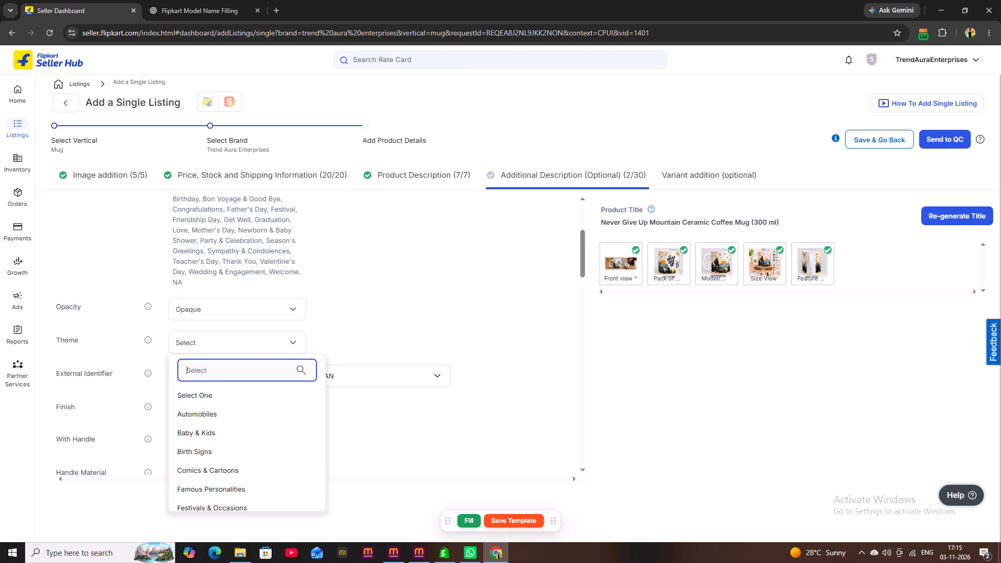
text(mou)
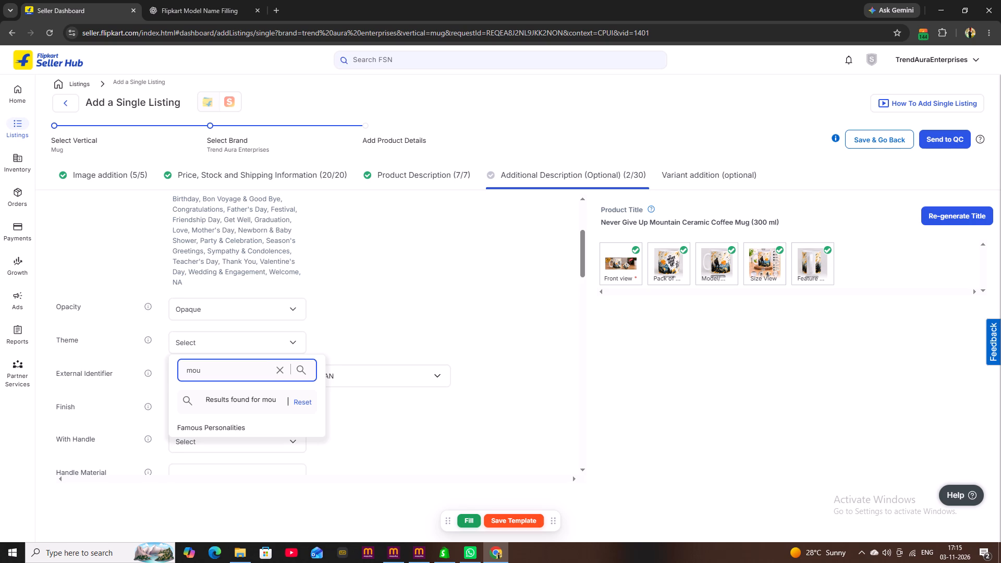
key(BackSpace)
key(BackSpace)
key(BackSpace)
key(BackSpace)
key(BackSpace)
key(BackSpace)
key(BackSpace)
key(BackSpace)
key(BackSpace)
key(BackSpace)
key(BackSpace)
key(BackSpace)
key(BackSpace)
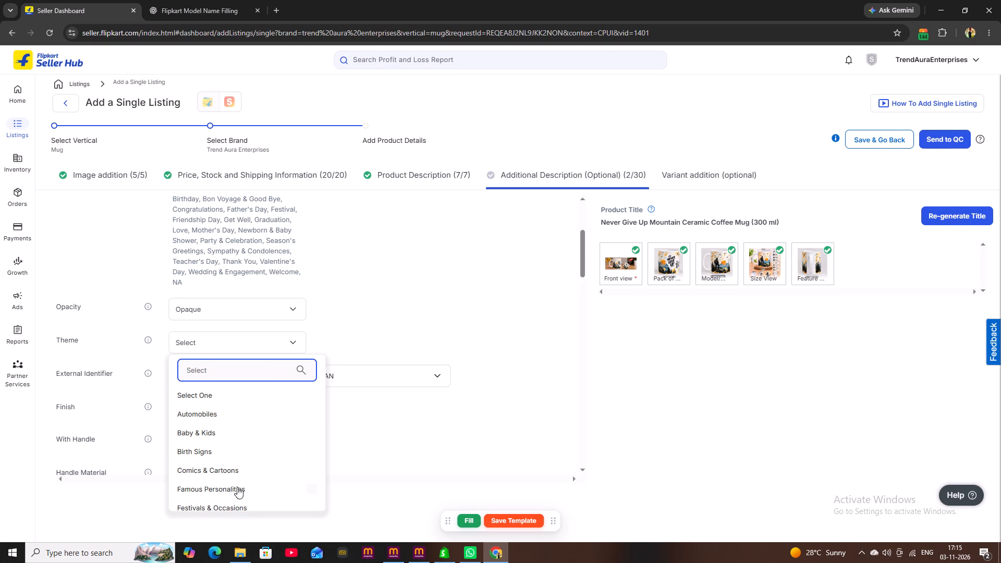
Set the Theme to Nature from the full list of options.
scroll(237, 482, down, 2)
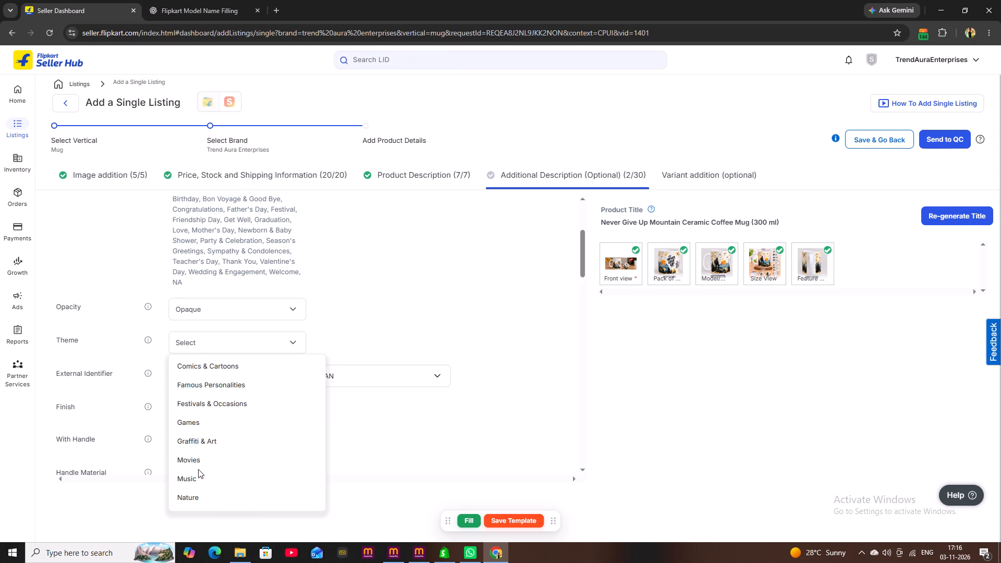
scroll(207, 446, down, 1)
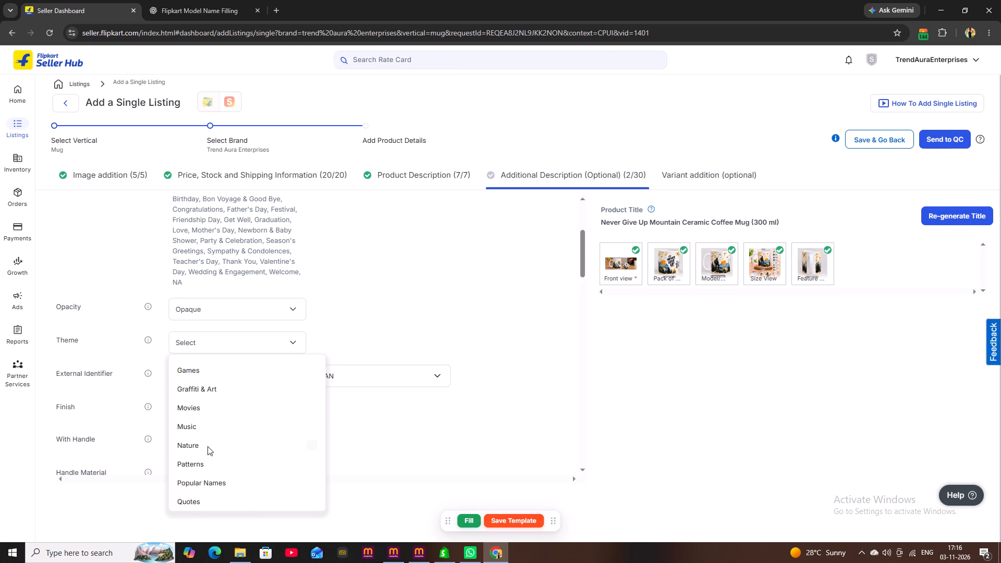
click(194, 444)
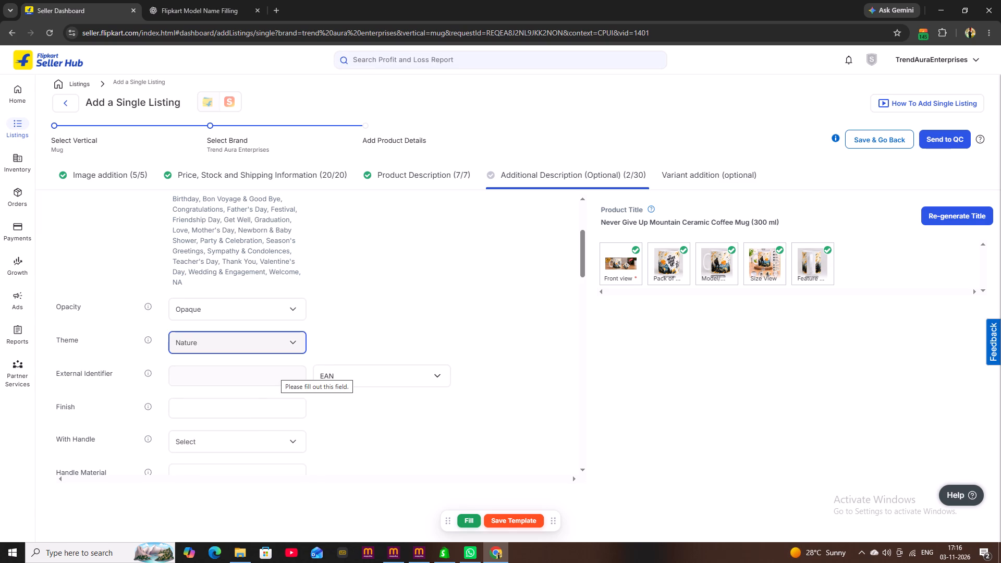
click(410, 323)
Check the available External Identifier types and leave EAN selected.
click(377, 390)
click(379, 384)
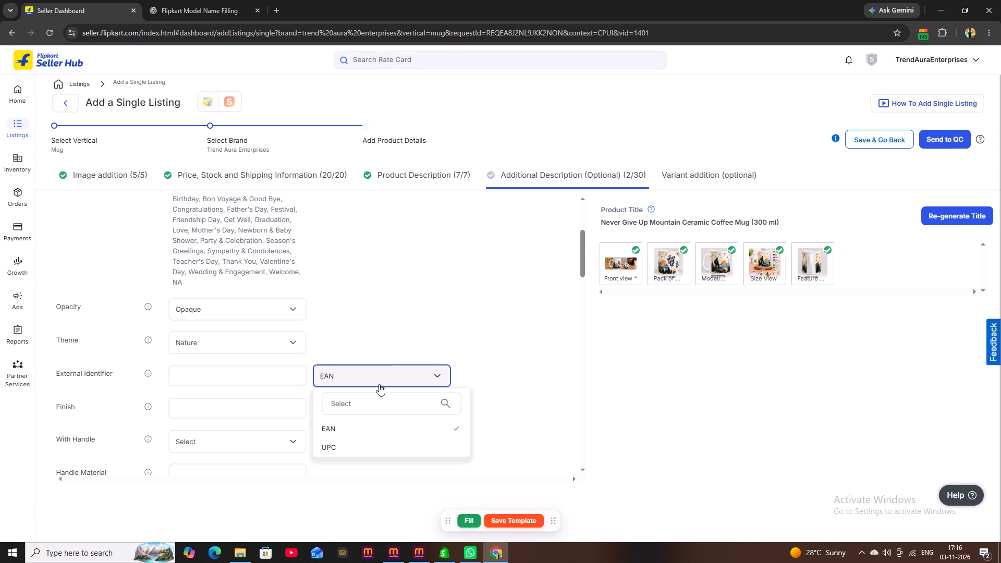
click(390, 337)
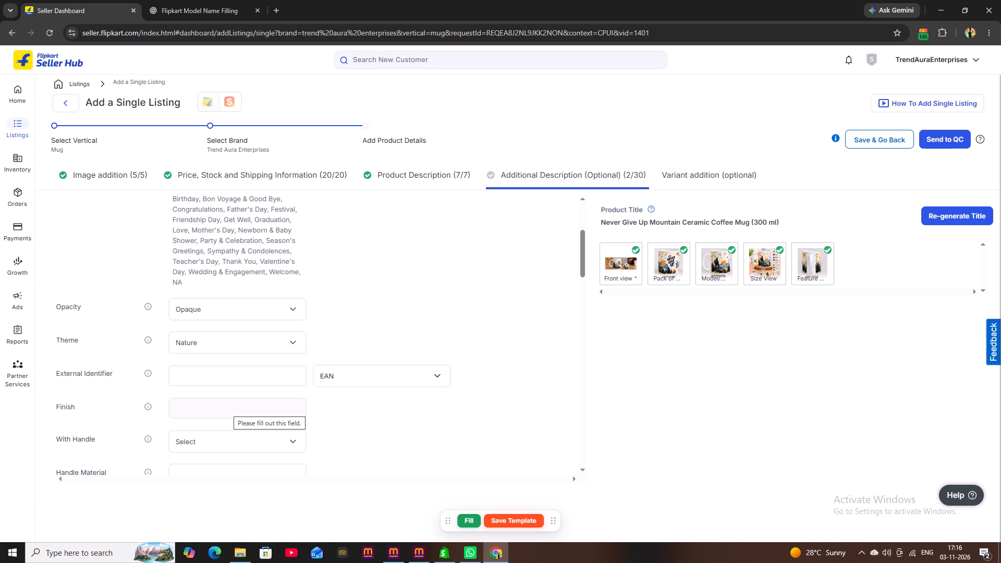
Return to the General attributes and open the Sub-category options.
scroll(228, 409, up, 4)
scroll(431, 316, down, 1)
scroll(431, 316, up, 1)
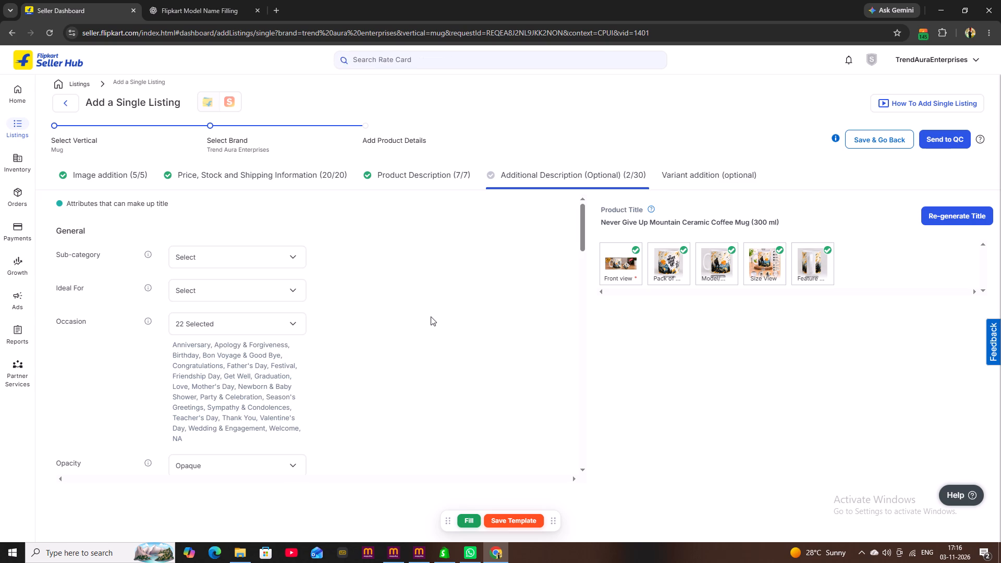
right_drag(429, 313, 397, 296)
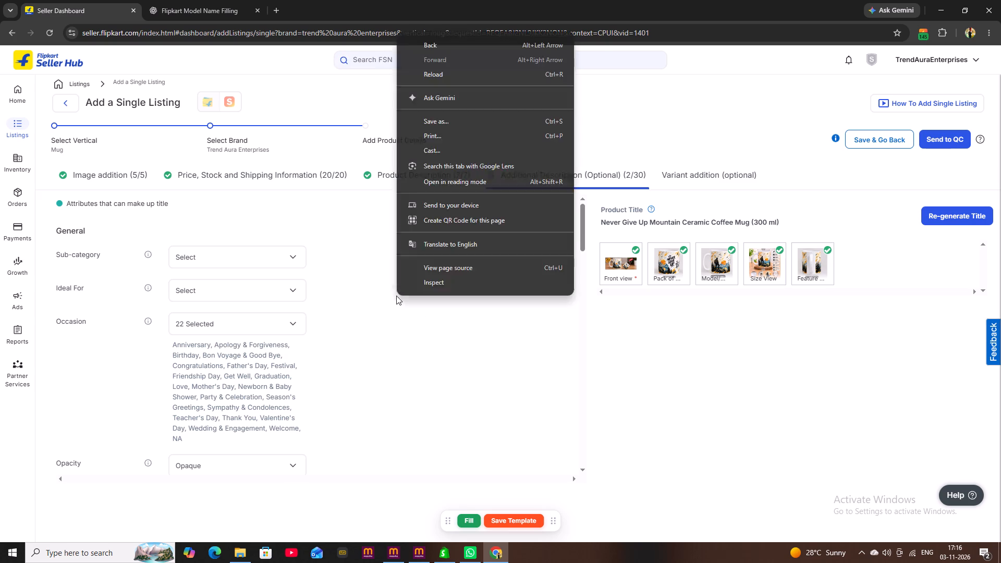
click(246, 255)
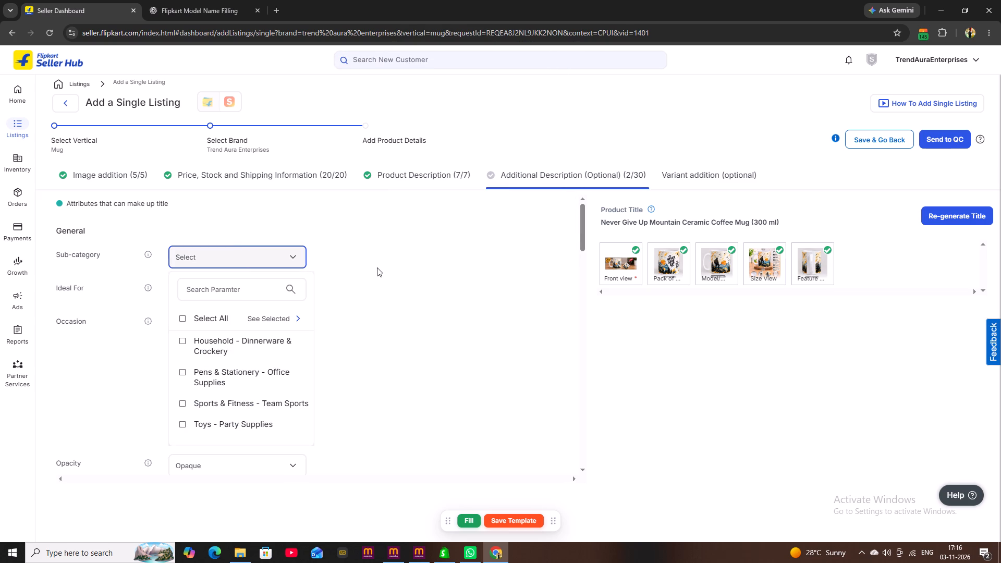
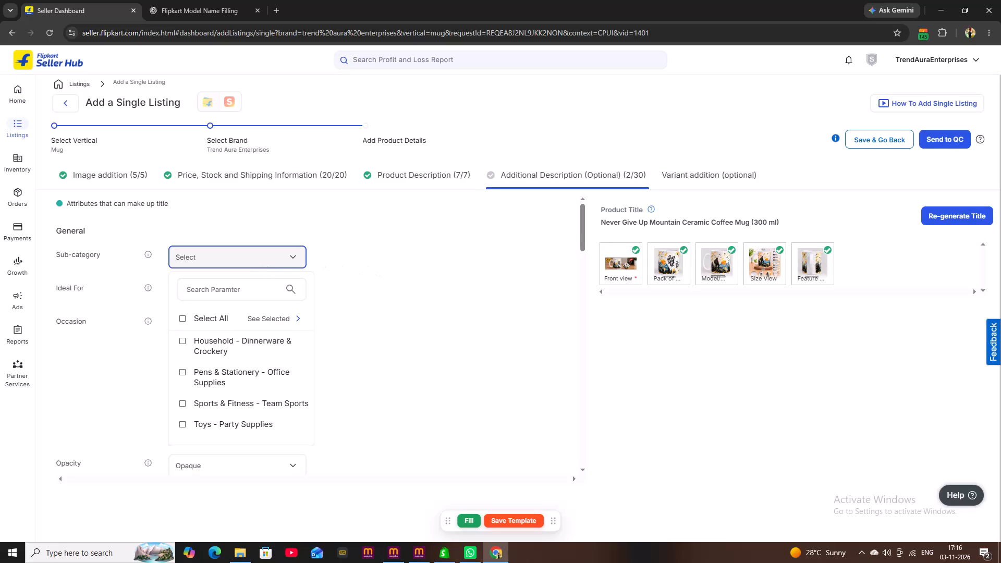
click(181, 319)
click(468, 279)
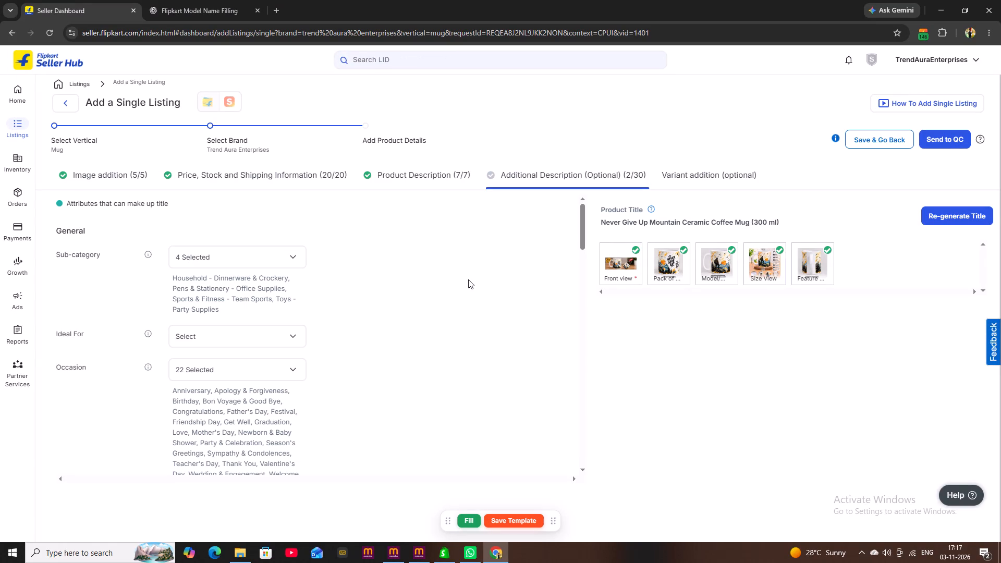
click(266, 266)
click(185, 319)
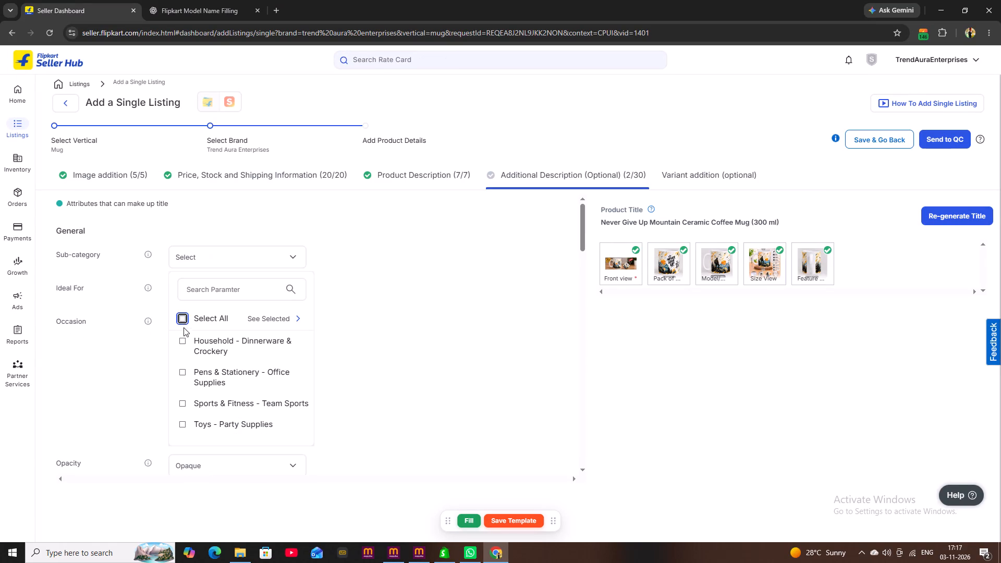
Set the Sub-category to only Household - Dinnerware & Crockery.
click(184, 340)
click(411, 279)
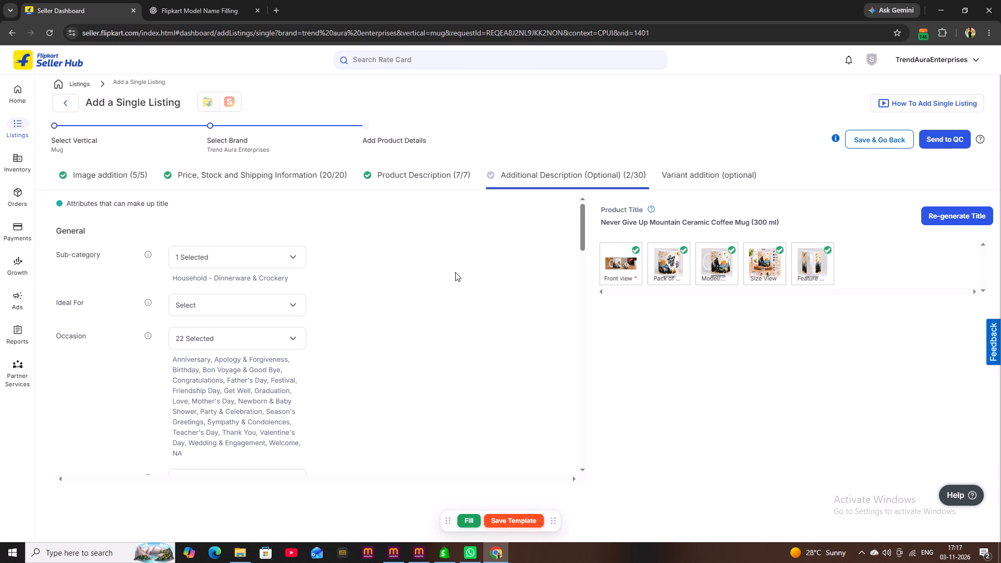
Enter "glossy" as the mug's Finish in the General attributes.
scroll(492, 274, down, 3)
scroll(421, 302, up, 2)
scroll(421, 302, down, 3)
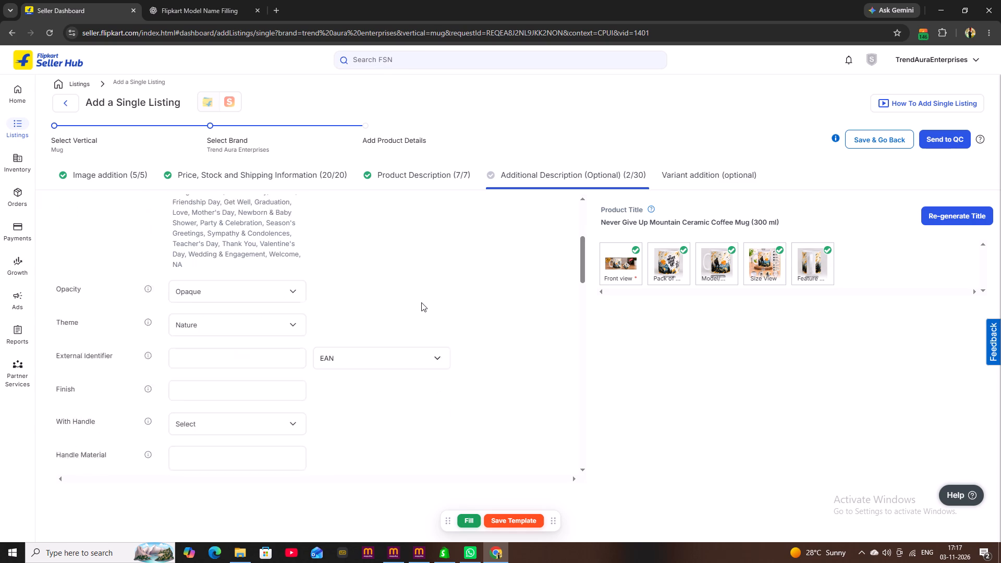
click(232, 371)
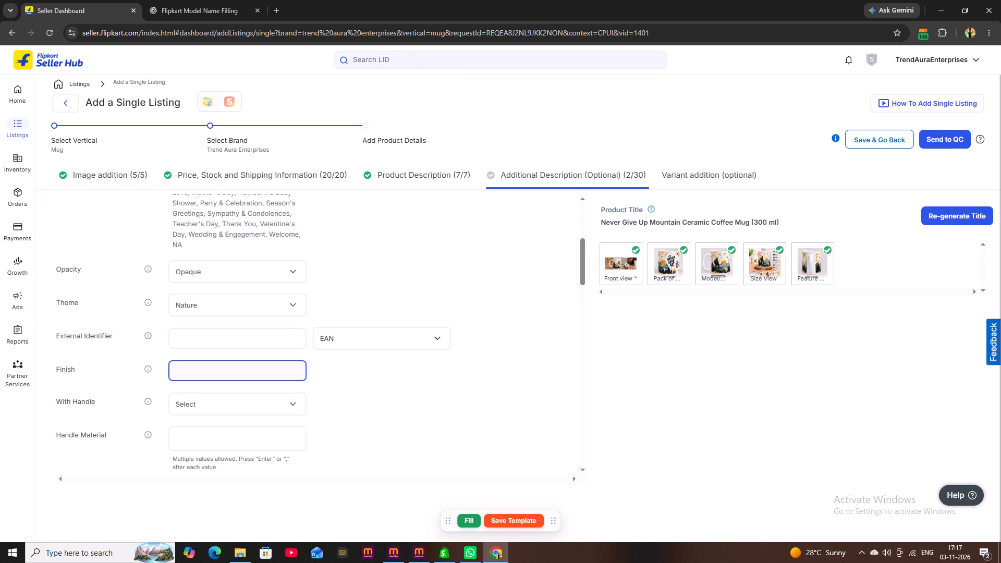
text(glo)
text(ssy)
click(400, 378)
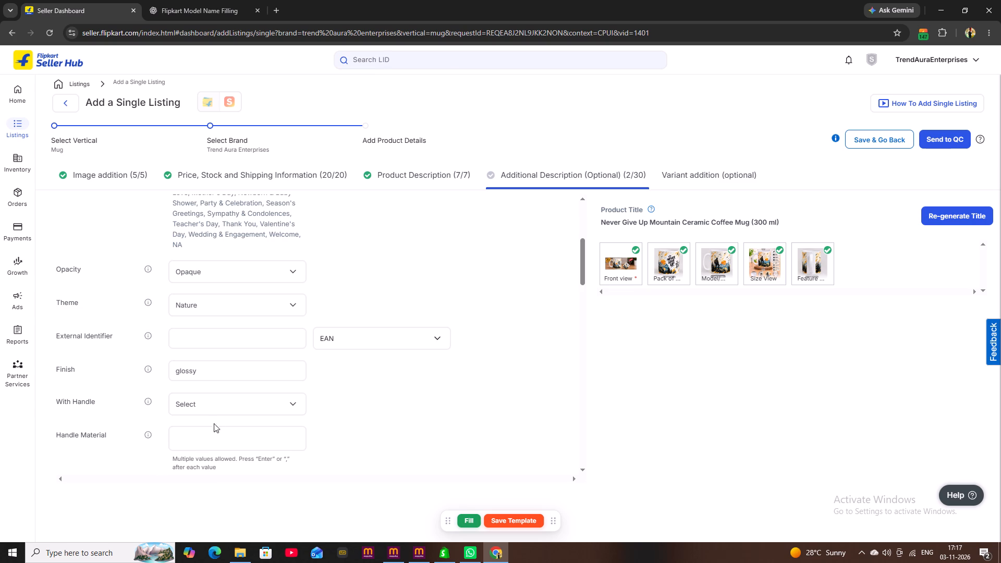
Set the With Handle attribute to Yes.
click(218, 410)
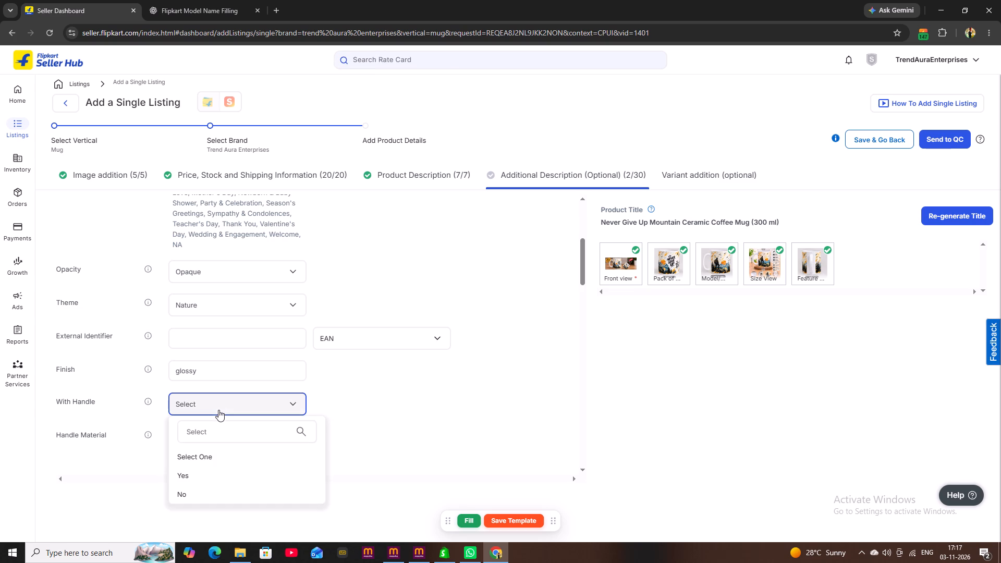
click(194, 480)
click(460, 401)
Add "ceramic" as the Handle Material value.
scroll(460, 401, down, 1)
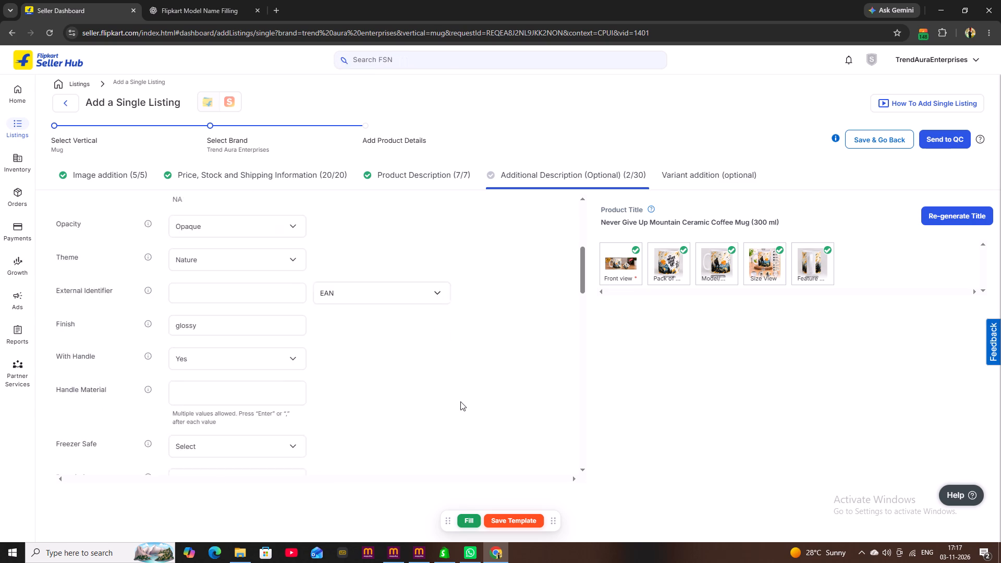
scroll(460, 401, down, 1)
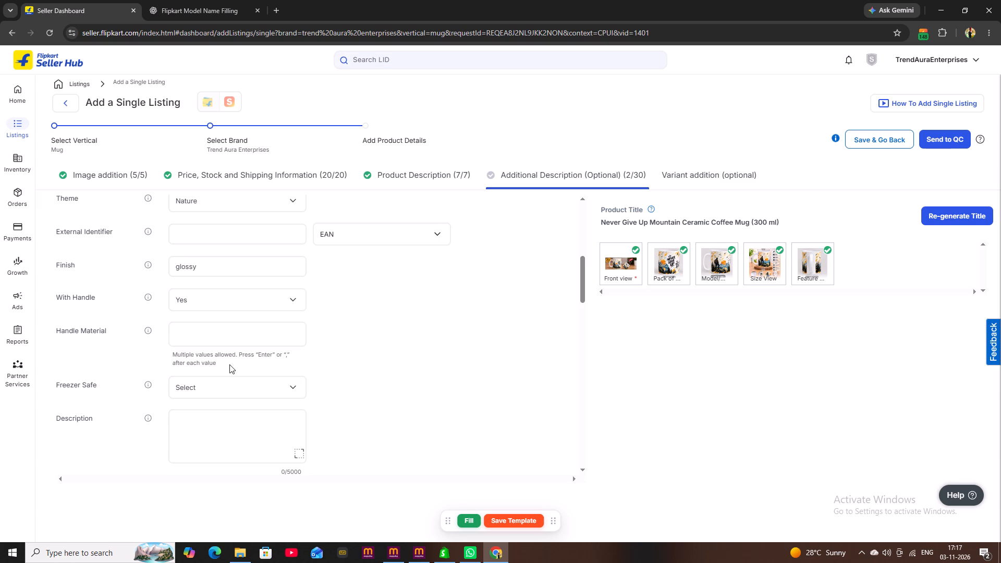
click(224, 331)
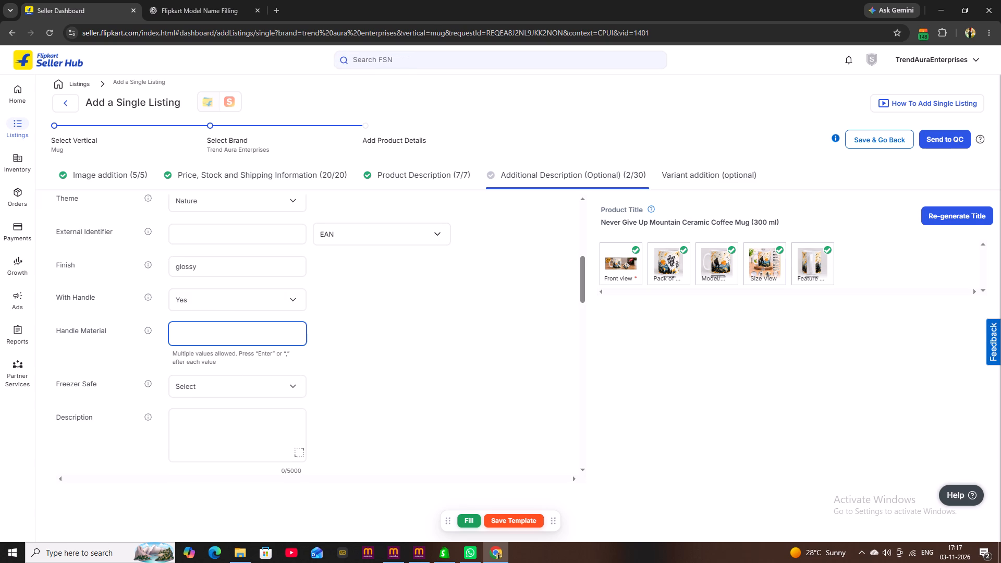
text(cere)
key(BackSpace)
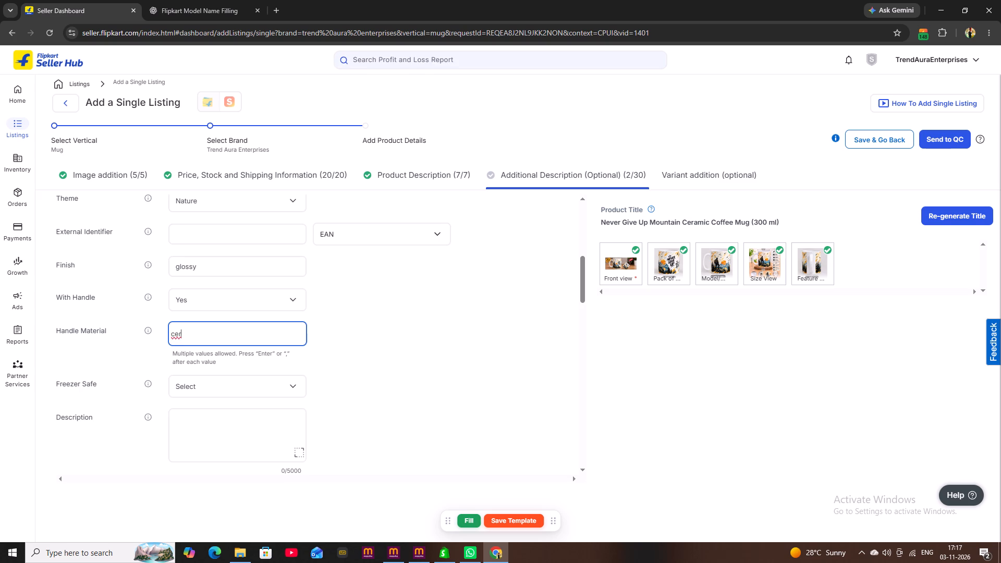
text(amic)
click(420, 336)
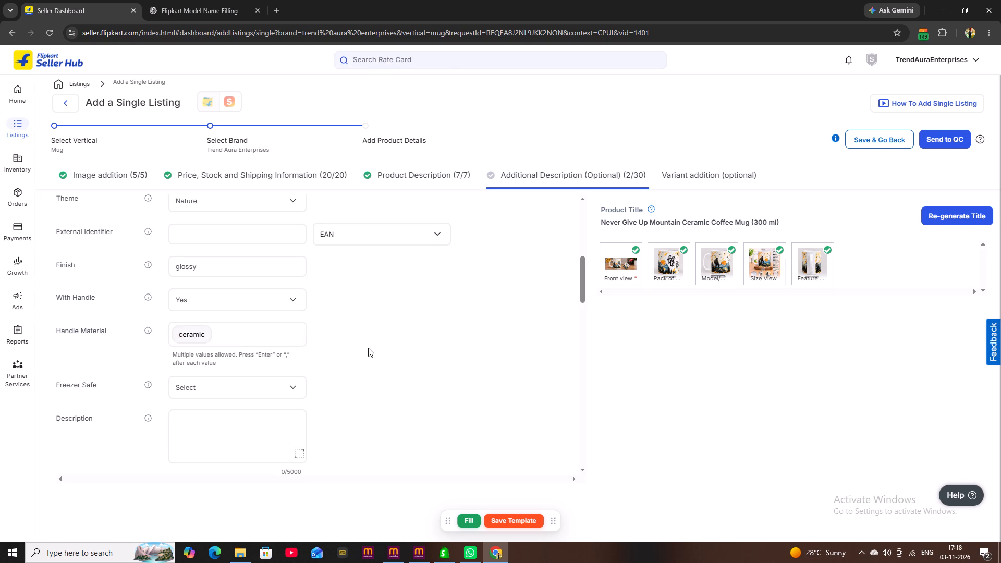
Examine the full list of Ideal For recipient options in the General attributes, leaving them all unselected.
scroll(386, 349, up, 5)
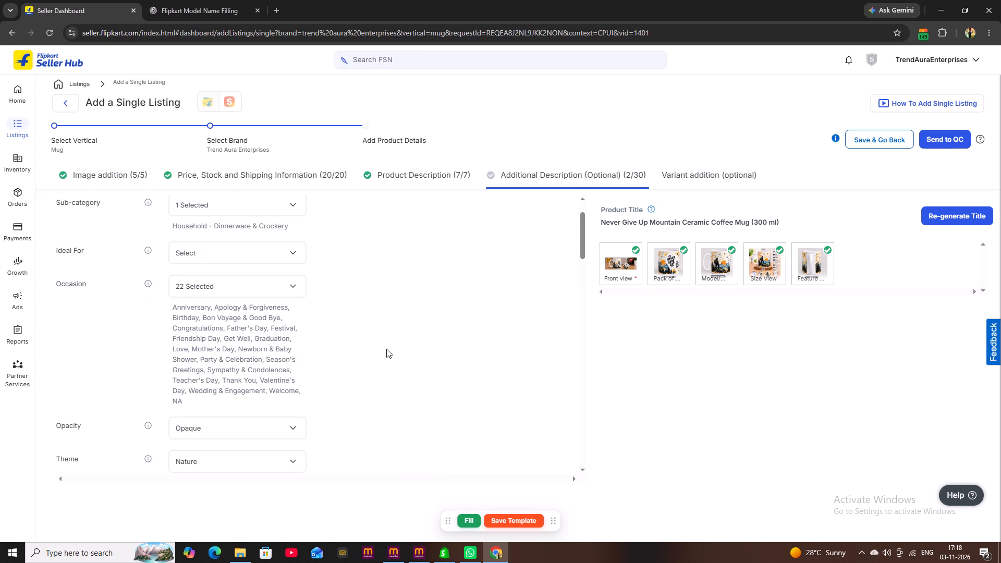
scroll(386, 349, up, 1)
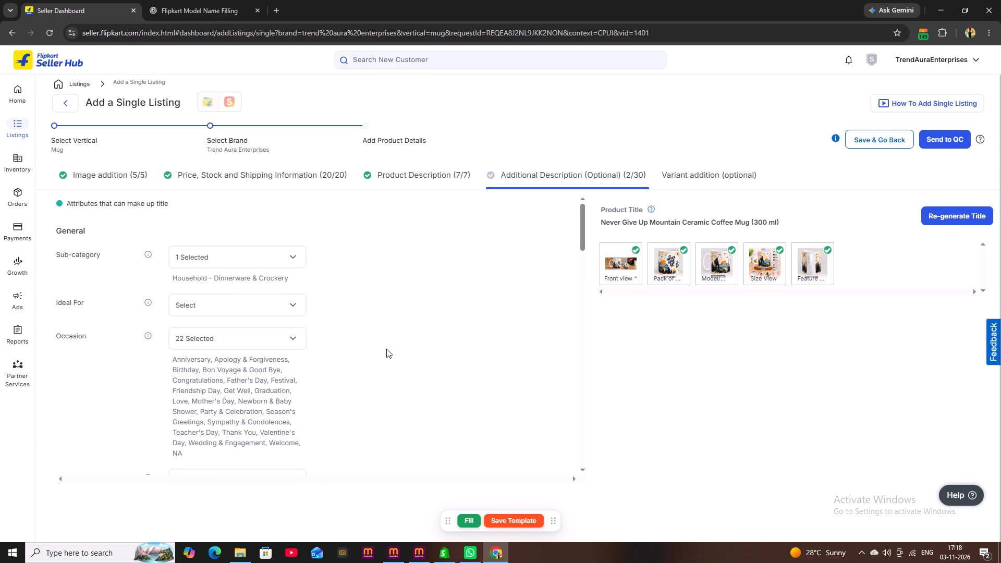
click(292, 302)
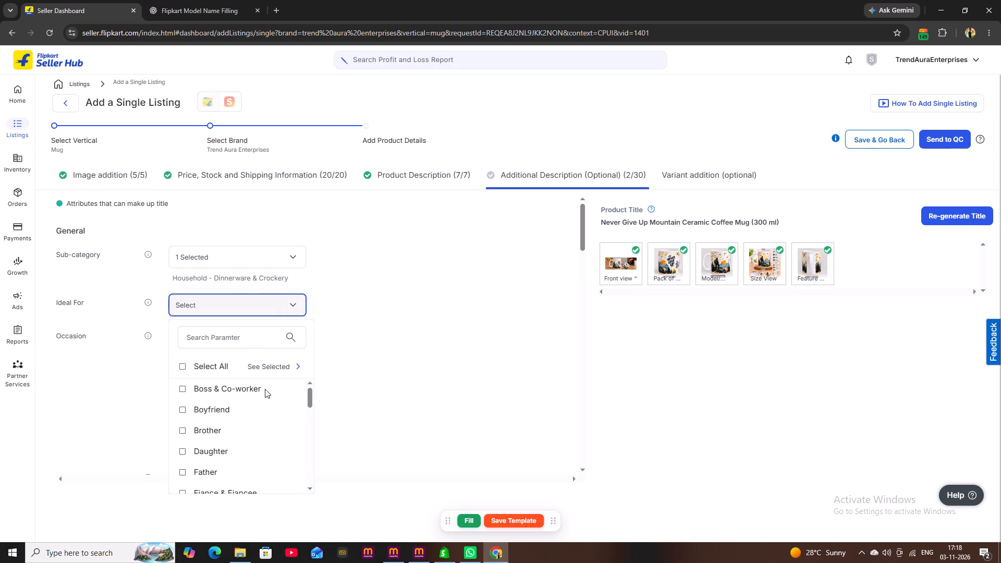
scroll(265, 389, down, 3)
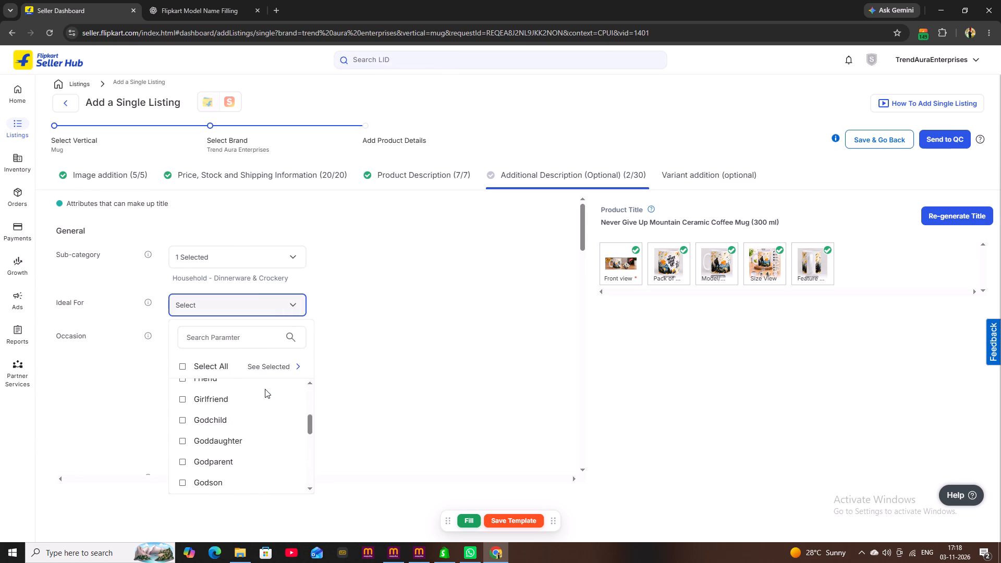
scroll(265, 389, down, 3)
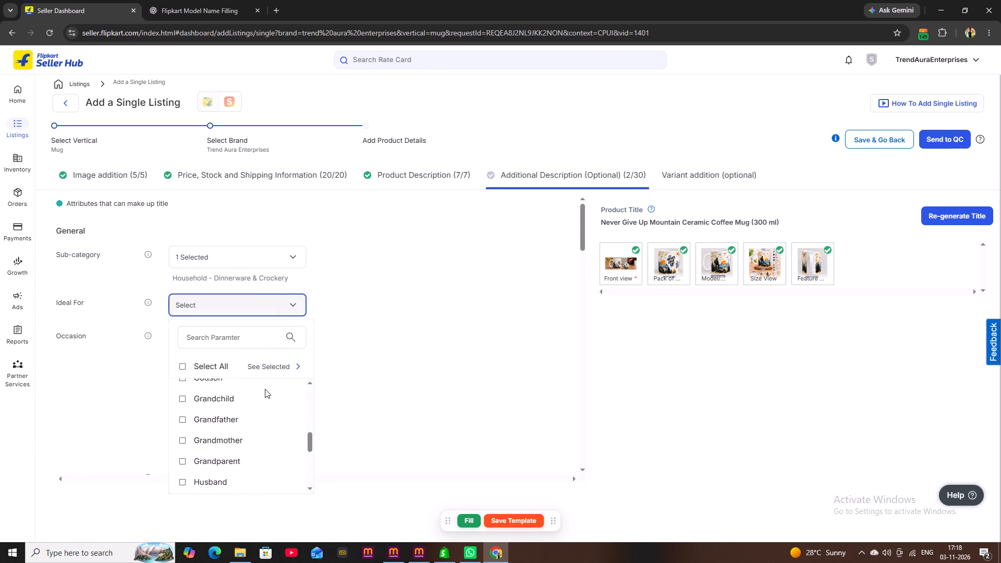
scroll(265, 389, down, 5)
scroll(265, 389, up, 3)
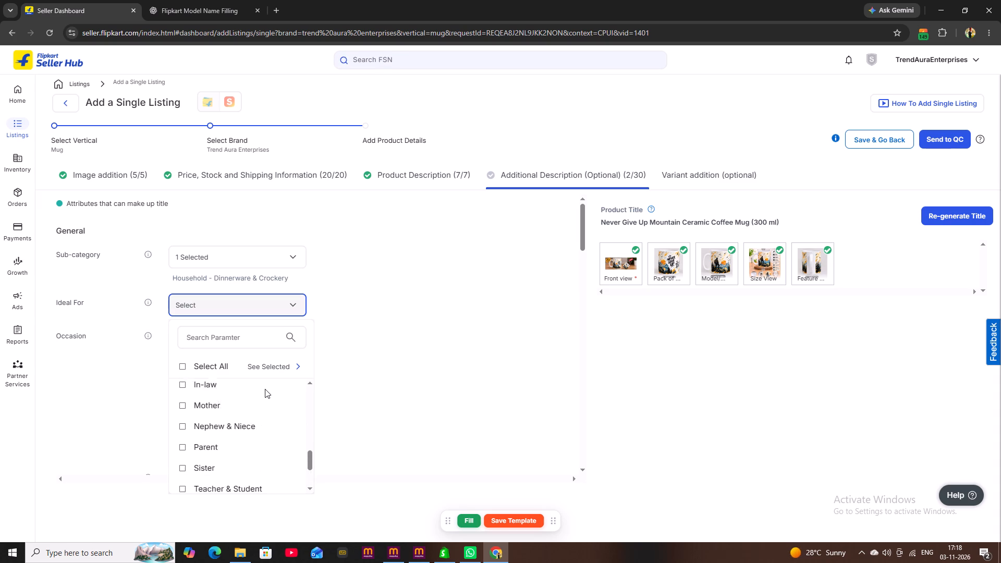
scroll(265, 389, up, 20)
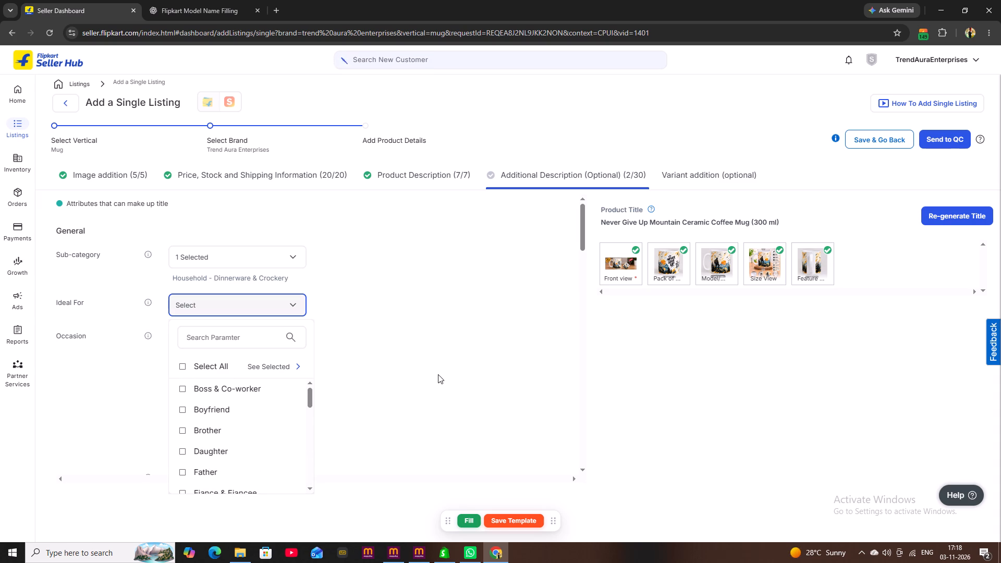
click(467, 374)
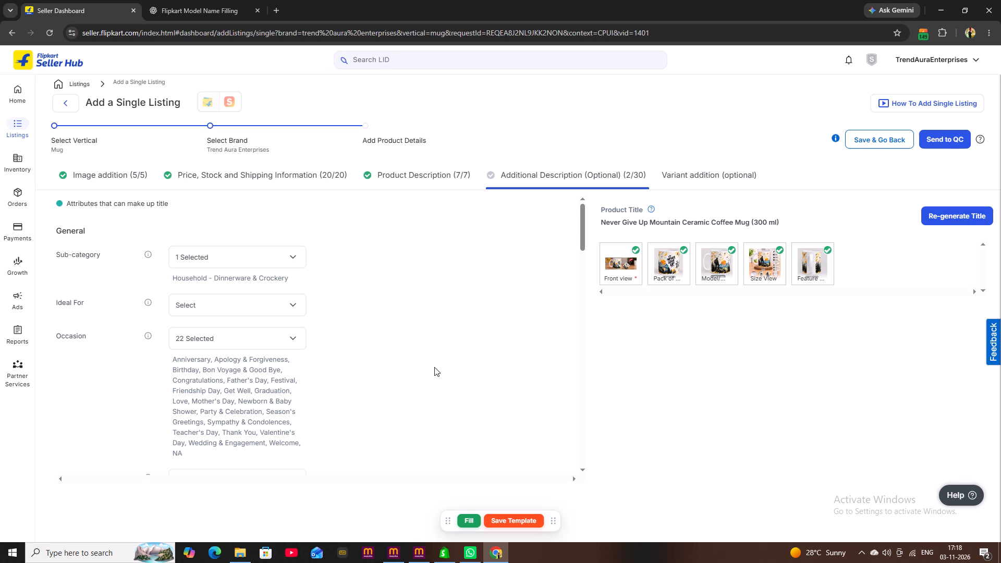
Reopen the Ideal For options and look through the recipients for suitable choices.
click(292, 294)
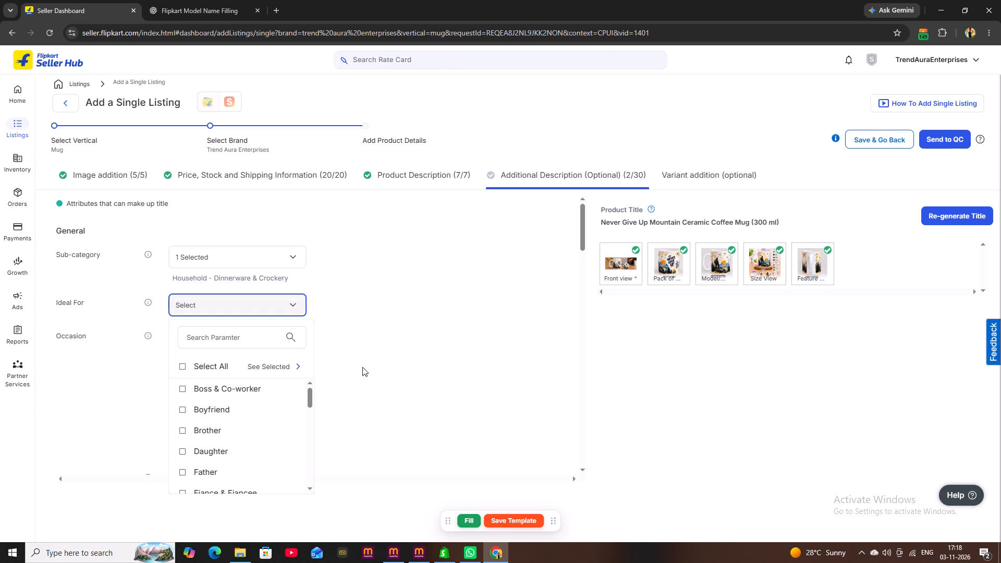
scroll(287, 414, down, 2)
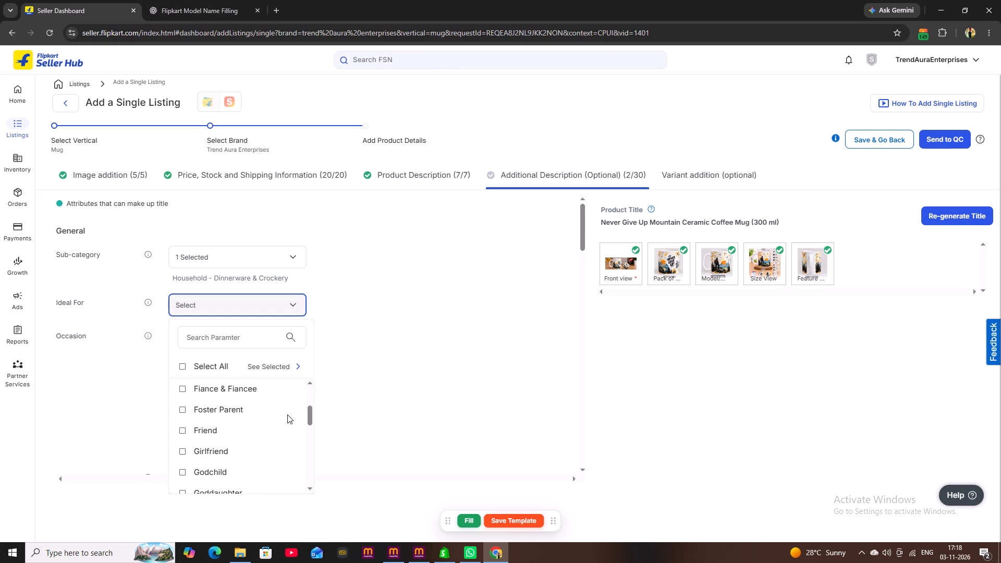
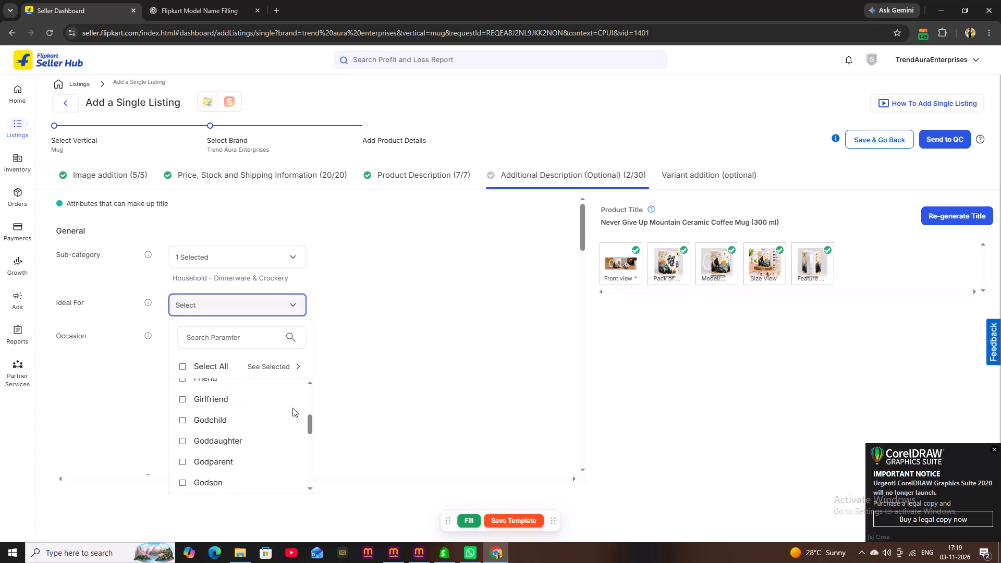
Select all recipient options for the Ideal For attribute in the General section.
scroll(292, 408, down, 2)
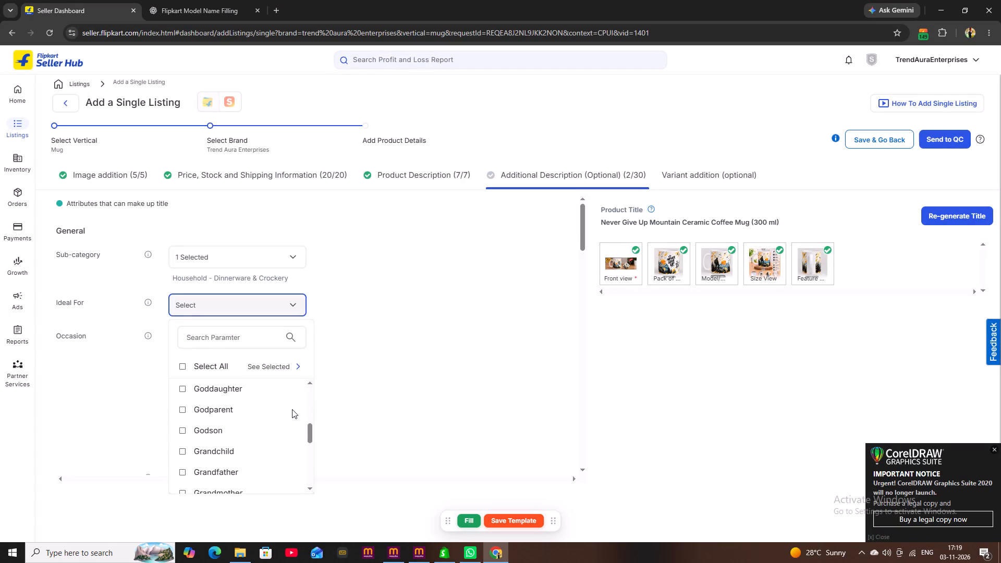
scroll(292, 409, down, 3)
click(184, 366)
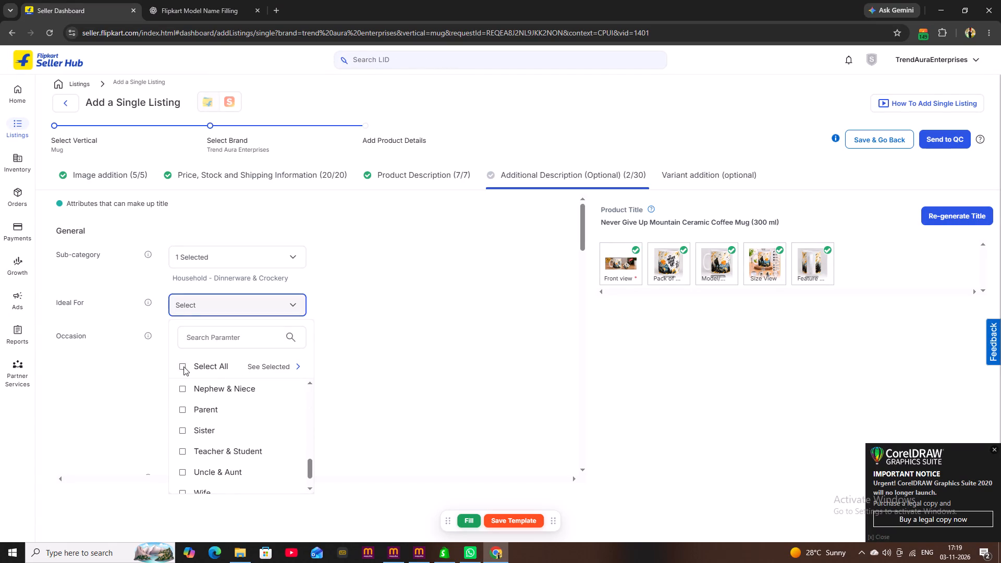
click(419, 348)
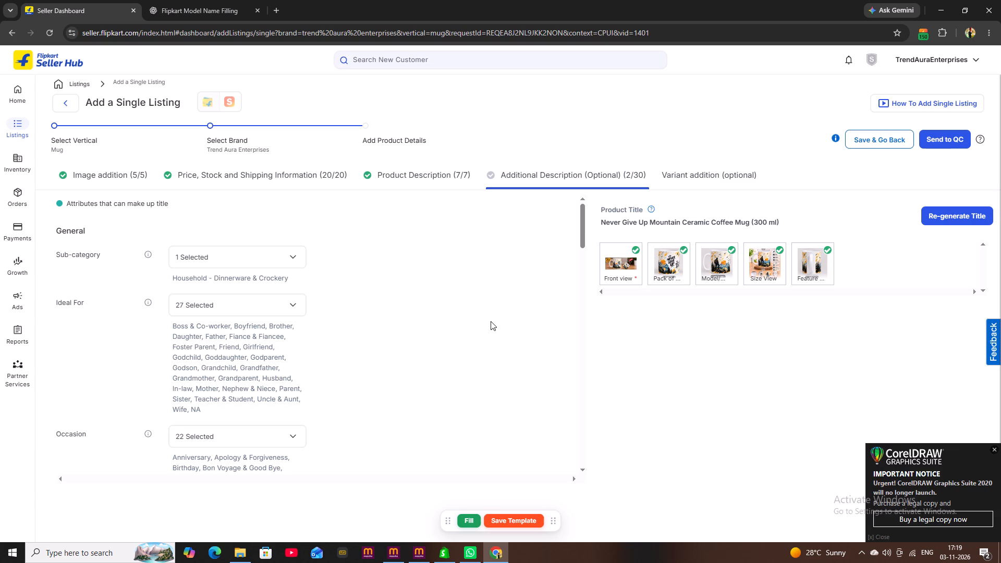
scroll(491, 321, down, 1)
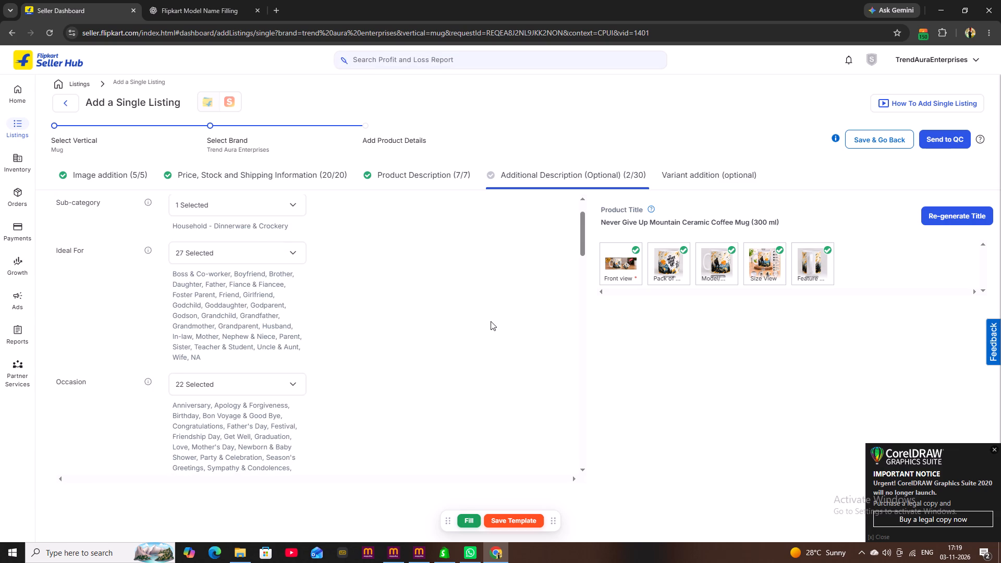
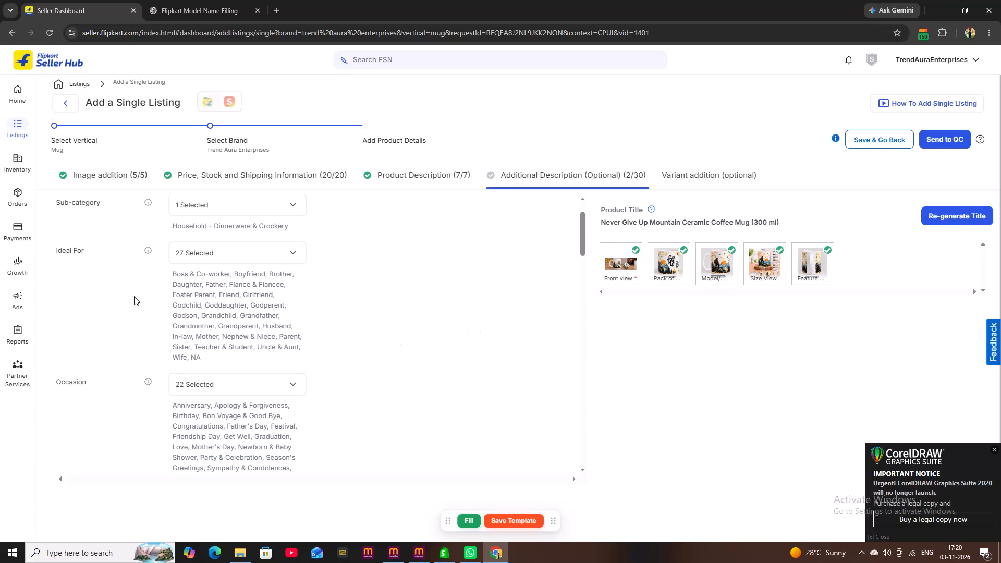
Set the Freezer Safe attribute to No in the mug's additional description.
scroll(347, 334, down, 2)
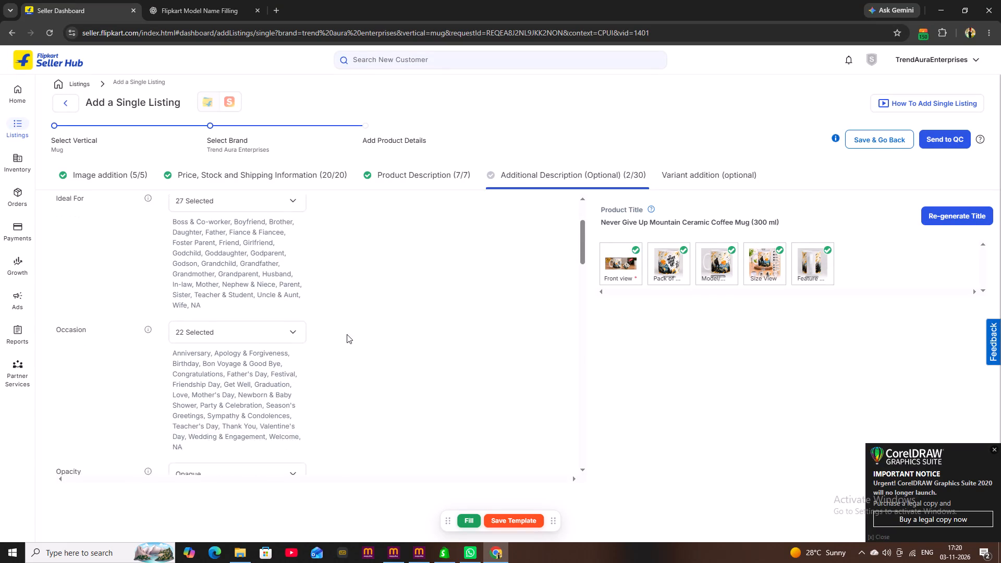
scroll(347, 334, down, 5)
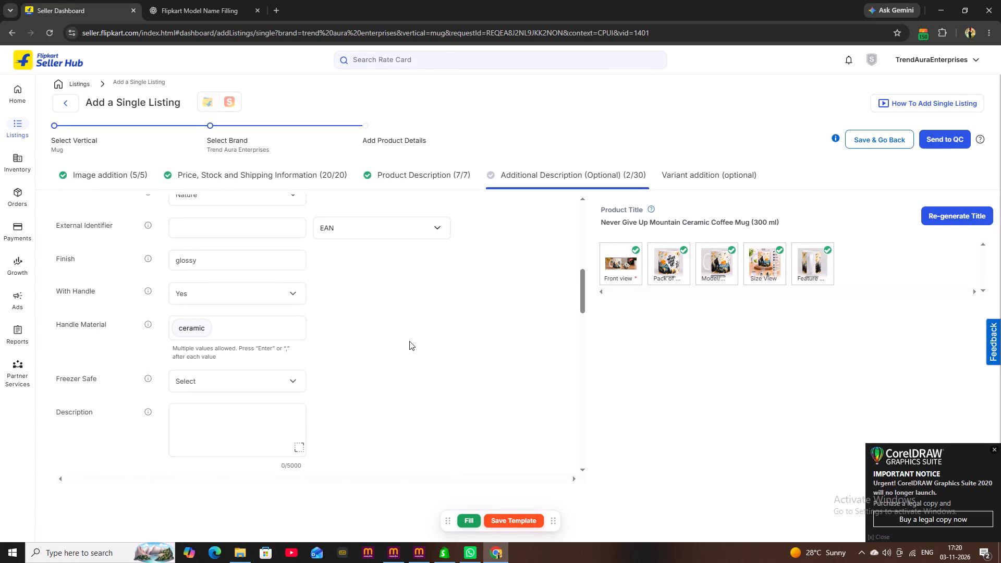
scroll(409, 341, down, 1)
scroll(409, 341, up, 1)
click(183, 380)
click(176, 466)
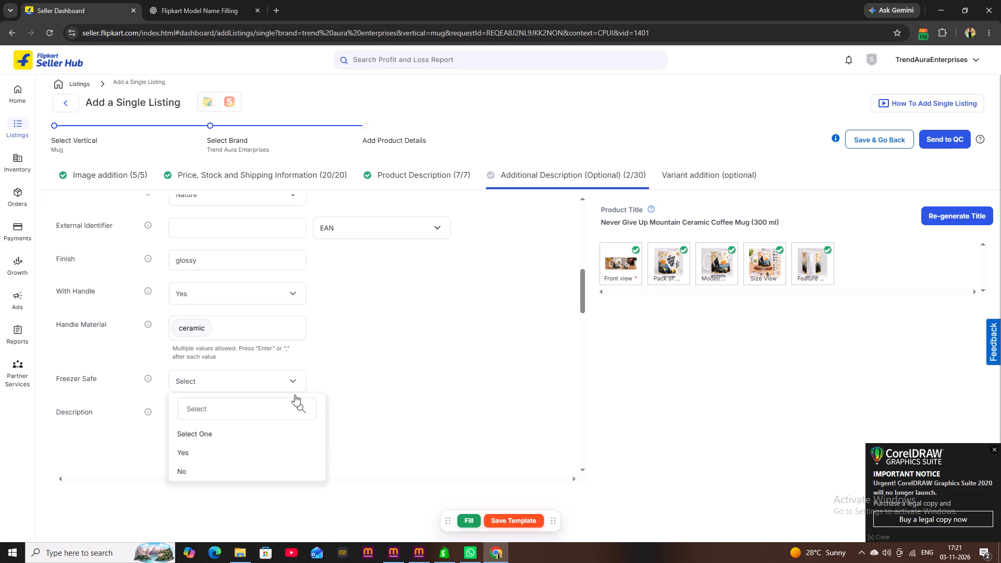
click(179, 472)
click(430, 364)
scroll(430, 364, down, 3)
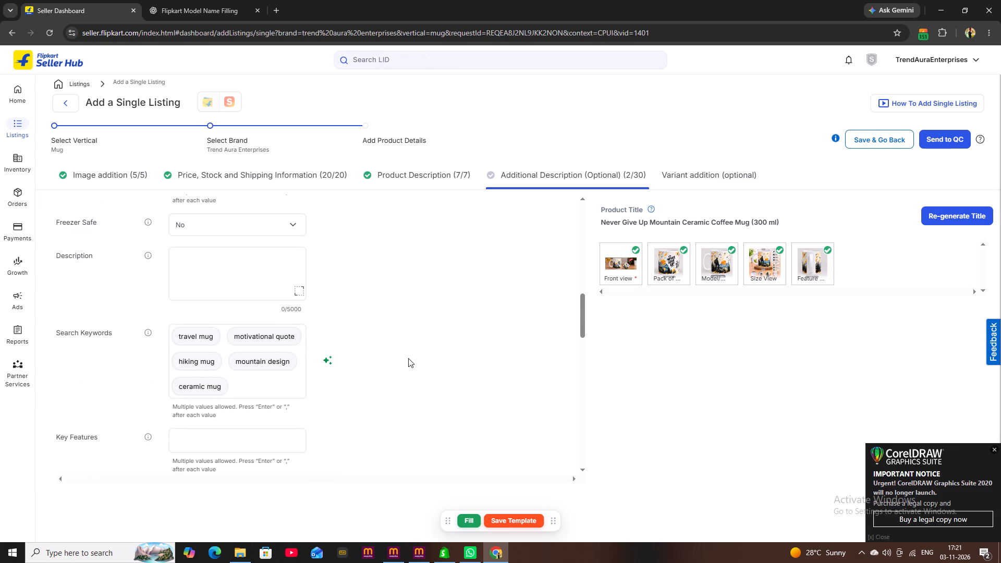
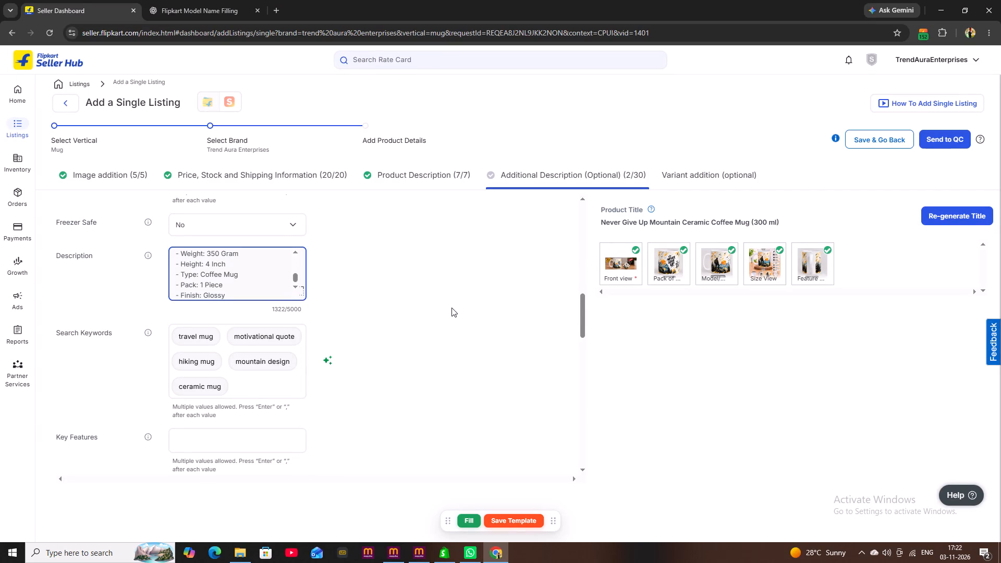
Review the full list of Search Keywords in the mug's additional description.
scroll(451, 308, down, 2)
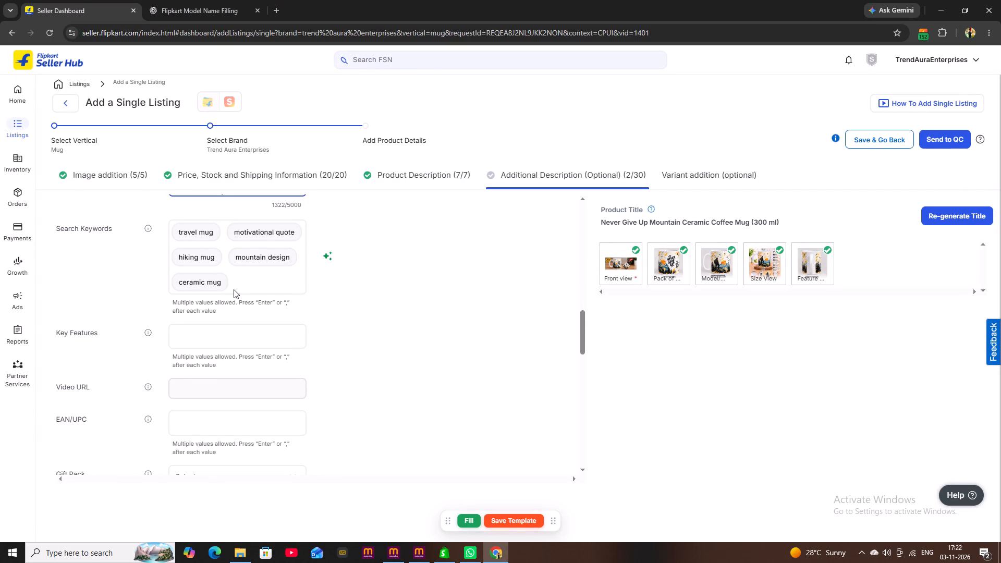
click(245, 284)
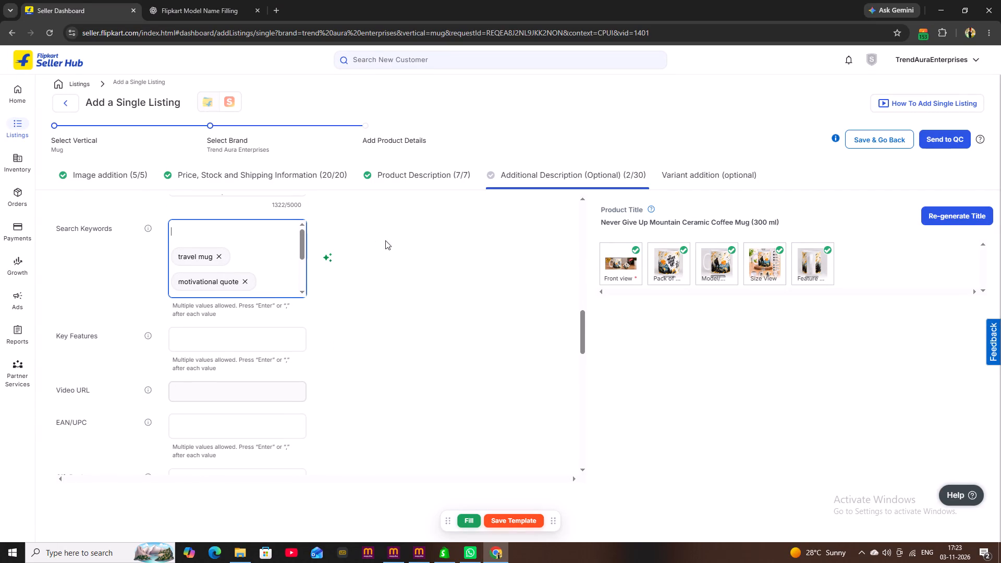
drag(305, 249, 303, 263)
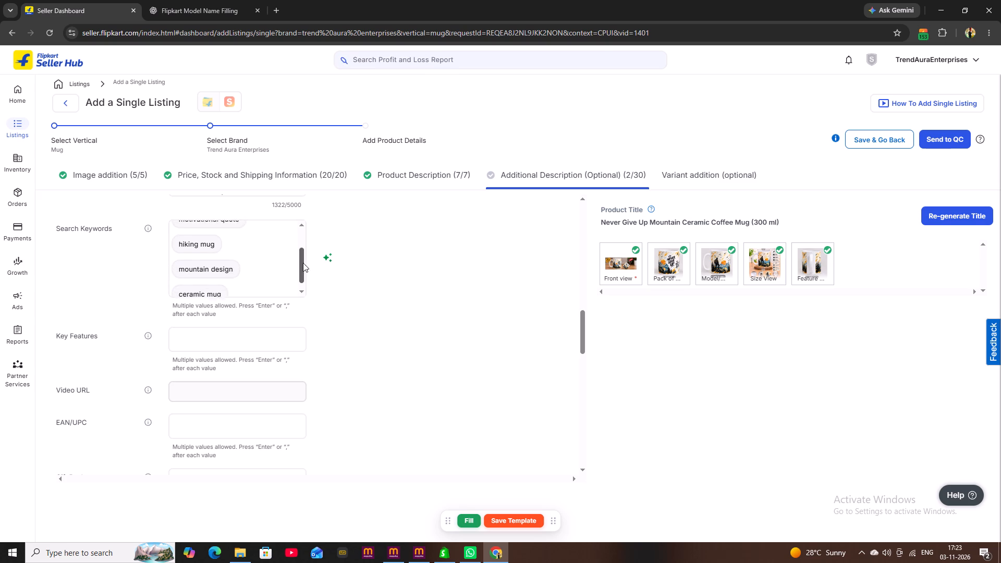
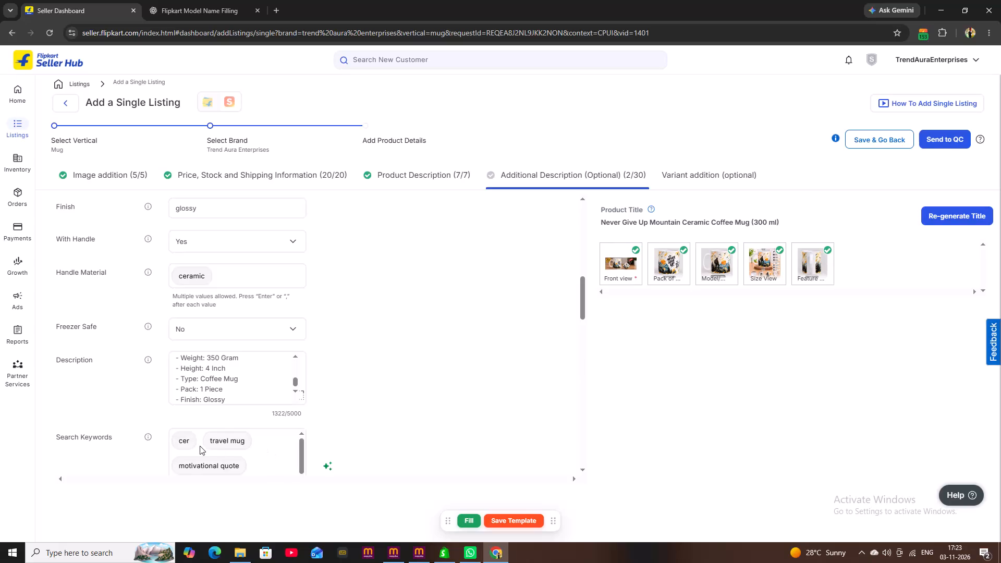
Remove the stray keyword "cer" from the Search Keywords in the mug's additional description.
click(197, 440)
click(192, 440)
click(259, 443)
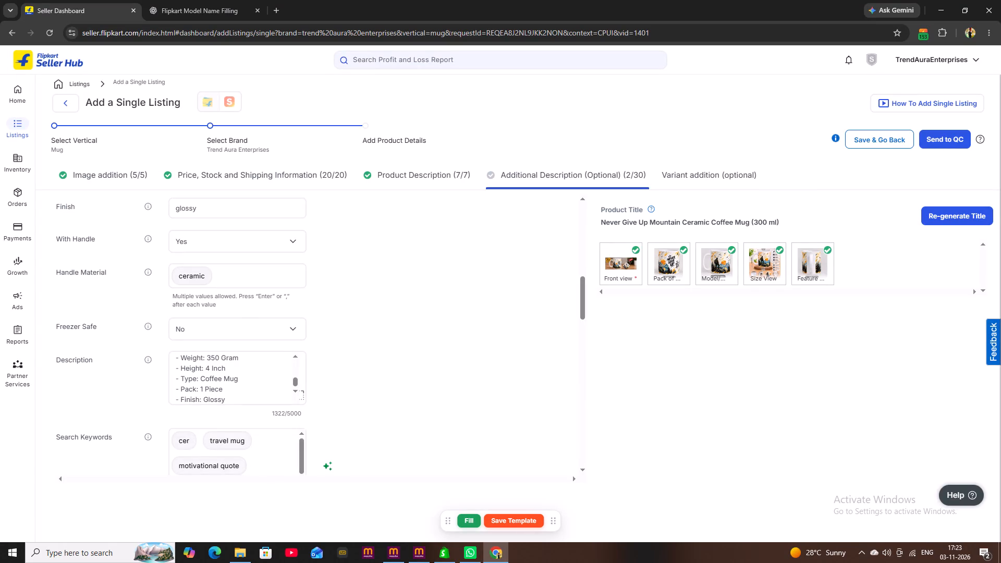
click(193, 466)
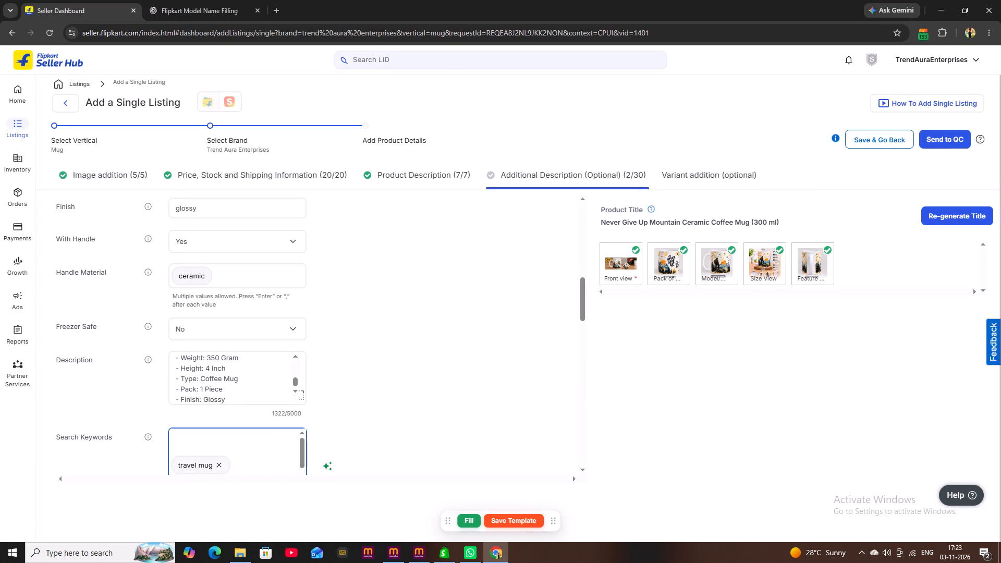
Paste the copied keyword list, including Birthday Gift Mug, Motivational Mug and Office Coffee Mug, into the mug's Search Keywords.
right_click(198, 441)
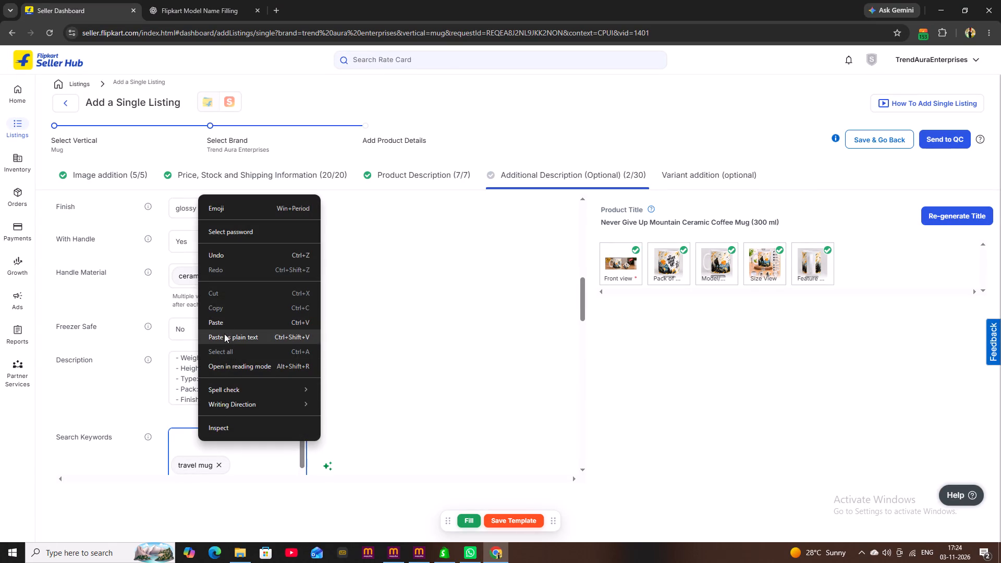
click(225, 325)
click(344, 434)
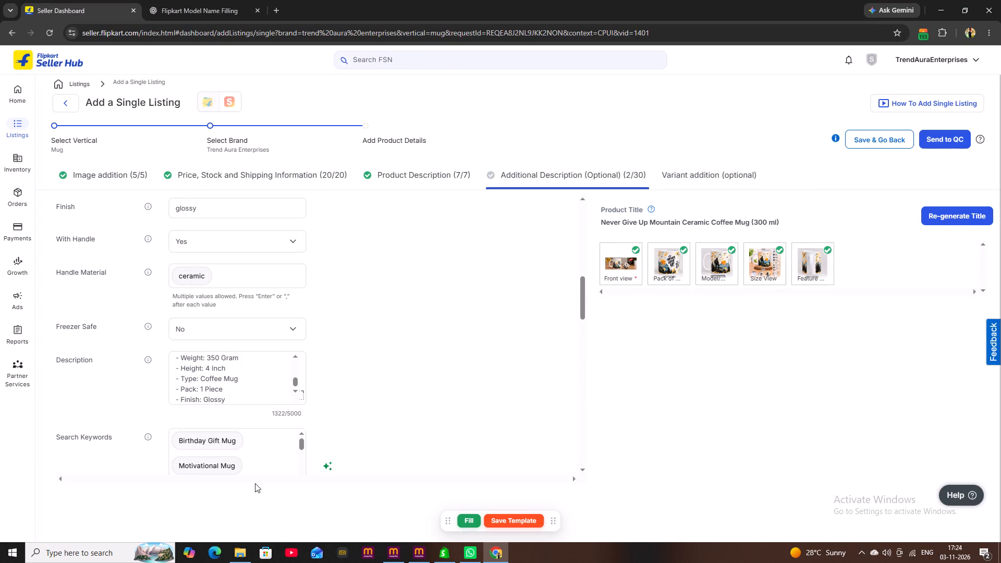
click(290, 456)
click(410, 413)
scroll(420, 407, down, 2)
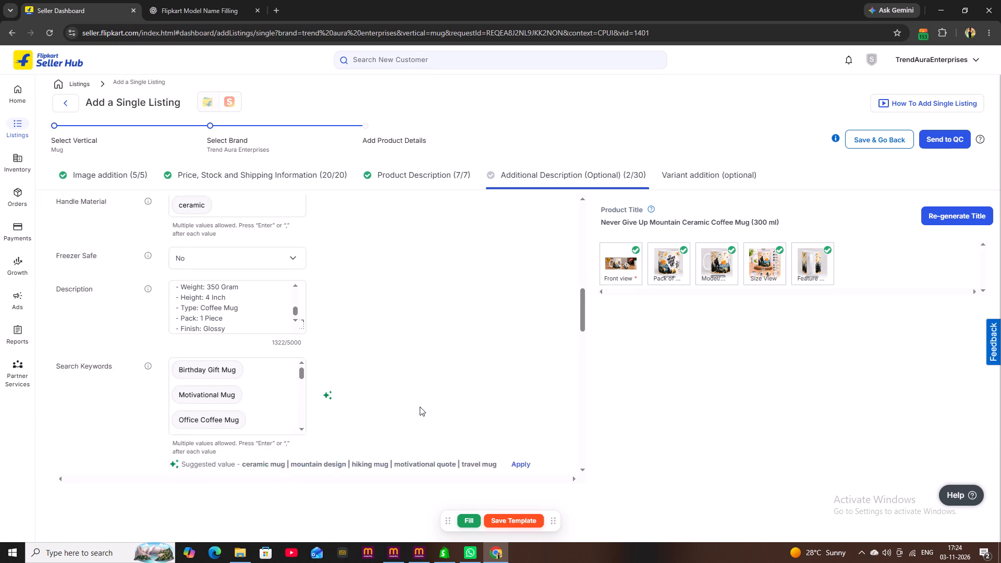
Read through the mug's whole Search Keywords list, from Birthday Gift Mug down to the last keyword.
scroll(420, 407, down, 1)
scroll(262, 303, down, 6)
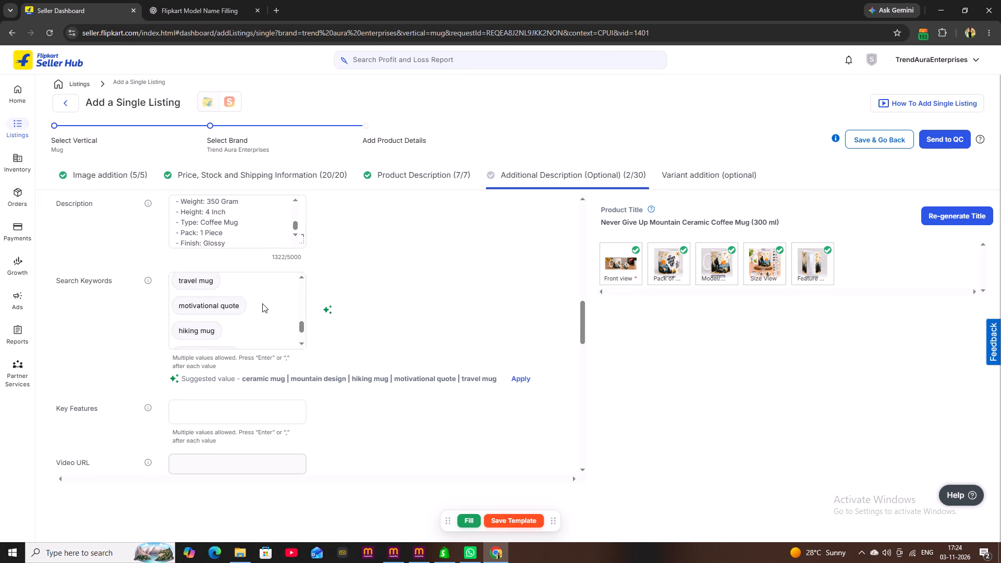
scroll(262, 303, down, 3)
scroll(263, 305, up, 3)
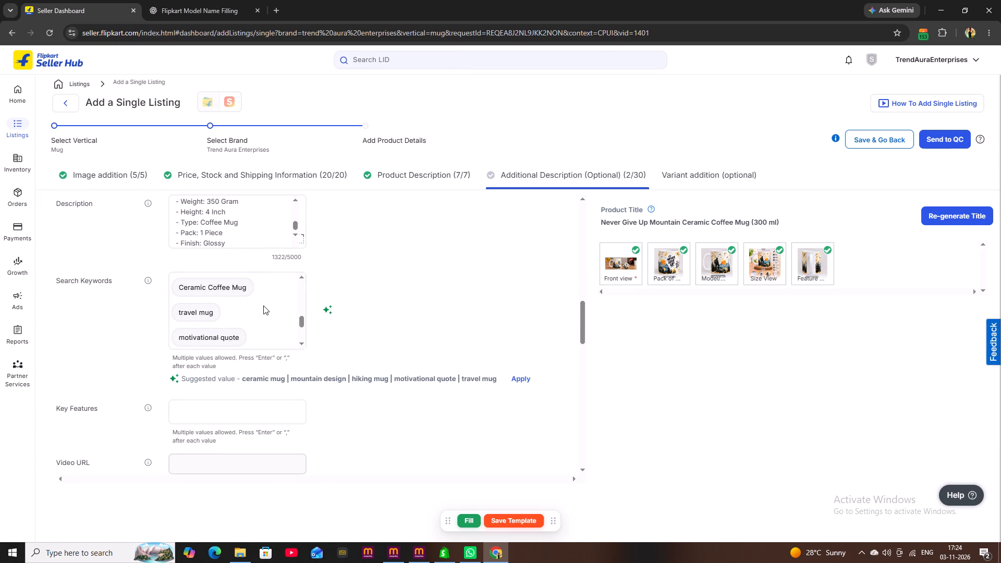
scroll(263, 305, up, 1)
scroll(263, 305, down, 6)
scroll(263, 305, up, 9)
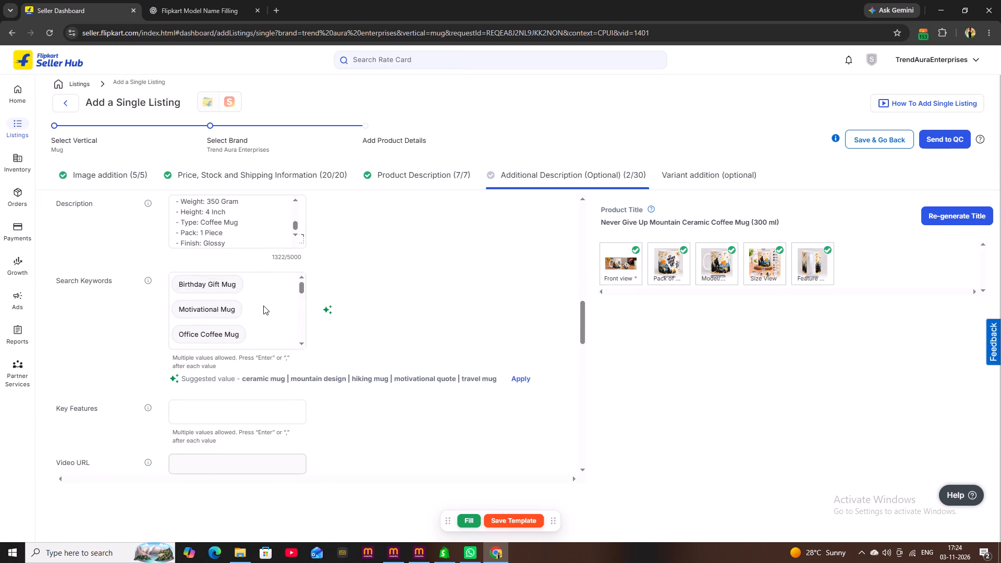
scroll(263, 305, up, 4)
scroll(263, 308, down, 2)
scroll(263, 308, up, 2)
scroll(263, 308, down, 1)
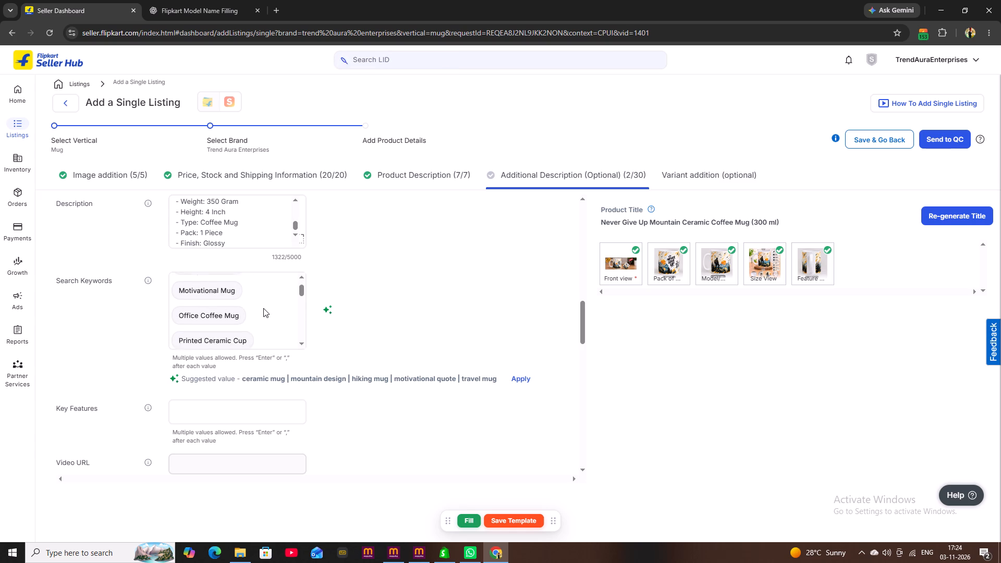
scroll(263, 308, down, 1)
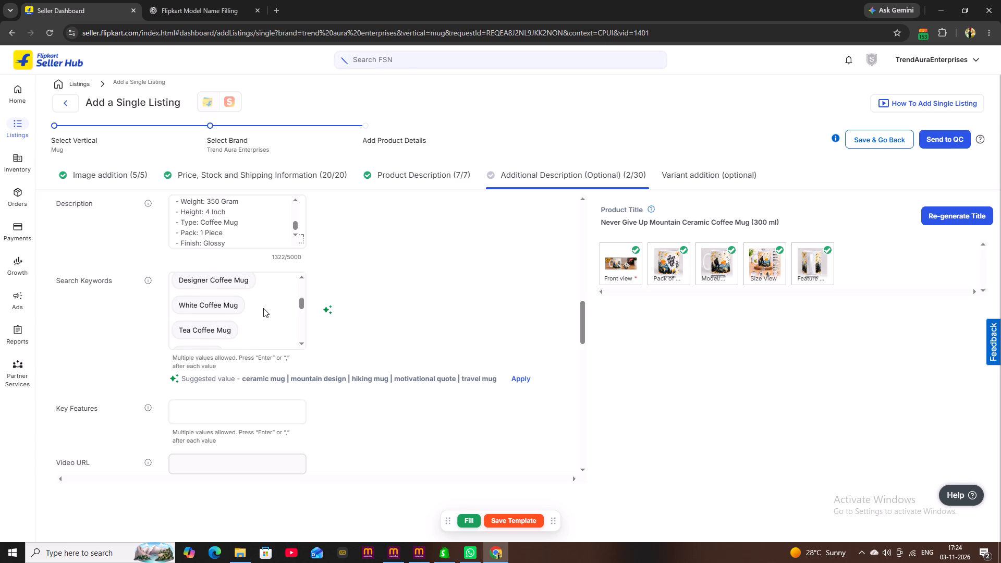
scroll(263, 308, down, 1)
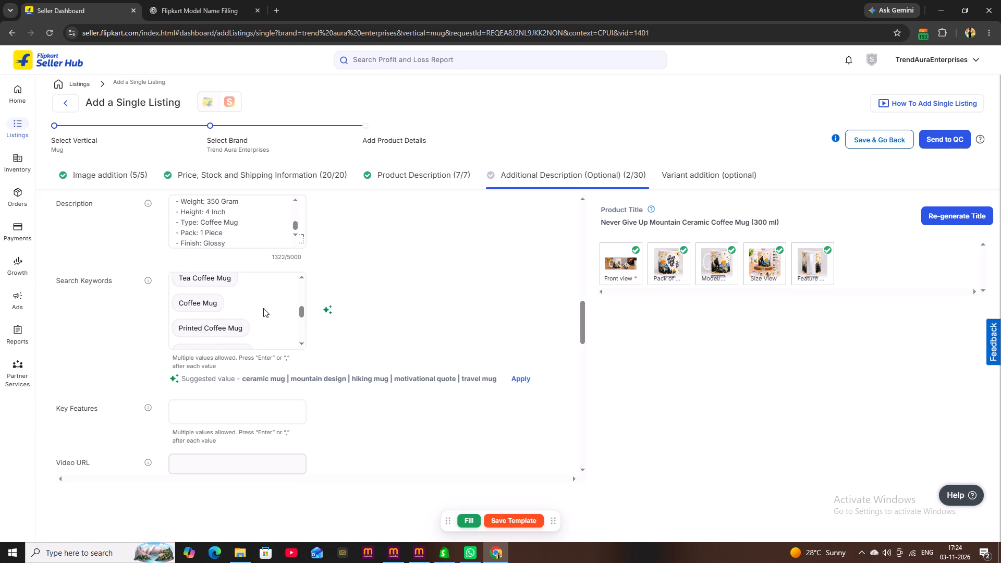
scroll(263, 308, down, 1)
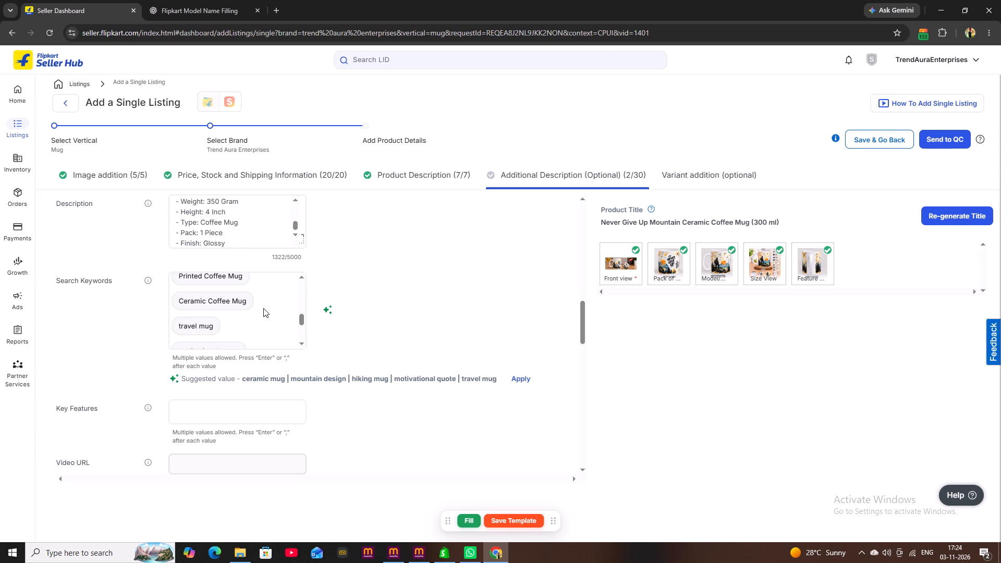
scroll(263, 308, down, 1)
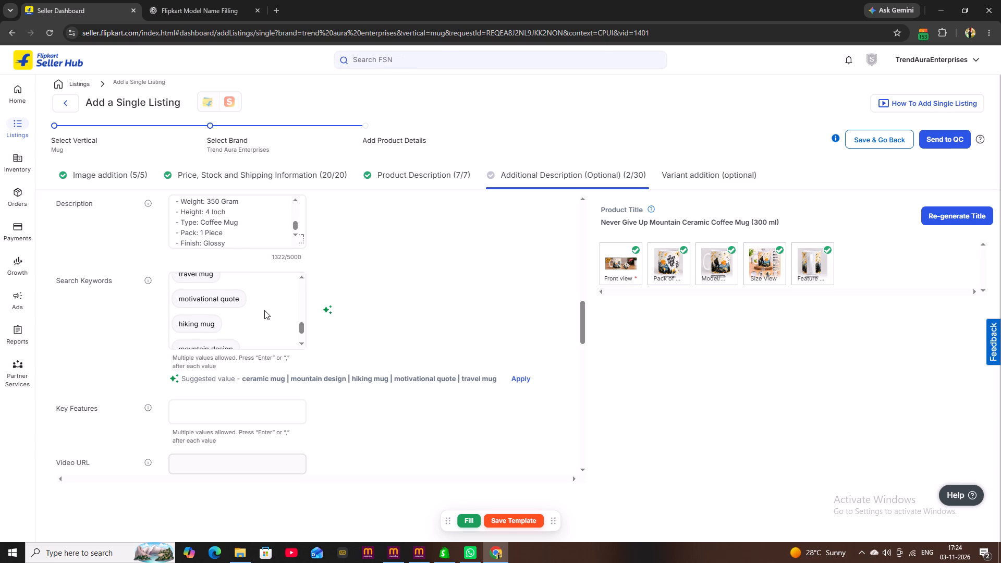
scroll(264, 310, down, 2)
scroll(264, 310, up, 2)
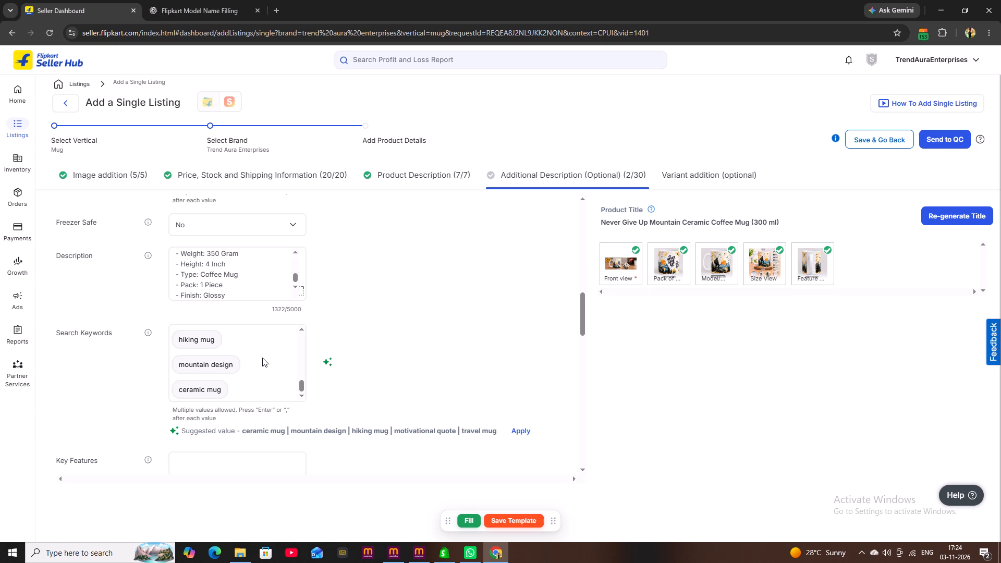
click(355, 362)
Recheck the mug's Search Keywords entries against the suggested keyword values shown beneath them.
scroll(269, 430, down, 1)
scroll(384, 408, down, 1)
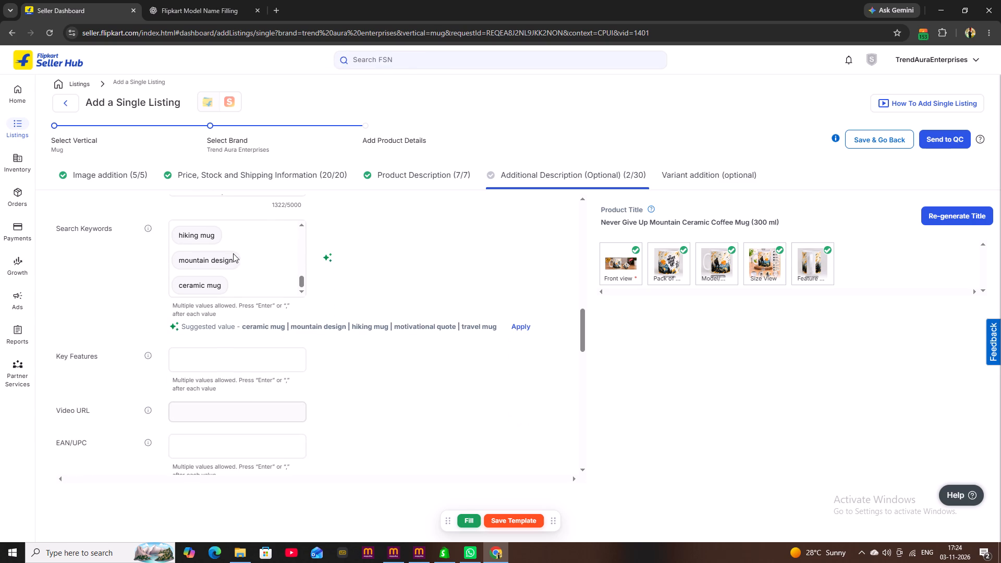
scroll(228, 275, up, 7)
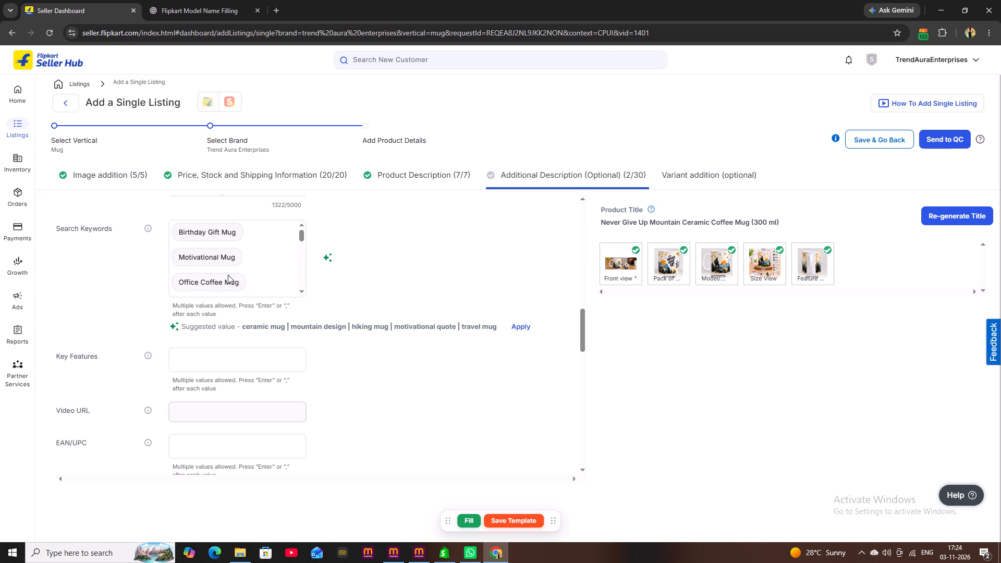
scroll(251, 273, down, 3)
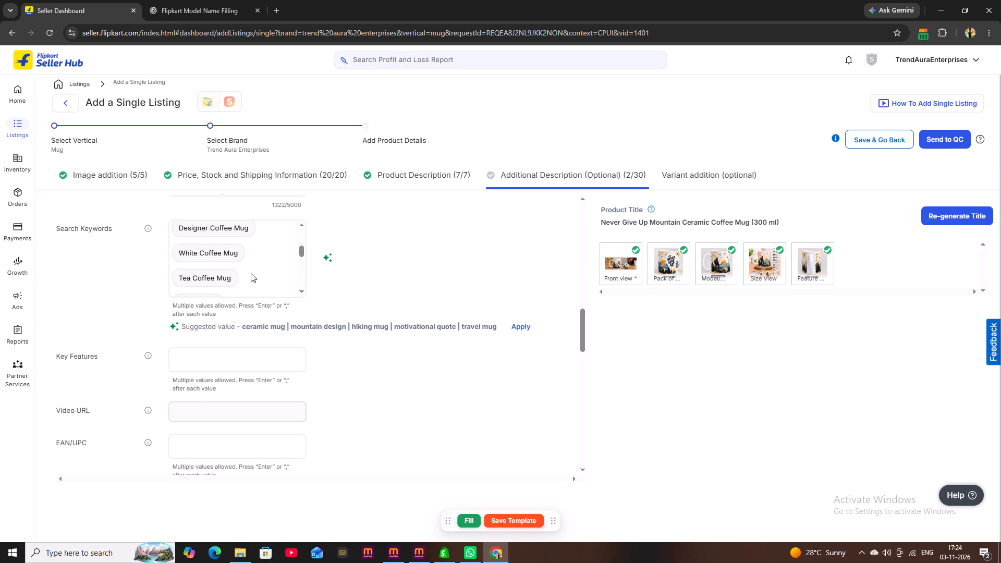
scroll(251, 273, down, 4)
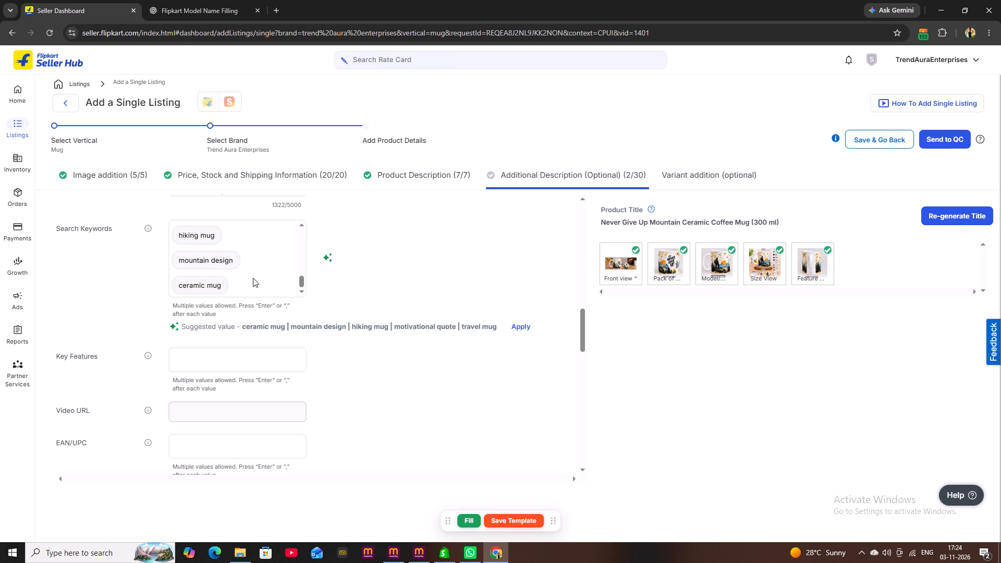
scroll(253, 278, up, 2)
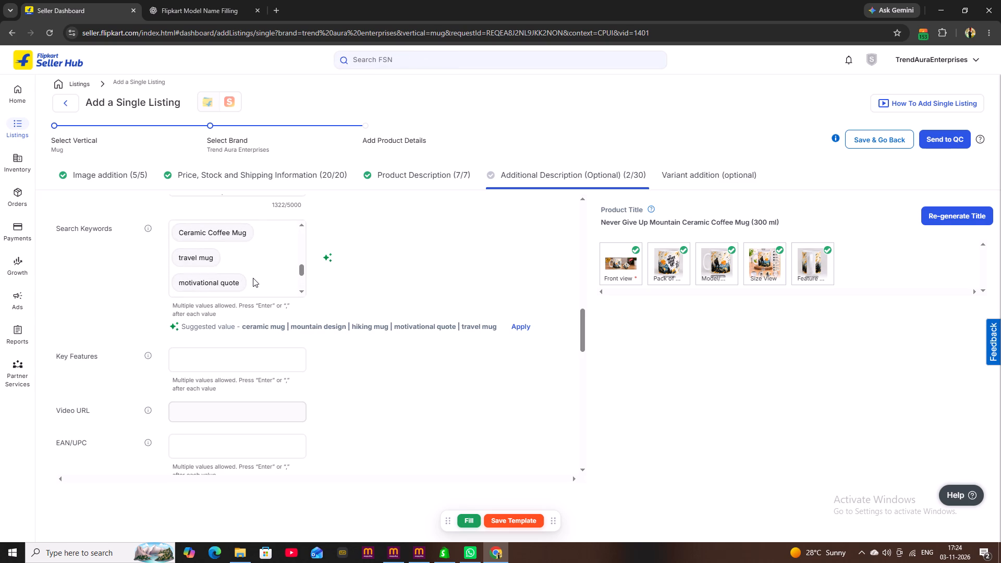
scroll(253, 278, up, 4)
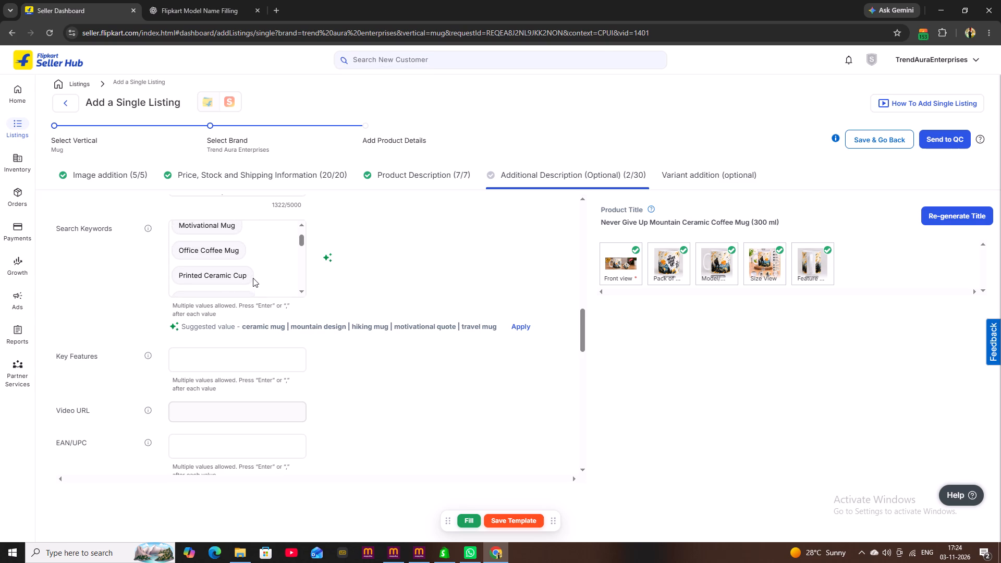
scroll(253, 278, up, 1)
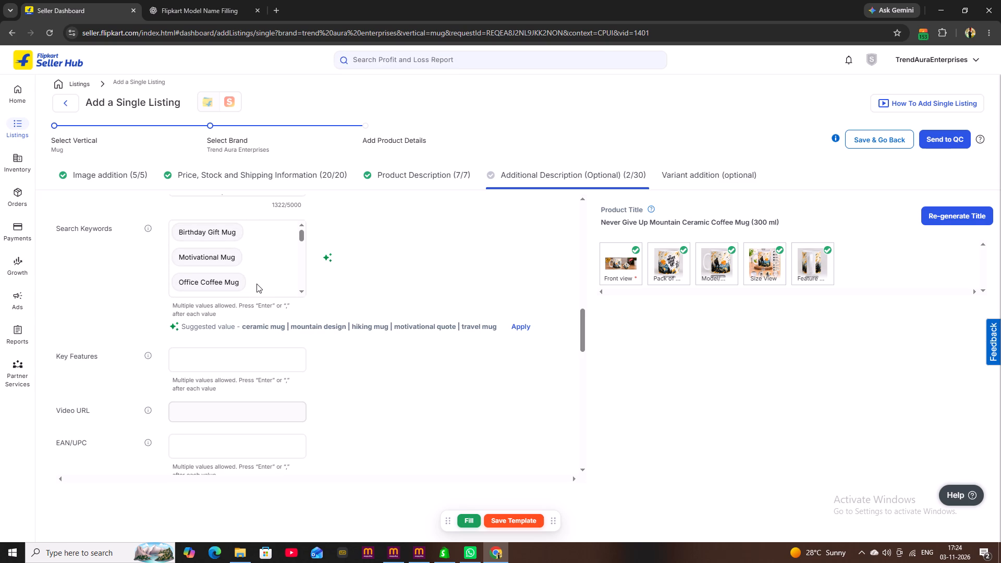
scroll(258, 284, up, 1)
scroll(258, 284, down, 2)
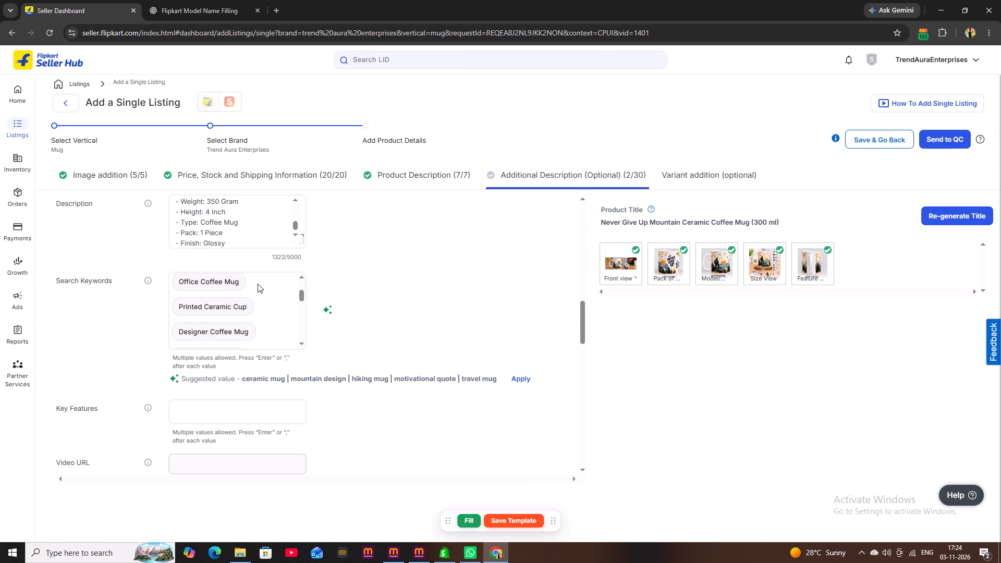
scroll(258, 284, down, 2)
scroll(258, 284, up, 2)
scroll(258, 284, down, 2)
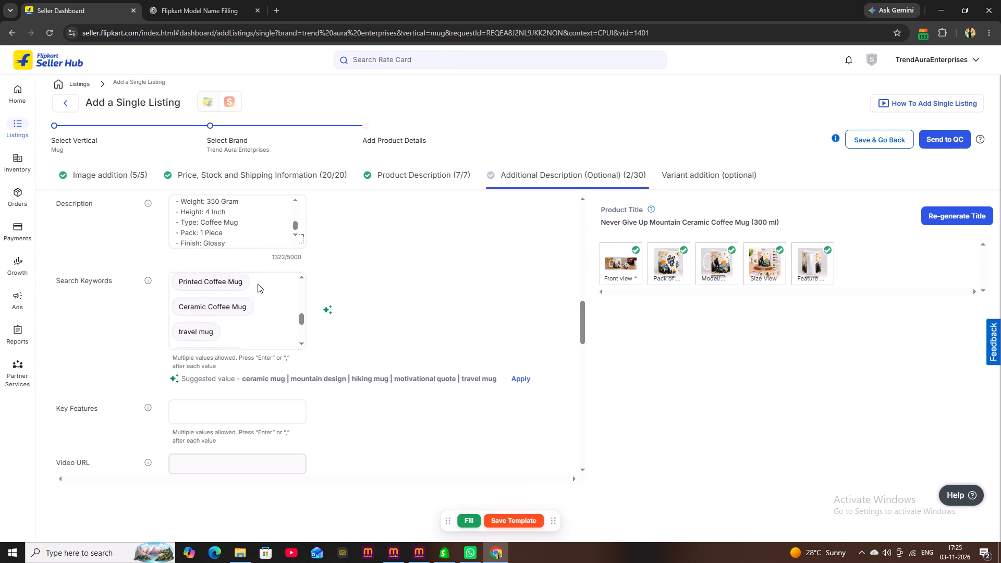
scroll(258, 284, down, 1)
click(371, 429)
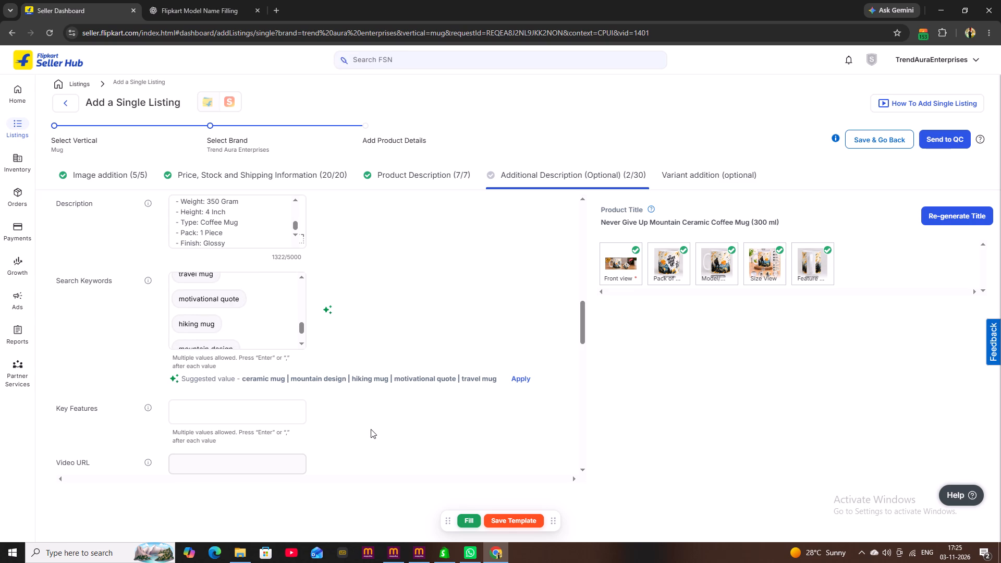
Look over the additional description attributes from Finish and Handle Material down to Items Included under In The Box.
scroll(371, 429, down, 2)
scroll(371, 429, up, 6)
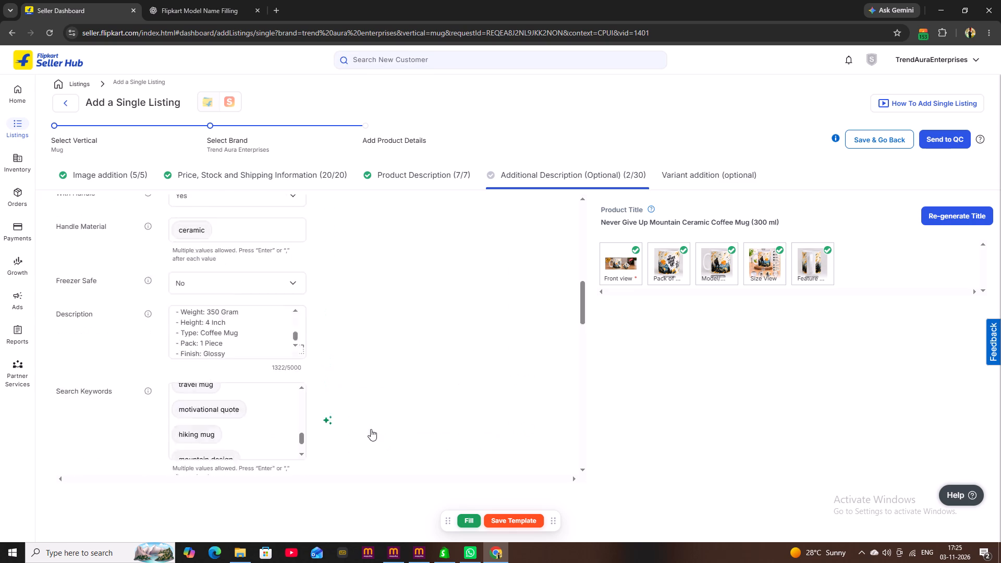
scroll(371, 429, up, 1)
scroll(371, 429, down, 2)
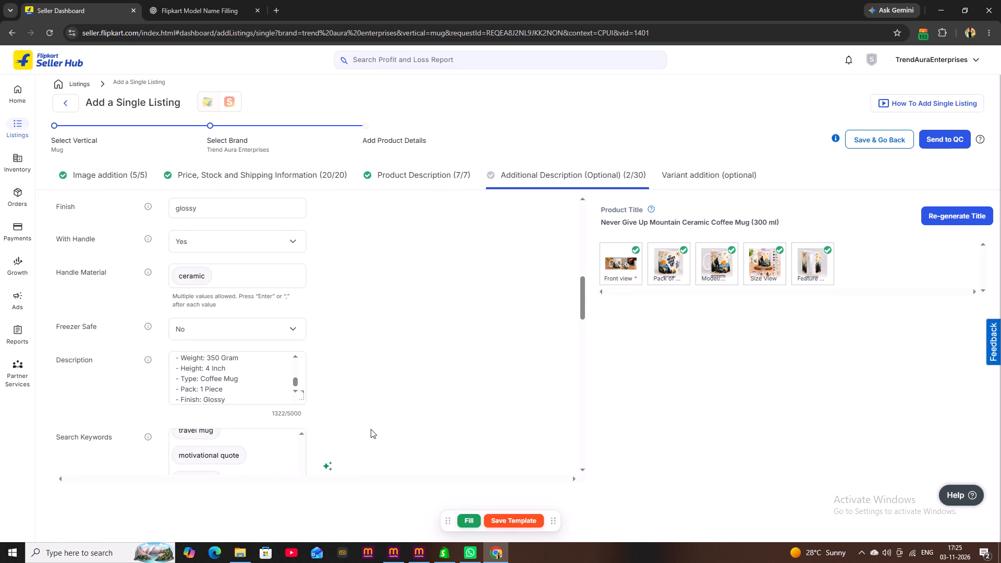
scroll(371, 429, down, 7)
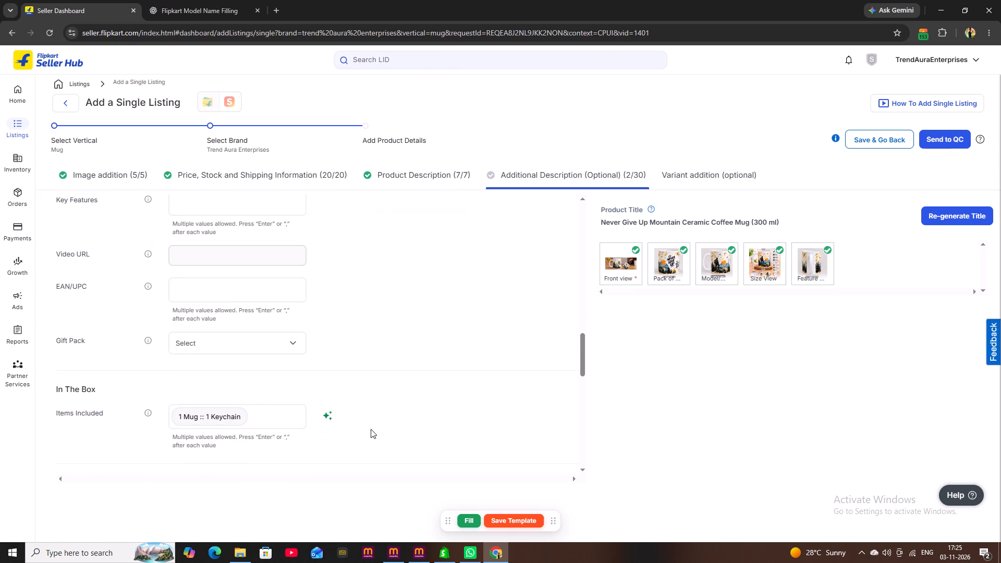
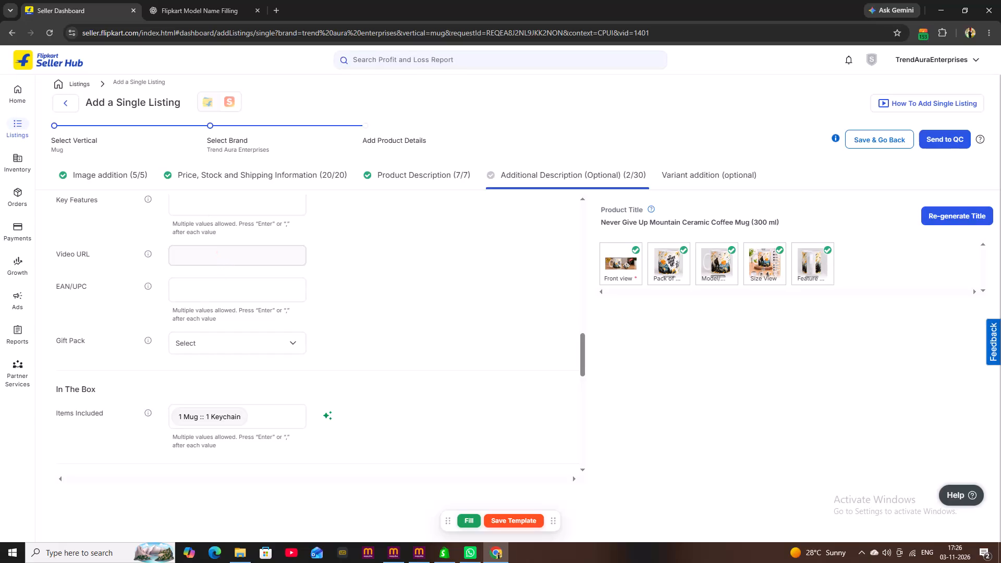
Paste the copied feature list, including Office and Gifting and Ideal for Home, into the mug's Key Features attribute.
right_click(204, 203)
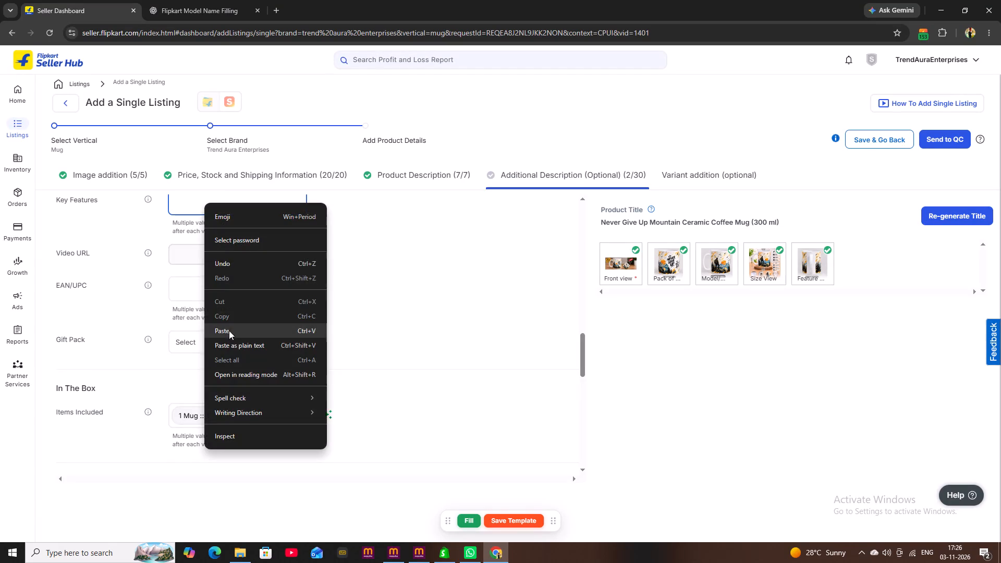
click(229, 331)
scroll(359, 271, up, 1)
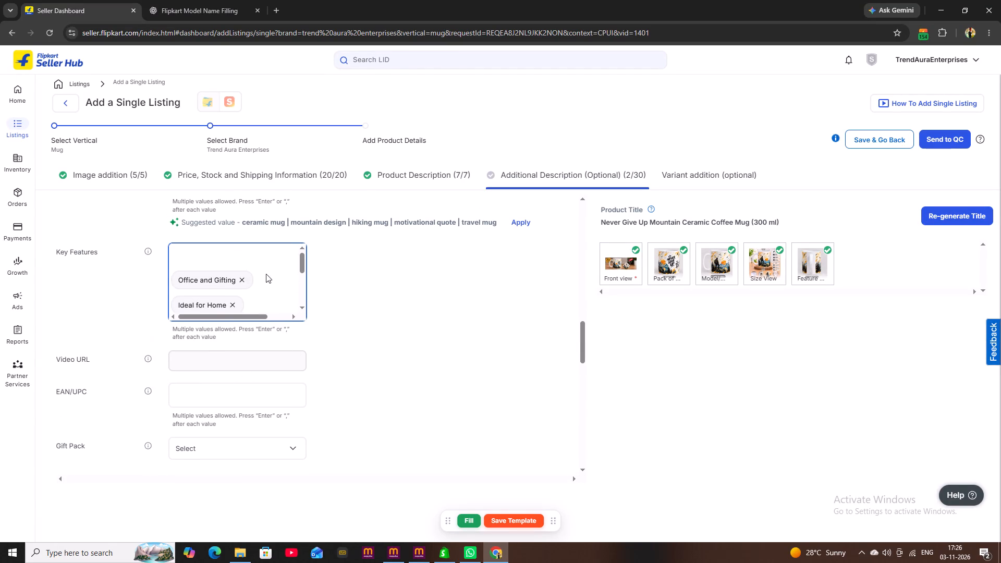
scroll(266, 274, down, 3)
scroll(266, 274, up, 4)
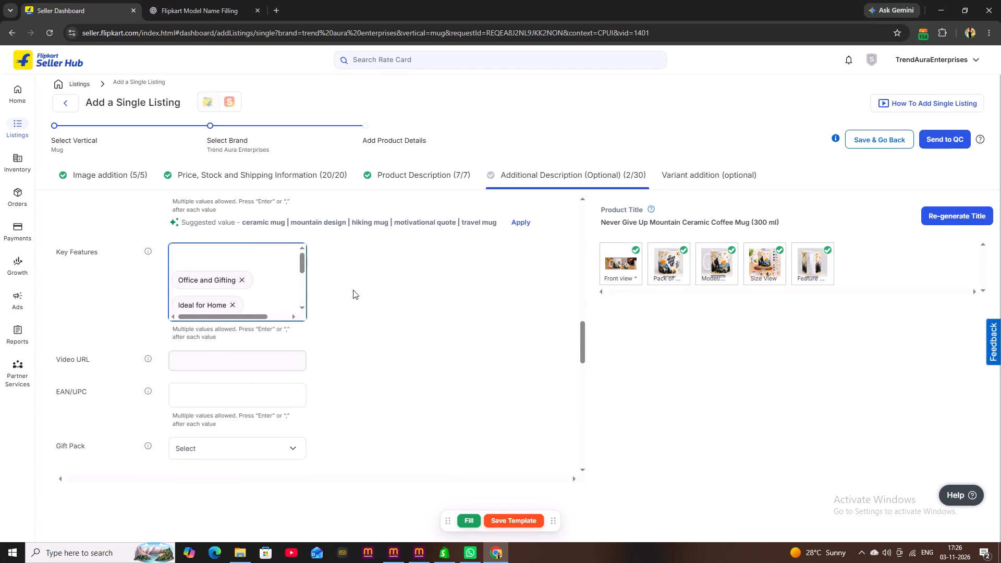
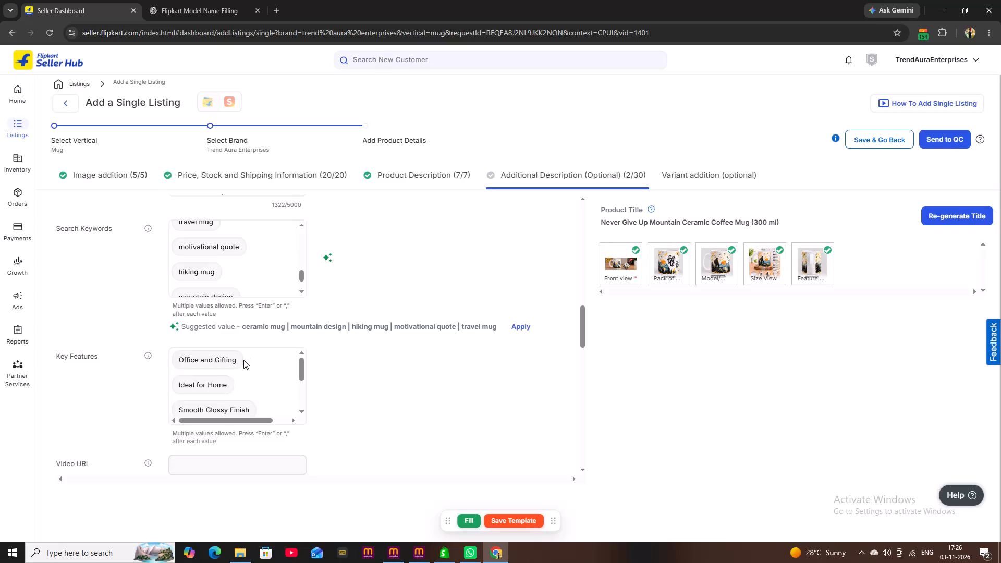
Paste the copied features, including Coffee and Milk and Suitable for Tea, into the mug's Key Features attribute.
click(175, 361)
double_click(248, 361)
right_click(235, 360)
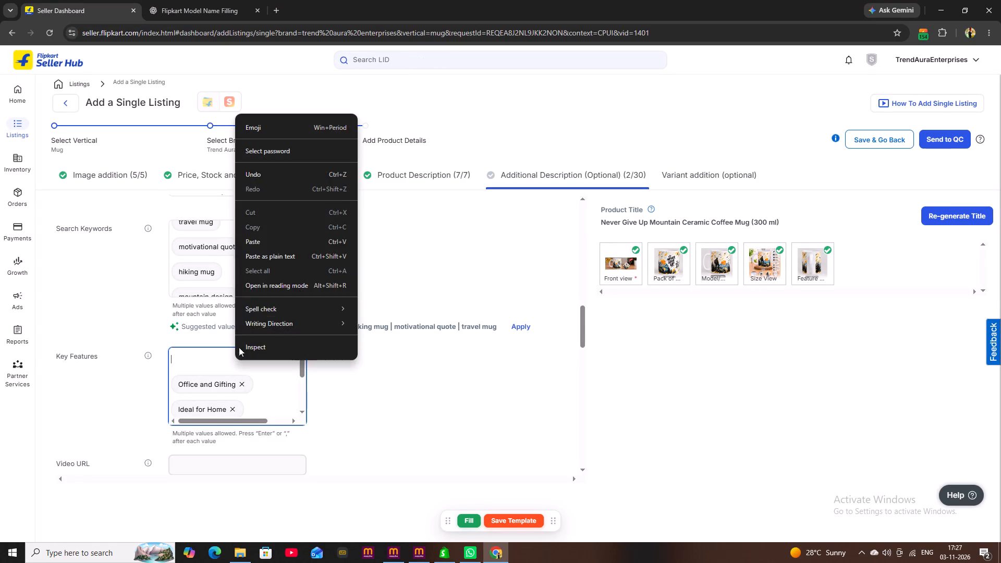
click(255, 243)
click(329, 385)
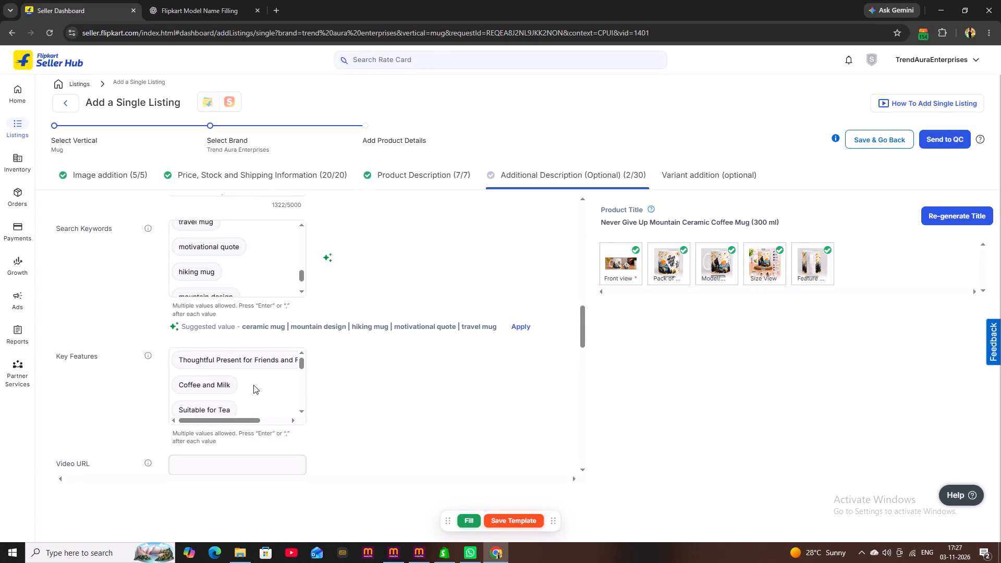
scroll(253, 385, down, 9)
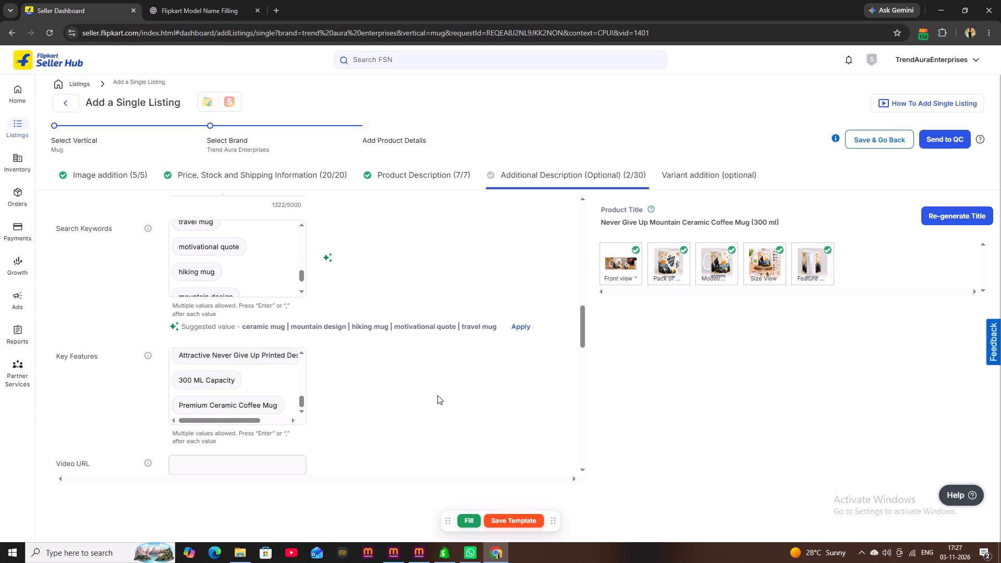
click(437, 395)
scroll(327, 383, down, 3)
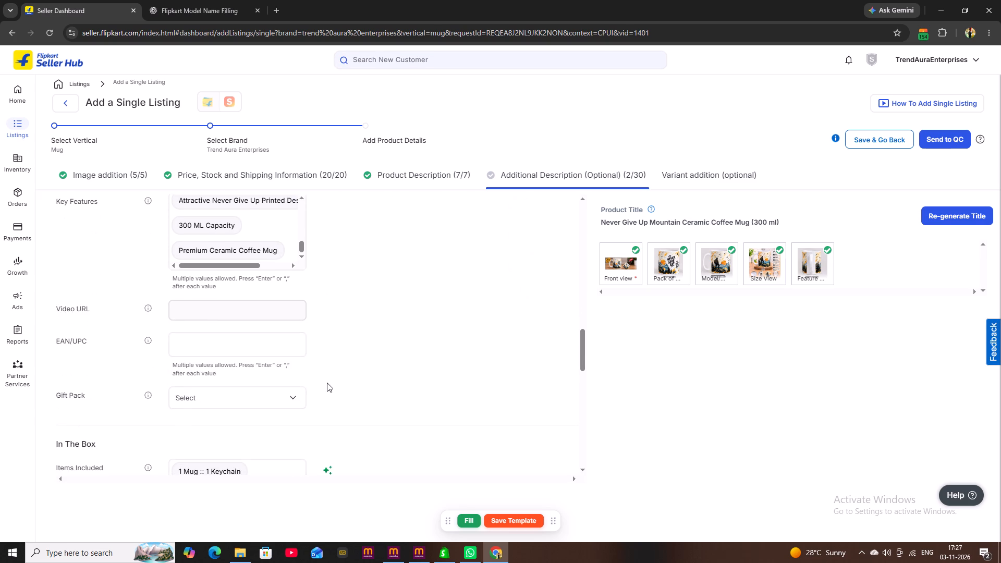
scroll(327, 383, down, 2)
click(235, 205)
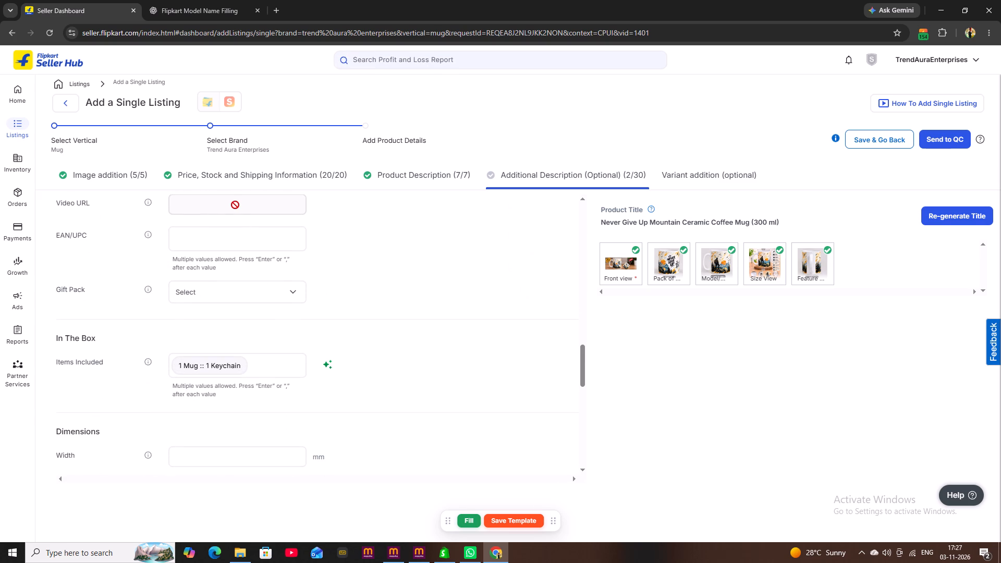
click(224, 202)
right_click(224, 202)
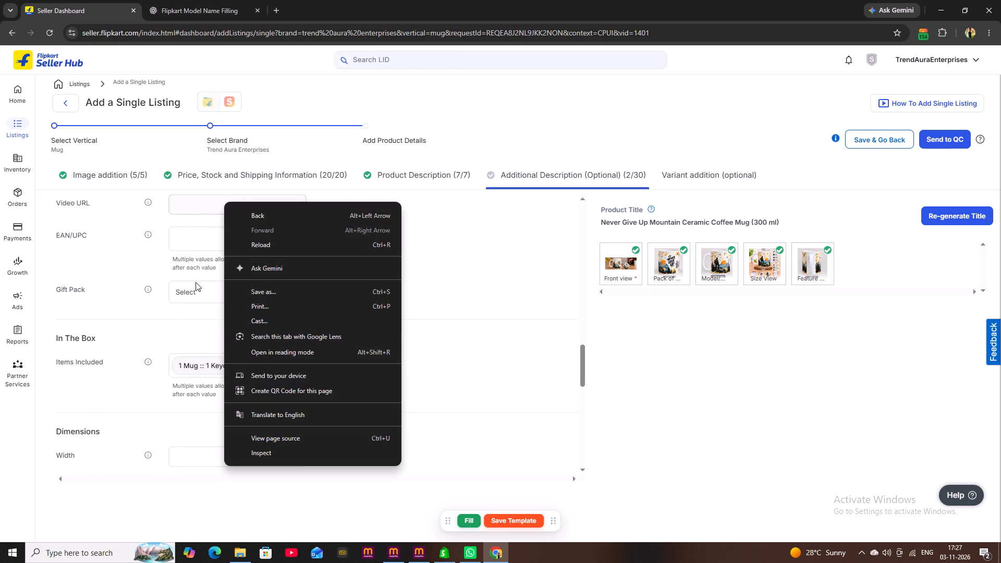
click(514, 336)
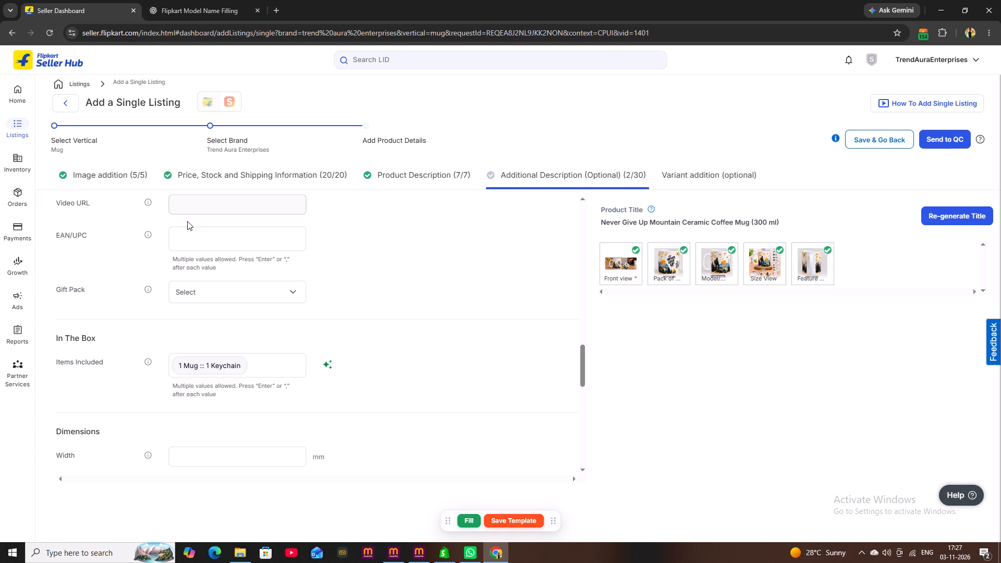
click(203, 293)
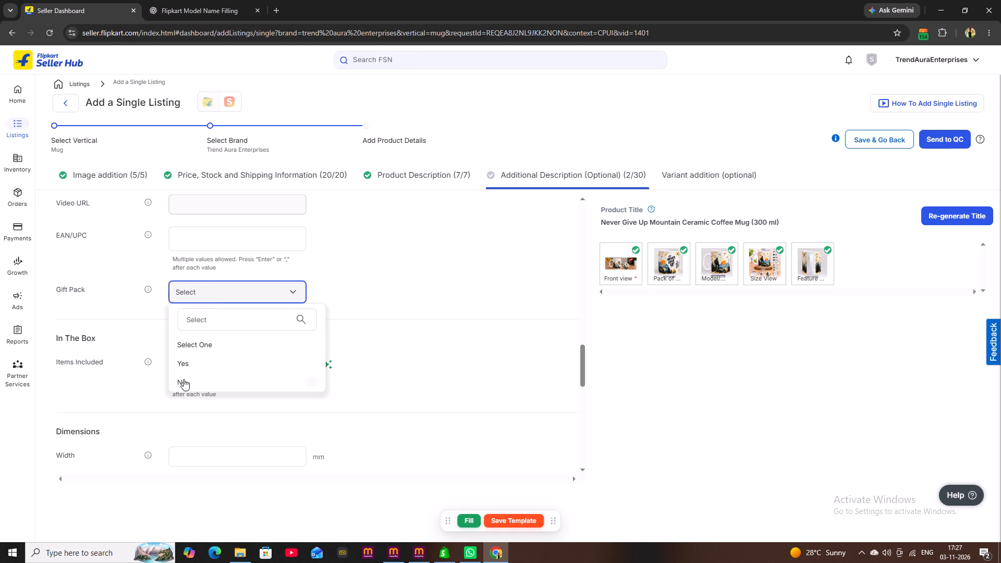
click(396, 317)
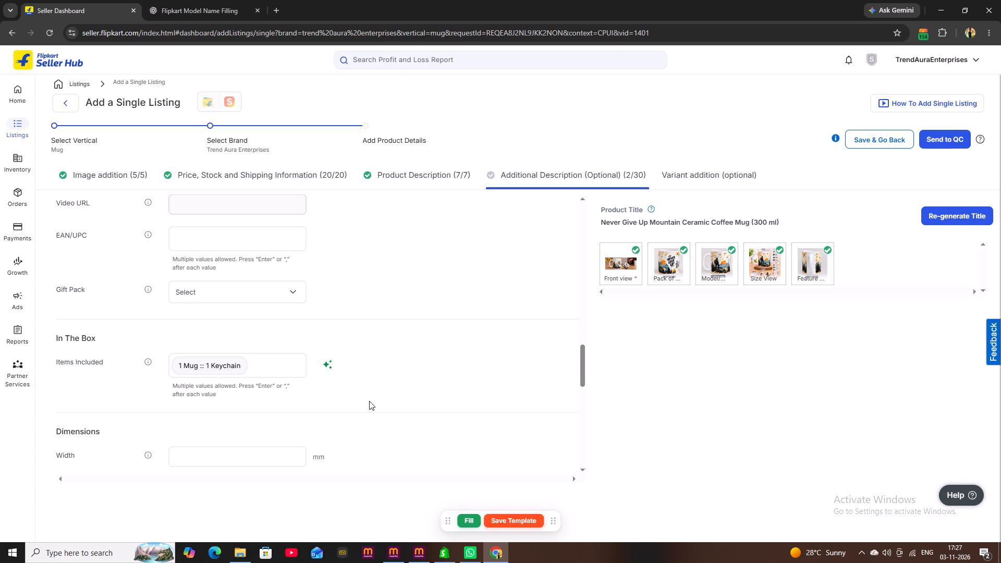
Set the mug's width to 89 mm and its height to 102 mm in the Dimensions section.
scroll(369, 401, down, 3)
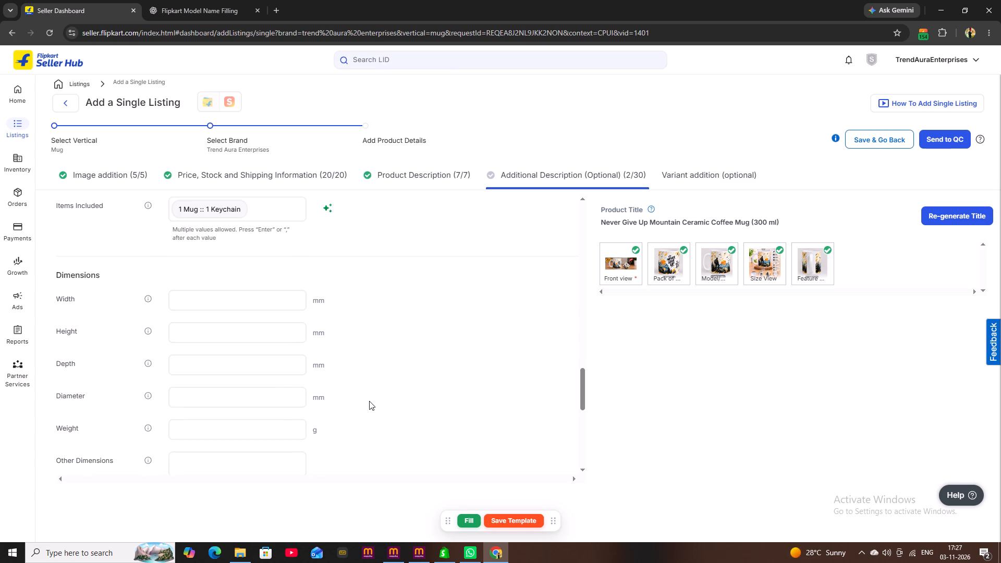
scroll(369, 401, down, 1)
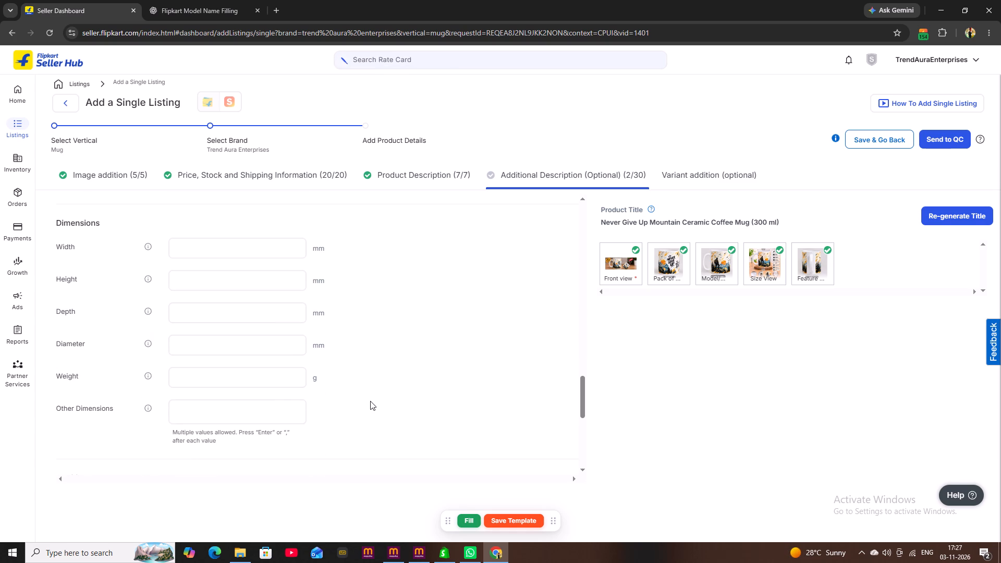
scroll(370, 401, down, 1)
scroll(370, 401, up, 1)
scroll(370, 401, down, 1)
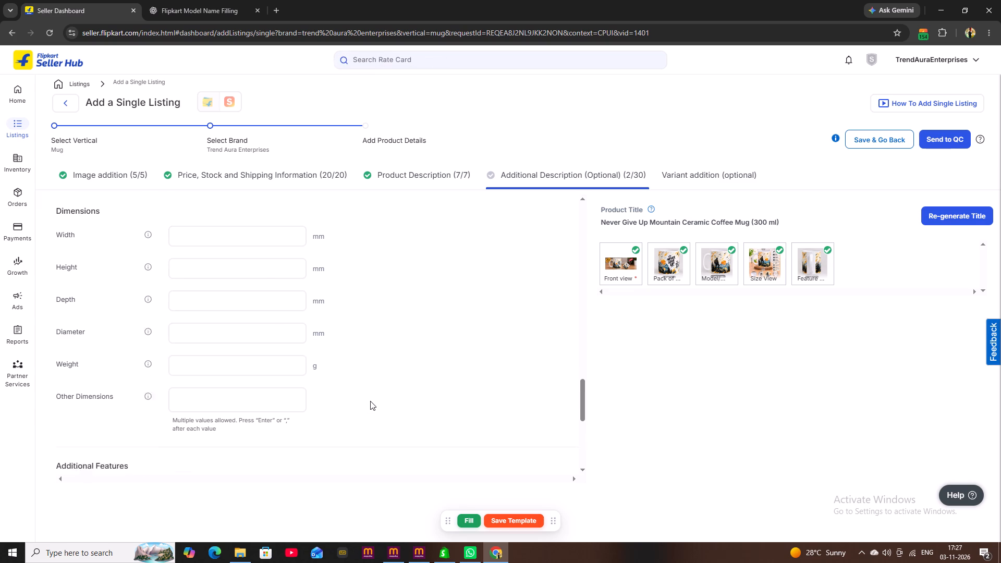
scroll(370, 401, up, 1)
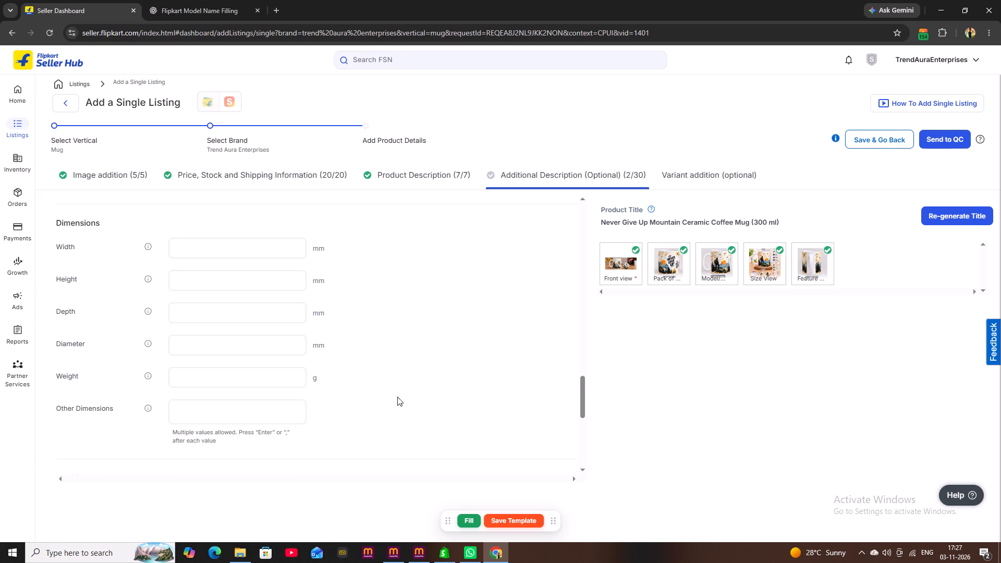
drag(581, 400, 584, 406)
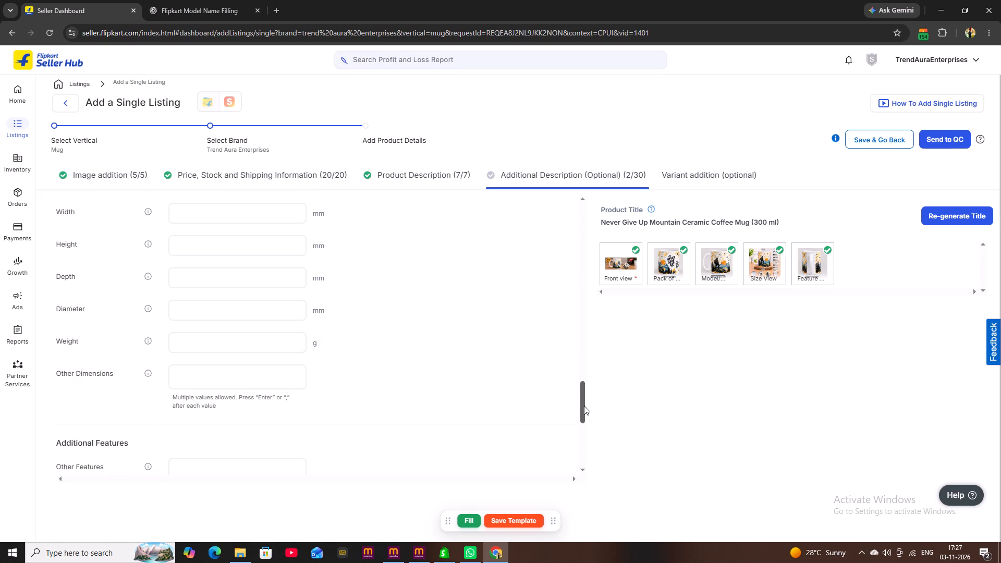
drag(584, 406, 584, 407)
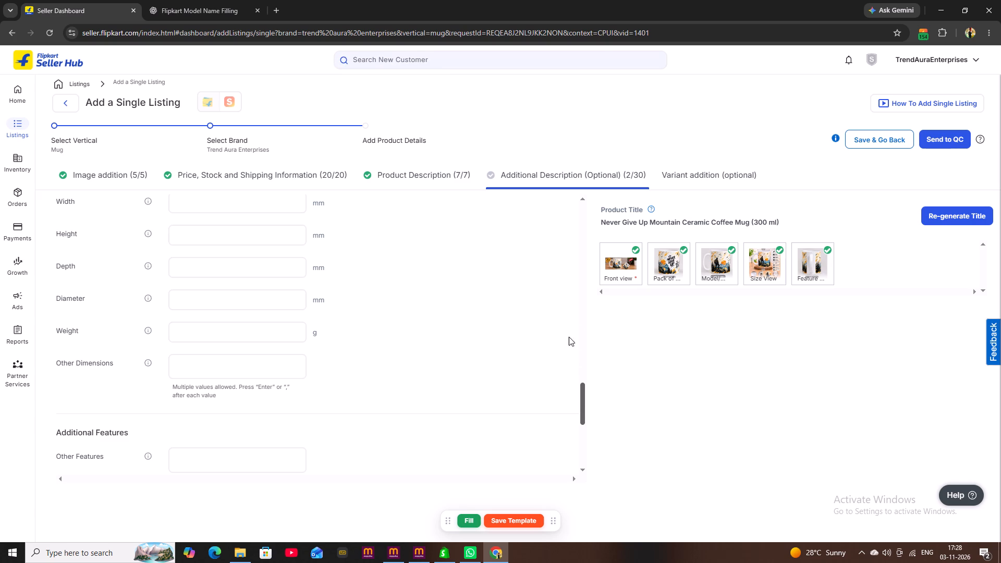
click(219, 207)
text(89)
click(215, 233)
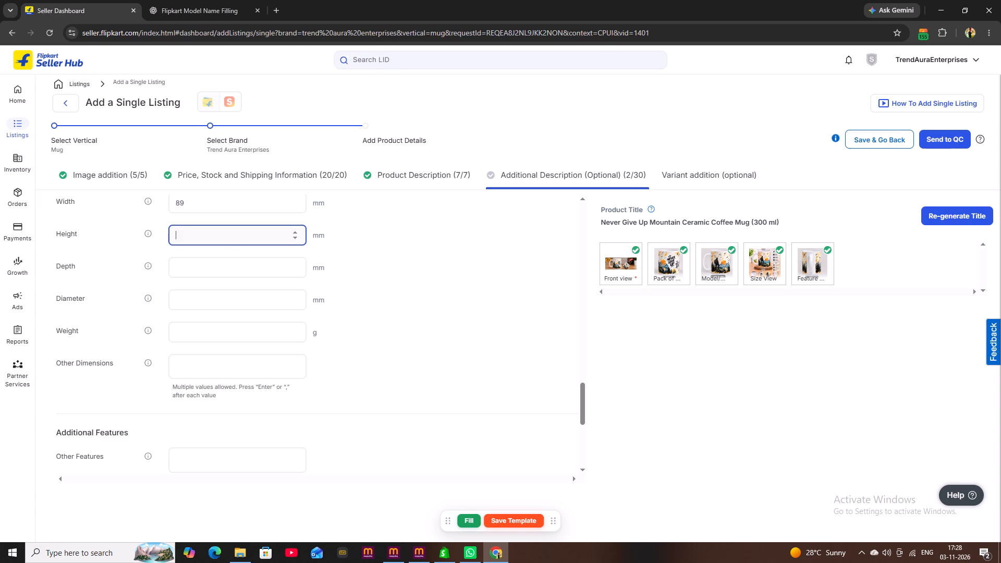
key(1)
text(02)
click(225, 280)
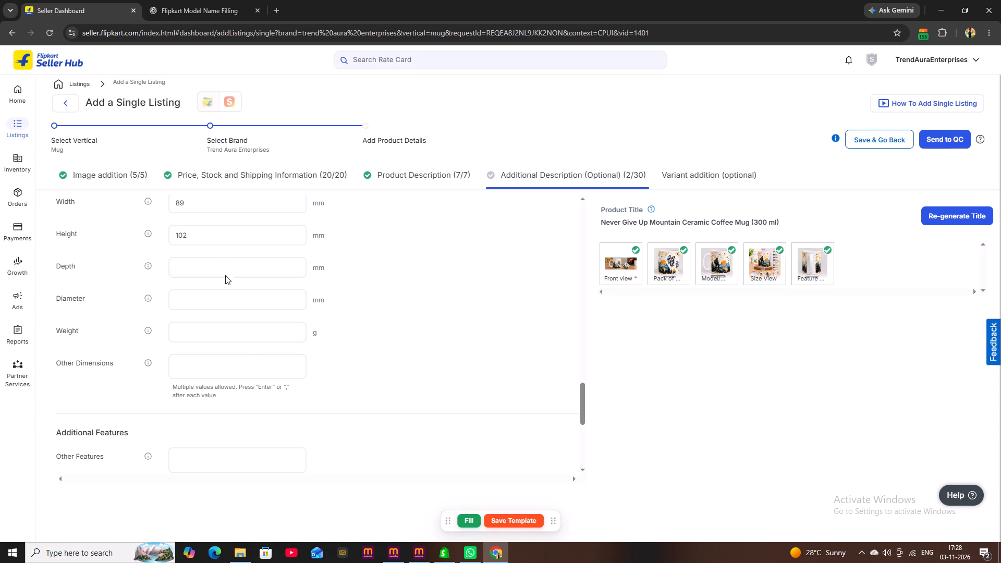
Set the mug's depth to 254 mm, its diameter to 80 mm and its weight to 350 g.
click(225, 266)
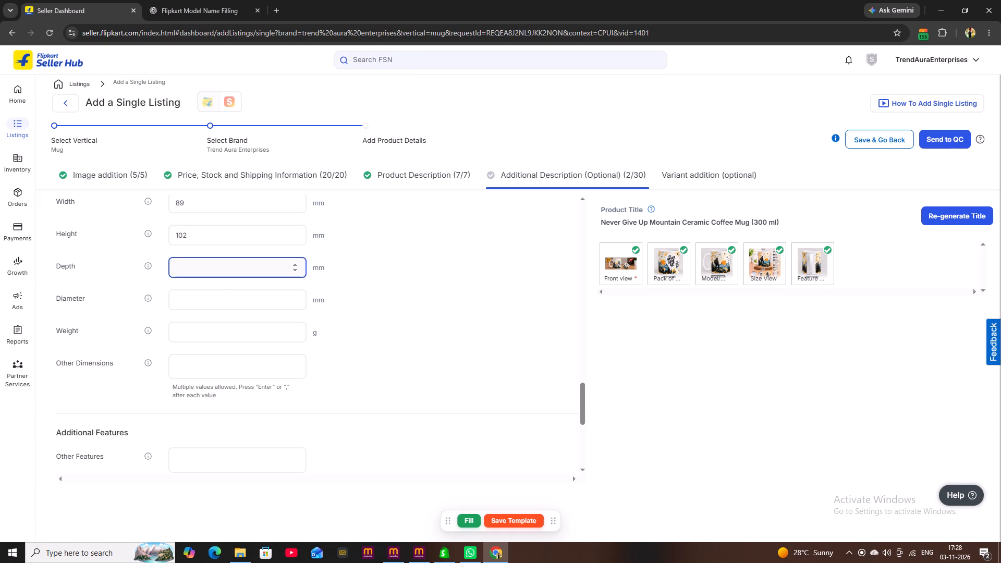
text(254)
click(239, 298)
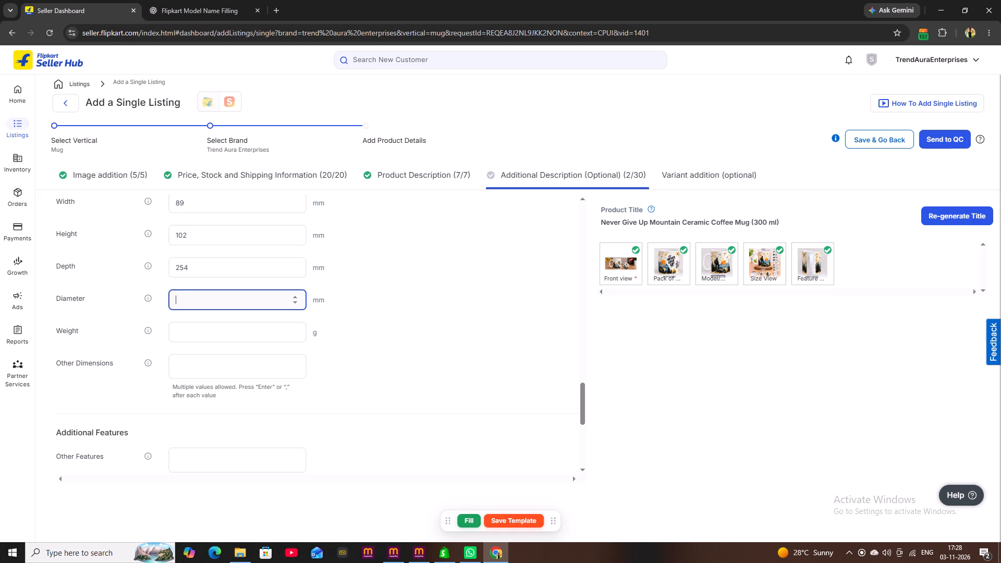
text(80)
click(248, 327)
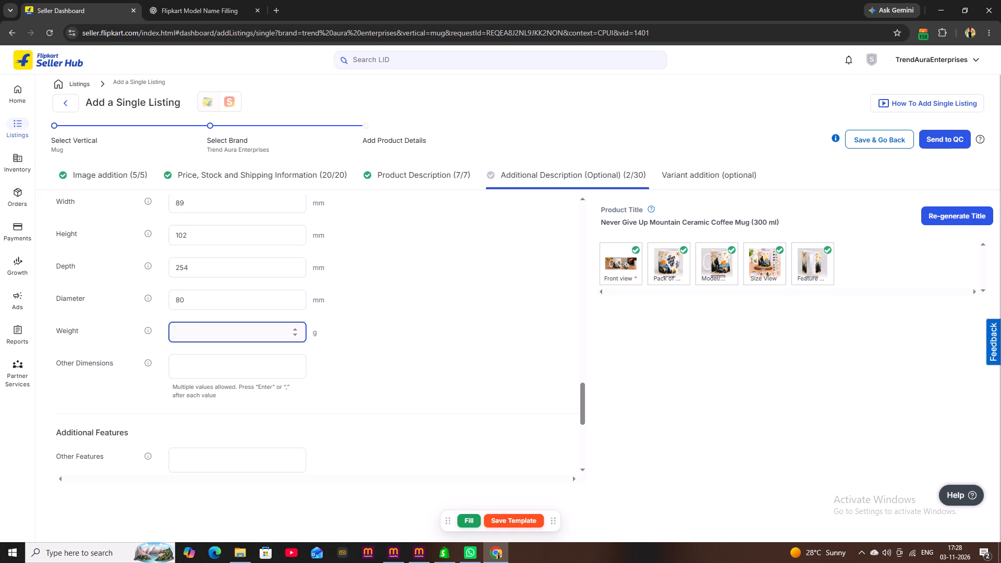
text(350)
click(400, 329)
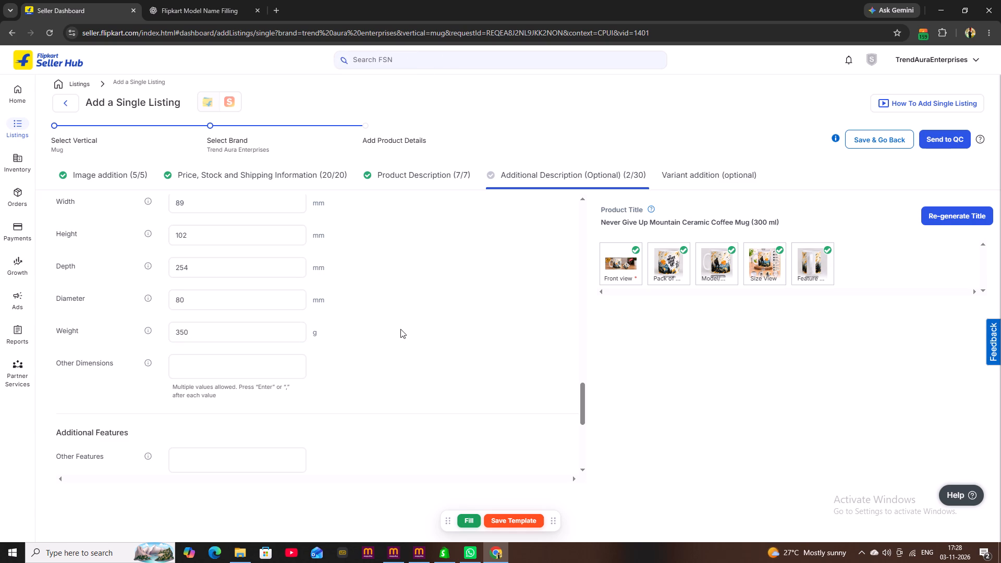
Add "300 ml capacity" as the mug's Other Dimensions value.
click(254, 365)
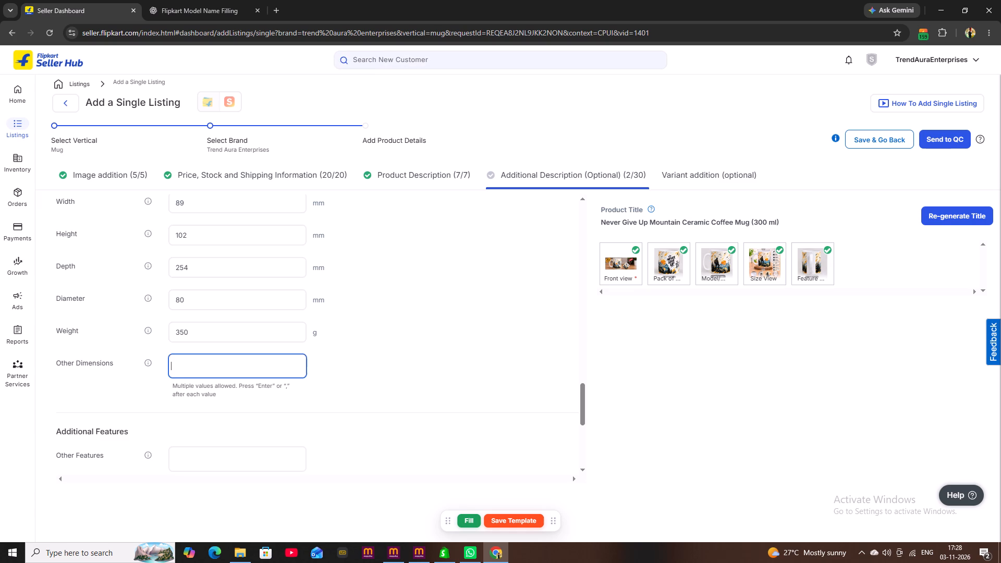
text(300)
key(m)
key(l)
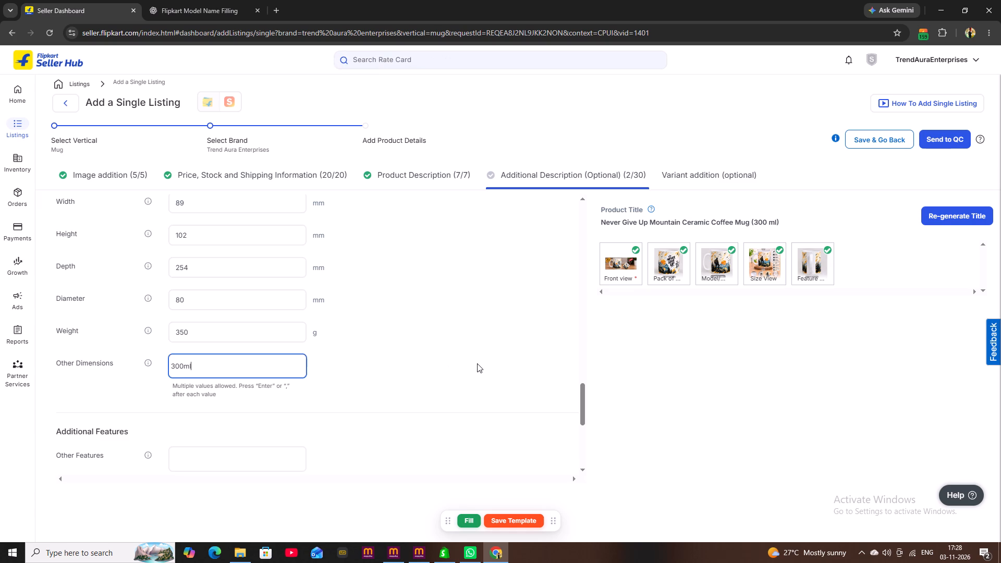
key(BackSpace)
key(BackSpace)
key(space)
text(ml)
key(space)
text(cat)
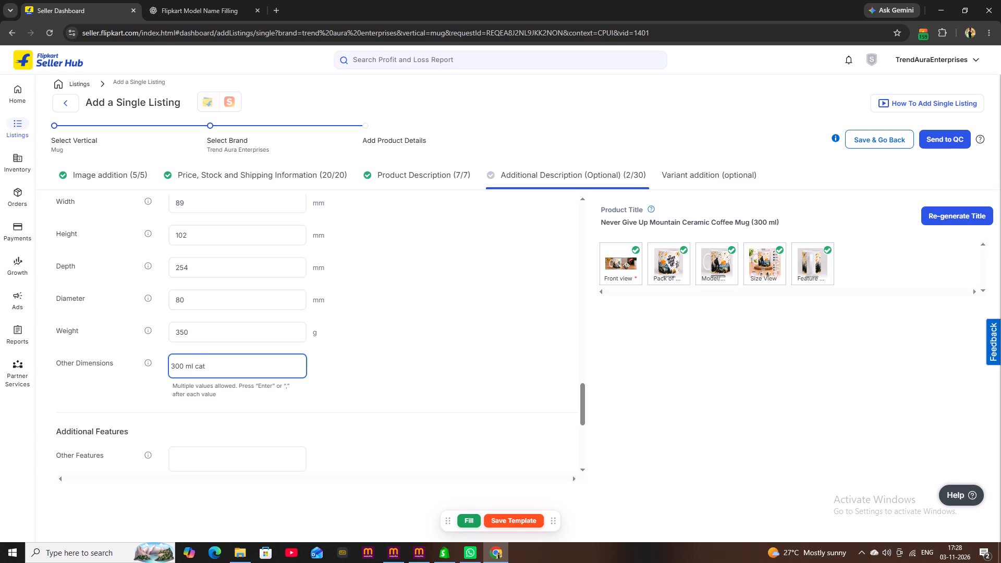
key(BackSpace)
text(pac)
text(ity)
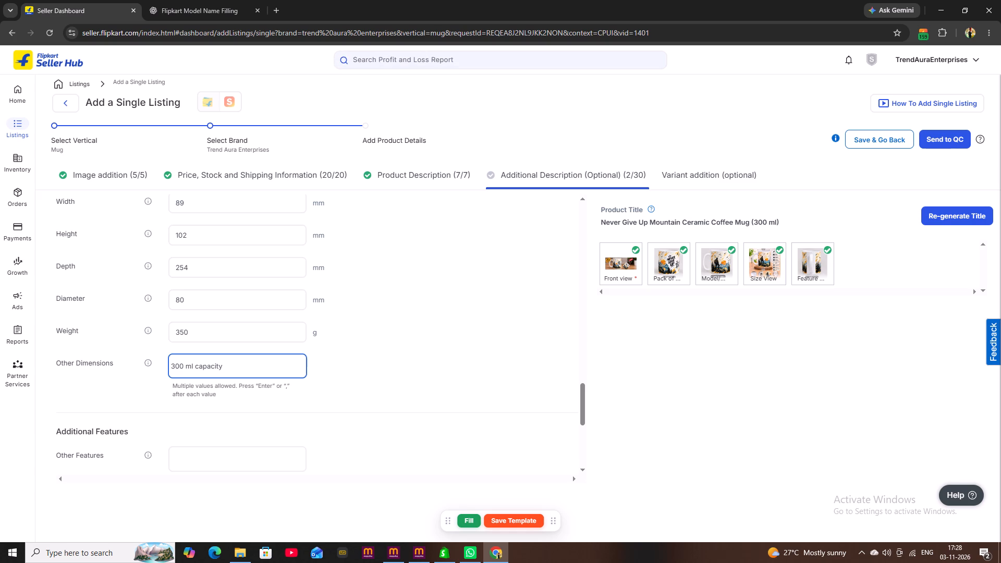
click(488, 358)
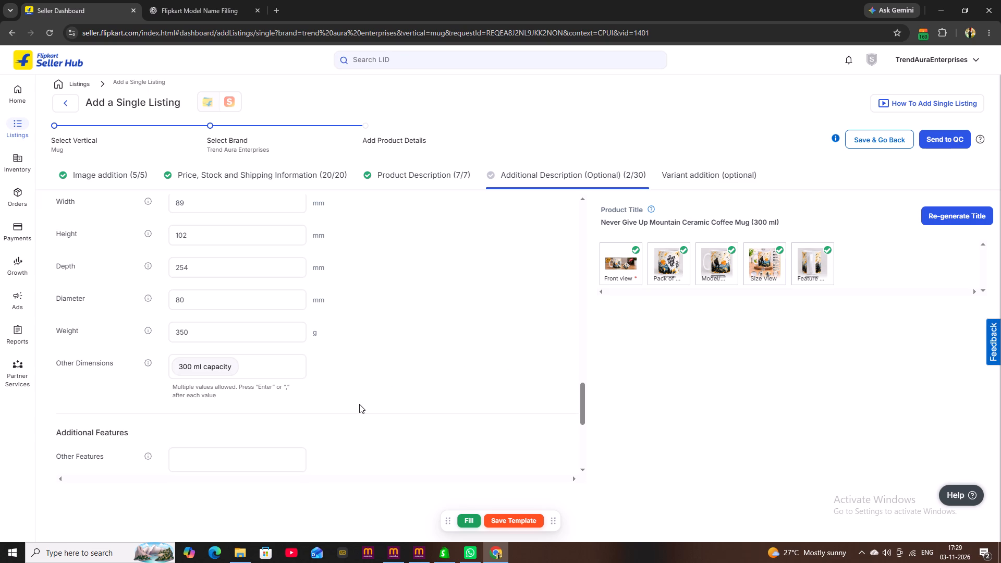
Review the mug's Additional Features and Warranty attributes.
scroll(359, 404, down, 1)
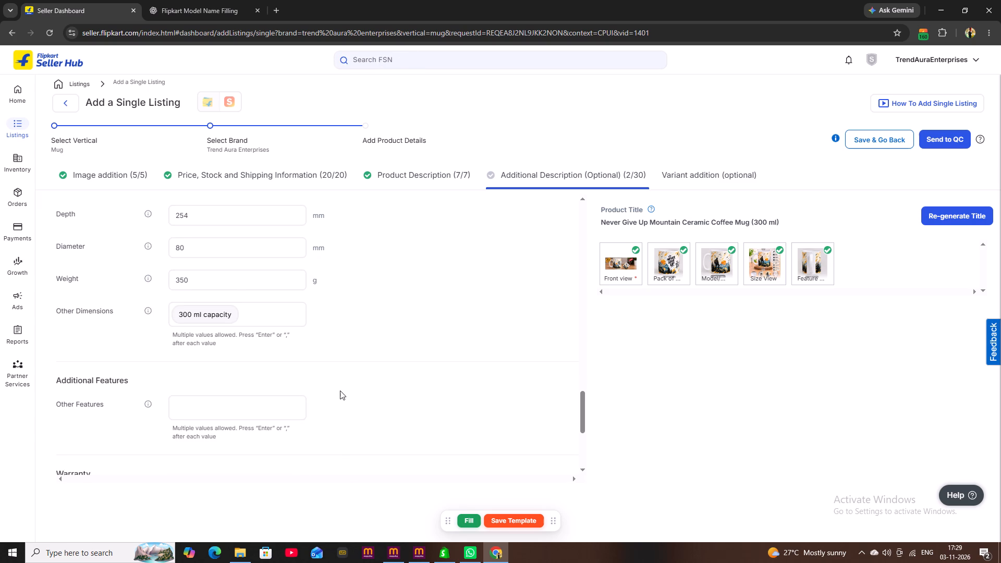
scroll(340, 390, down, 2)
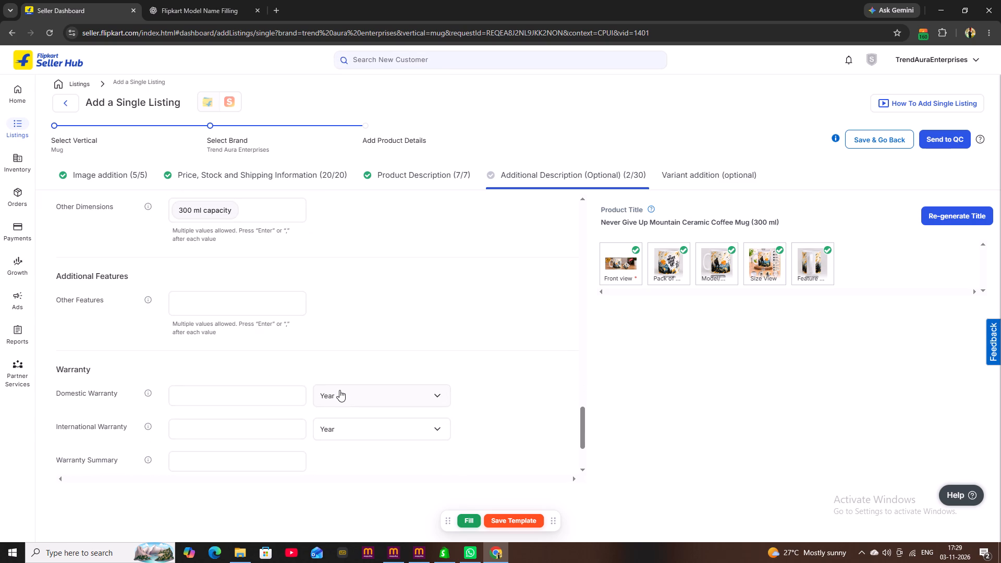
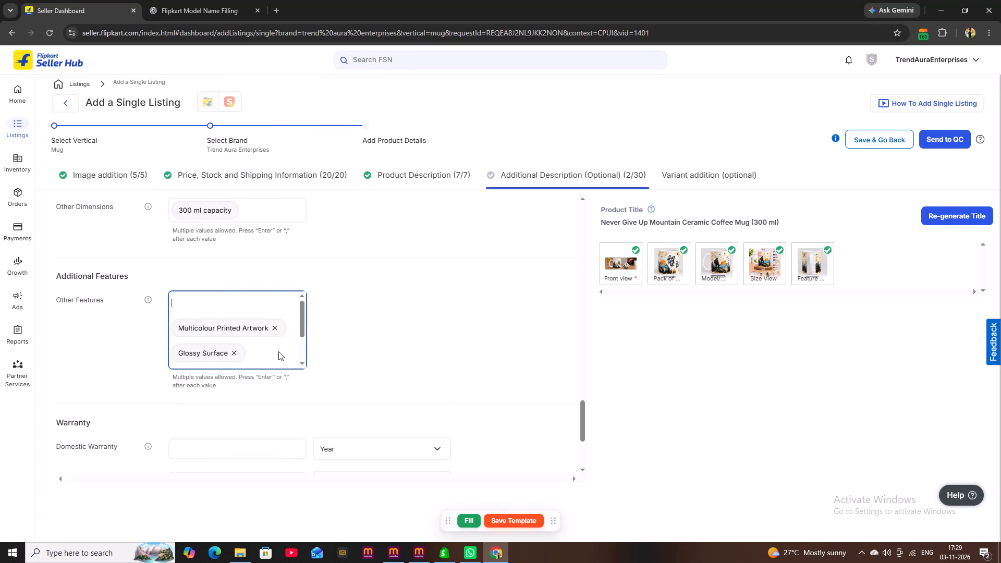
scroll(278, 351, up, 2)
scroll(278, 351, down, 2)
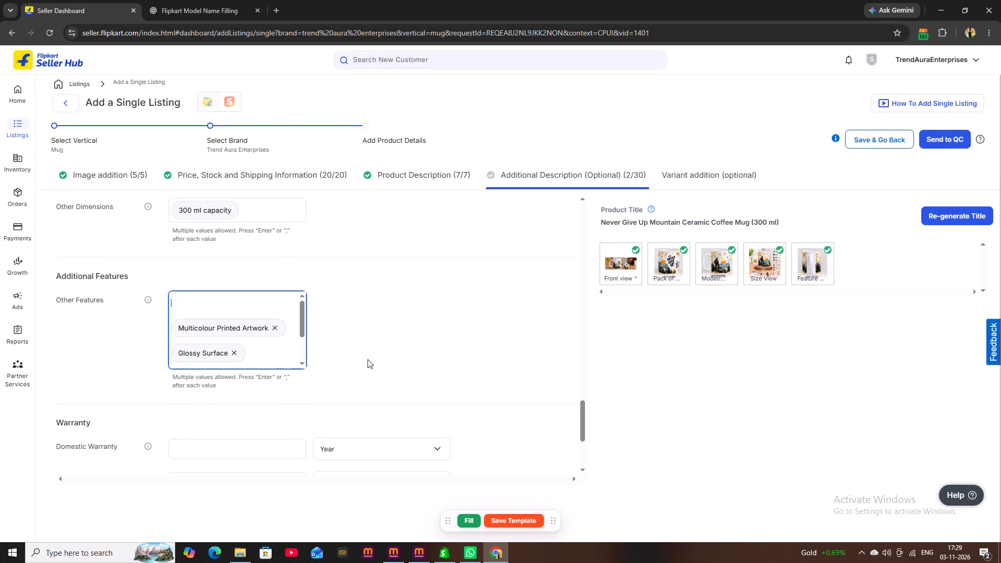
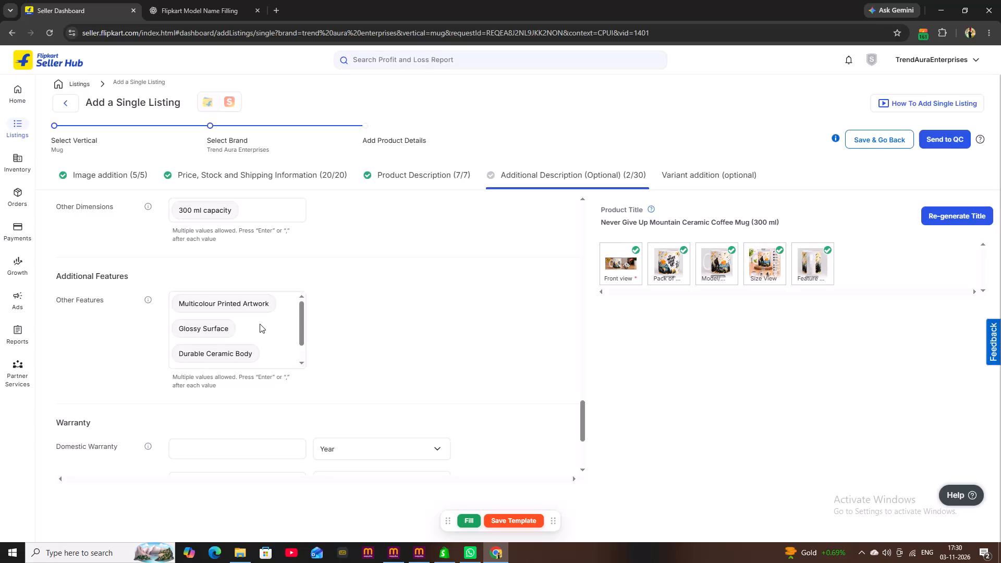
Paste additional entries into Other Features, including Creative Motivational Gift Item and Daily Use Kitchen Essential.
double_click(279, 305)
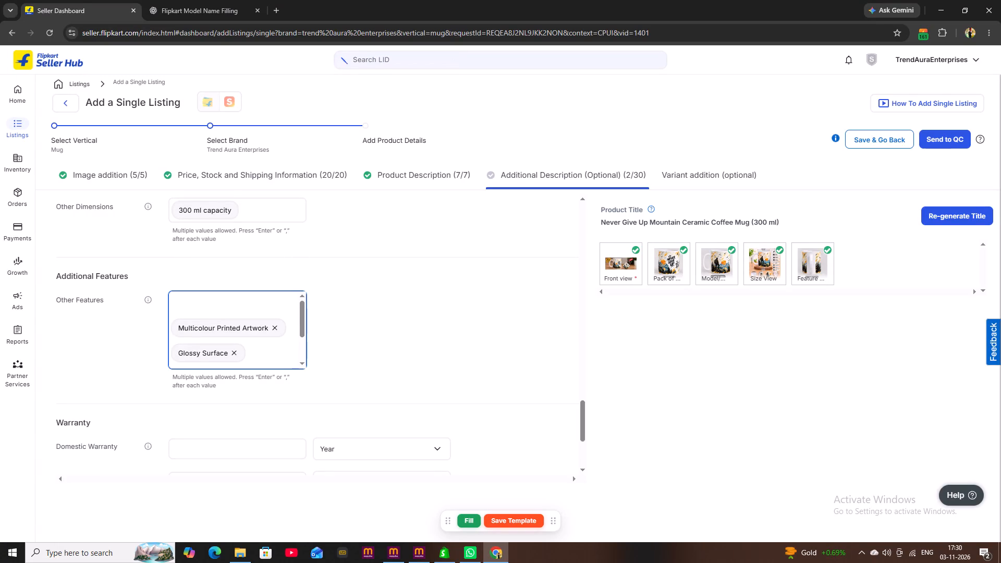
right_click(228, 305)
click(260, 182)
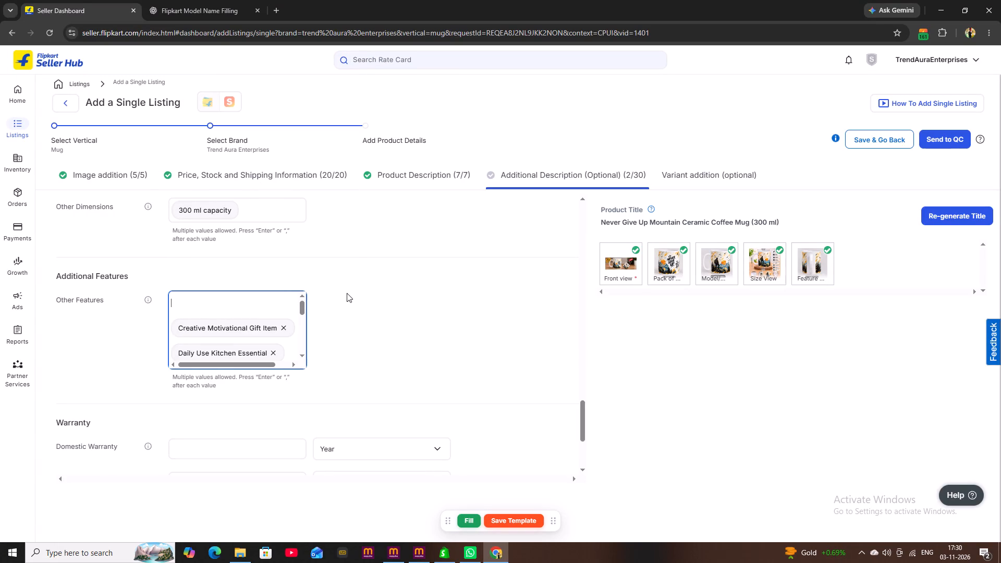
click(347, 293)
scroll(241, 345, down, 5)
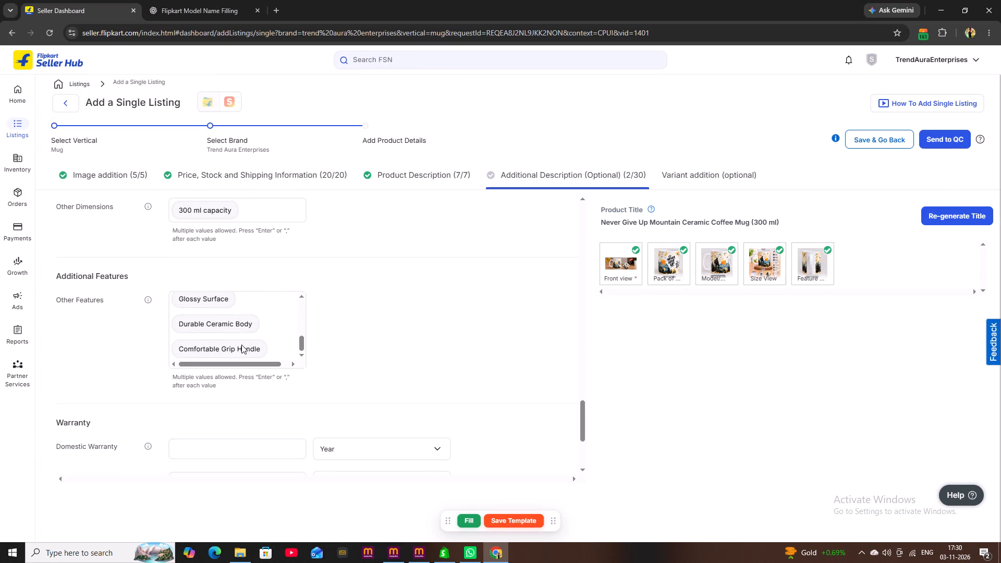
scroll(241, 345, down, 1)
click(355, 379)
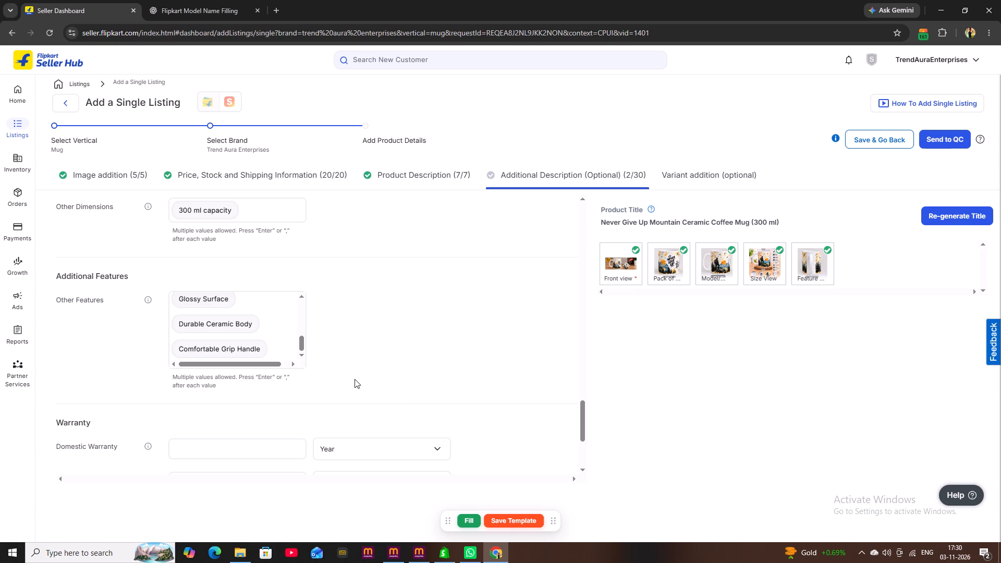
Look over the Dimensions, Additional Features and Warranty fields of the additional description.
scroll(413, 400, down, 3)
scroll(415, 400, up, 6)
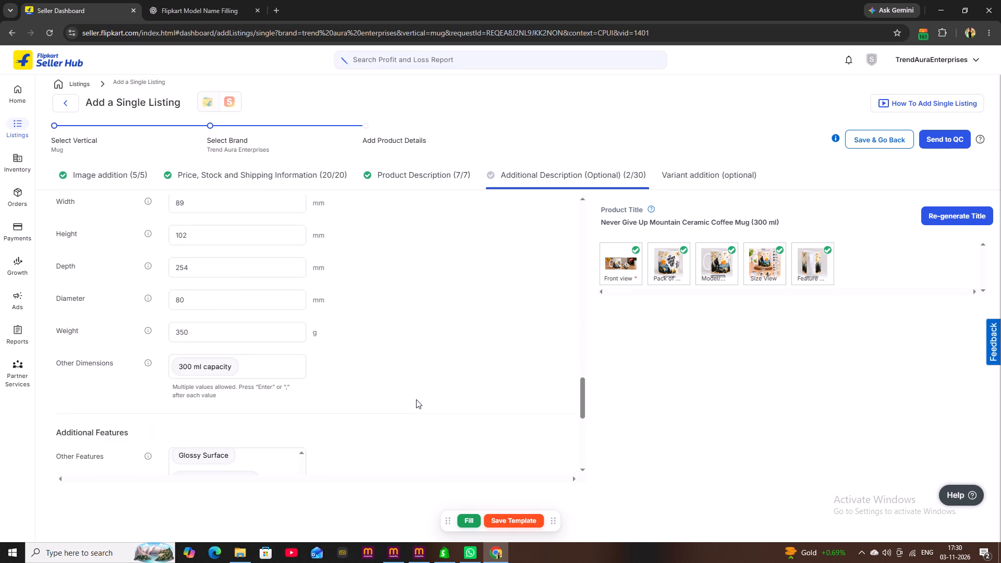
scroll(416, 399, up, 1)
scroll(416, 399, down, 8)
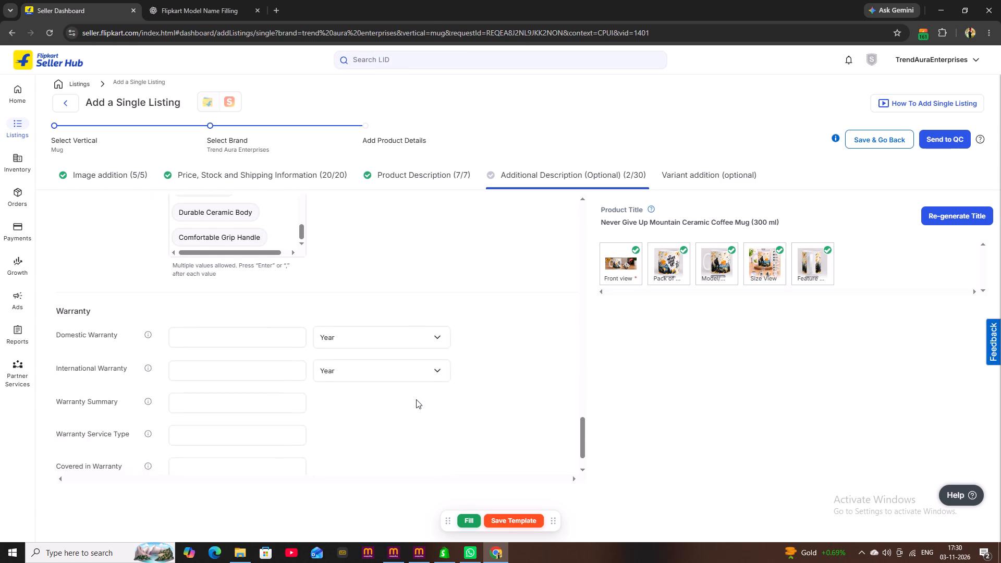
scroll(416, 399, down, 3)
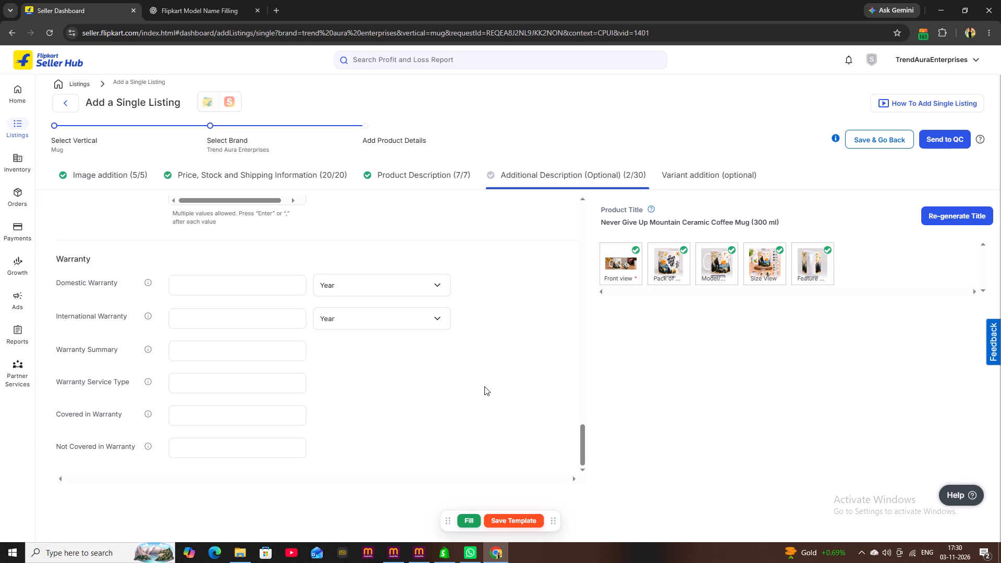
Save the additional description entries by moving on to the Variant addition section.
click(688, 180)
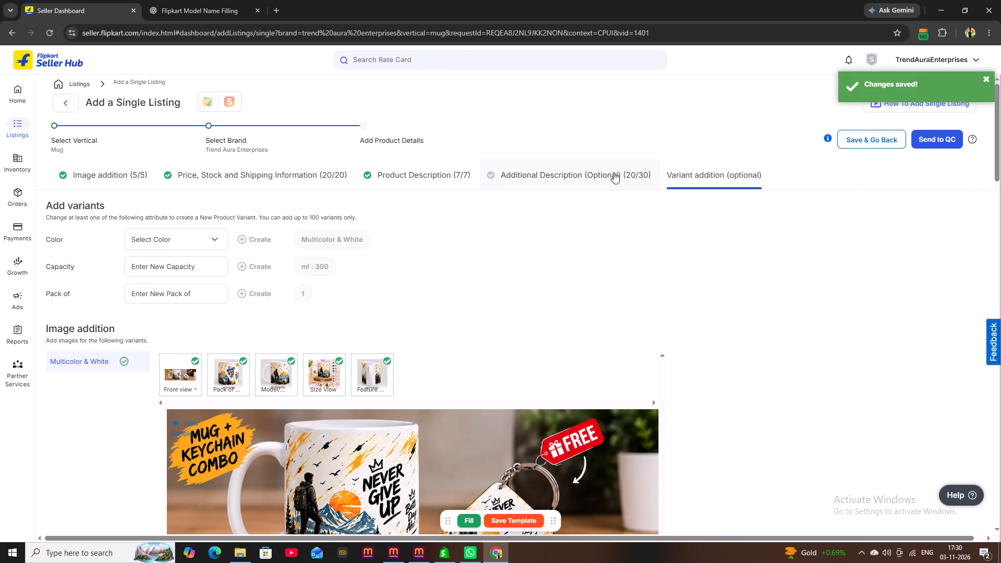
Return to the Additional Description section and review its attributes from Sub-category down to Search Keywords, Key Features and Video URL.
click(609, 175)
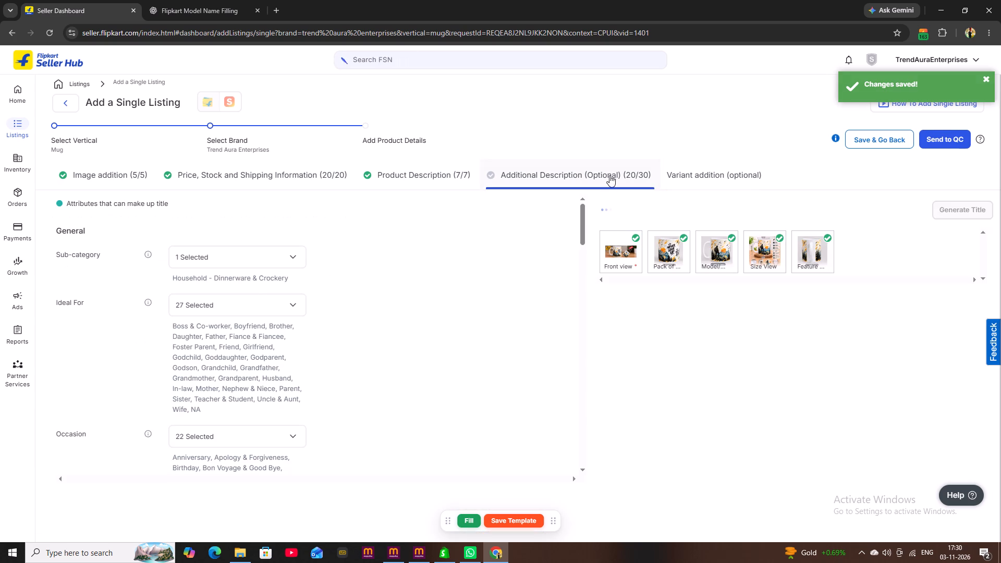
scroll(447, 324, down, 1)
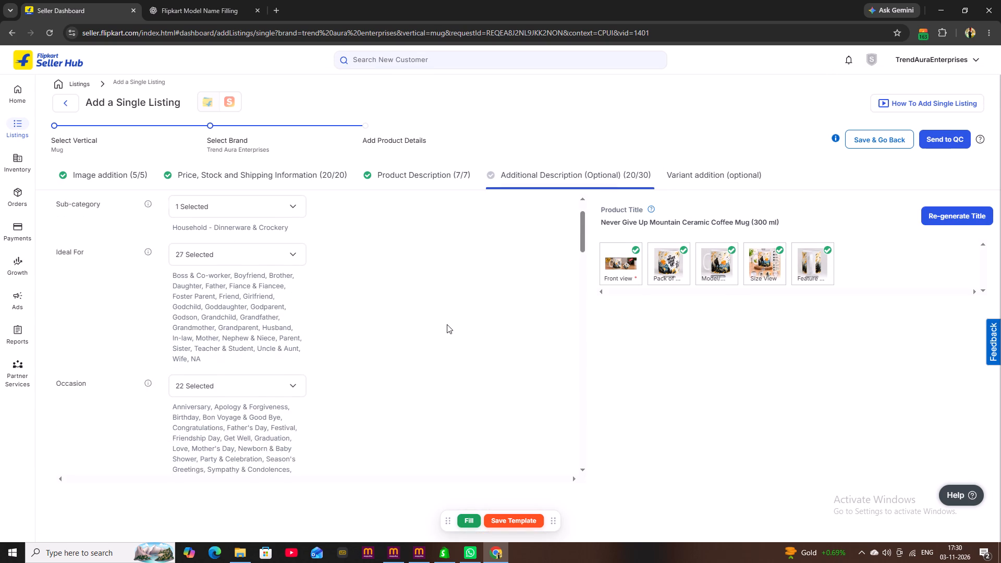
scroll(447, 324, down, 7)
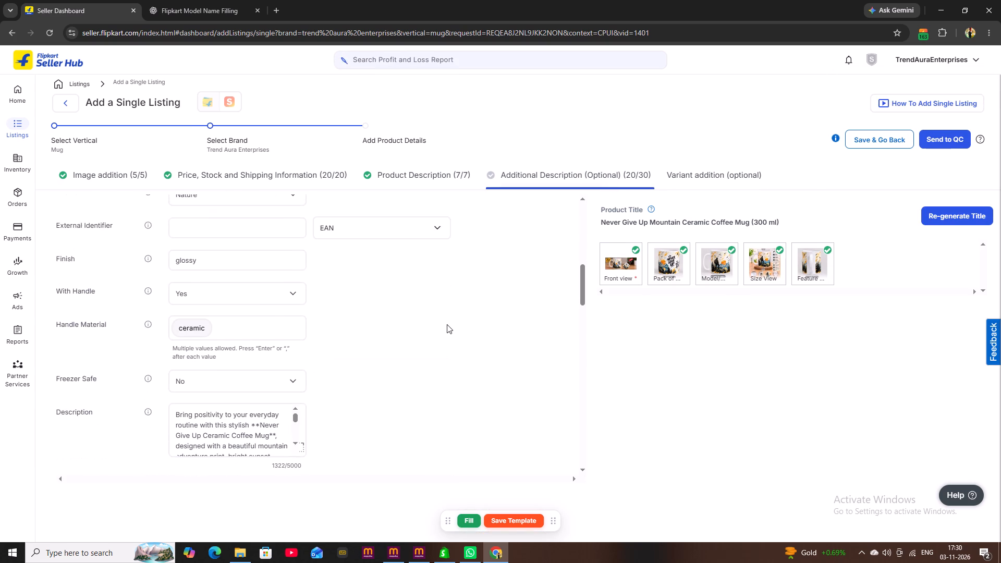
scroll(447, 324, down, 3)
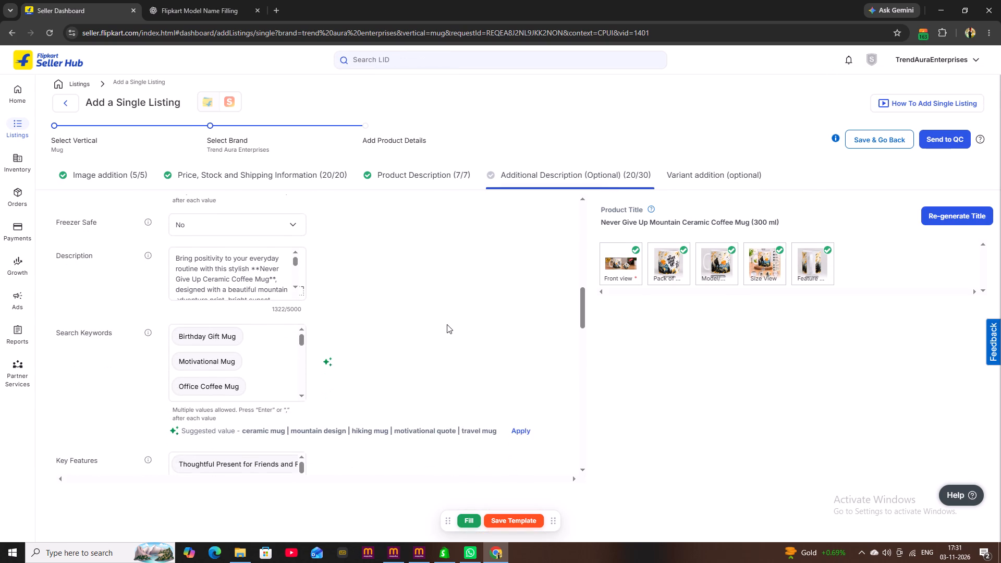
scroll(447, 324, down, 2)
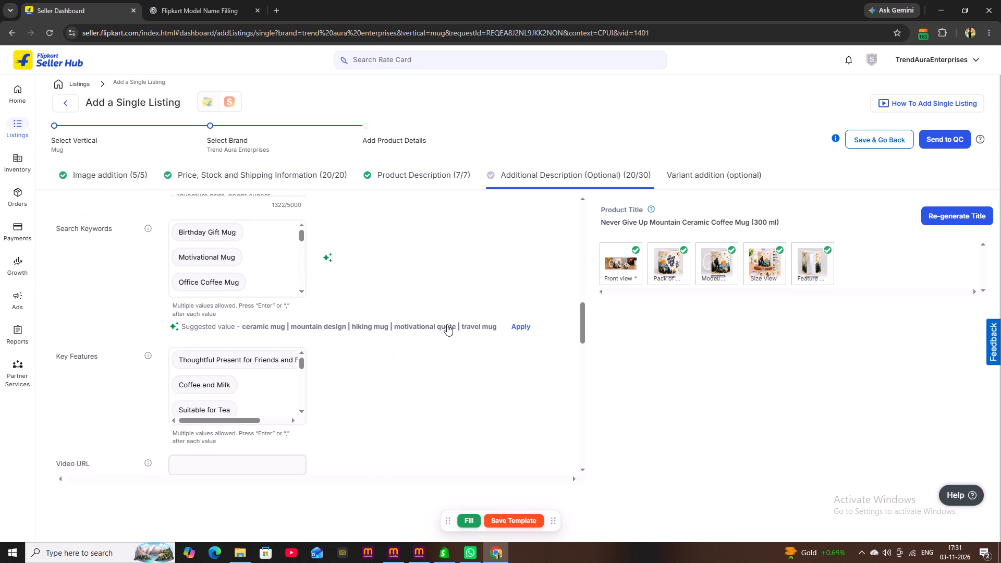
scroll(446, 325, down, 1)
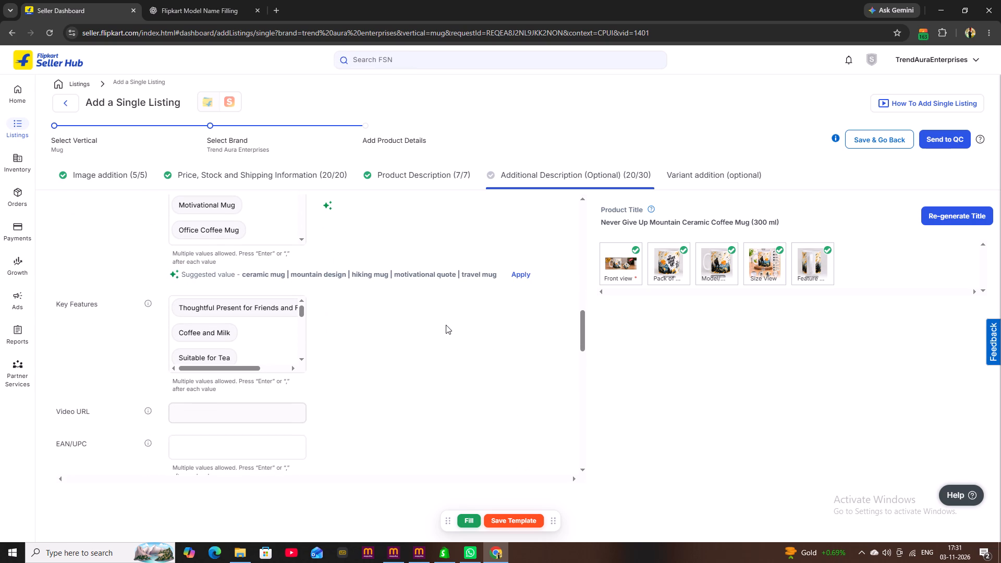
Apply the suggested Search Keywords: ceramic mug, mountain design, hiking mug, motivational quote and travel mug.
scroll(446, 325, down, 1)
click(517, 223)
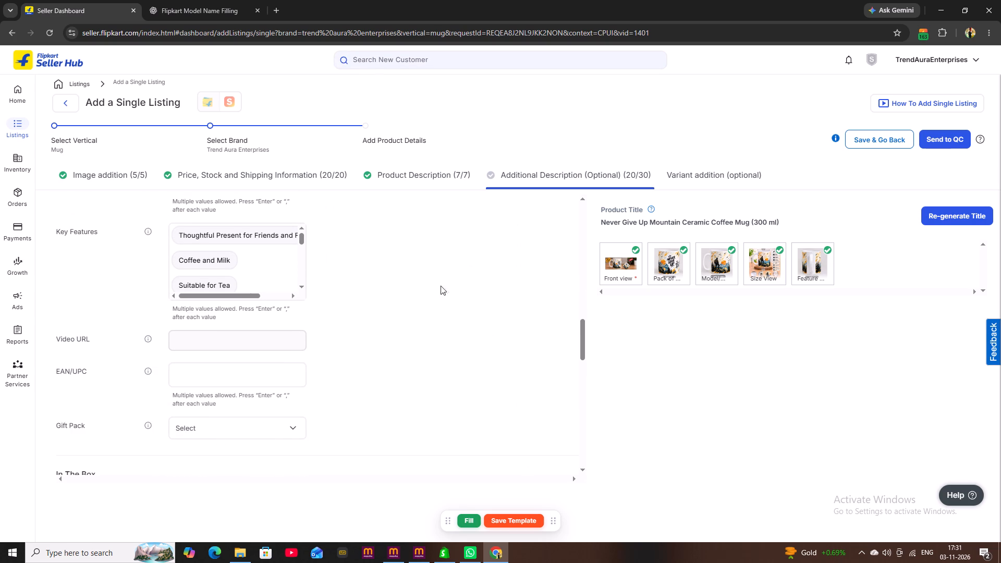
Check the full list of Search Keywords entries and the neighbouring attributes from External Identifier to Key Features.
scroll(428, 298, up, 3)
scroll(261, 324, up, 2)
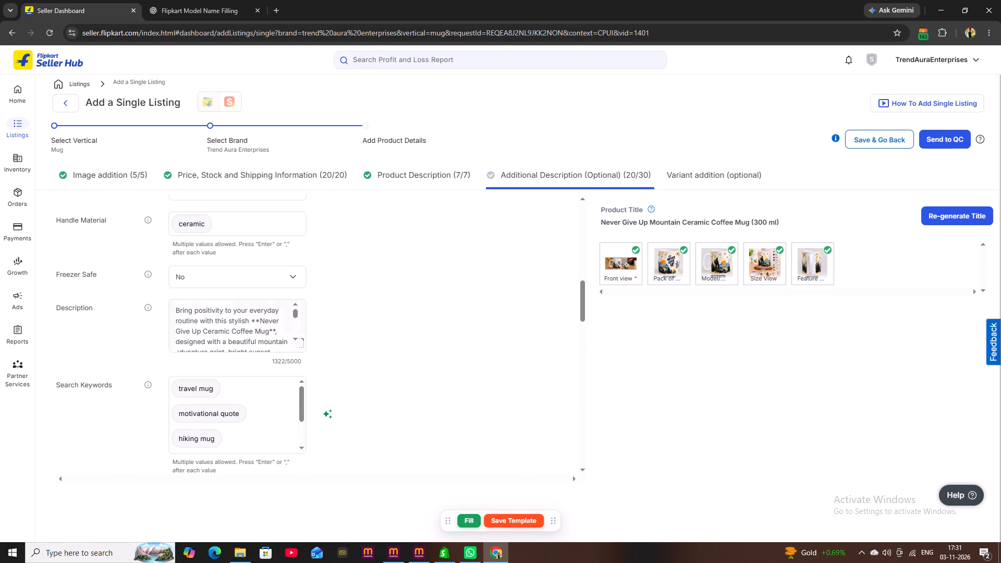
scroll(273, 418, down, 3)
scroll(273, 418, up, 3)
click(394, 383)
click(472, 383)
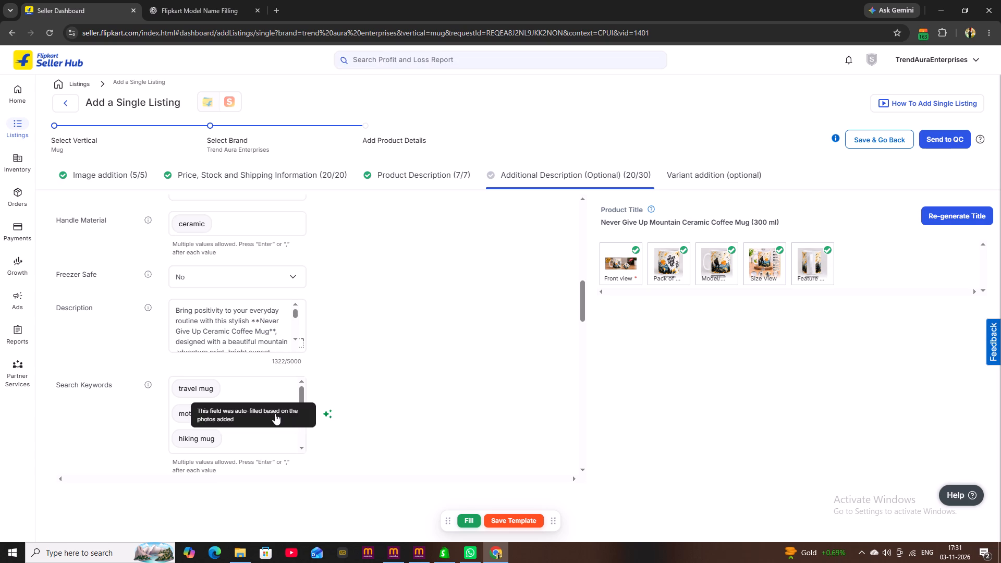
click(269, 443)
scroll(272, 435, up, 2)
scroll(272, 435, down, 1)
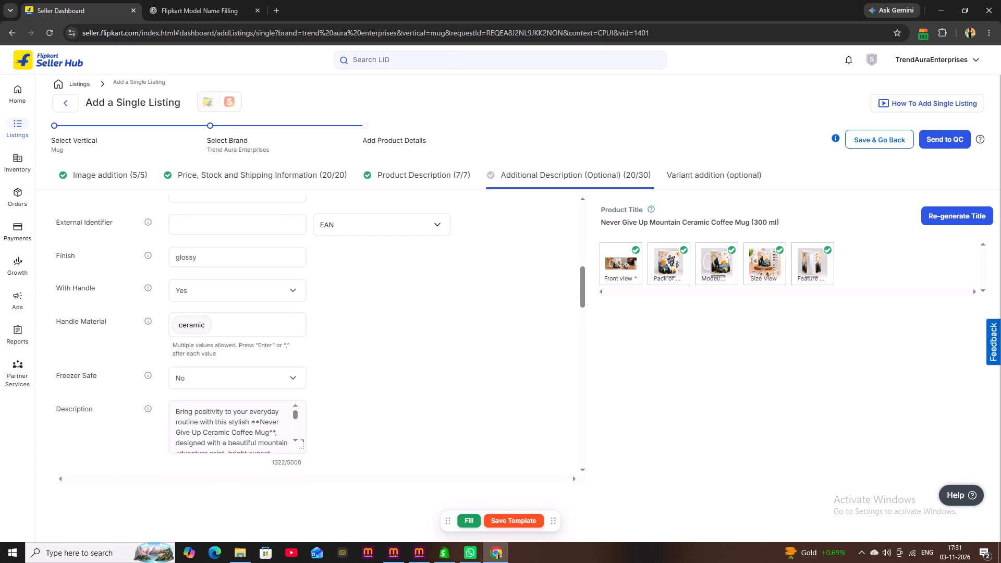
scroll(420, 410, down, 3)
scroll(275, 331, down, 1)
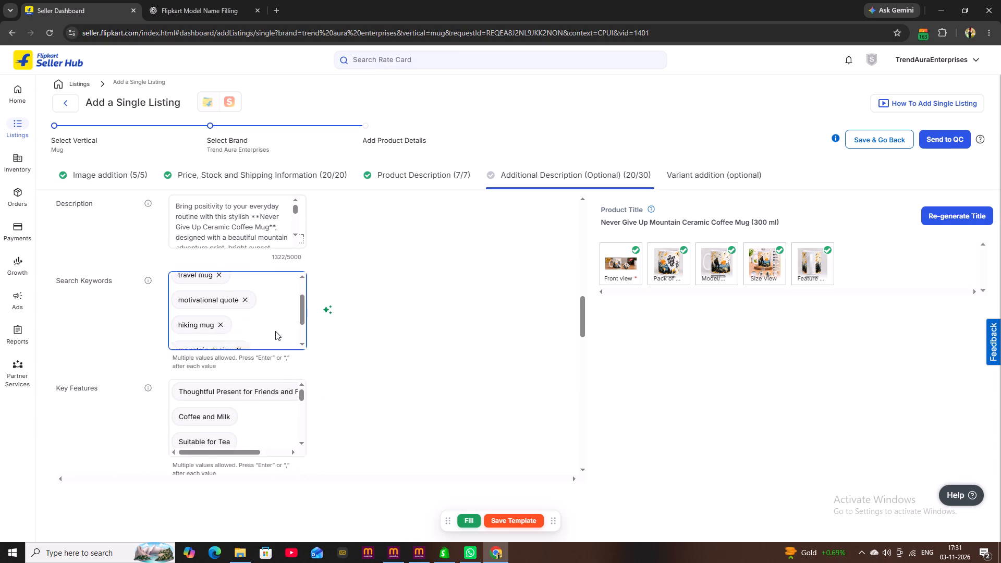
scroll(275, 331, down, 1)
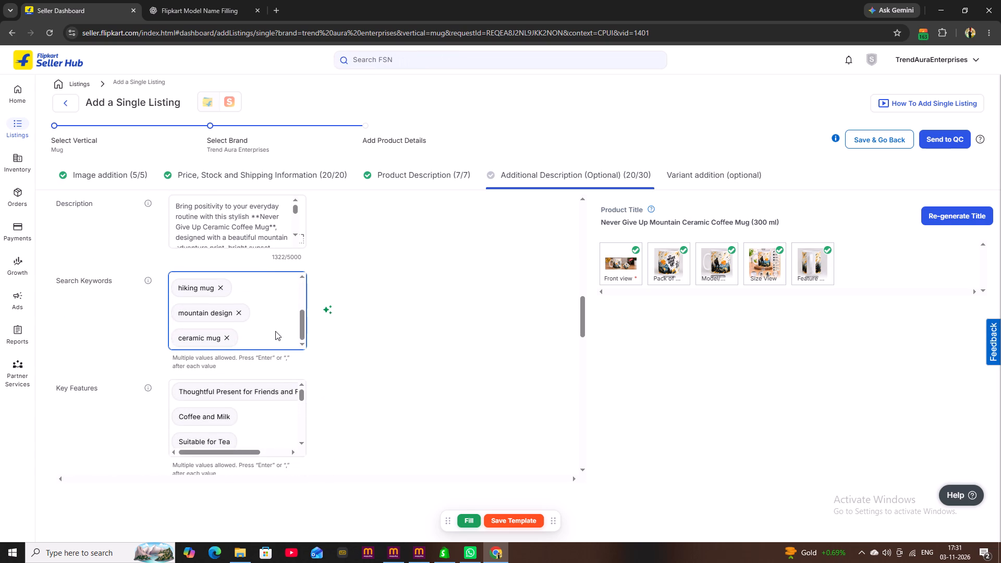
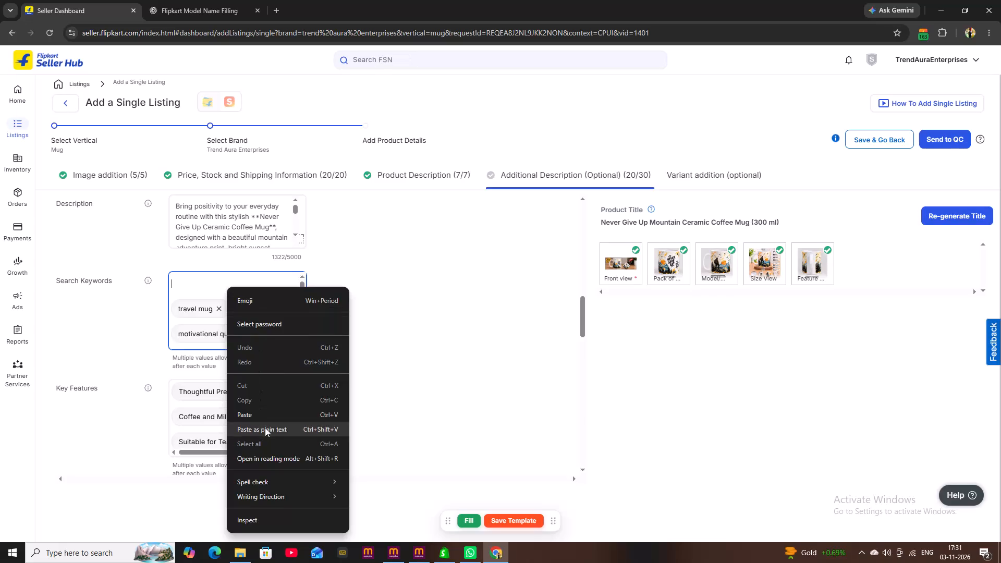
Paste the copied keywords into Search Keywords, including Birthday Gift Mug, Motivational Mug, Office Coffee Mug and Printed Ceramic Cup.
click(264, 419)
click(374, 329)
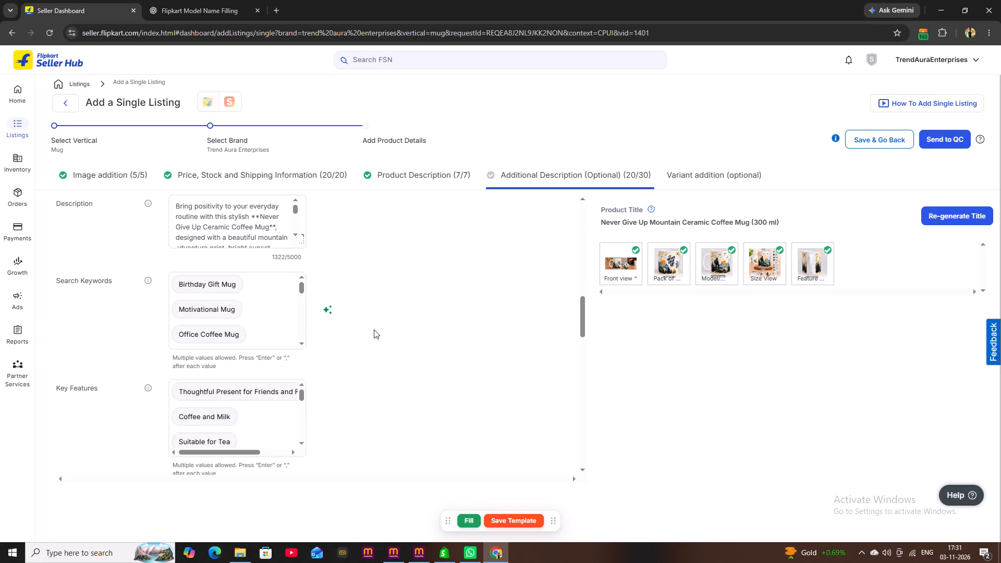
click(388, 356)
Review the full list of entries in the Search Keywords field.
scroll(277, 328, down, 1)
scroll(277, 328, up, 5)
scroll(277, 328, down, 6)
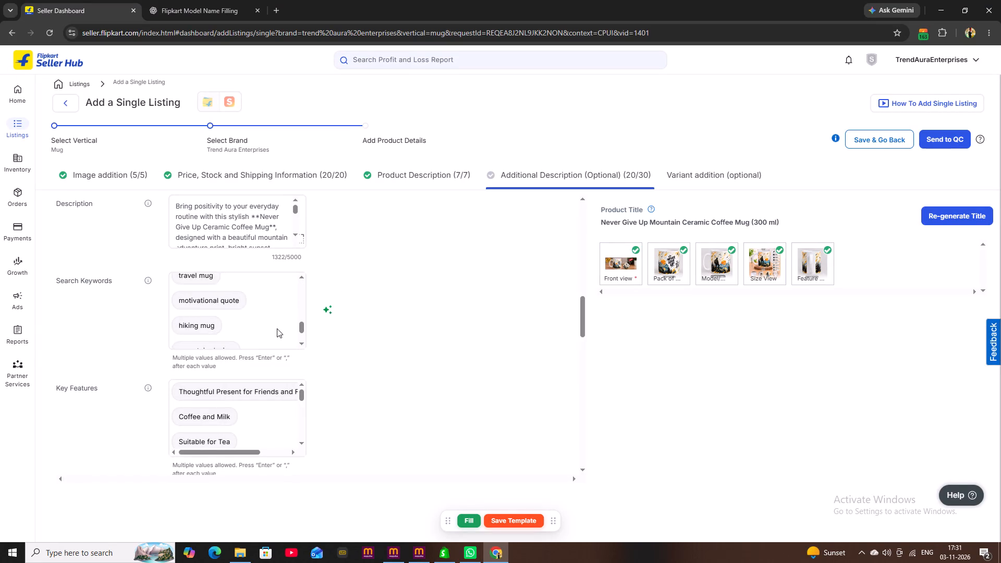
scroll(277, 328, down, 4)
scroll(277, 328, up, 6)
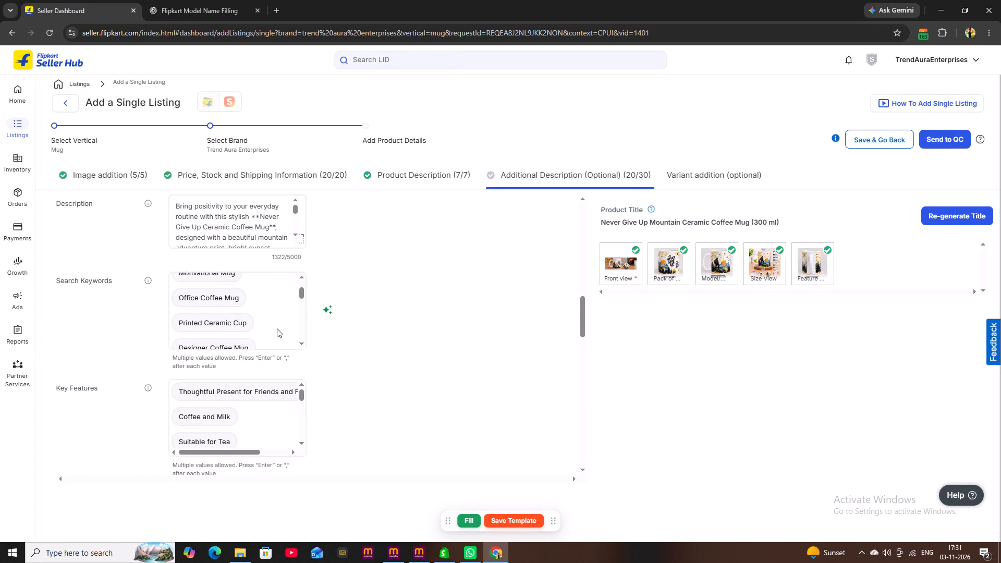
scroll(277, 328, up, 2)
click(438, 351)
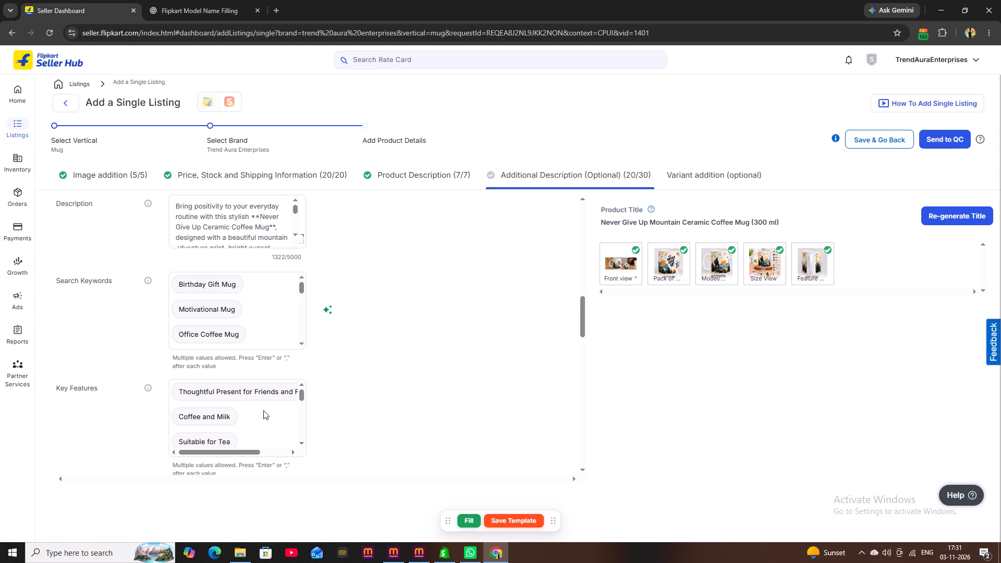
Examine the full list of Key Features entries in the additional description, including the longer ones that are cut off.
scroll(263, 410, down, 2)
scroll(263, 410, up, 3)
drag(241, 452, 284, 452)
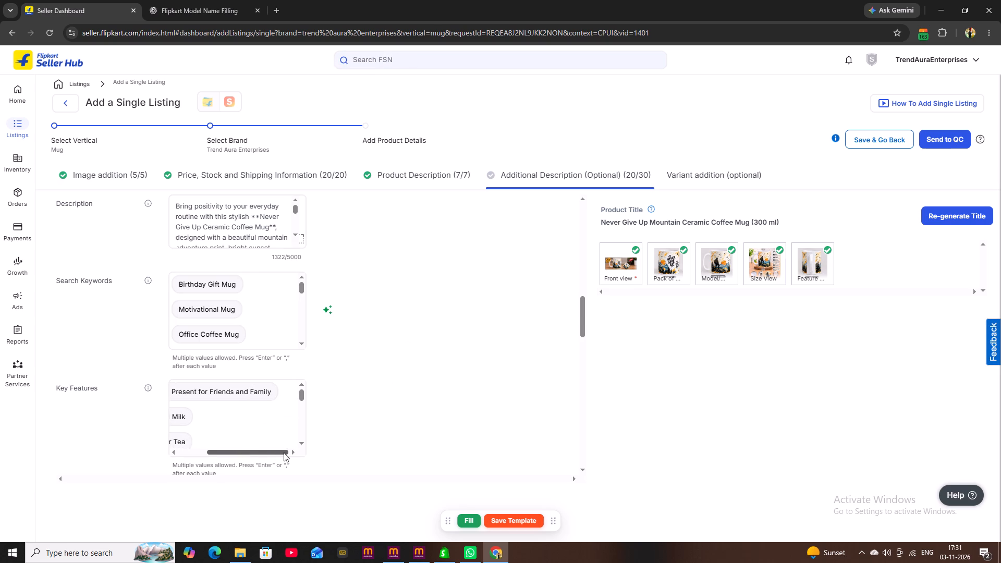
drag(284, 452, 211, 452)
scroll(268, 428, up, 1)
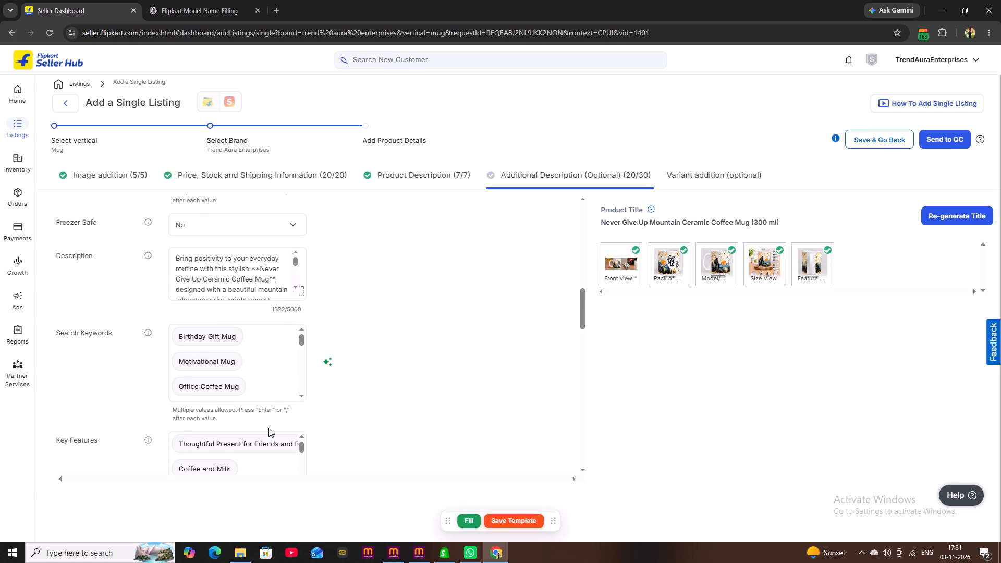
scroll(268, 454, down, 4)
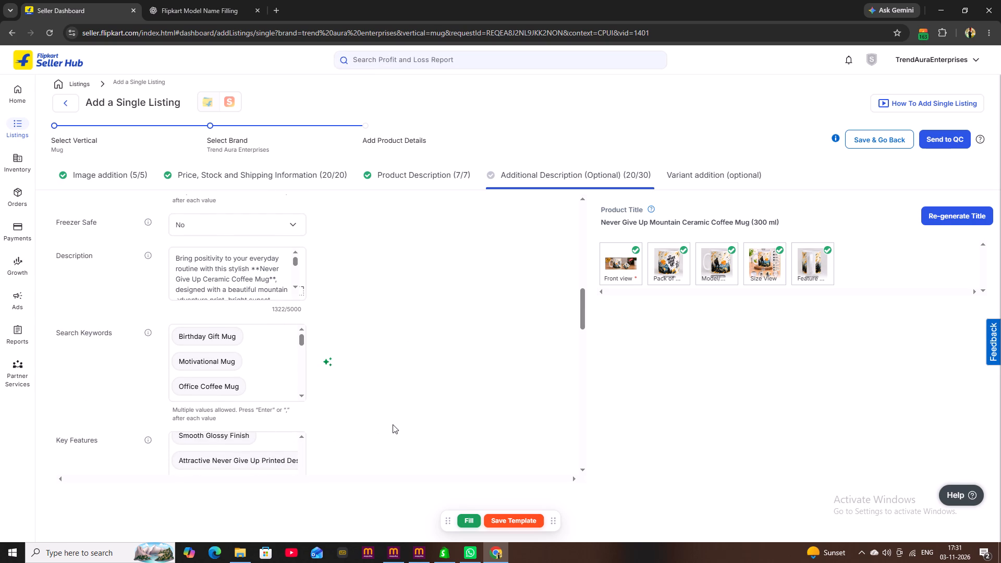
click(392, 423)
Set the Gift Pack attribute of the mug listing to No.
scroll(392, 423, down, 4)
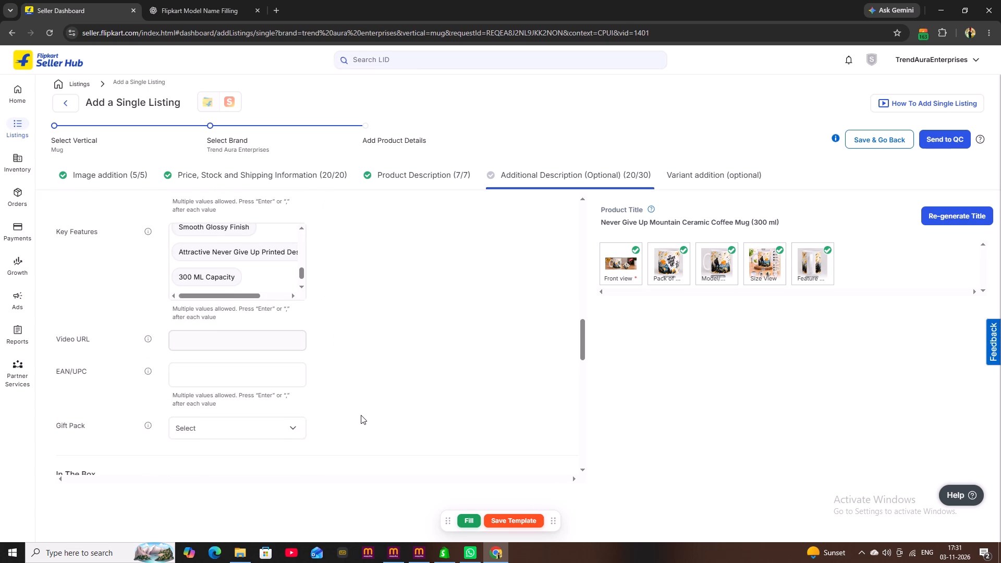
scroll(361, 415, down, 3)
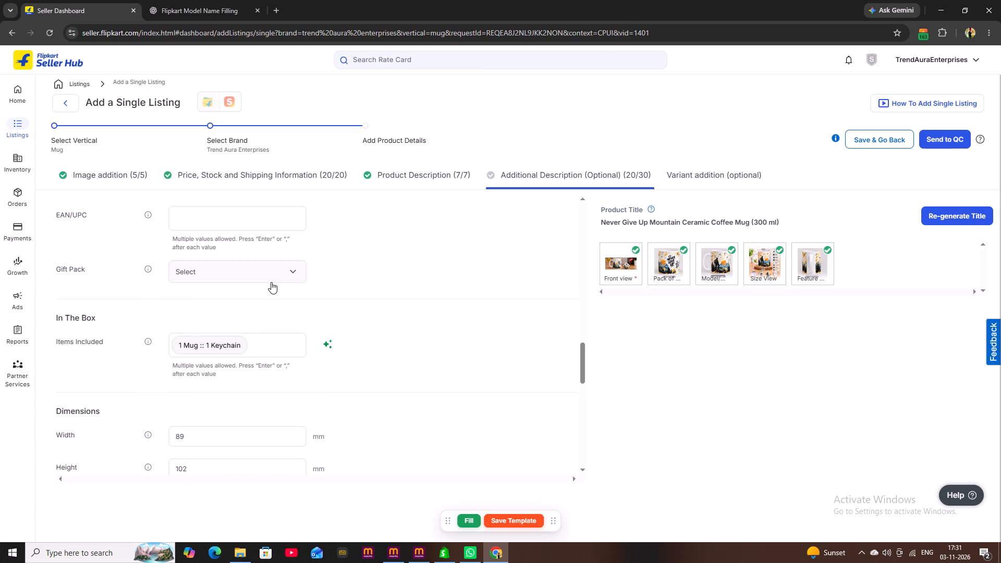
click(271, 282)
click(178, 356)
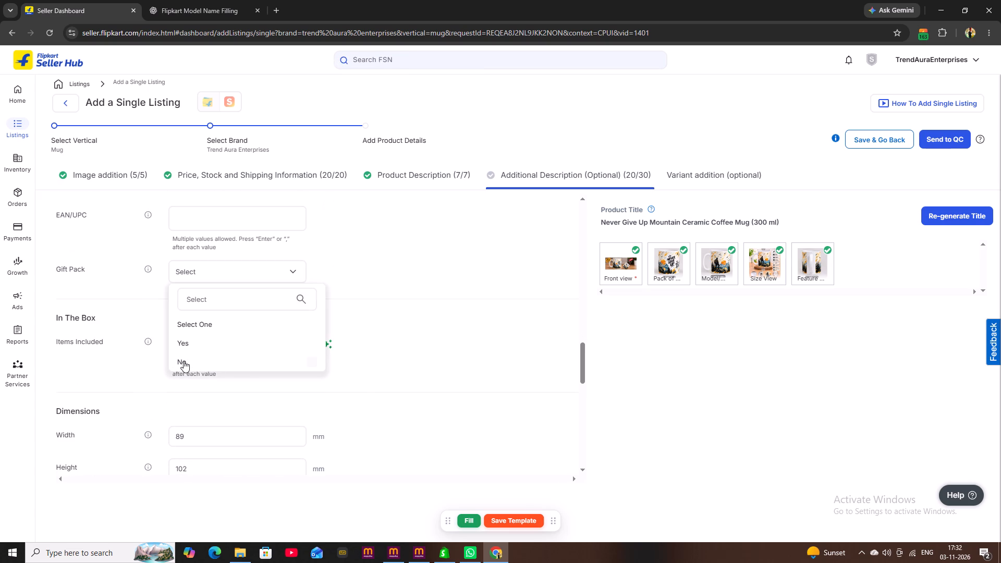
click(184, 361)
click(431, 321)
Review the remaining In The Box, Dimensions, Additional Features and Warranty fields, including the unit choices for Domestic Warranty.
scroll(431, 321, down, 1)
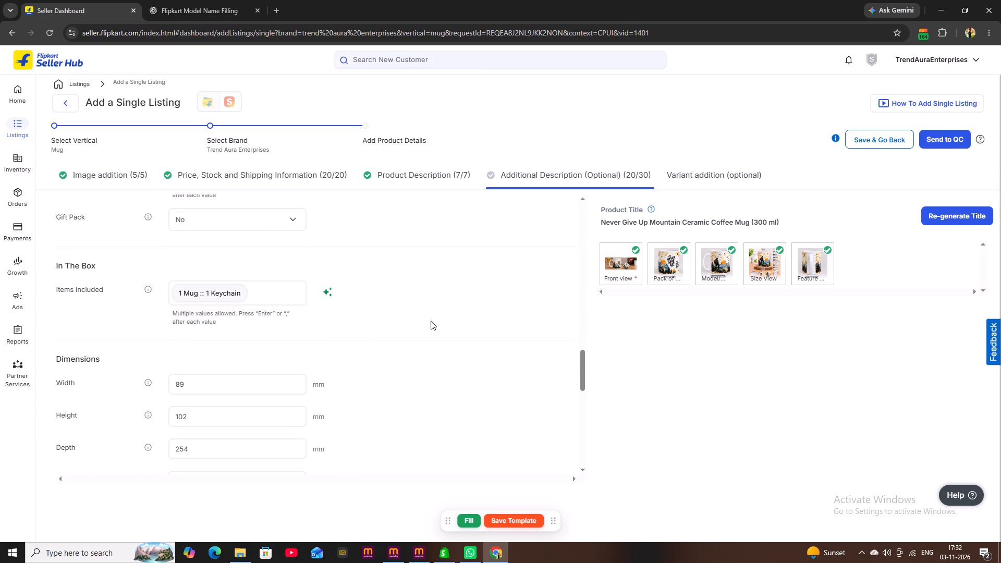
scroll(431, 321, down, 8)
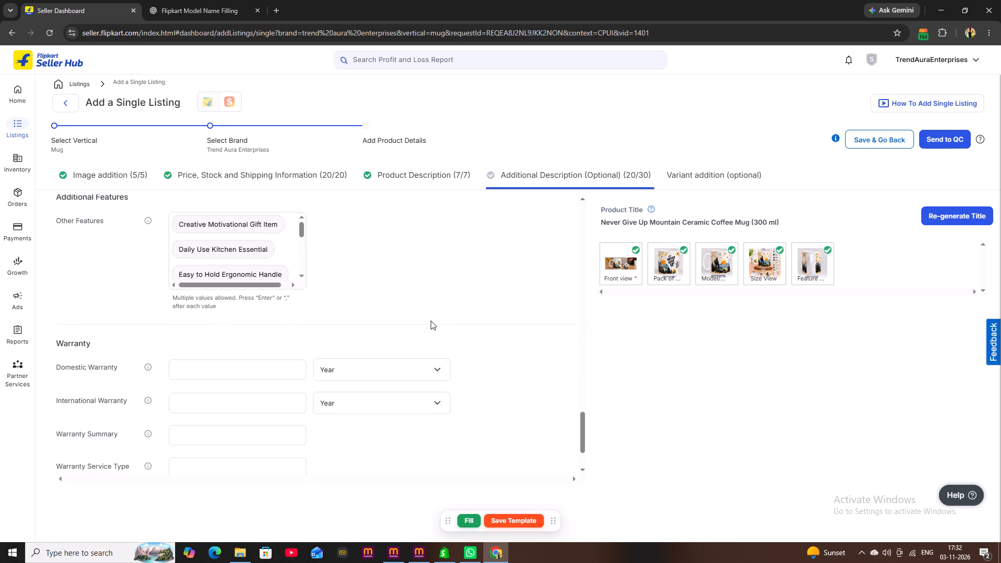
scroll(431, 321, down, 3)
click(408, 281)
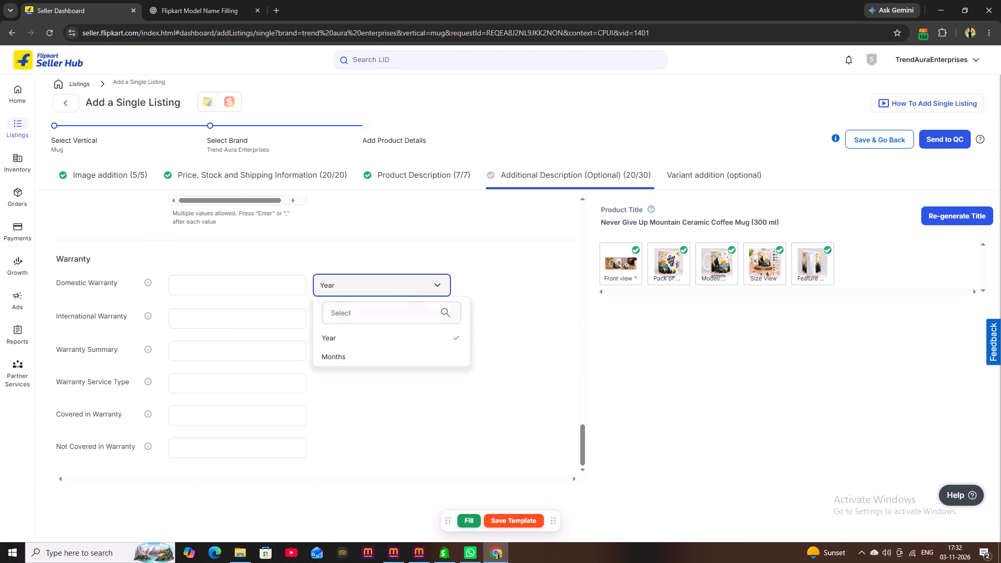
click(548, 374)
scroll(473, 361, down, 2)
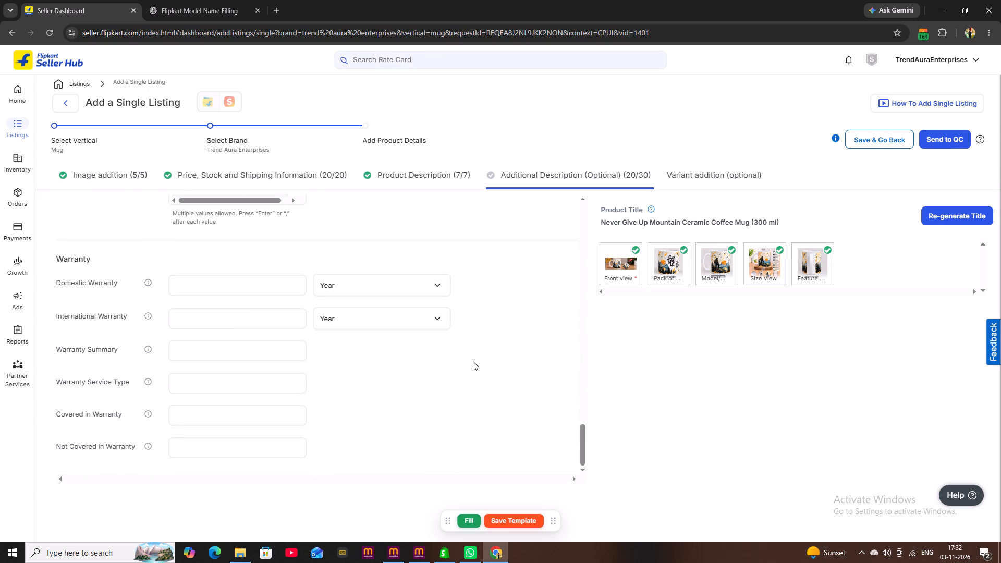
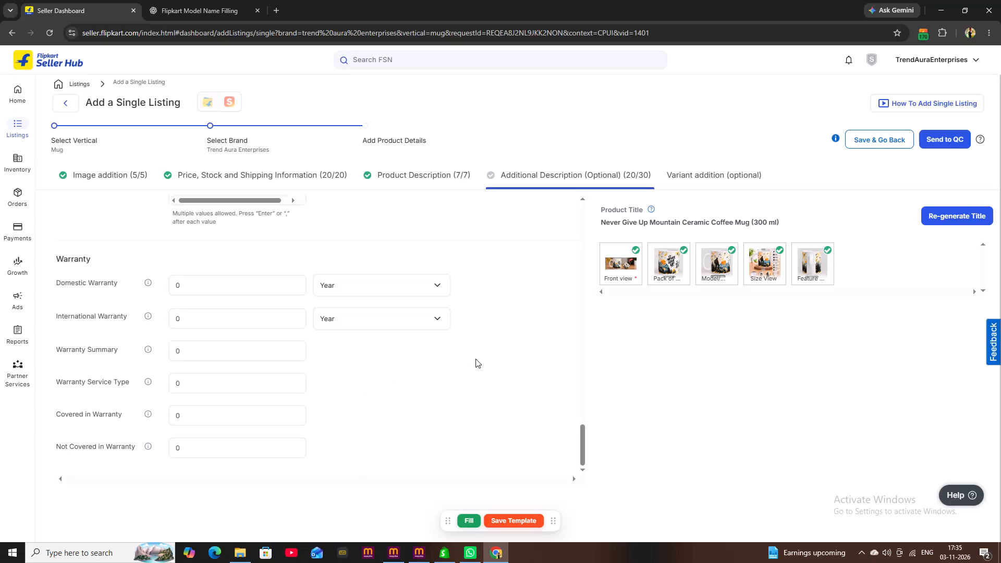
Save the additional description entries by moving on to the optional variant addition section, and return to the additional description.
click(698, 169)
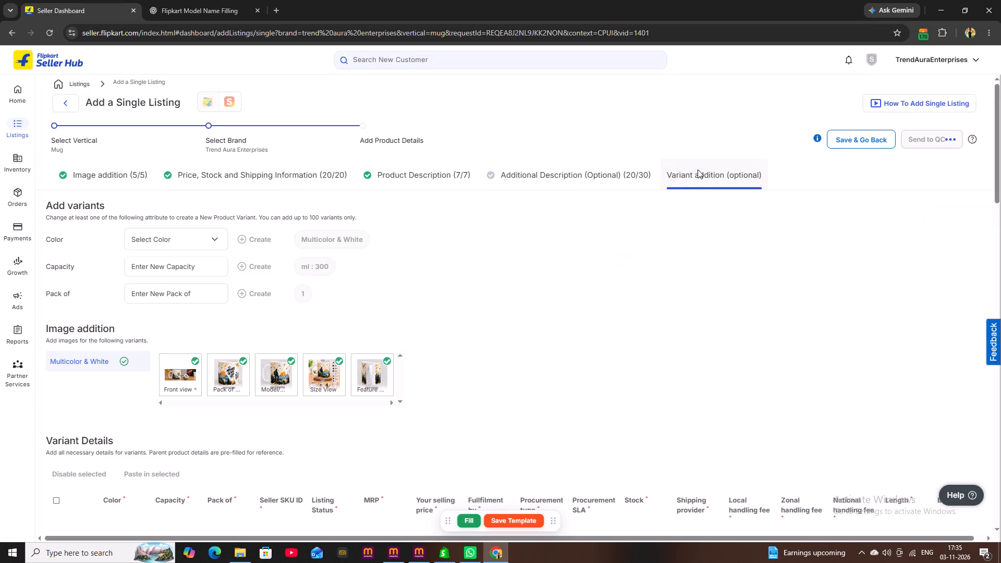
click(625, 175)
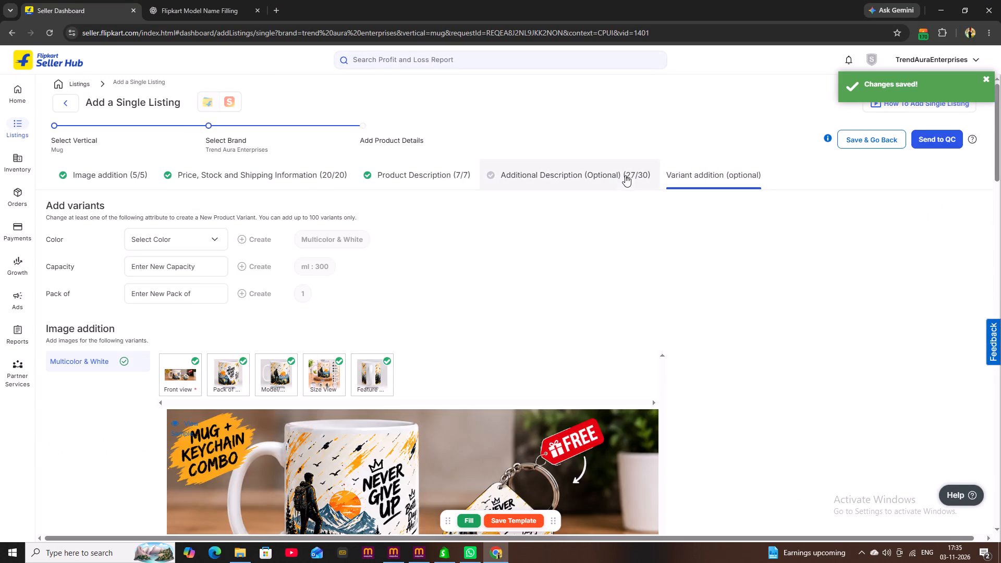
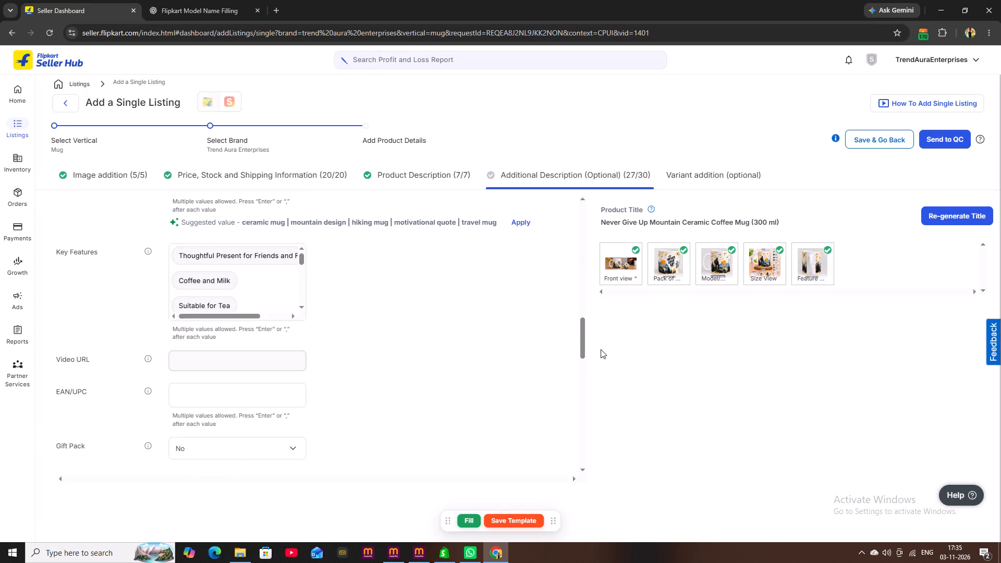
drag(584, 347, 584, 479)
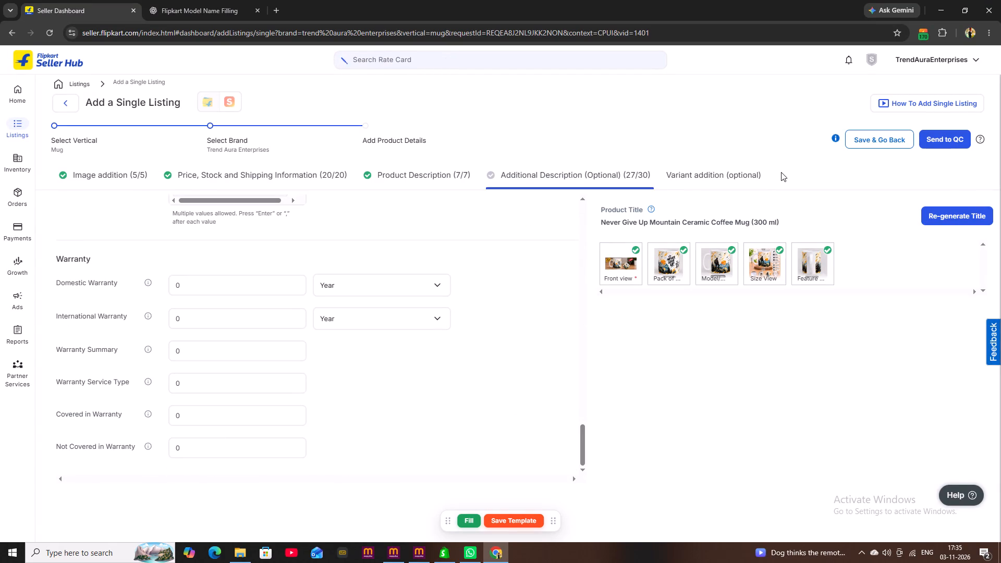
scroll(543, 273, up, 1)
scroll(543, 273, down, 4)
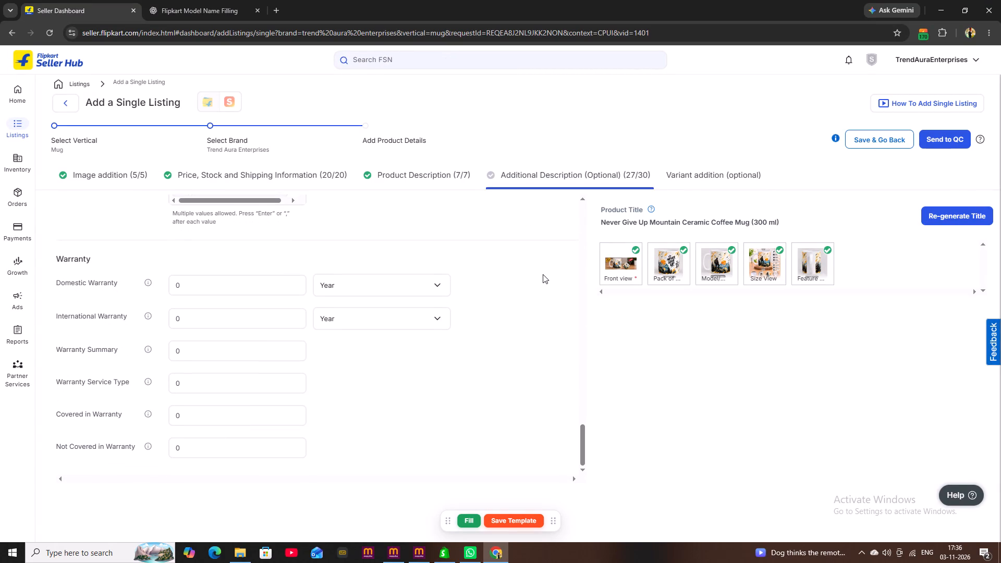
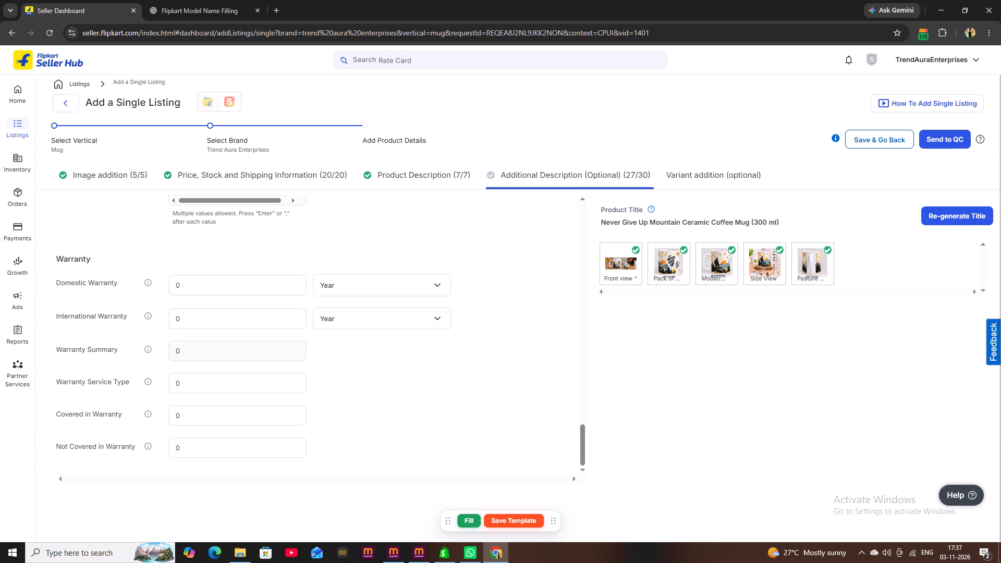
Clear the Warranty Summary, Warranty Service Type, Covered in Warranty and Not Covered in Warranty values.
click(207, 356)
key(BackSpace)
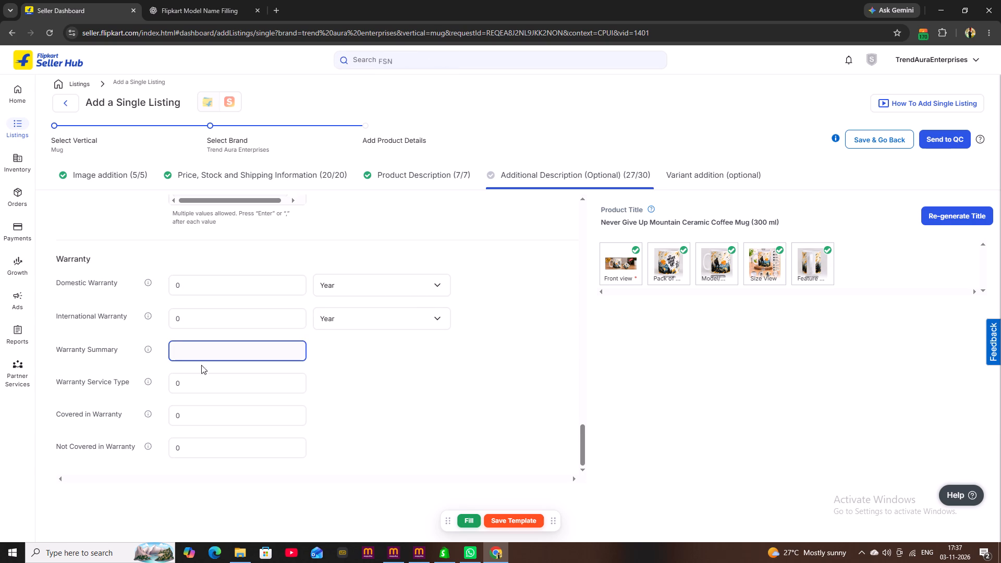
click(200, 383)
key(BackSpace)
click(196, 408)
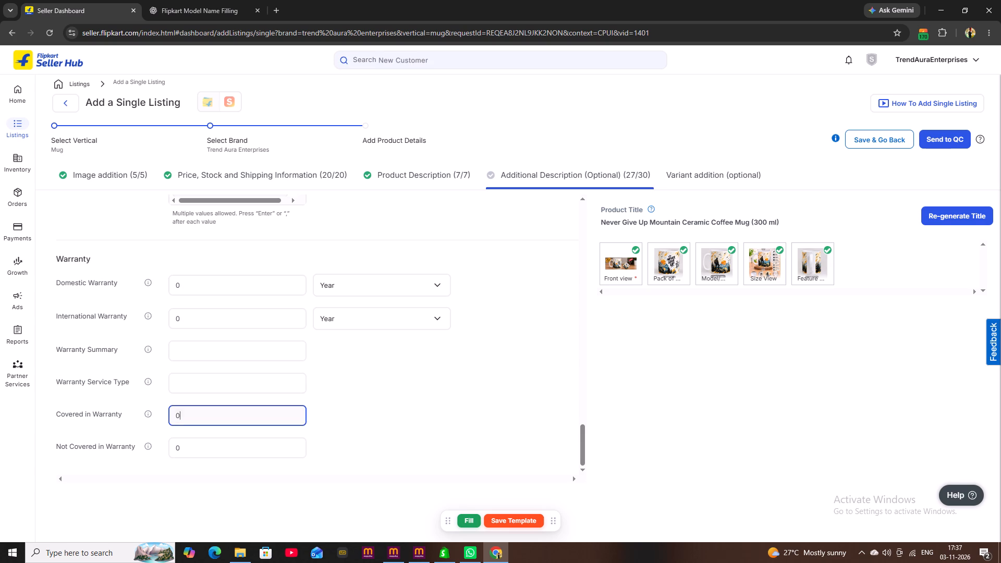
key(BackSpace)
click(201, 447)
key(BackSpace)
Enter "no warranty" as the Warranty Summary.
click(193, 358)
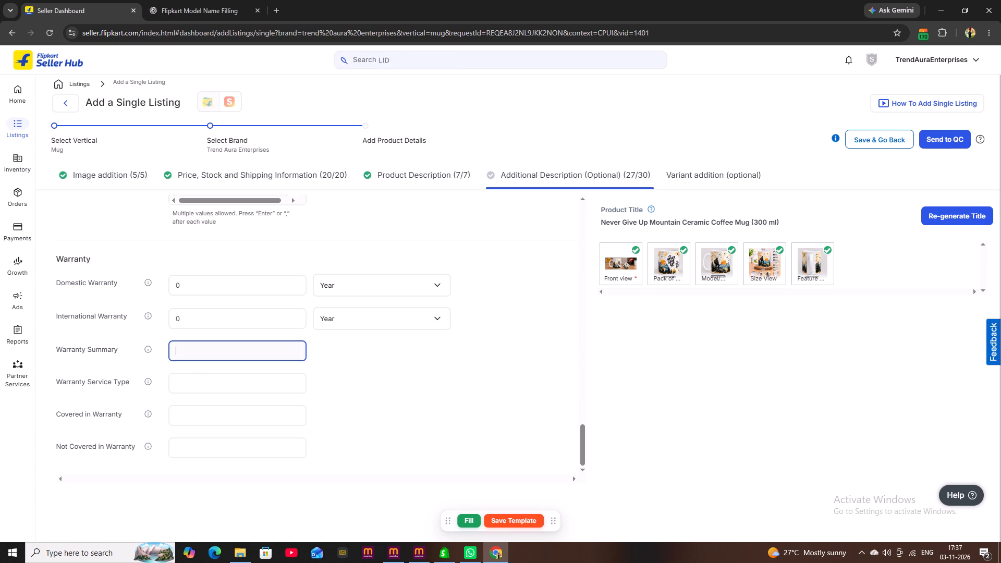
text(no)
key(space)
text(warr)
text(anty)
Enter "not applicable" for both Warranty Service Type and Covered in Warranty.
click(202, 376)
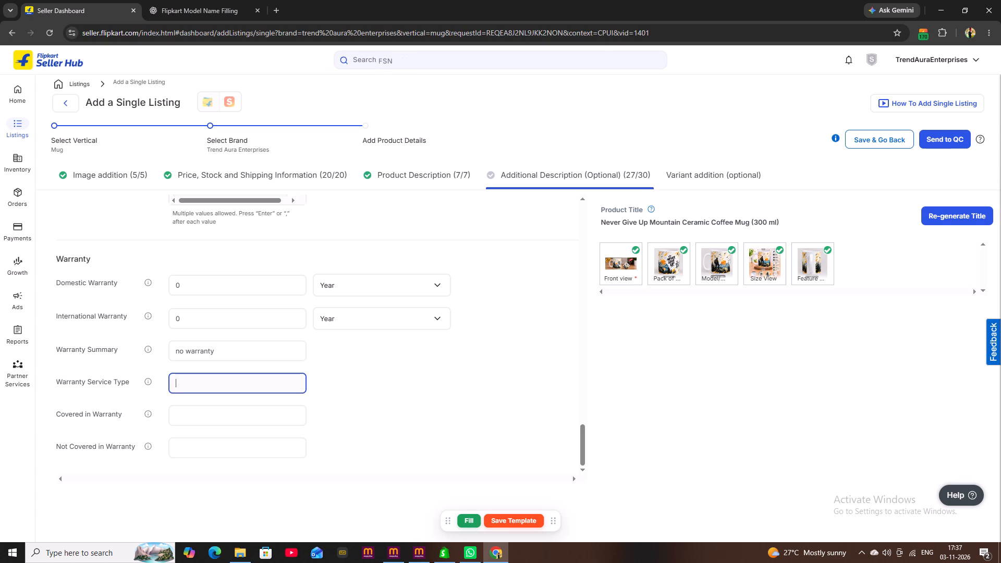
text(not)
key(space)
text(applo)
key(BackSpace)
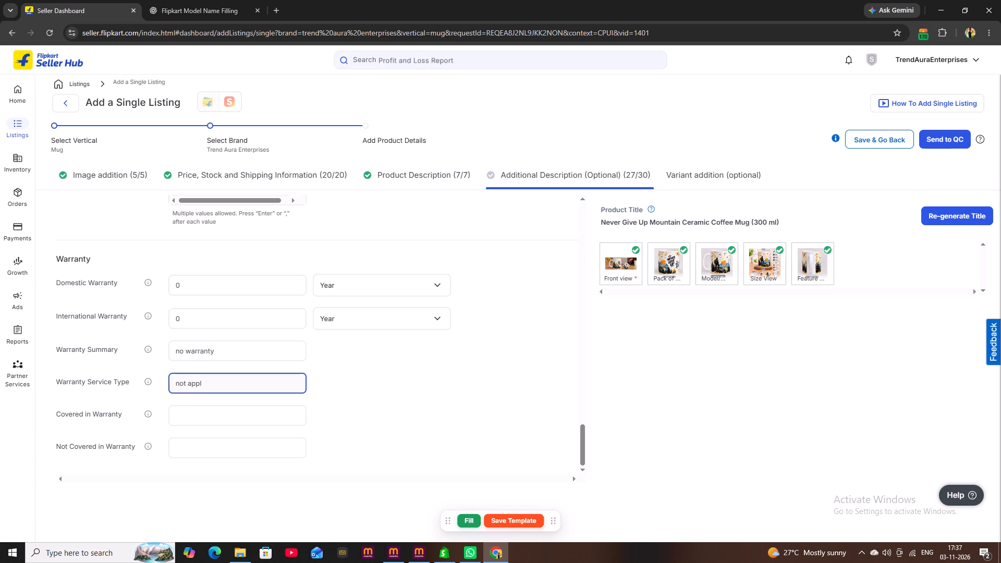
text(icable)
click(239, 417)
text(not applicable)
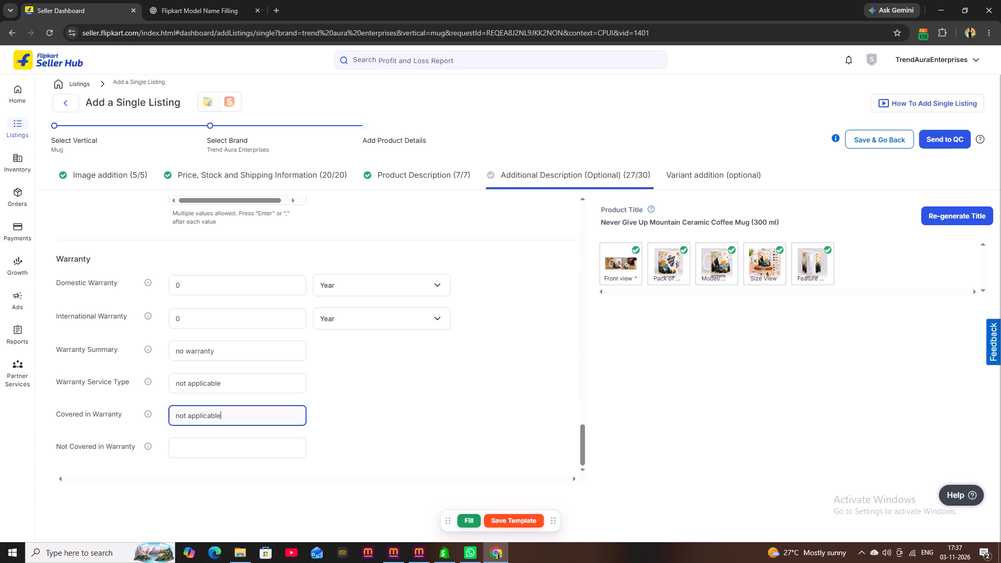
Start editing the Not Covered in Warranty value.
click(232, 447)
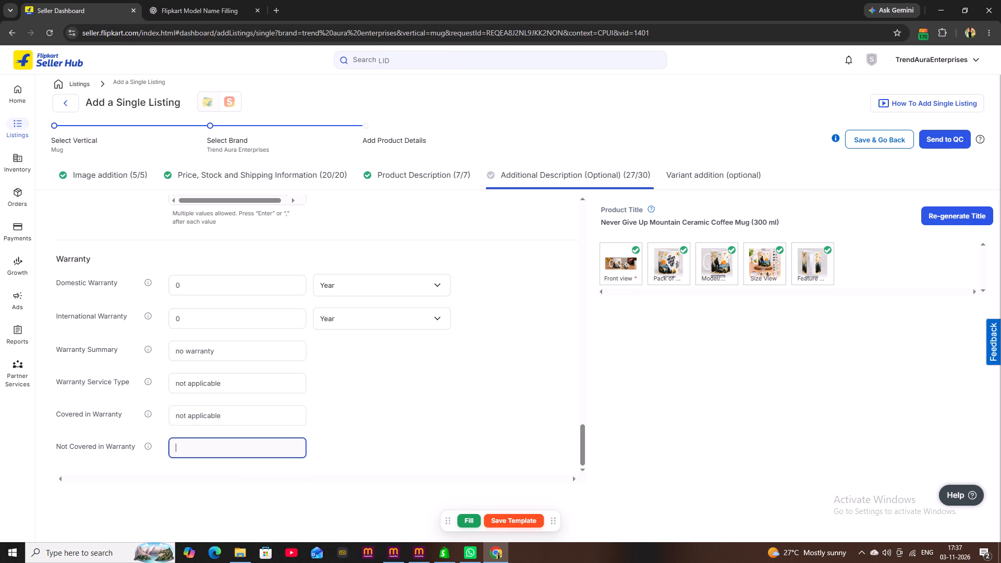
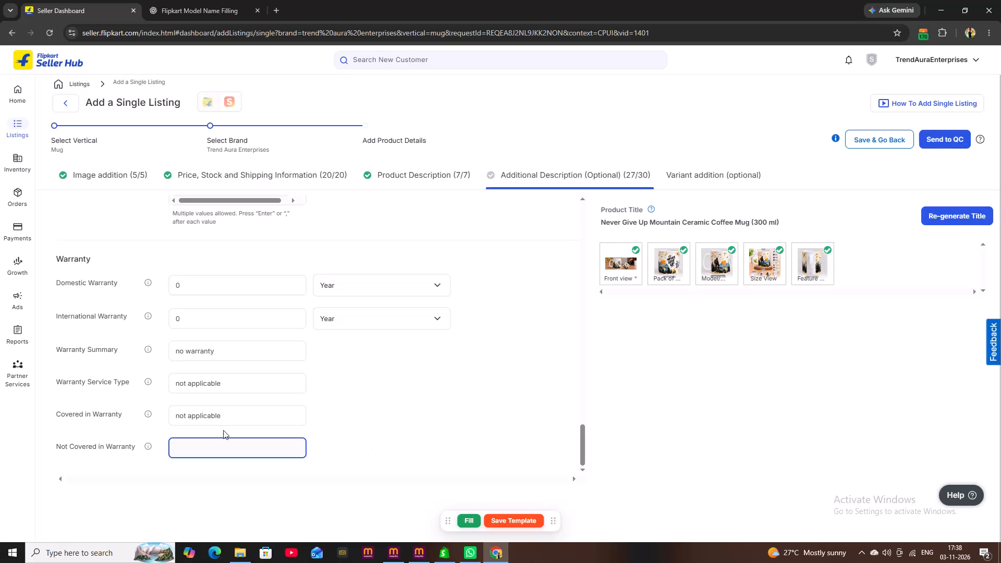
Capitalize both words of the Covered in Warranty value so it reads "Not Applicable".
click(181, 415)
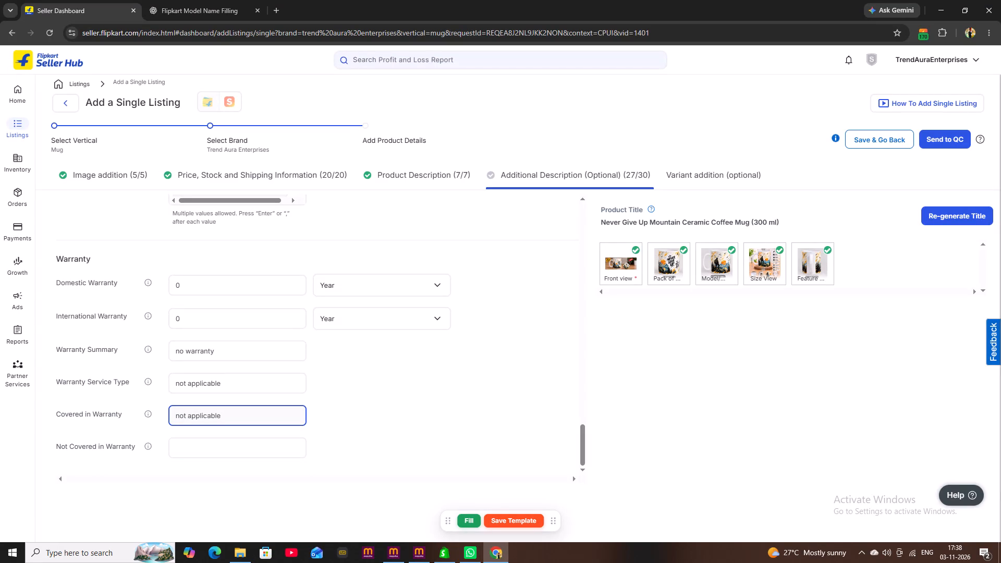
key(BackSpace)
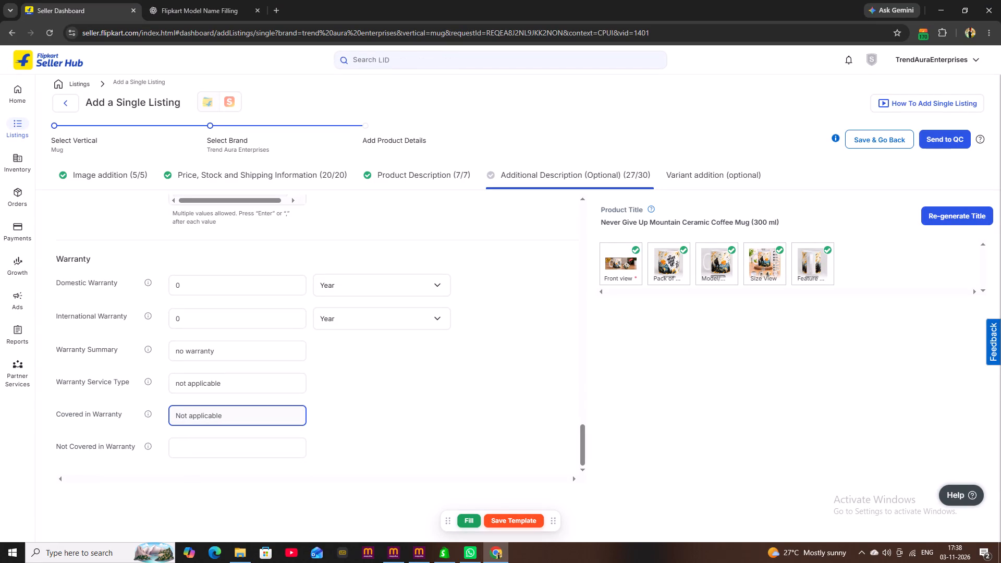
click(192, 420)
key(BackSpace)
Capitalize both words of the Warranty Service Type value so it reads "Not Applicable".
click(179, 384)
key(BackSpace)
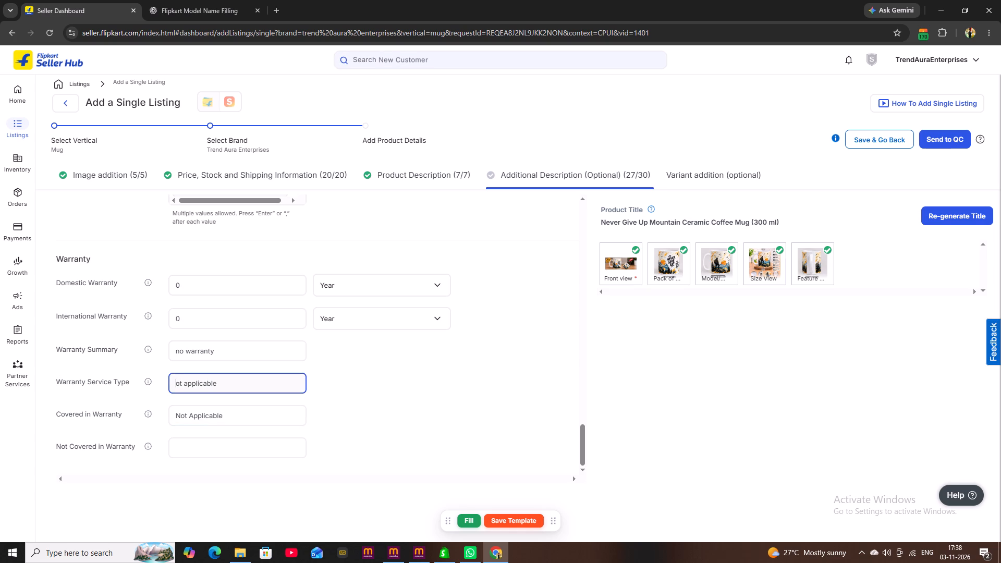
key(a)
key(Insert)
key(BackSpace)
key(n)
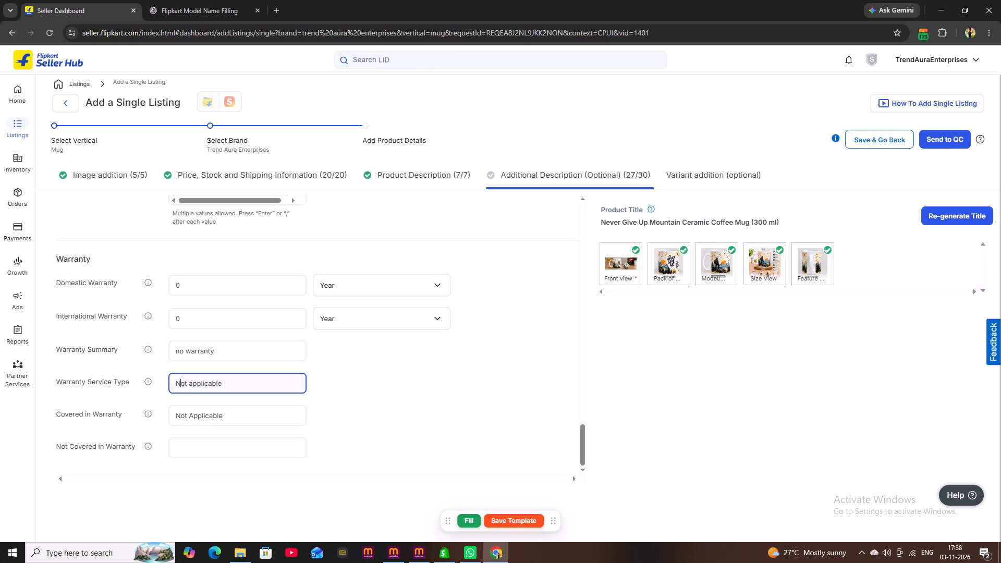
key(Right)
key(Right)
key(Right)
key(Right)
key(Right)
key(Left)
key(BackSpace)
key(a)
key(BackSpace)
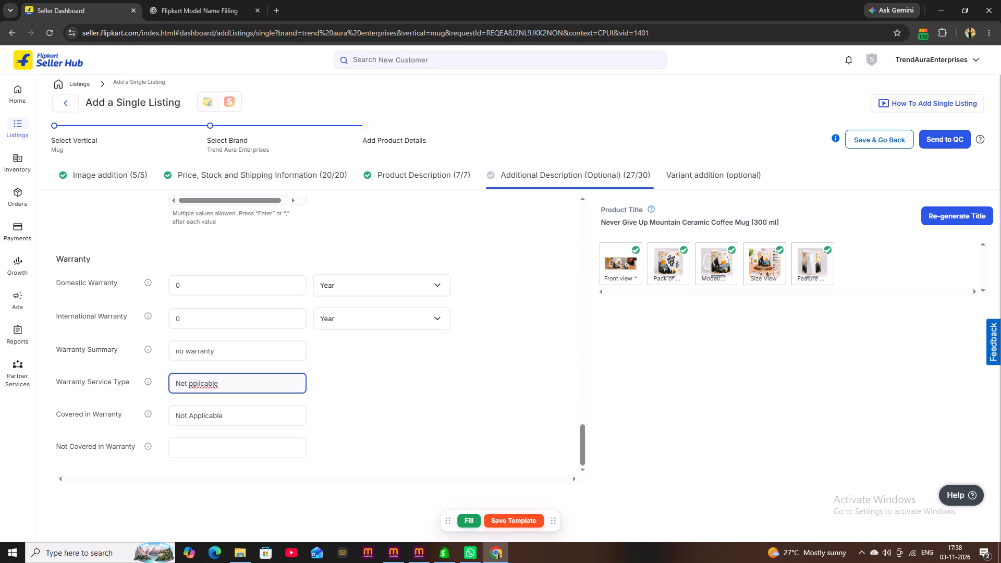
key(Up)
Capitalize both words of the Warranty Summary value so it reads "No Warranty".
click(177, 351)
click(178, 351)
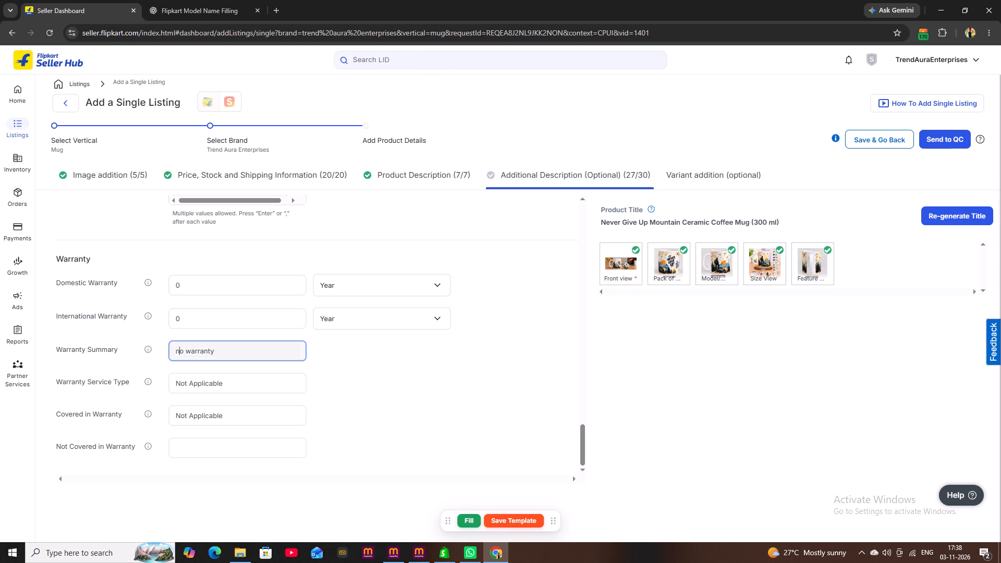
key(BackSpace)
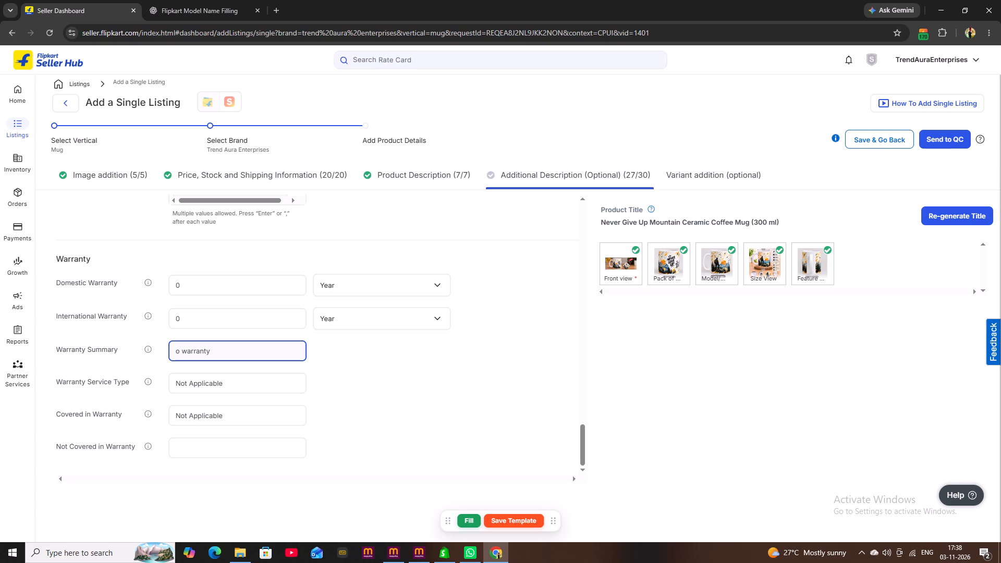
key(Right)
key(Right)
key(Right)
key(Right)
key(Left)
key(BackSpace)
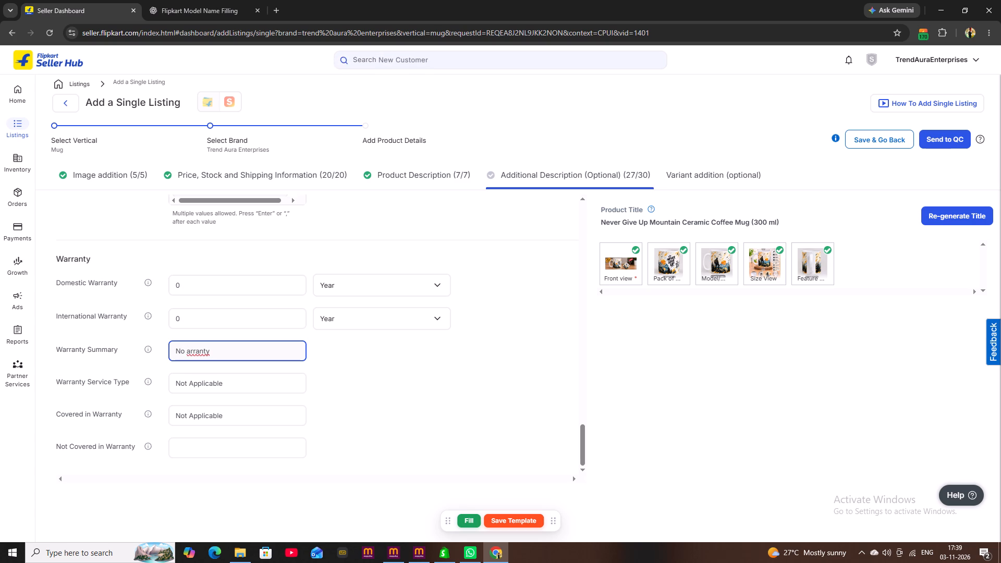
key(w)
click(350, 398)
Copy "Not Applicable" from Covered in Warranty into the empty Not Covered in Warranty attribute.
drag(229, 413, 219, 417)
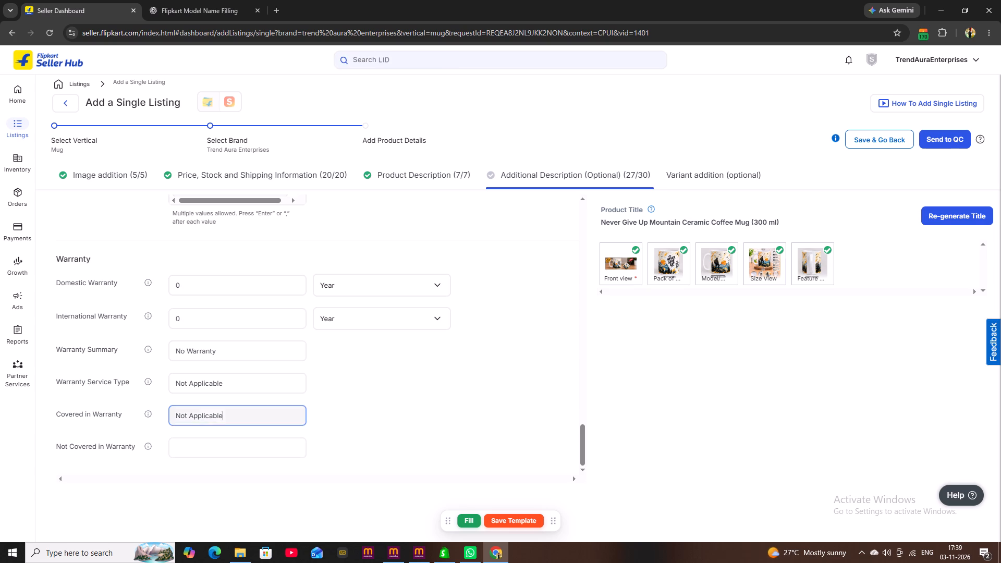
drag(219, 417, 165, 427)
right_click(198, 411)
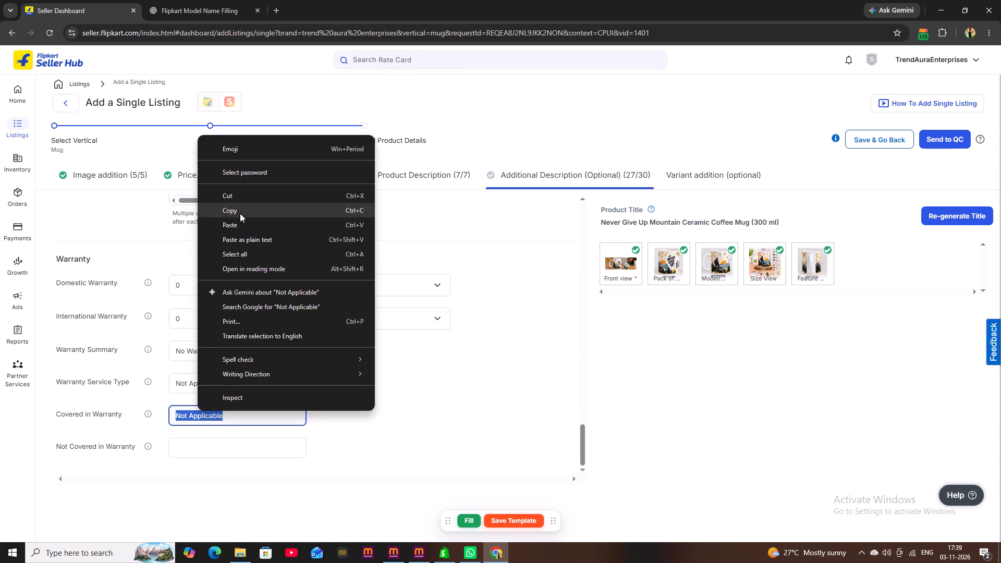
click(240, 213)
click(209, 450)
right_click(209, 450)
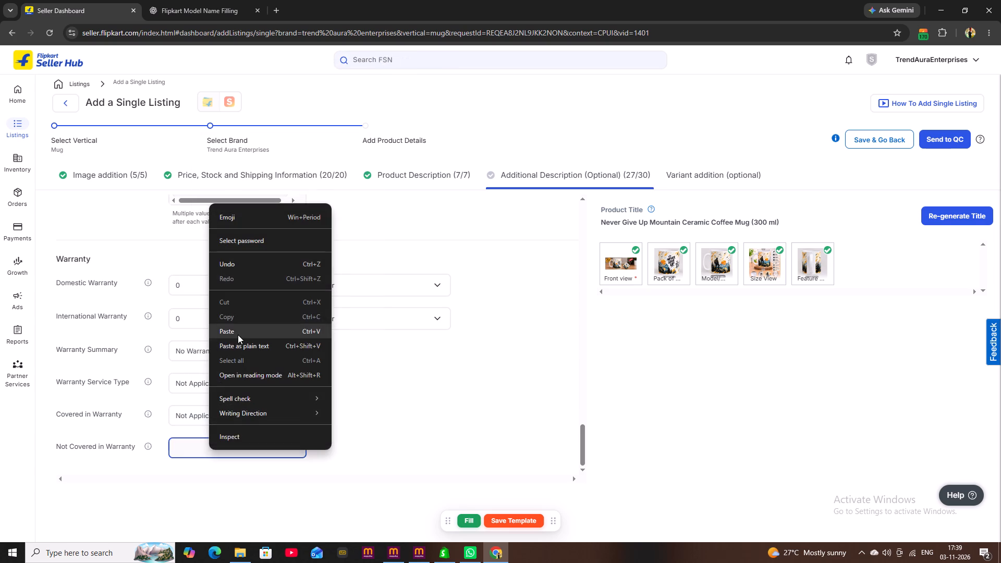
click(238, 335)
click(363, 406)
Review the additional description attributes from Warranty back through Dimensions, Key Features, Occasion and Ideal For.
scroll(337, 420, down, 2)
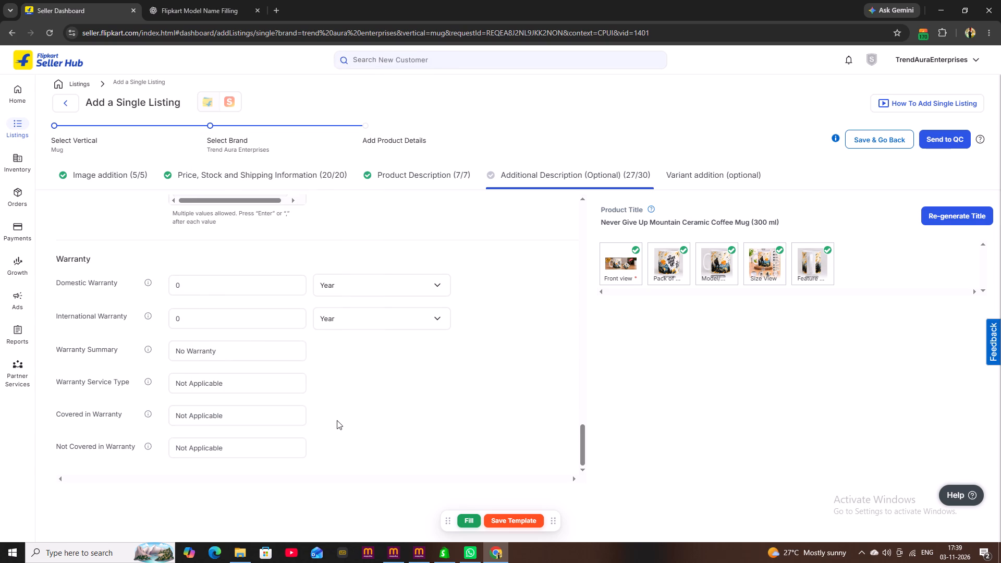
scroll(337, 420, down, 1)
click(394, 380)
scroll(394, 378, up, 1)
scroll(479, 349, up, 1)
scroll(319, 321, up, 5)
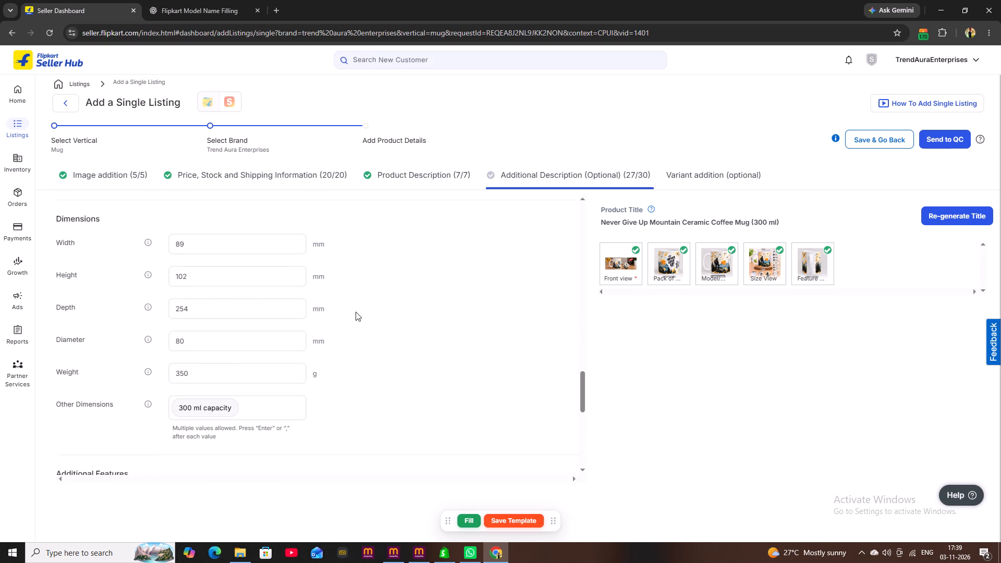
scroll(356, 312, up, 7)
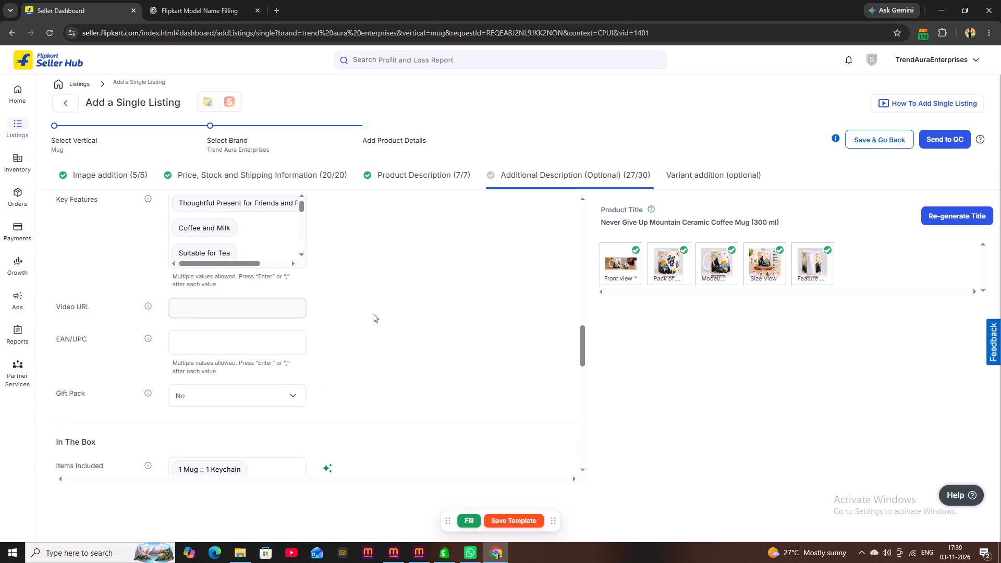
scroll(373, 313, up, 15)
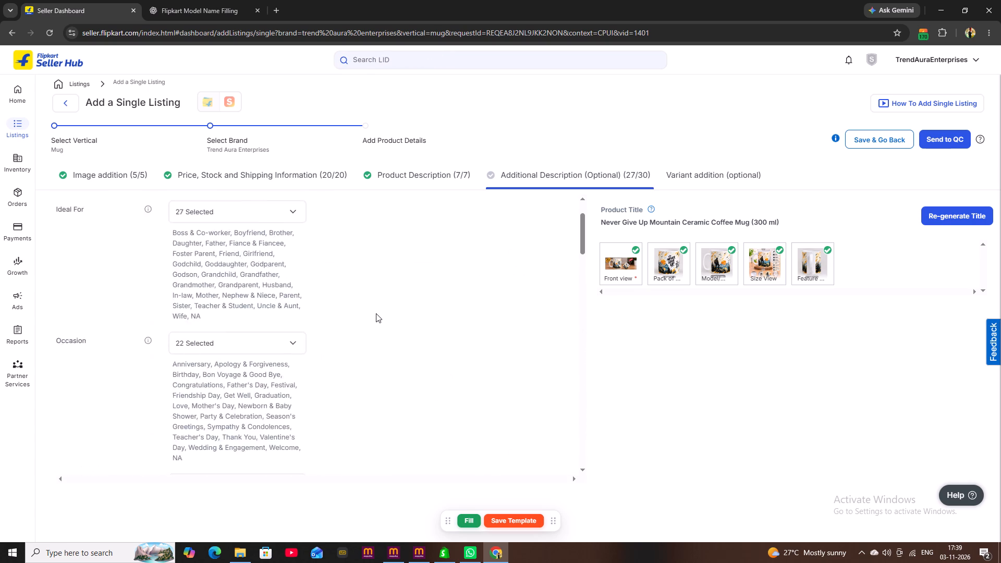
scroll(376, 313, up, 4)
Open the optional variant addition section and examine its Color choices, variant images and Variant Details table.
click(689, 176)
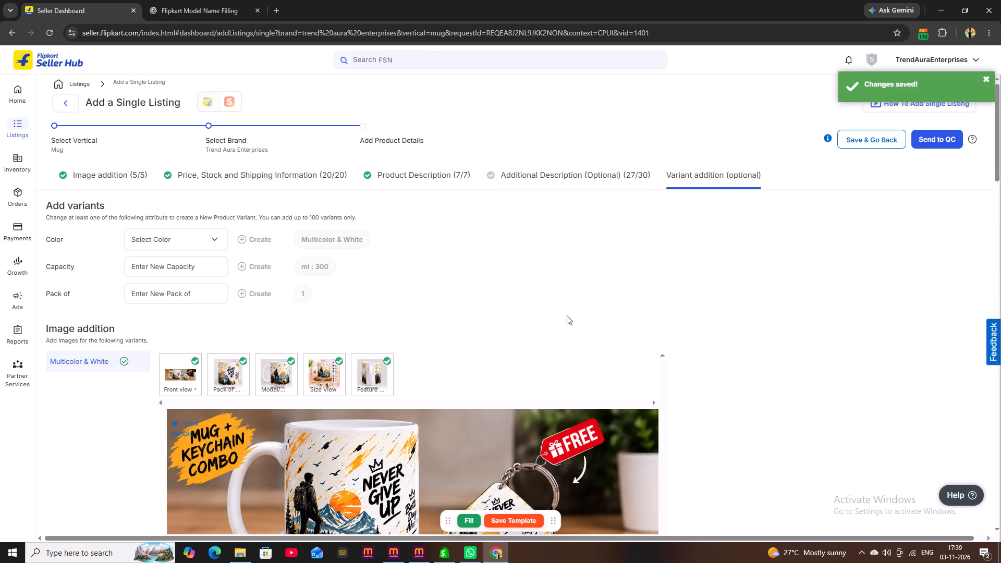
click(196, 238)
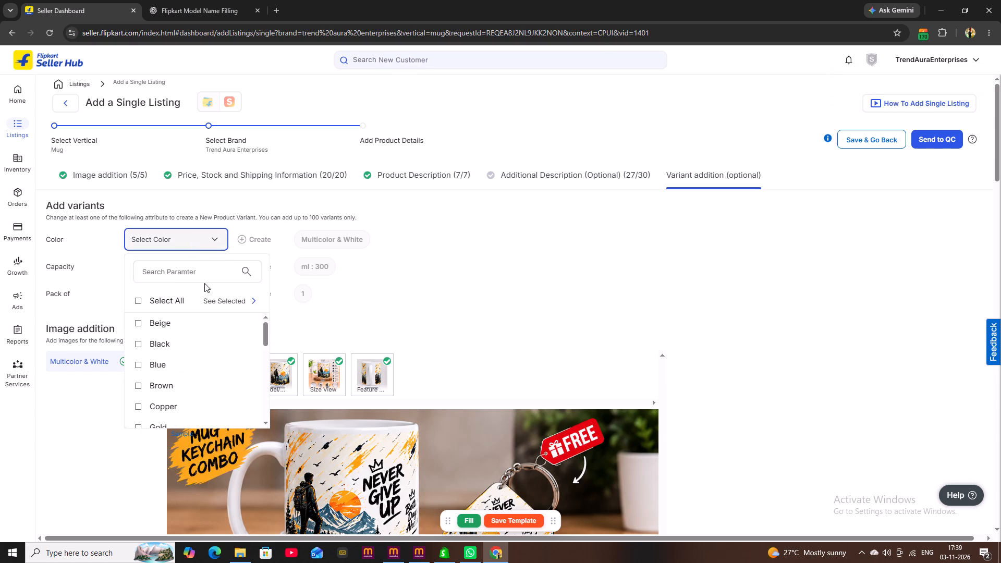
click(622, 260)
scroll(737, 279, down, 4)
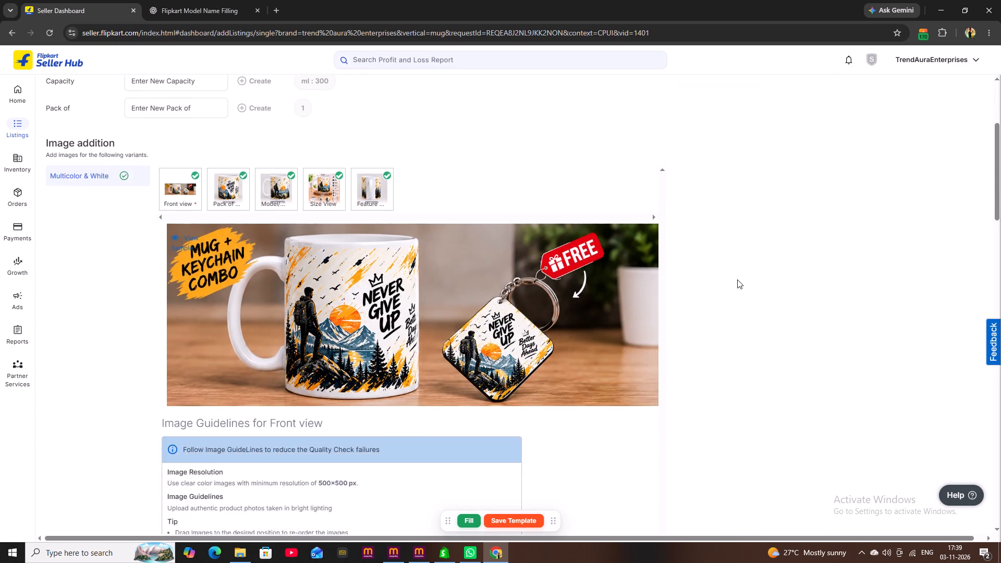
scroll(737, 279, down, 9)
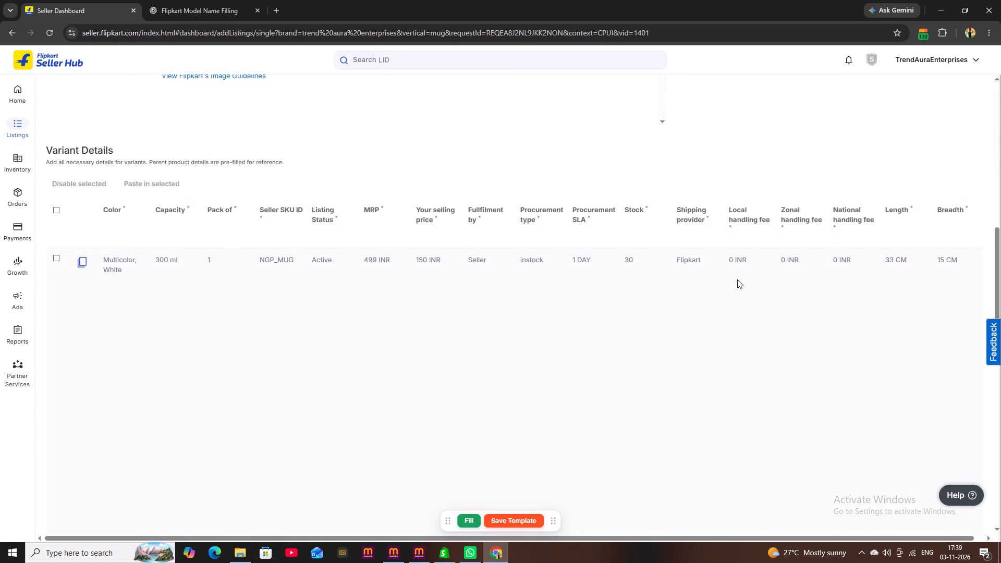
scroll(737, 279, down, 13)
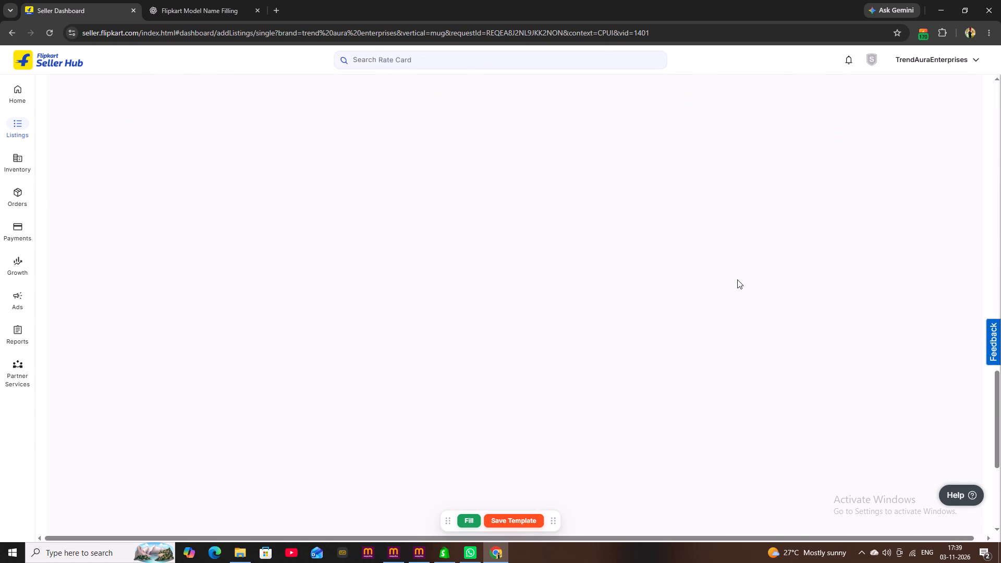
scroll(737, 279, down, 4)
scroll(737, 279, up, 18)
scroll(737, 279, up, 6)
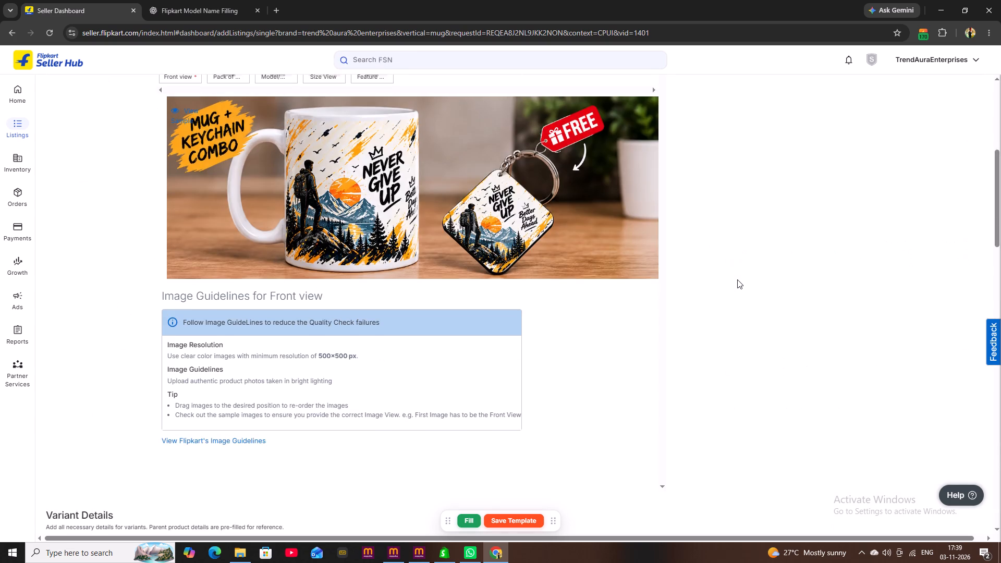
scroll(737, 279, up, 5)
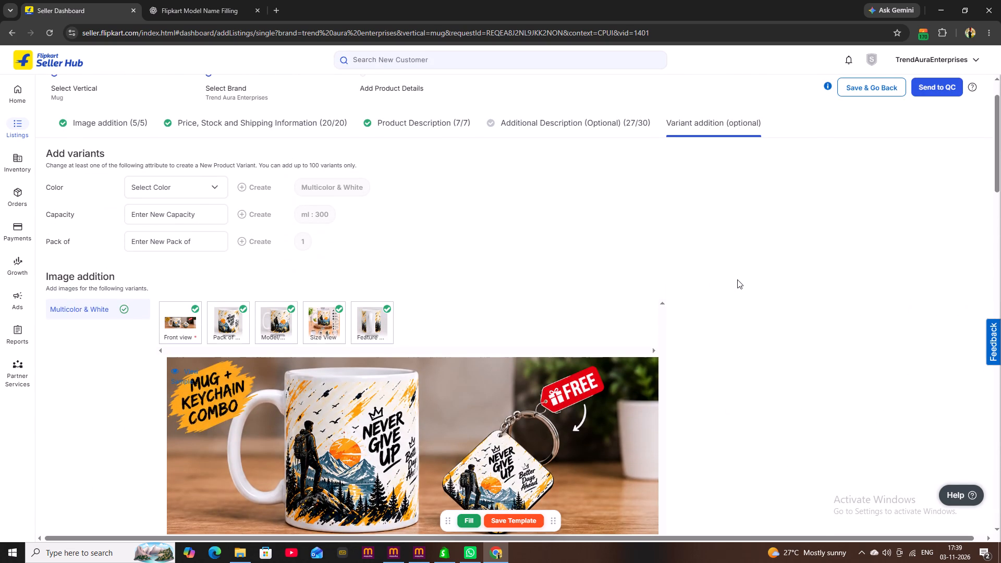
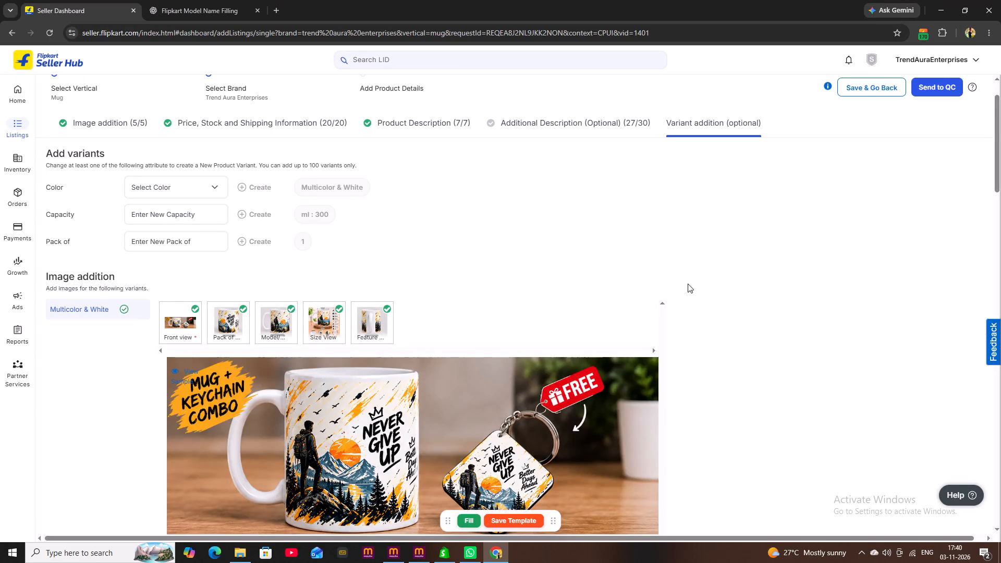
Select Multicolor and White as the new variant's Color.
click(175, 199)
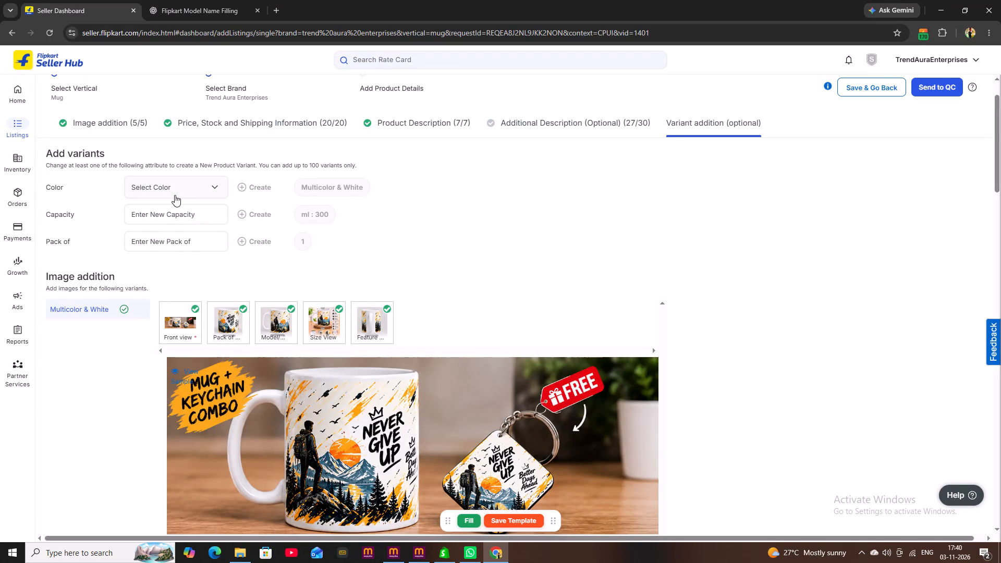
click(175, 195)
click(175, 219)
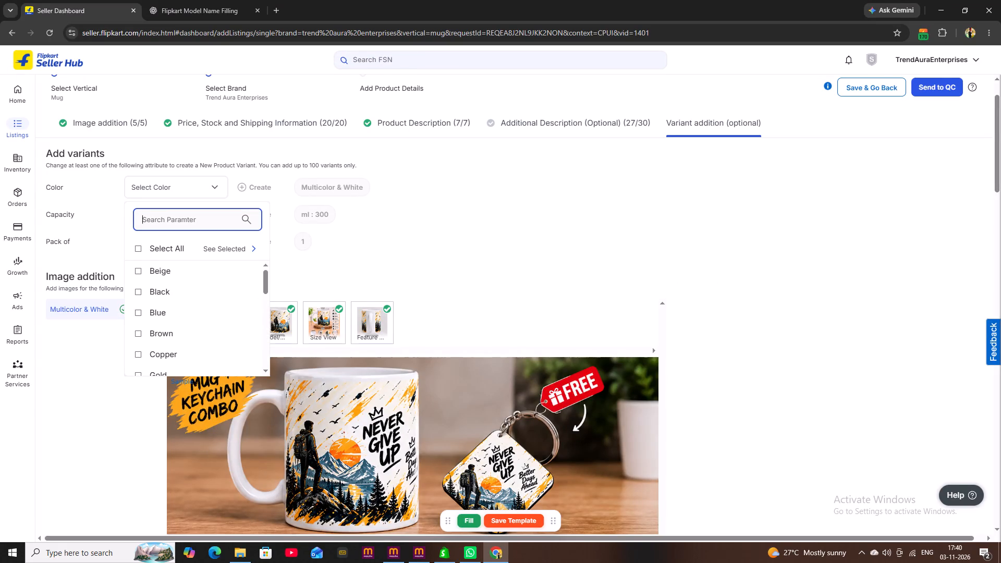
text(MUL)
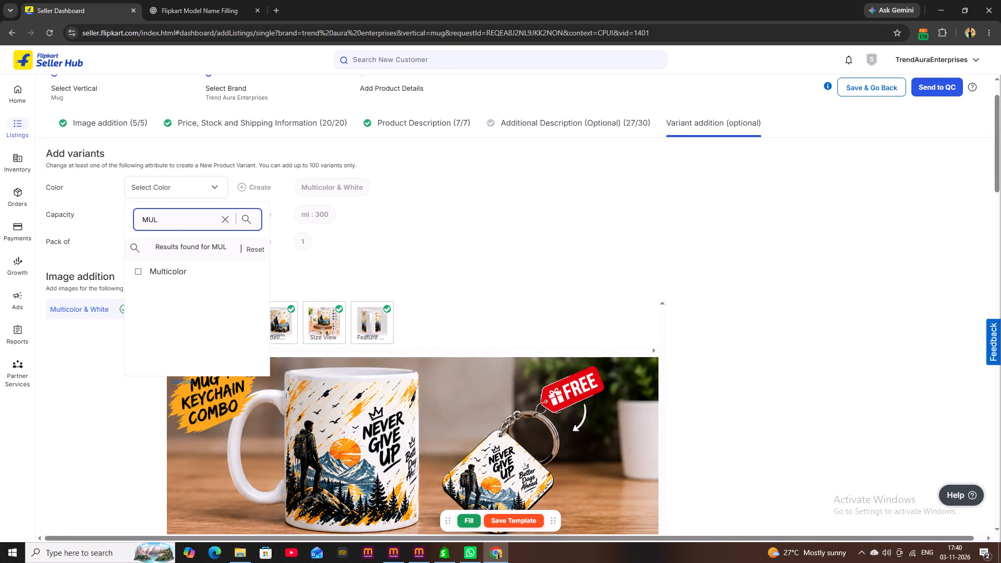
click(136, 274)
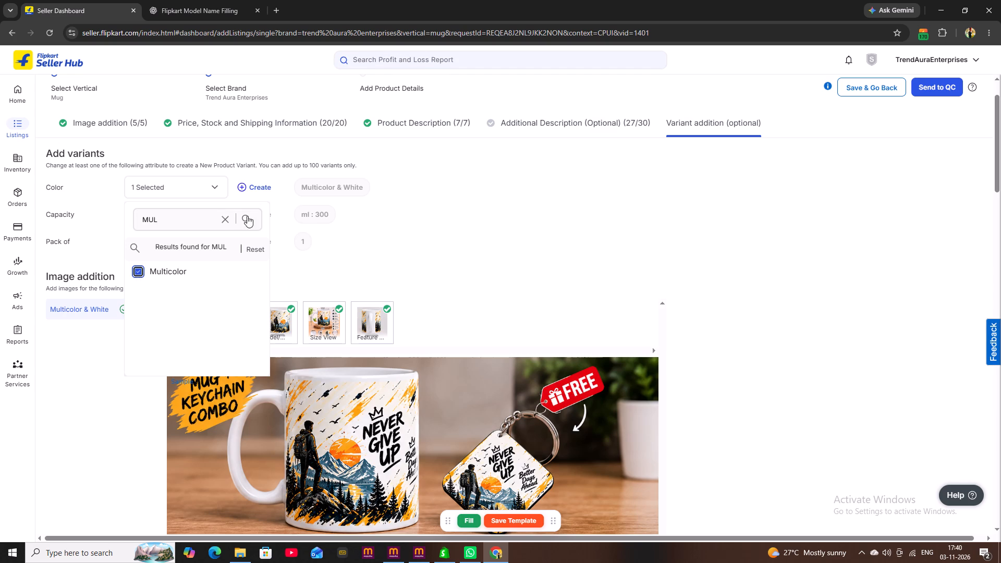
click(222, 221)
text(WHI)
click(138, 288)
click(492, 262)
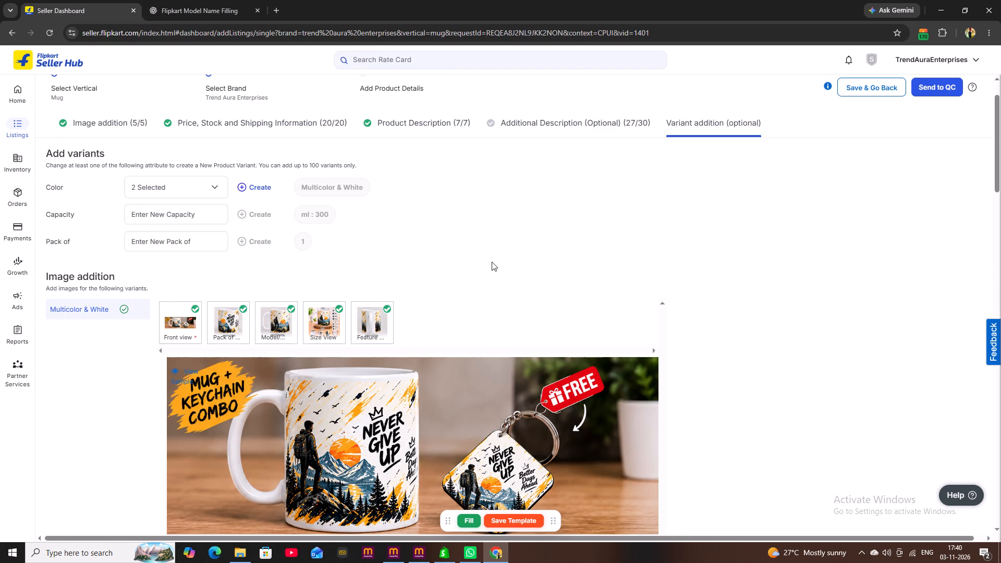
Enter "300 ML" as the new variant's Capacity.
click(186, 215)
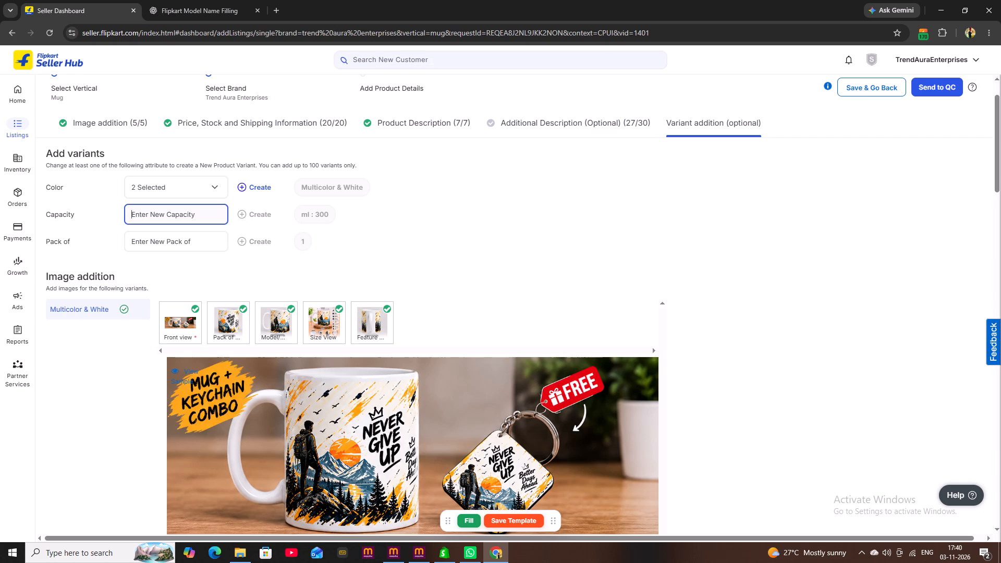
text(300)
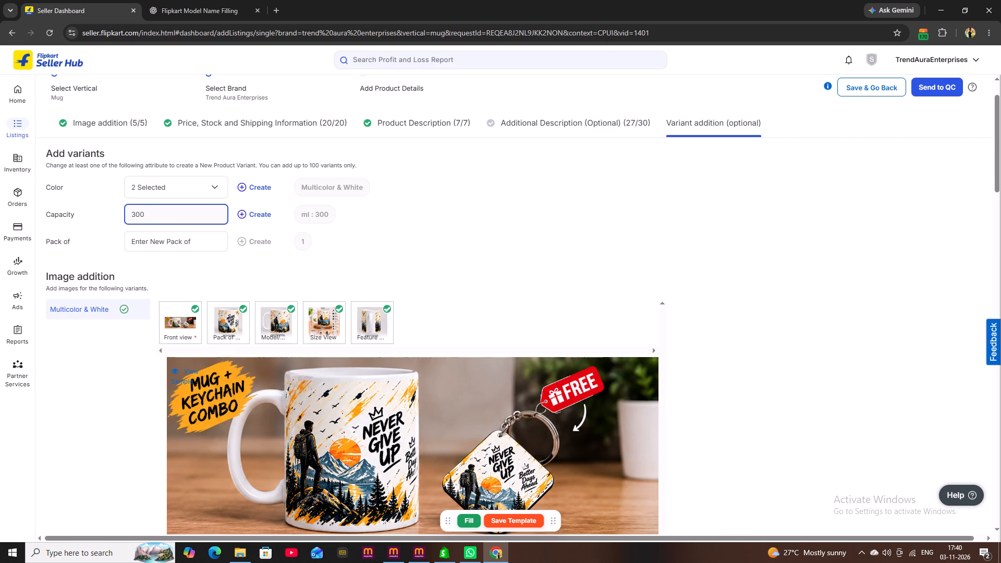
key(m)
key(l)
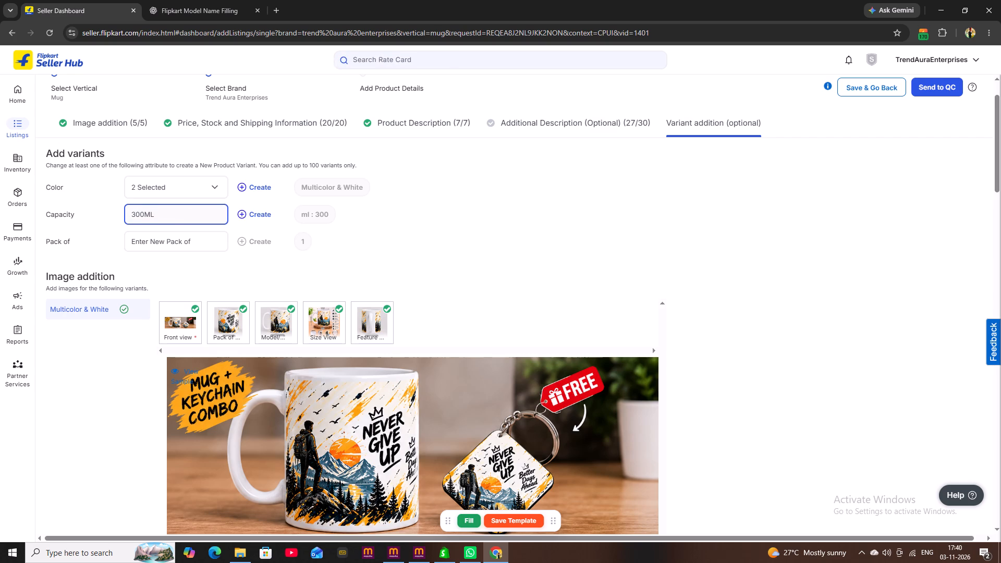
key(BackSpace)
key(BackSpace)
key(space)
key(comma)
key(BackSpace)
text(ML)
click(225, 270)
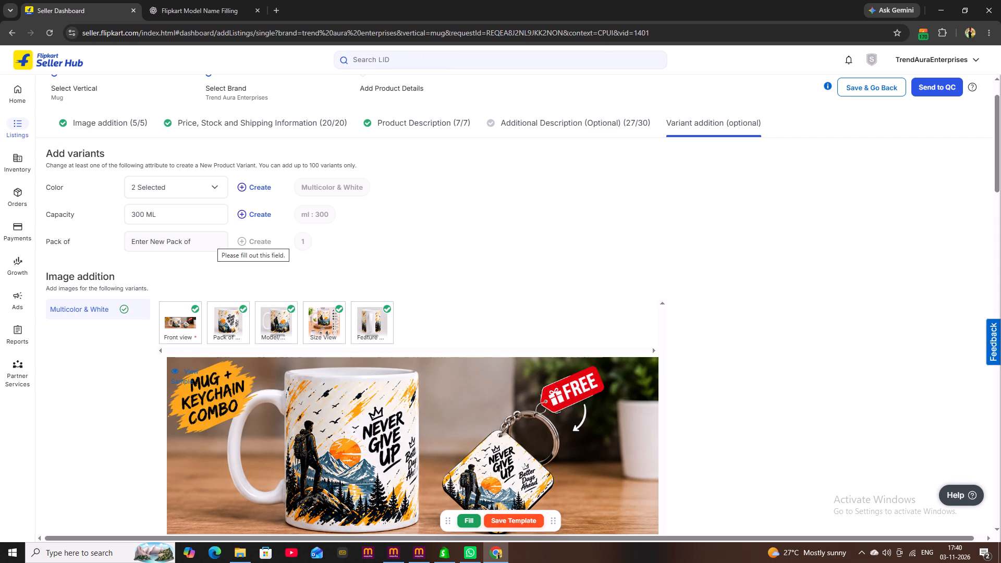
click(313, 215)
click(197, 216)
key(BackSpace)
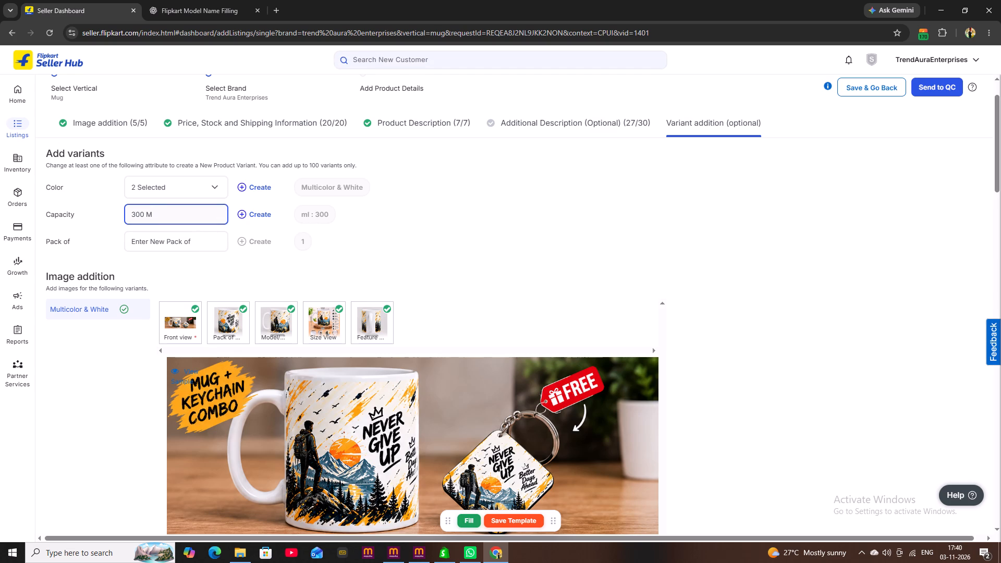
click(225, 280)
click(162, 211)
key(l)
click(197, 266)
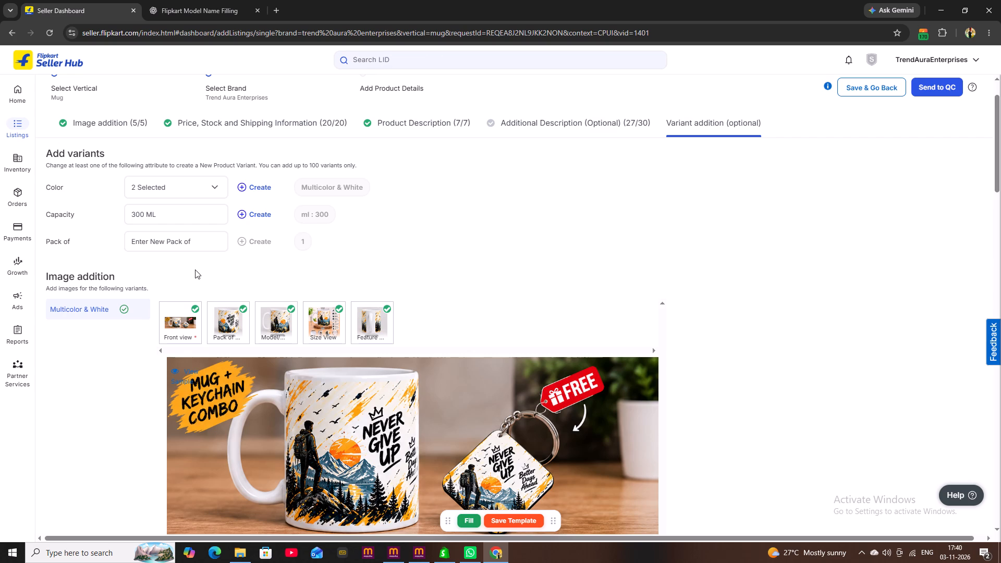
Set the new variant's Pack of value to 1.
click(162, 242)
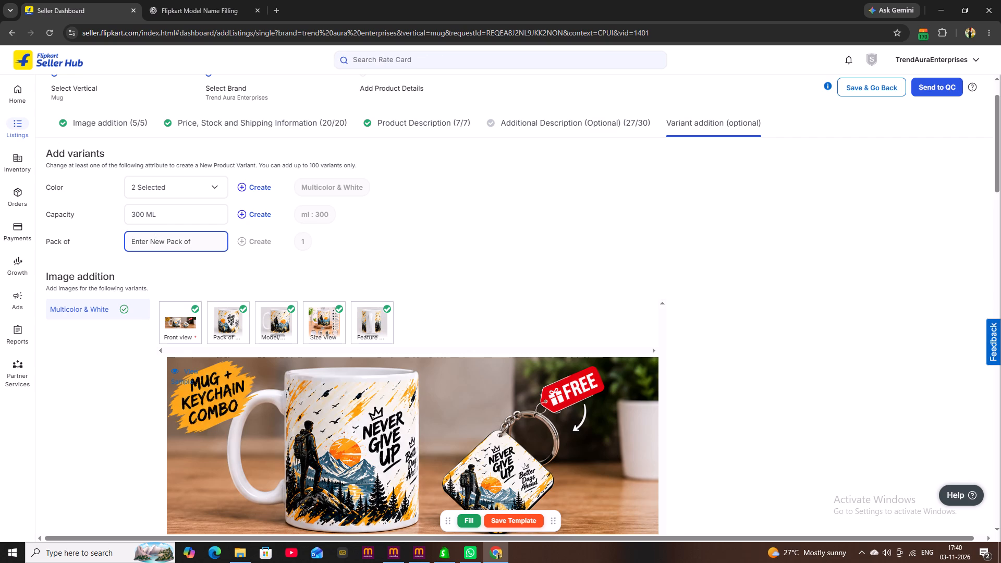
key(1)
click(189, 278)
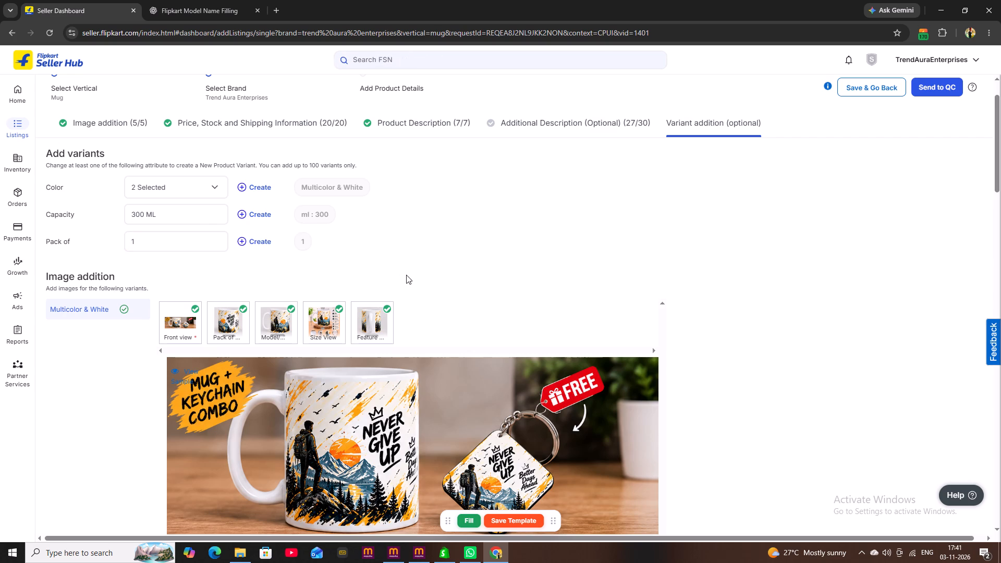
Examine the Multicolor & White variant's images, image guidelines and Variant Details table, including the preview of the Pack of image.
scroll(489, 278, down, 1)
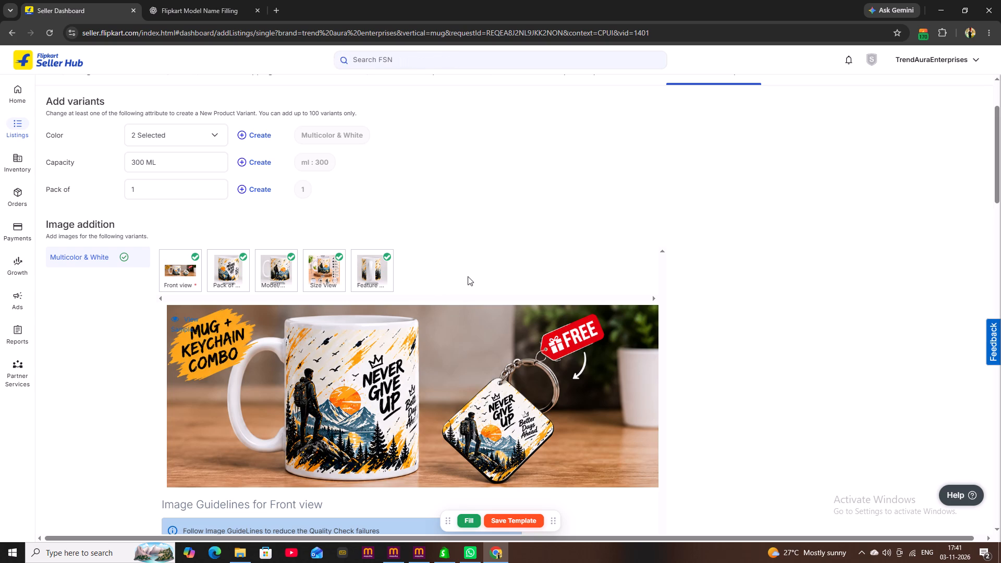
scroll(710, 393, down, 2)
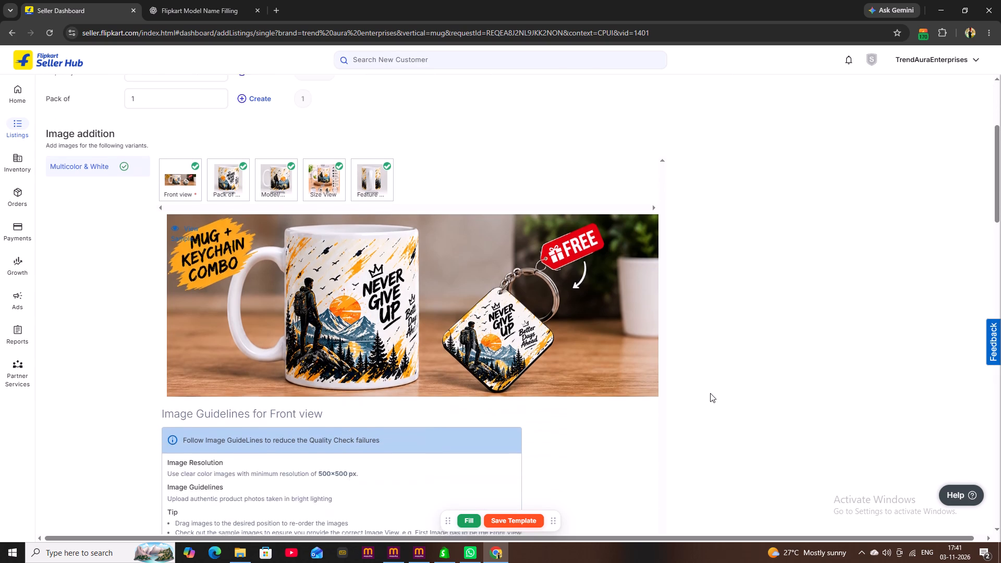
scroll(710, 393, up, 1)
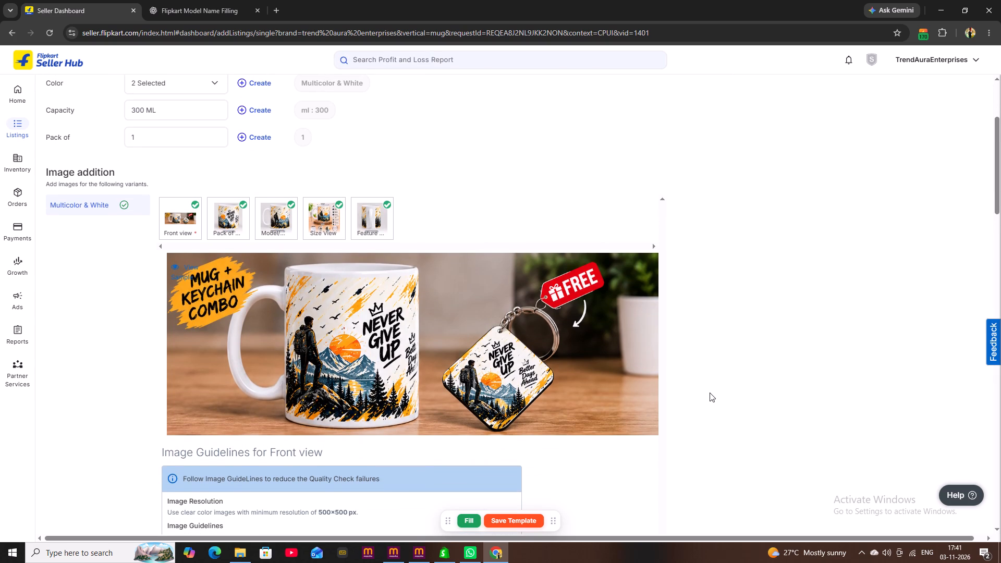
scroll(710, 393, down, 3)
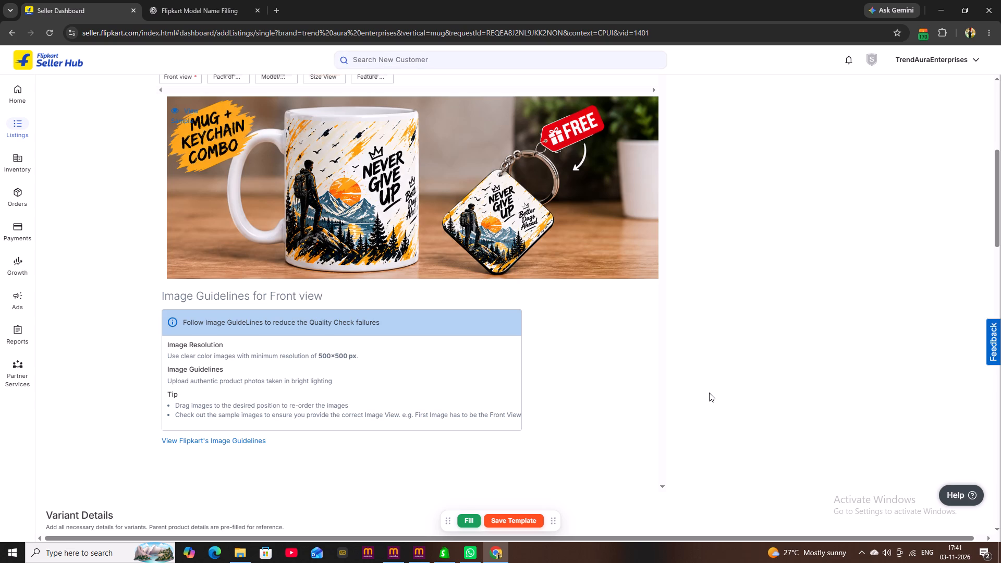
scroll(709, 393, up, 2)
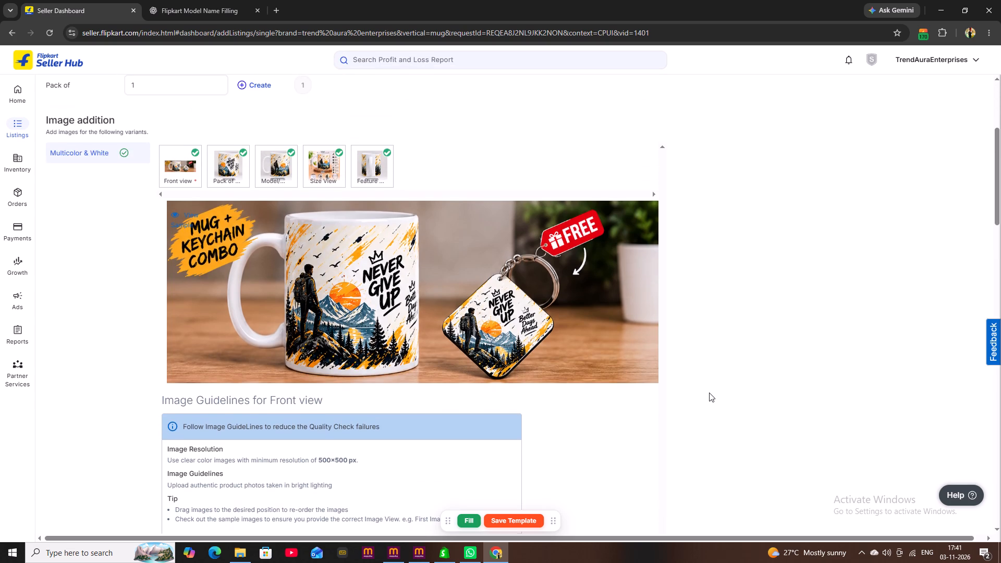
scroll(709, 393, down, 7)
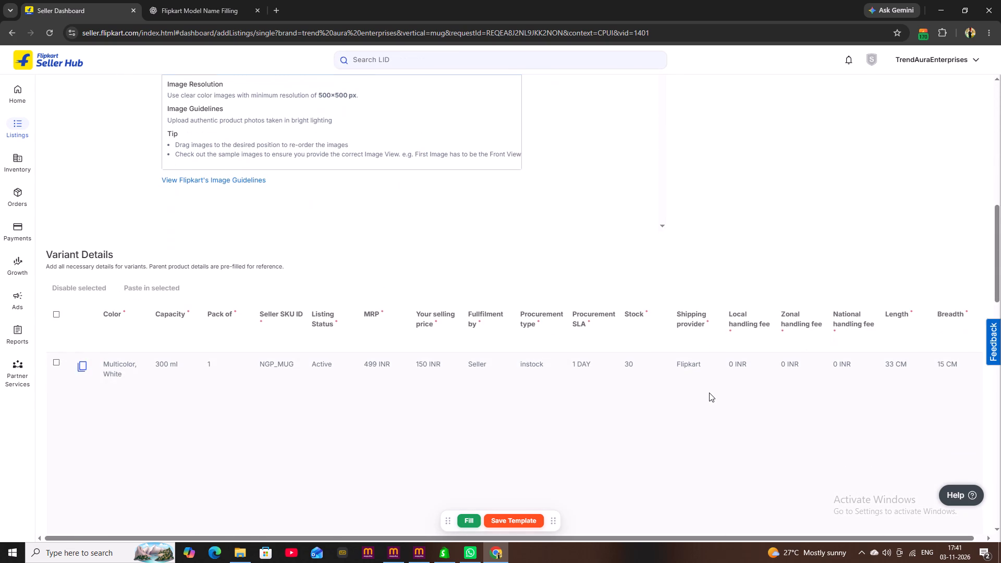
scroll(708, 393, up, 9)
scroll(707, 393, down, 2)
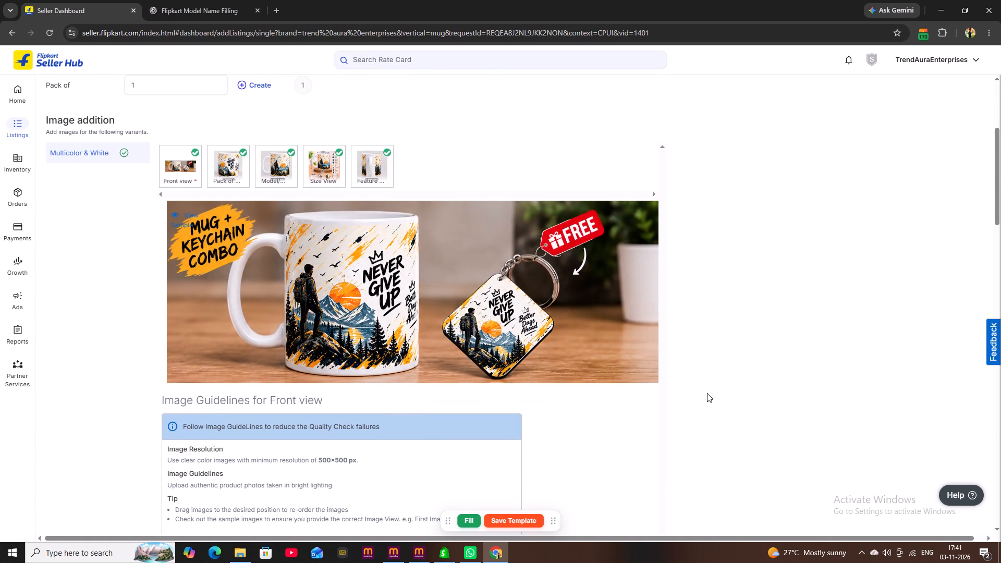
scroll(707, 393, down, 1)
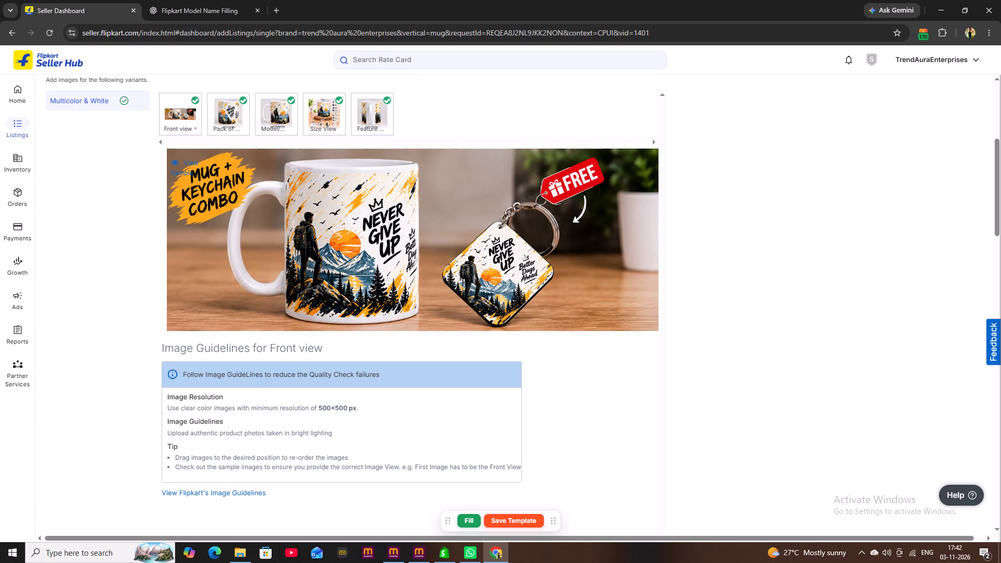
click(226, 104)
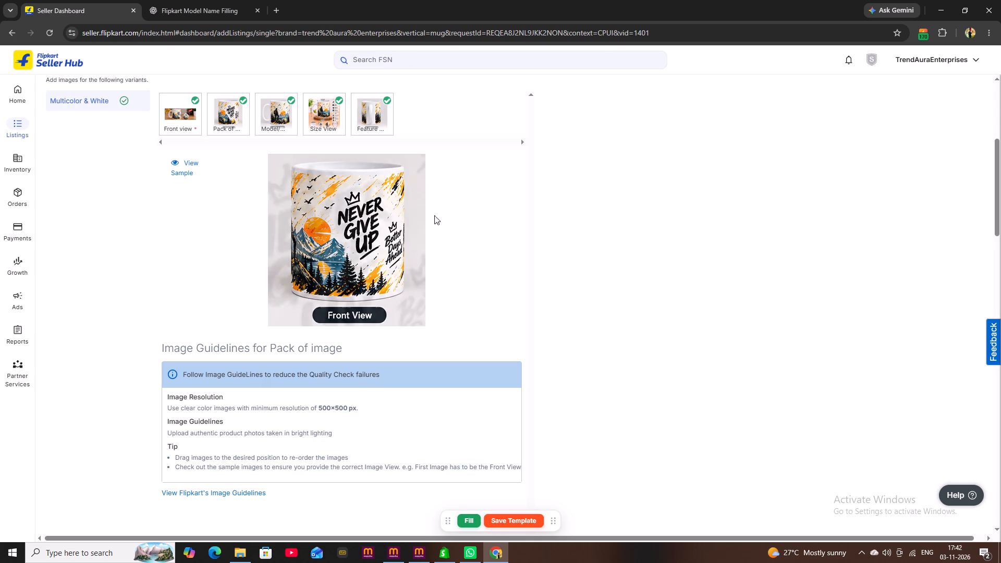
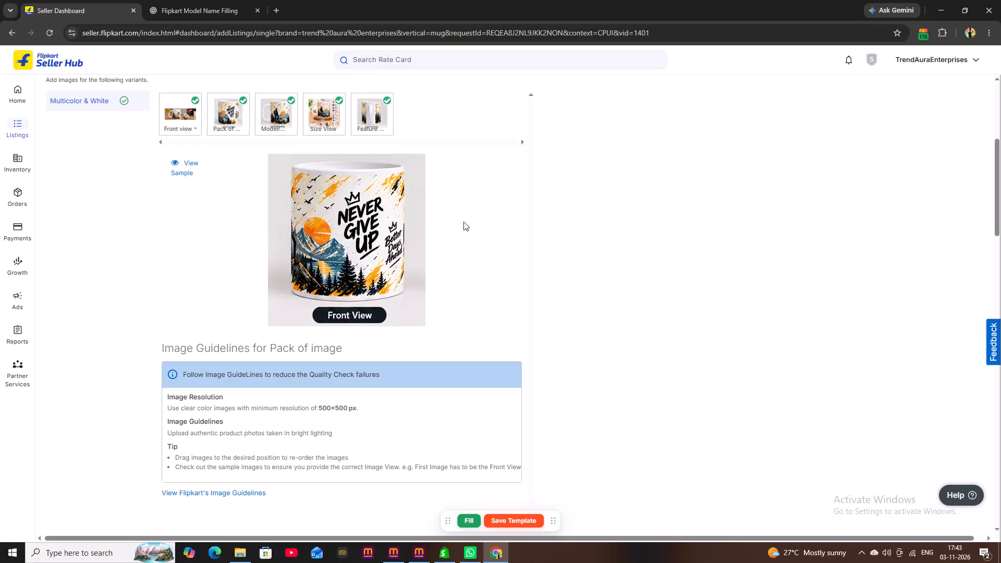
Review the mug's Additional Description (Optional) section, from the description and search keywords to the other features and warranty fields.
scroll(356, 221, up, 6)
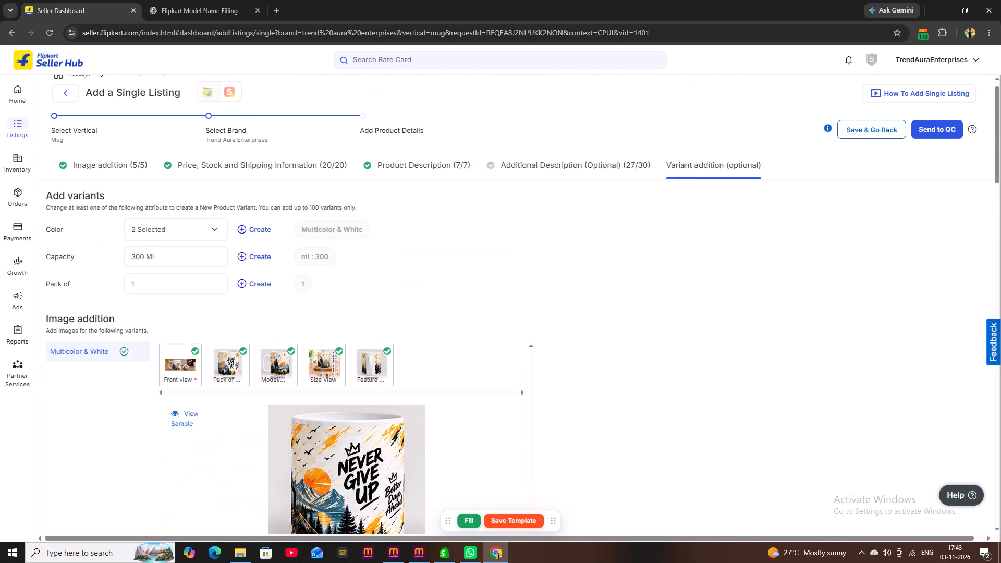
scroll(348, 218, up, 3)
click(505, 176)
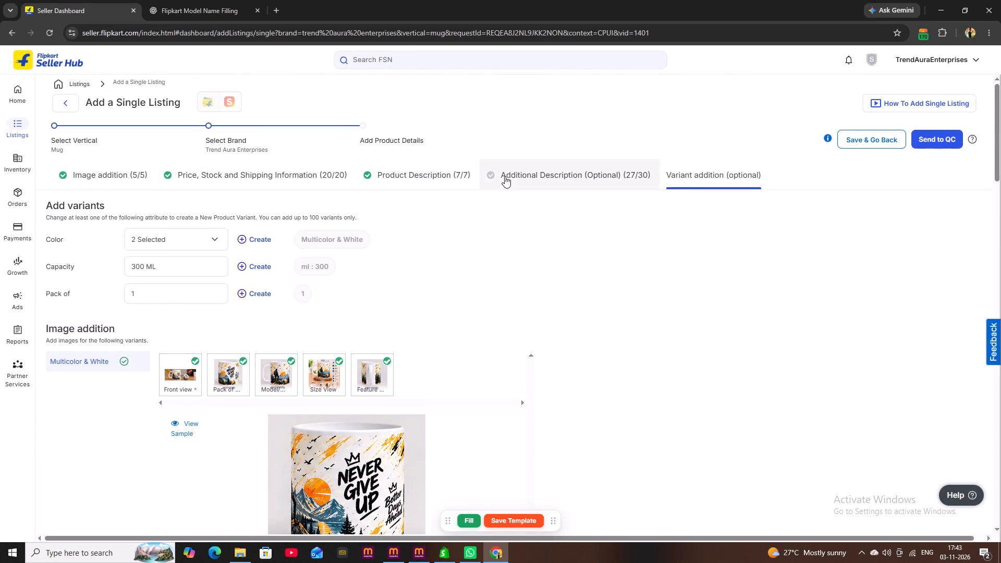
scroll(438, 292, down, 13)
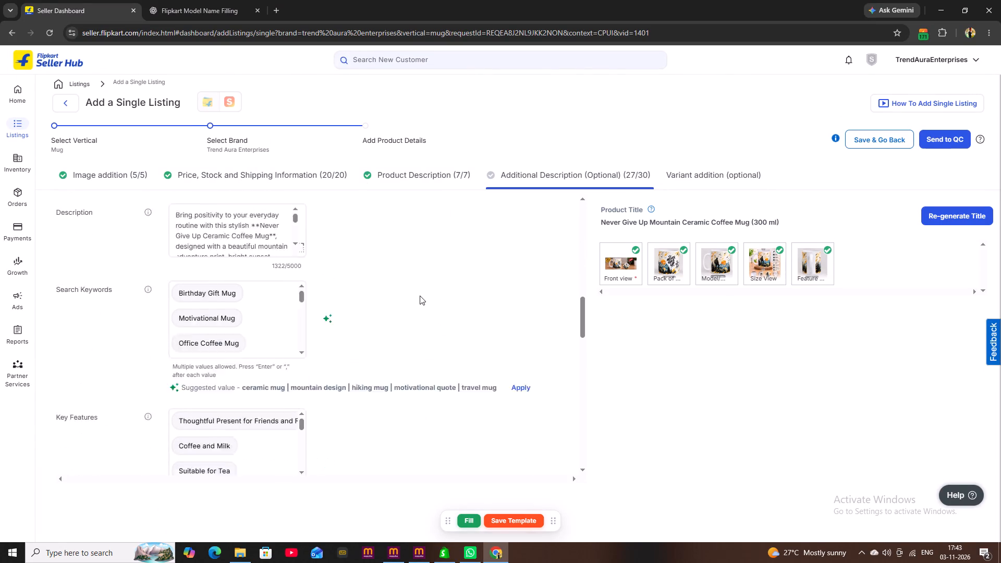
scroll(413, 296, down, 13)
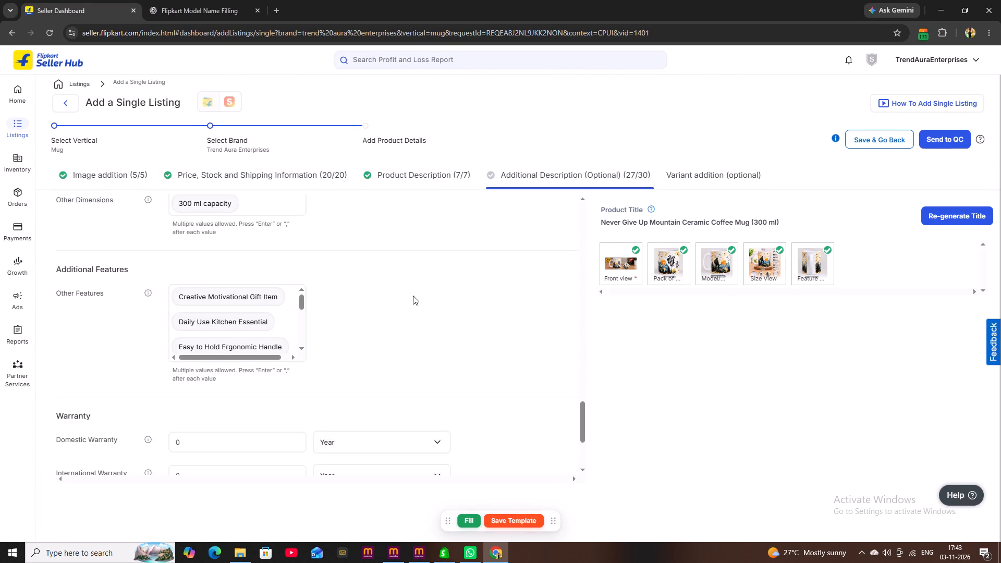
scroll(413, 296, down, 12)
scroll(413, 296, up, 13)
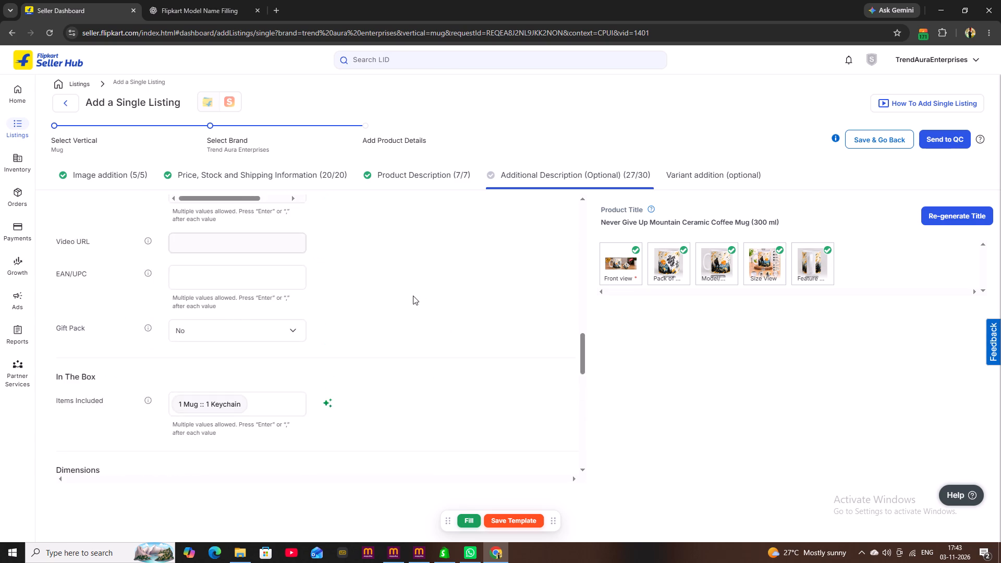
scroll(413, 296, up, 7)
scroll(412, 296, down, 2)
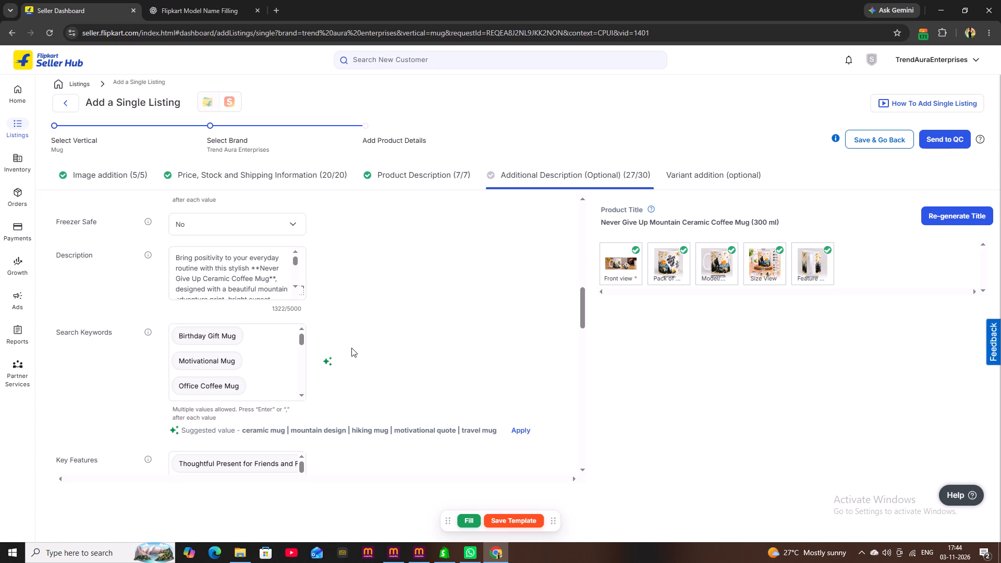
Recheck the Variant addition section, examining the Variant Details table and the Multicolor & White variant's Front view image.
click(716, 176)
scroll(294, 422, down, 4)
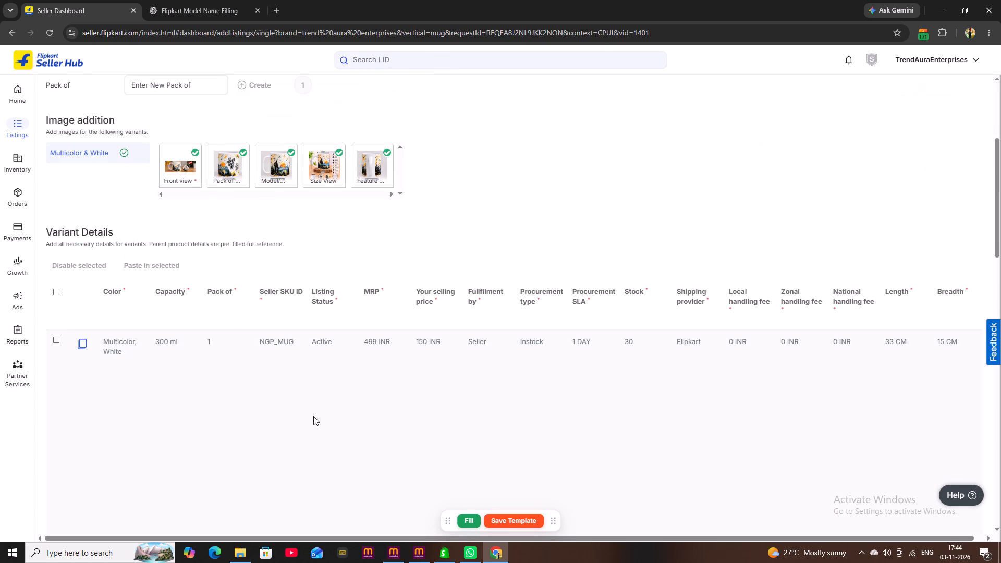
scroll(315, 415, down, 2)
scroll(319, 415, up, 7)
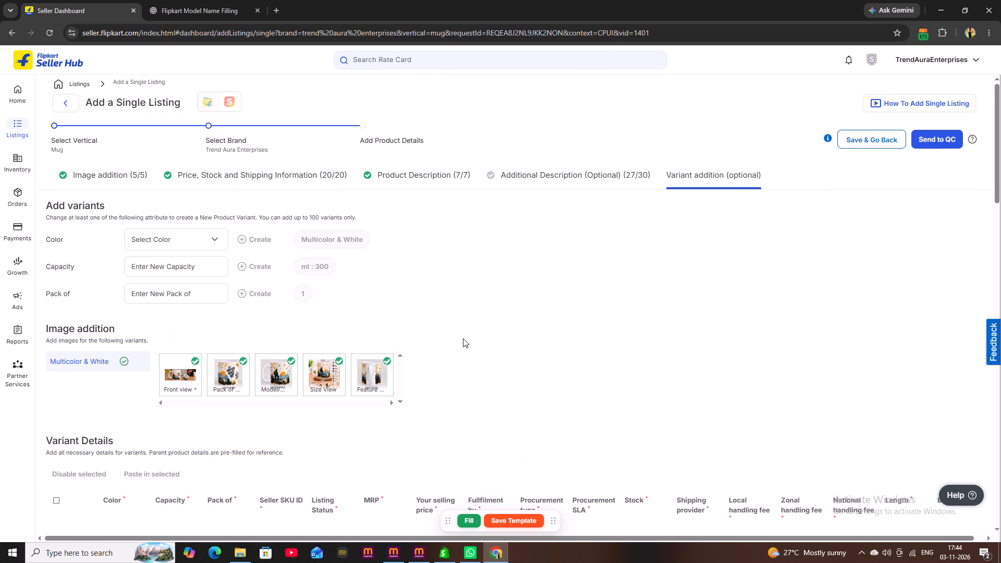
click(181, 375)
scroll(551, 360, down, 3)
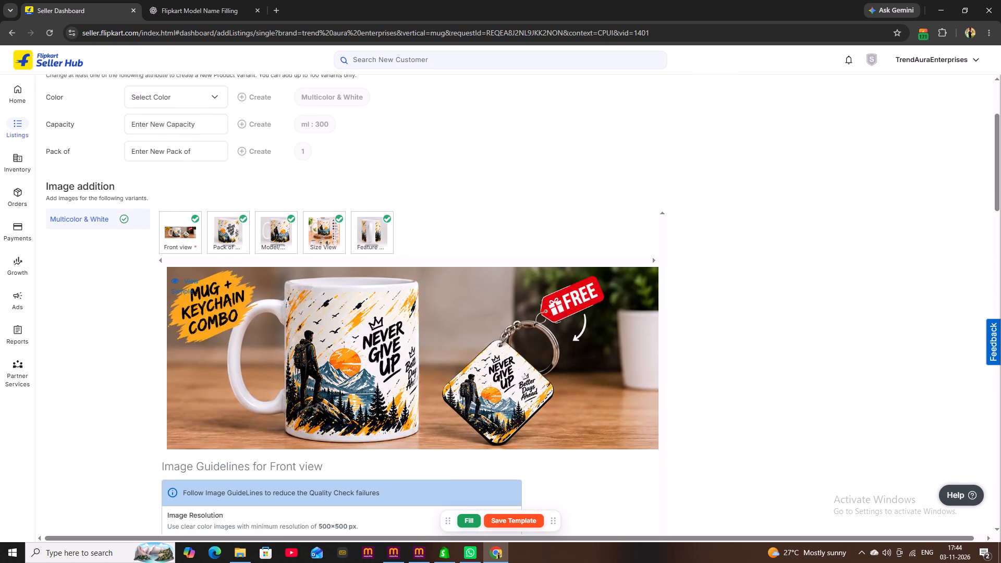
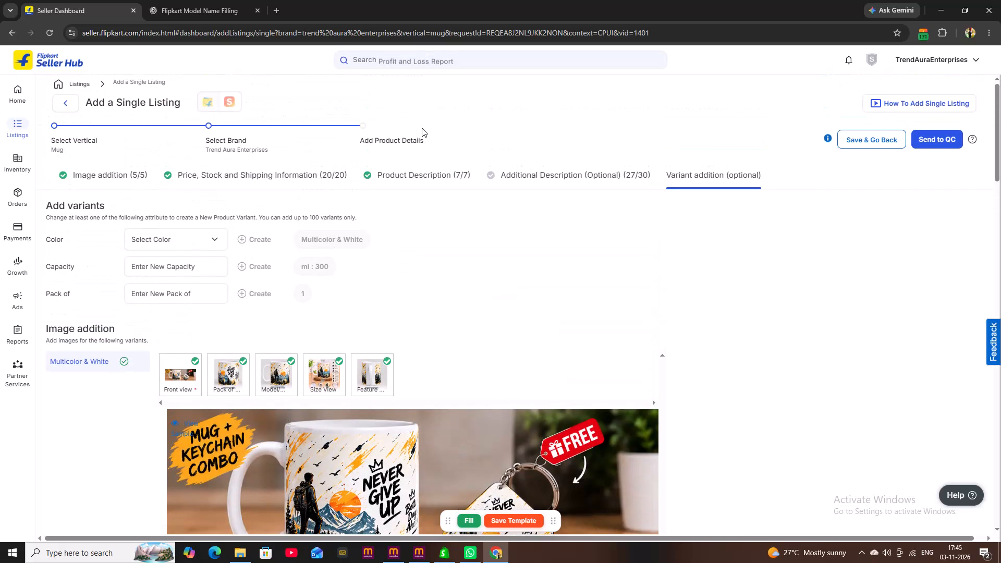
Return to the optional Additional Description section of the mug listing to review its attributes.
click(545, 181)
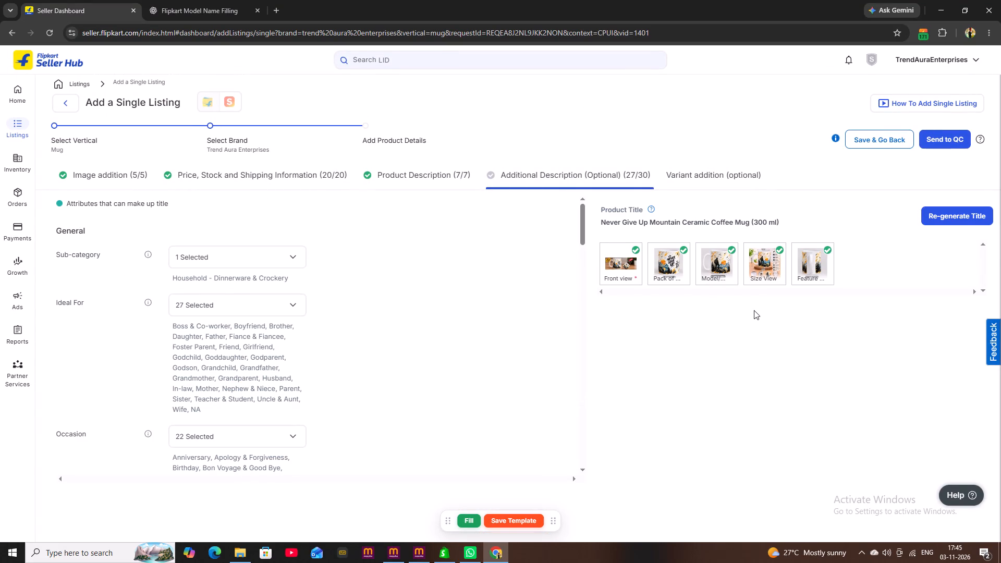
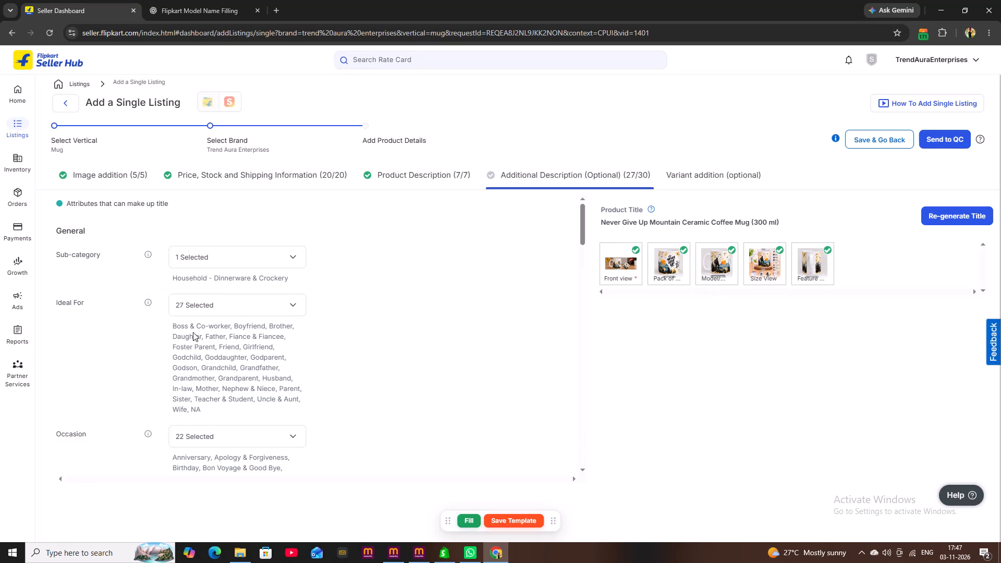
Clear the entire existing text from the Description field in the mug listing's optional attributes.
scroll(403, 358, down, 2)
scroll(403, 358, up, 3)
scroll(409, 352, down, 5)
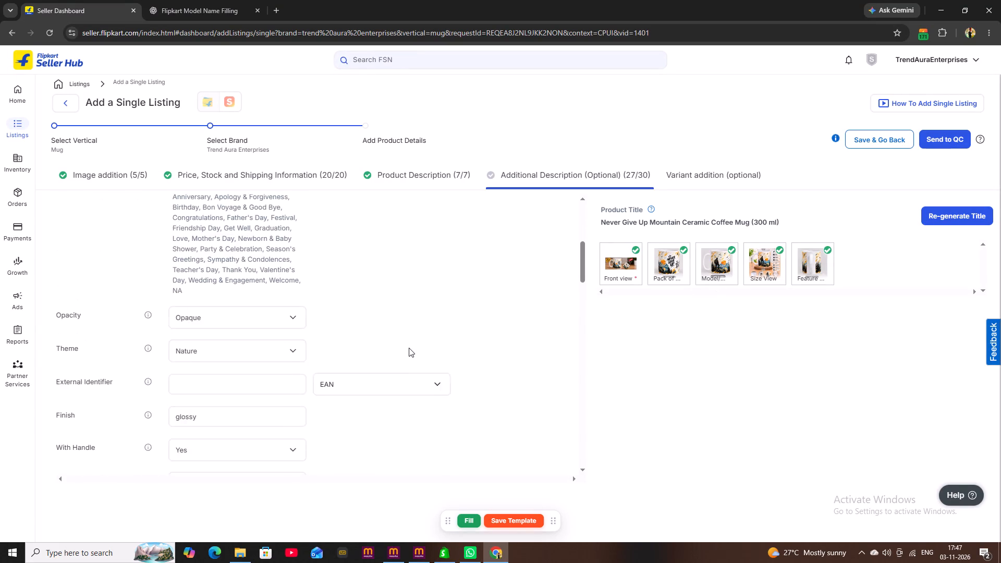
scroll(409, 348, down, 8)
scroll(409, 346, up, 3)
click(236, 333)
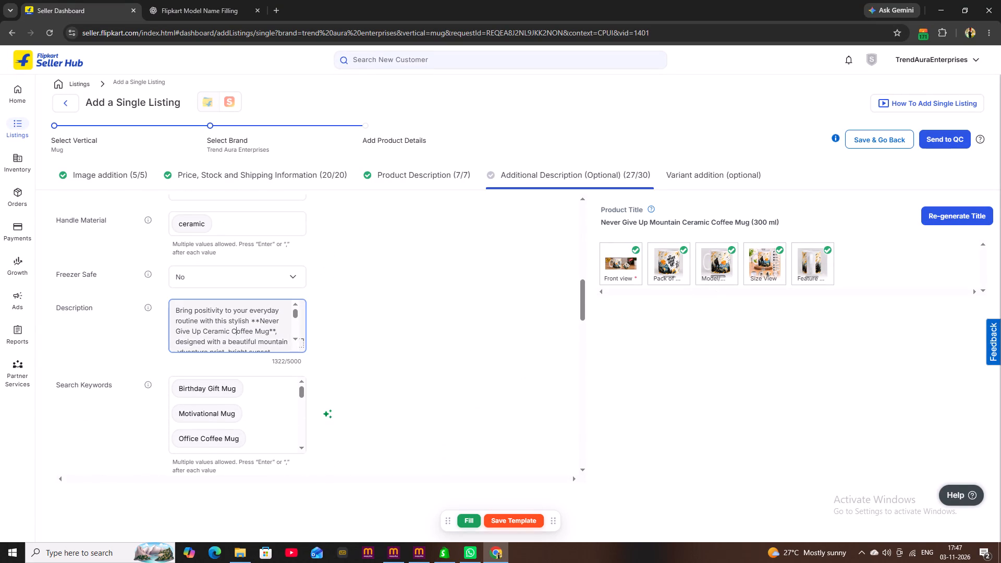
click(273, 342)
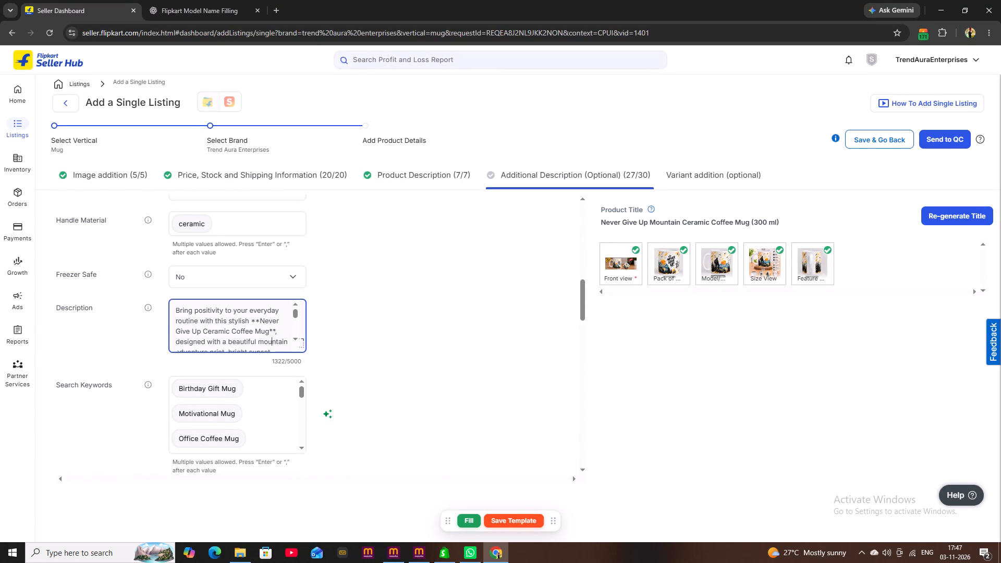
key(Down)
key(Down)
key(Down)
key(Down)
key(Down)
key(Down)
key(Down)
key(Down)
key(Down)
key(Down)
key(Down)
key(Down)
key(Down)
key(Down)
key(Down)
key(Down)
key(Down)
key(Down)
key(Down)
key(Down)
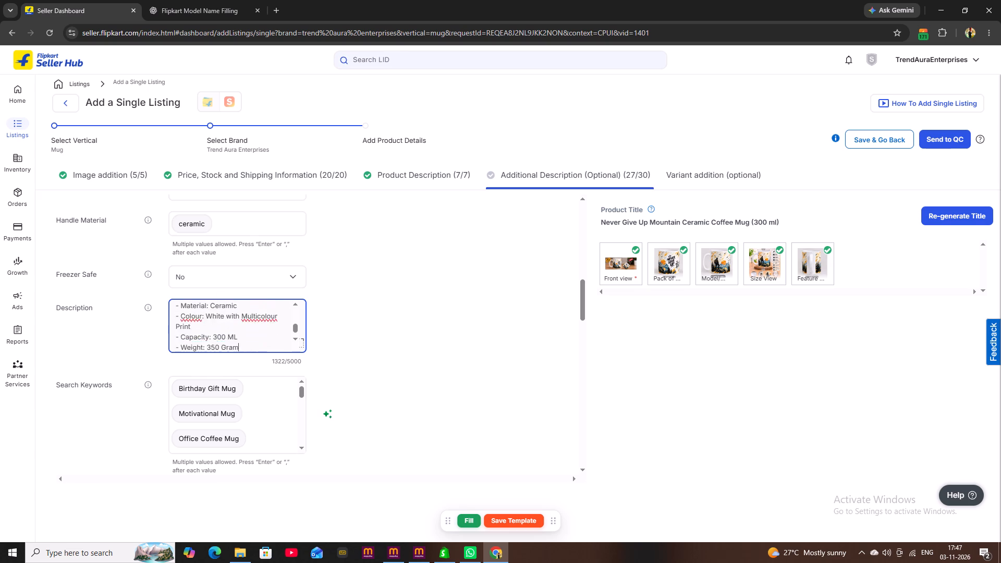
drag(250, 343, 158, 282)
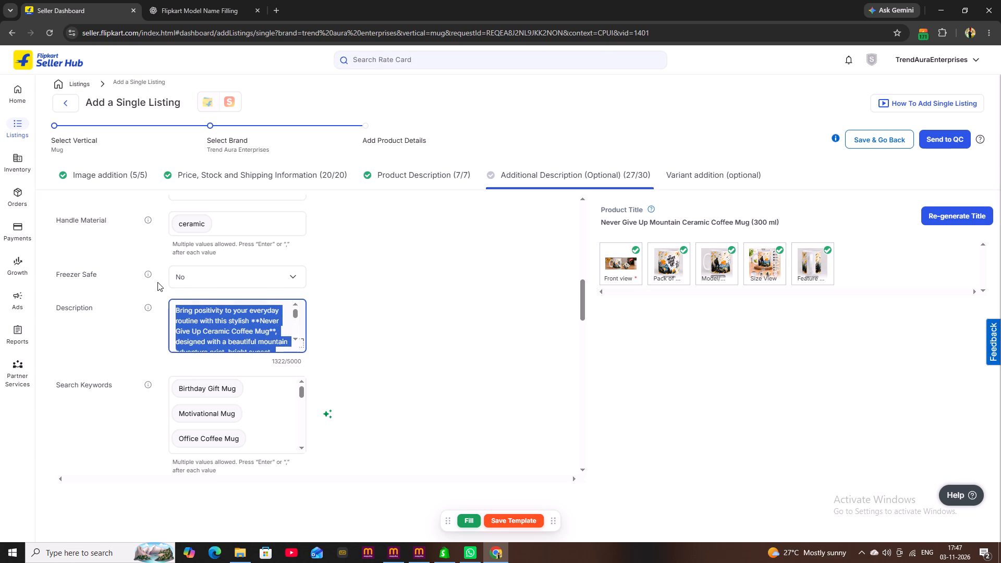
key(BackSpace)
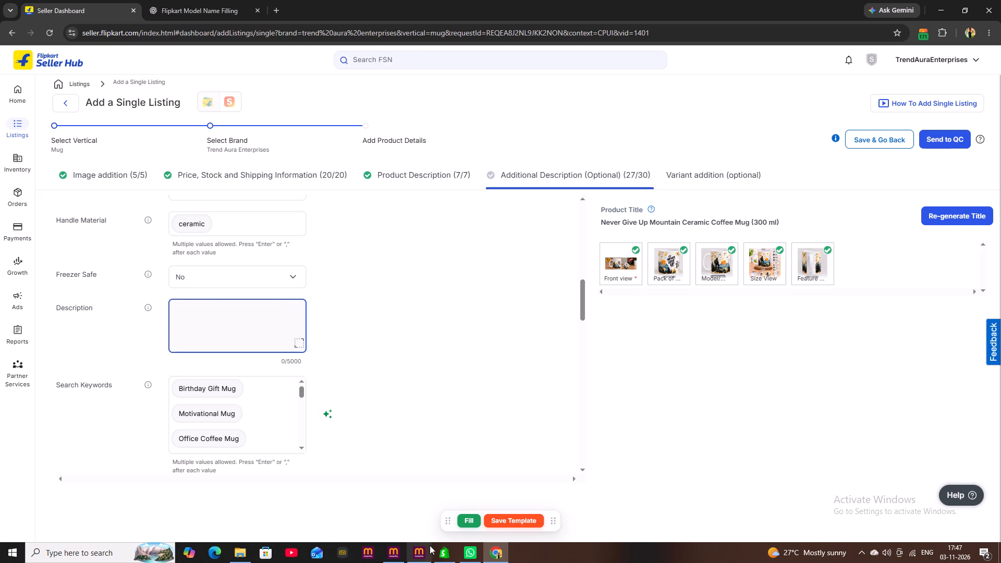
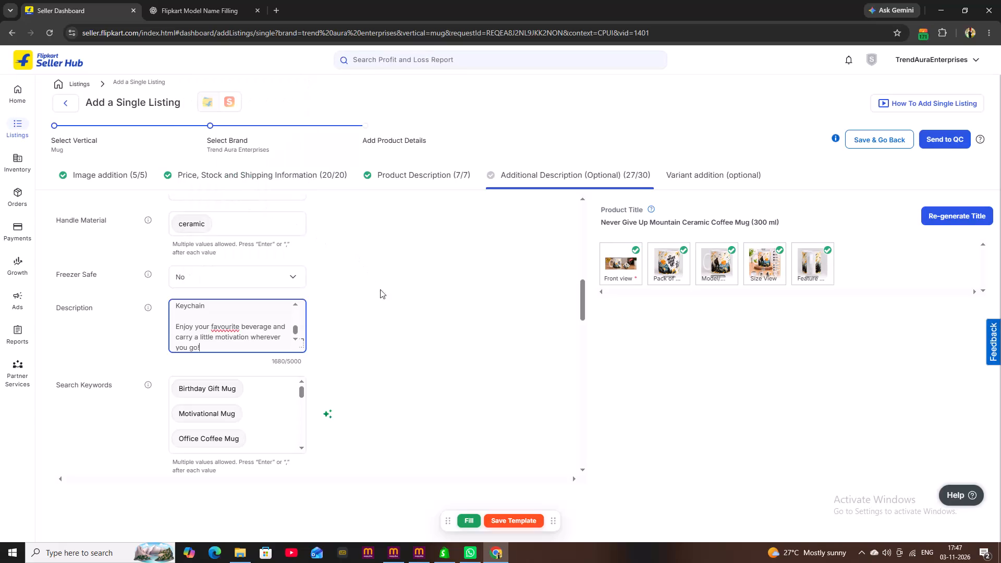
Review the newly entered Never Give Up mug description from end to beginning, along with the neighbouring optional attributes.
click(401, 336)
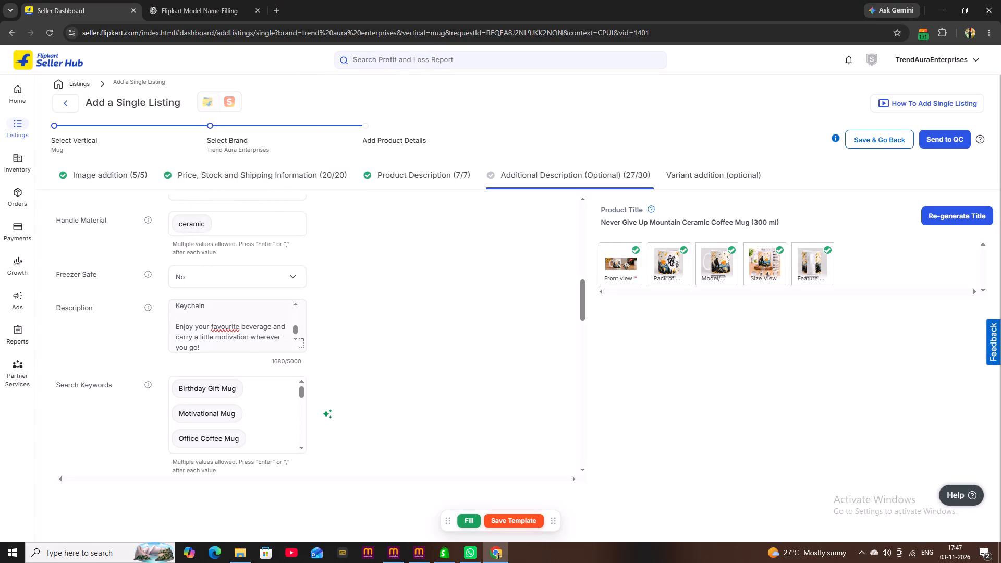
click(393, 333)
scroll(269, 330, up, 2)
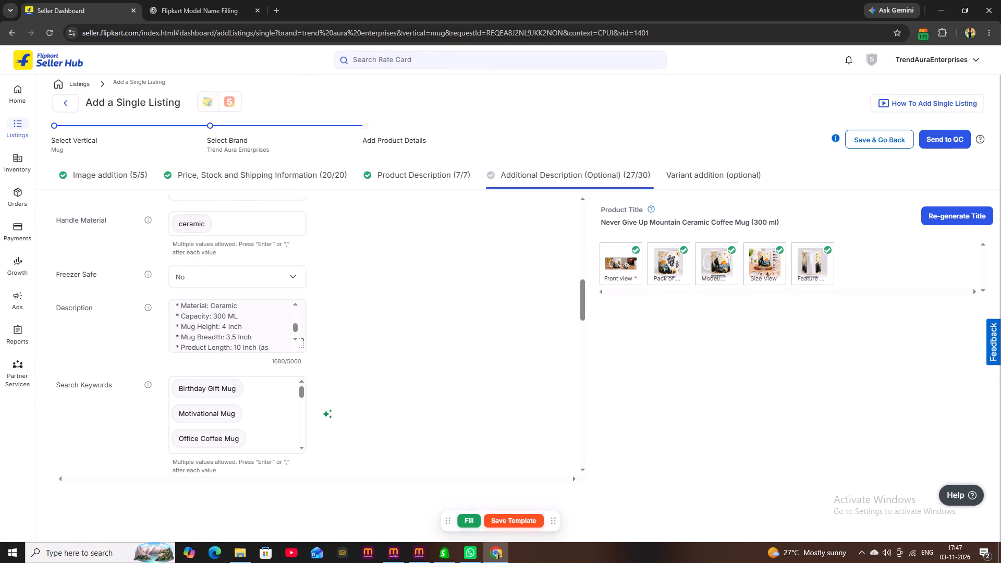
scroll(269, 330, up, 18)
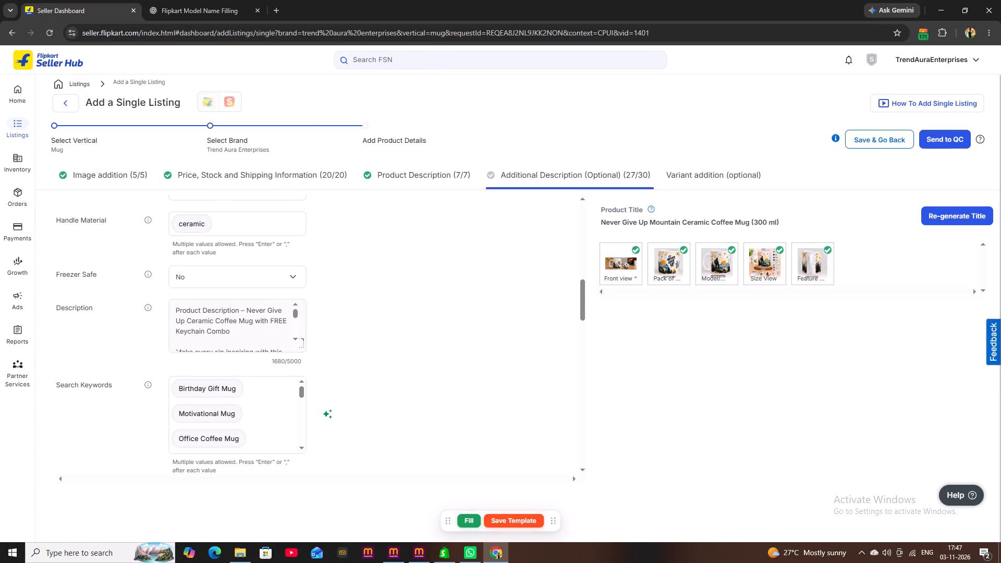
scroll(269, 330, down, 3)
scroll(269, 330, up, 4)
click(396, 331)
scroll(396, 331, up, 1)
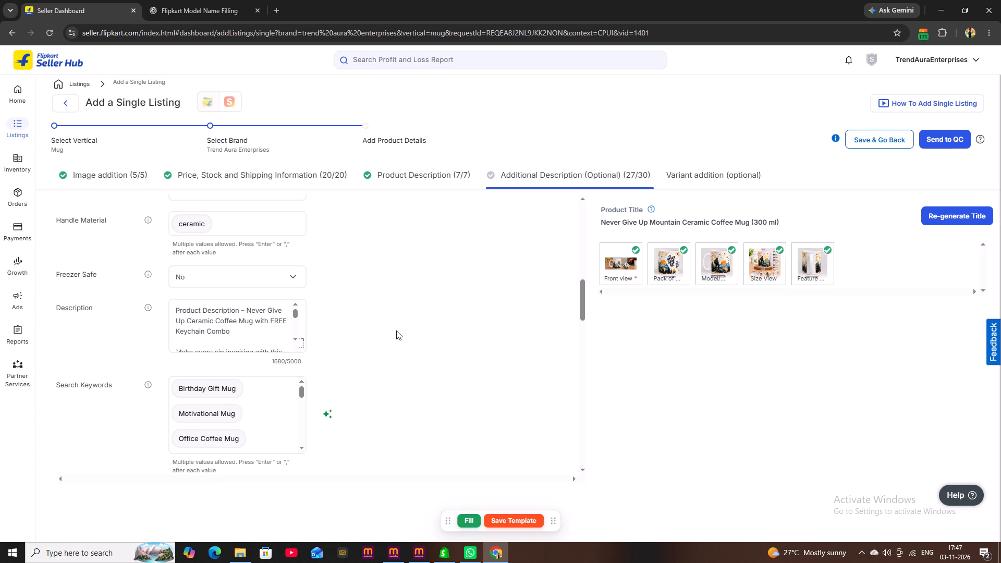
scroll(396, 331, up, 1)
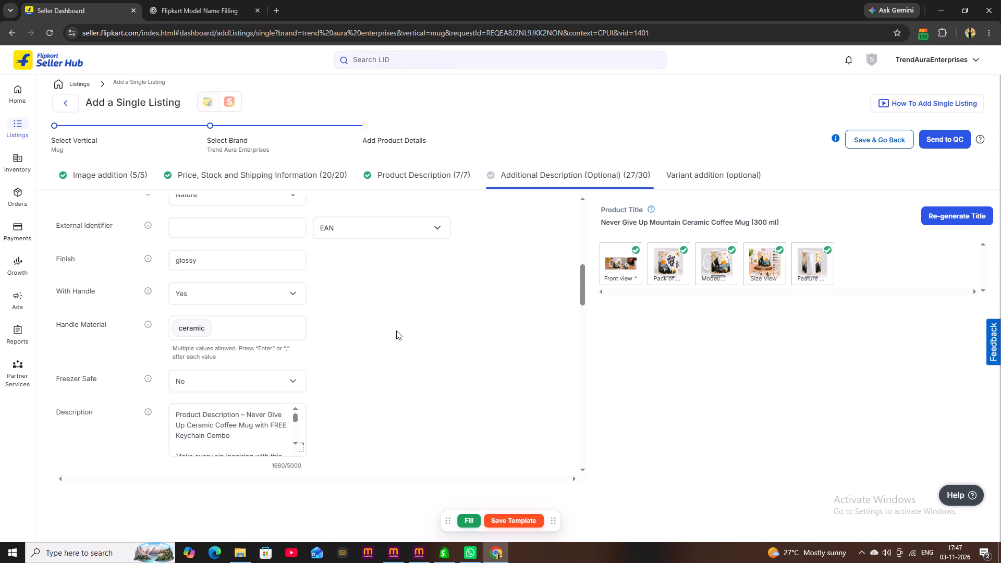
scroll(396, 331, down, 4)
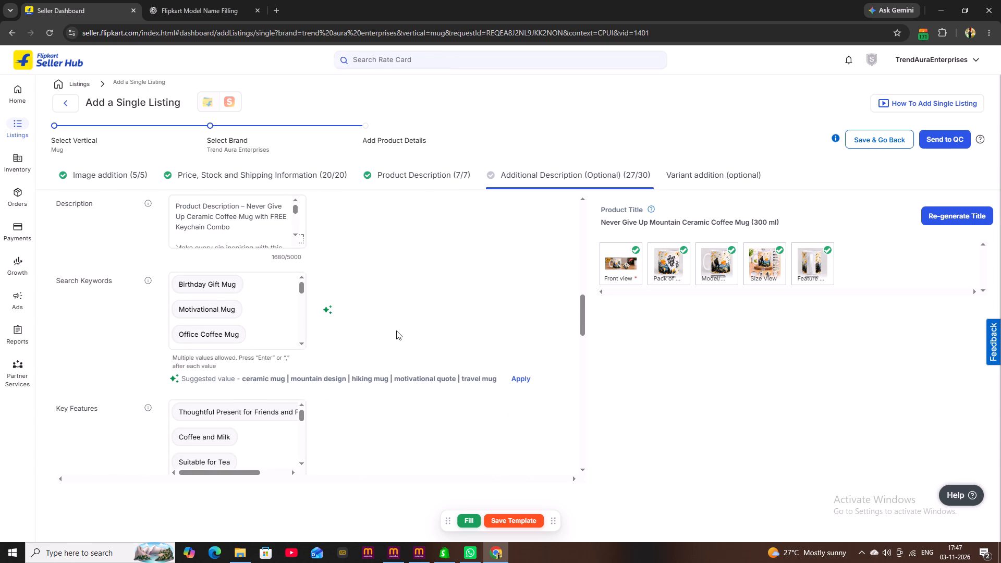
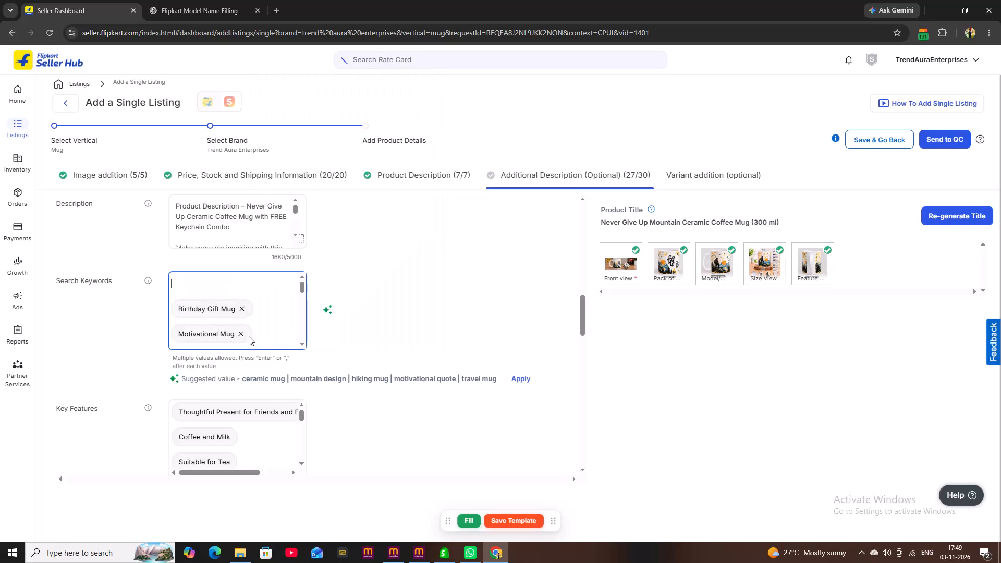
Add the copied keyword list, including Unique Gift Combo, Best Friend Gift and Stylish Printed Mug, to Search Keywords and check the entries.
right_click(210, 284)
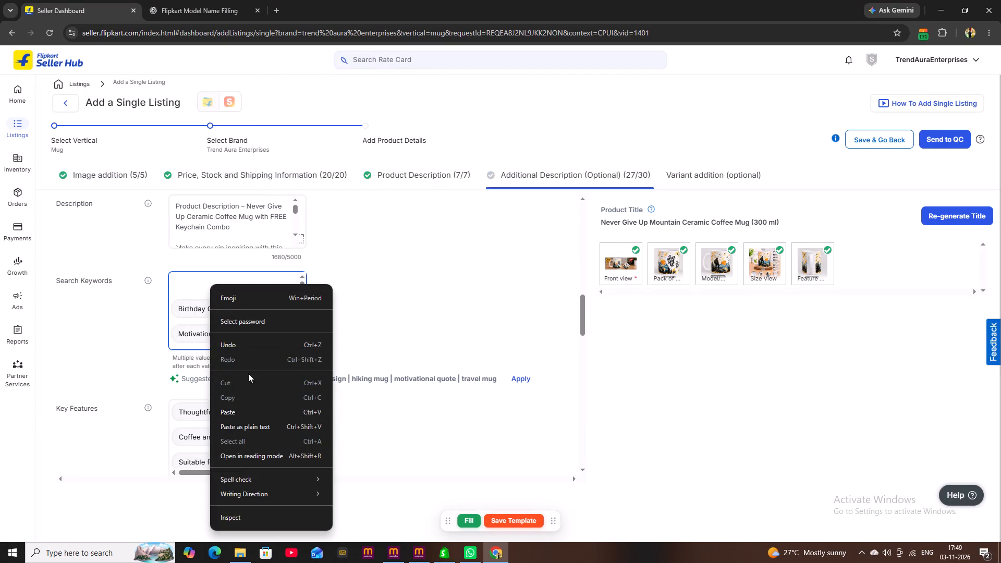
click(248, 414)
click(447, 354)
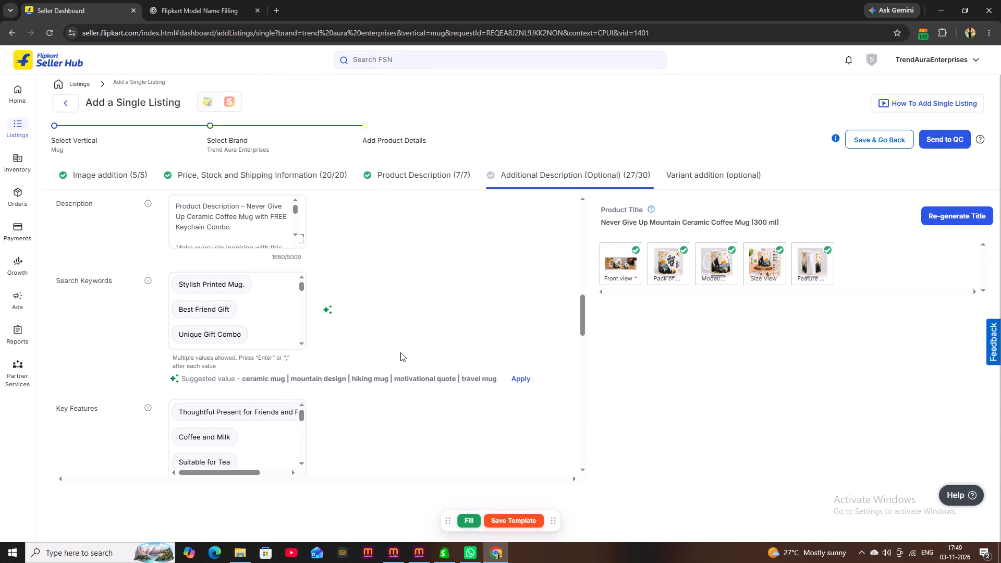
scroll(286, 334, up, 1)
scroll(286, 334, down, 3)
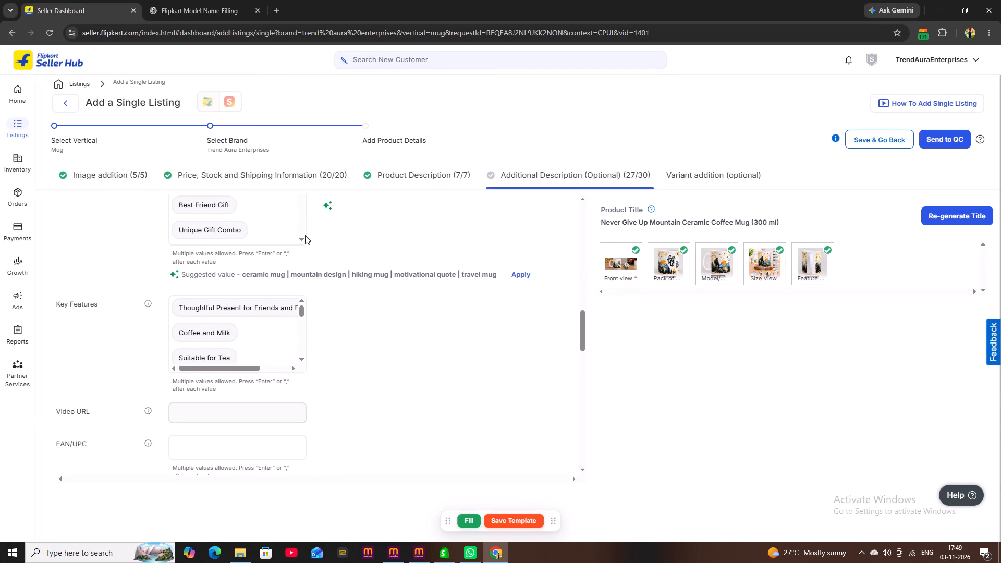
scroll(329, 239, up, 2)
click(289, 317)
scroll(265, 318, down, 9)
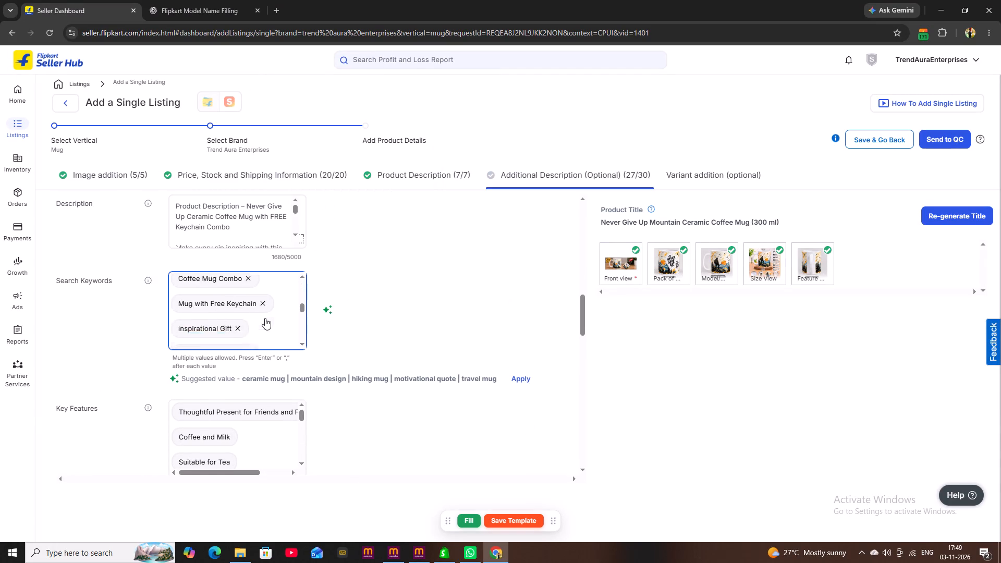
scroll(265, 318, down, 12)
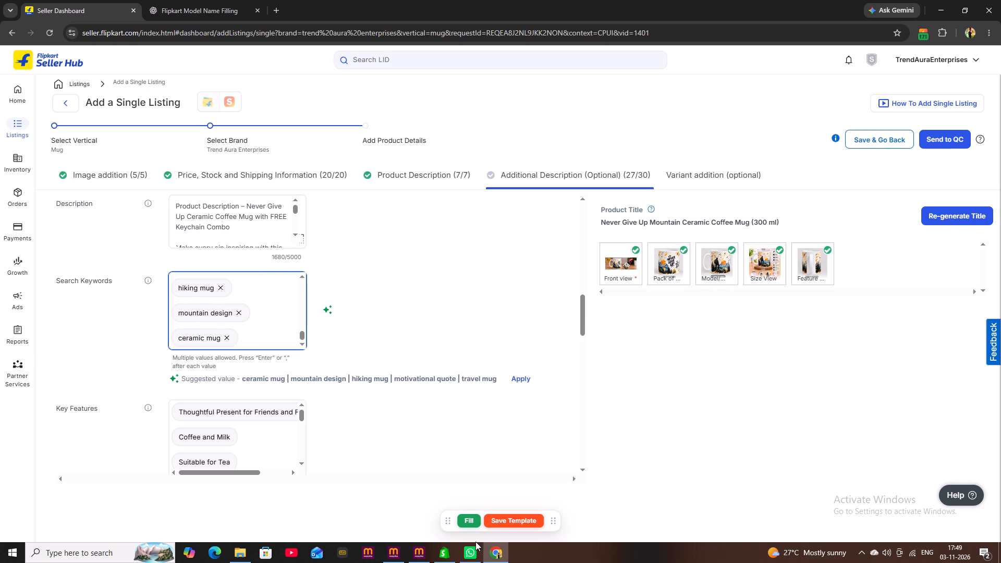
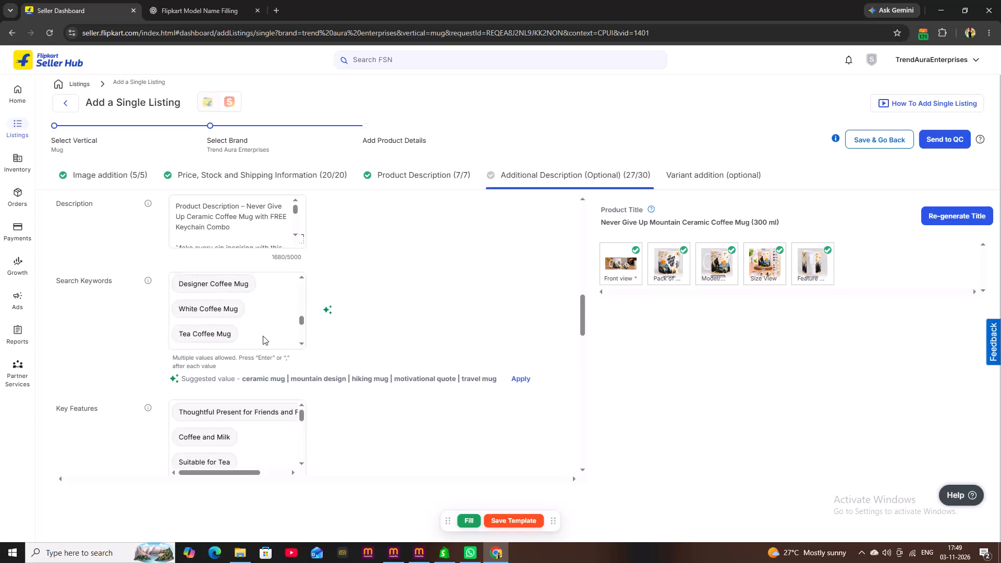
Review the mug listing's Search Keywords entries from the later keywords back to the first one.
scroll(264, 334, up, 1)
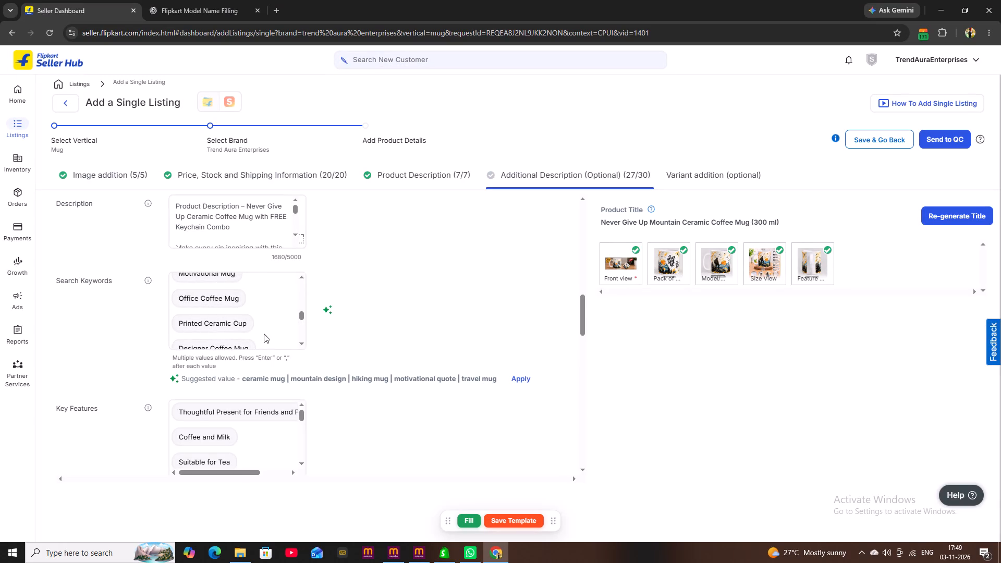
scroll(264, 334, up, 4)
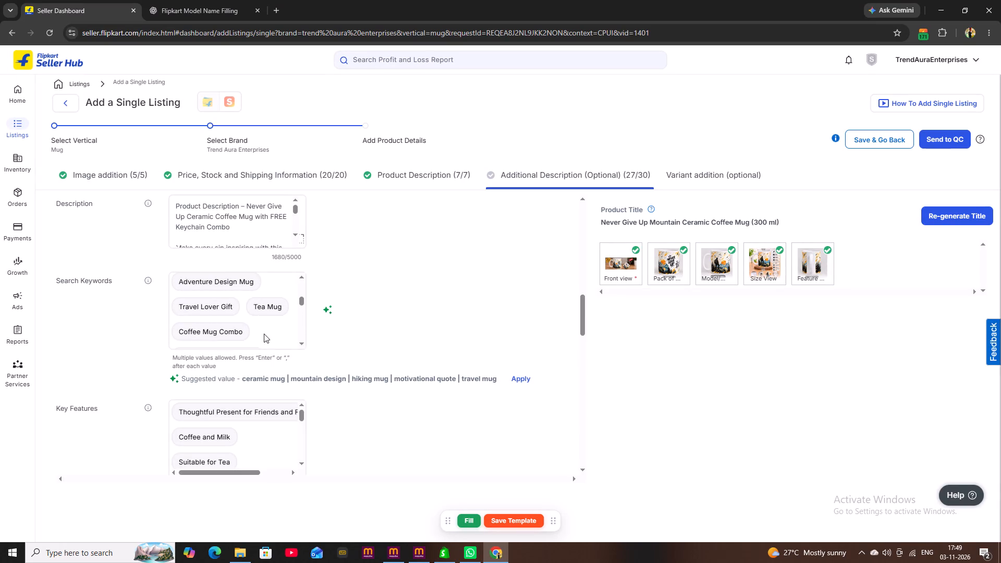
scroll(264, 334, up, 6)
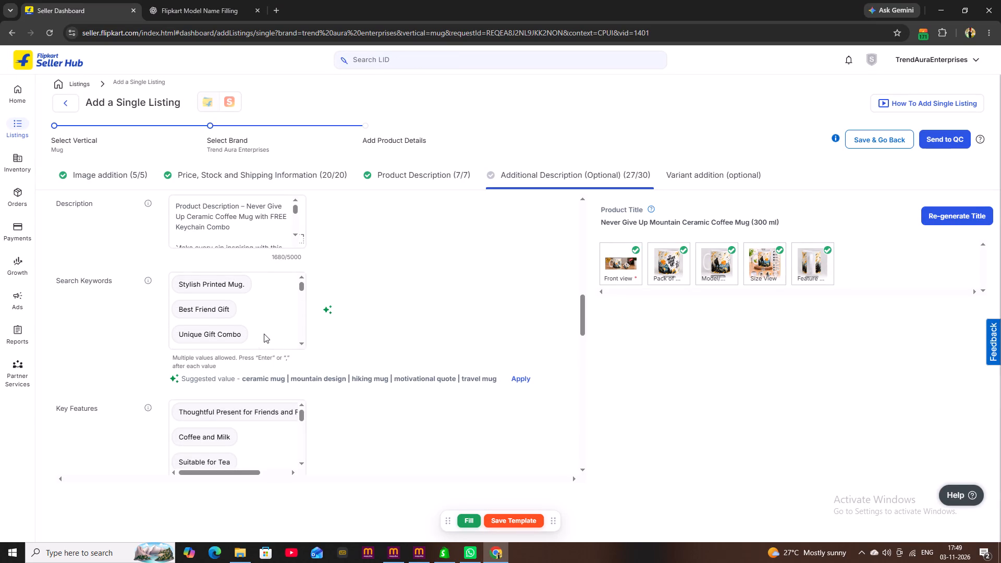
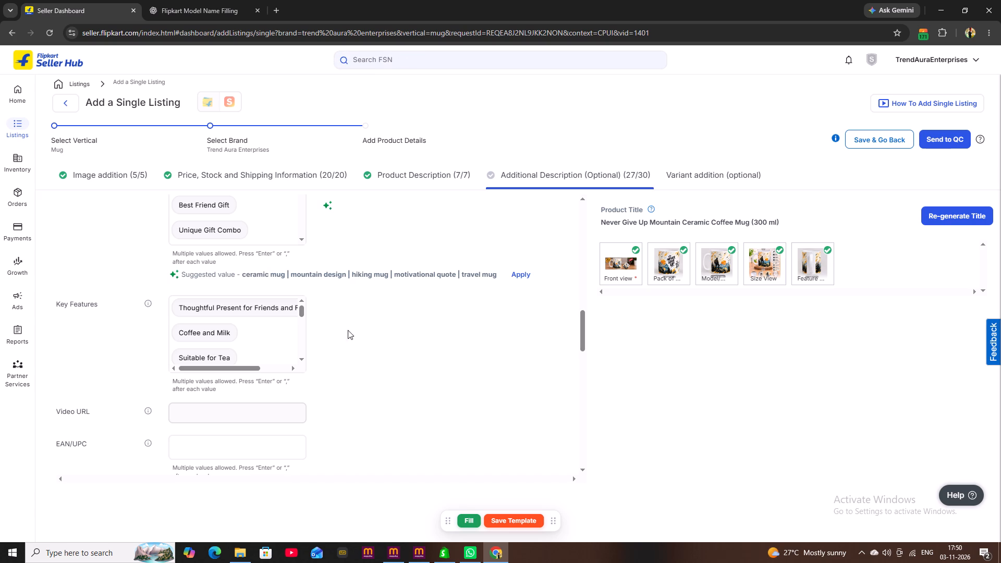
Review all the Key Features values entered for the mug, from the first entry through the end of the list.
scroll(268, 327, down, 3)
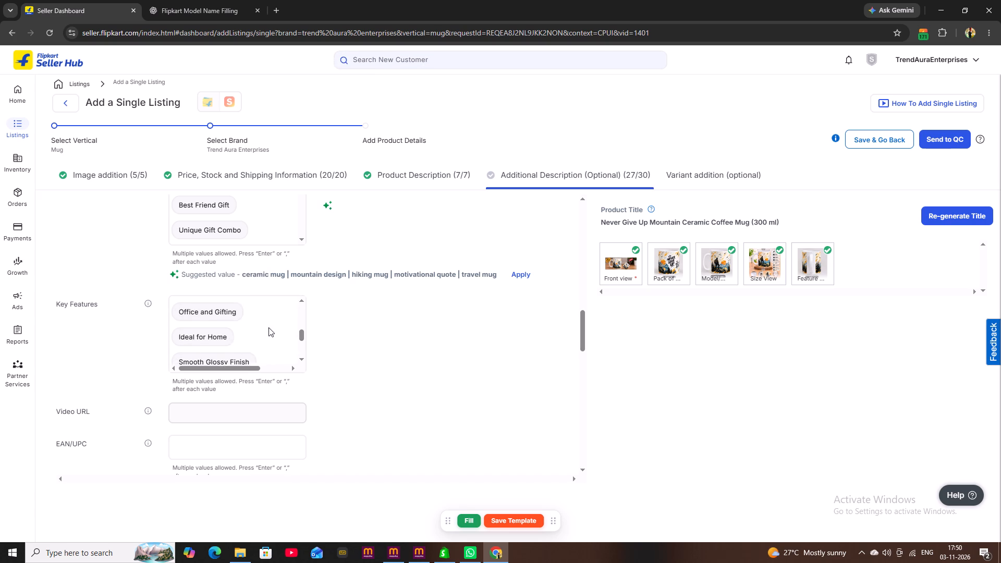
scroll(268, 327, down, 4)
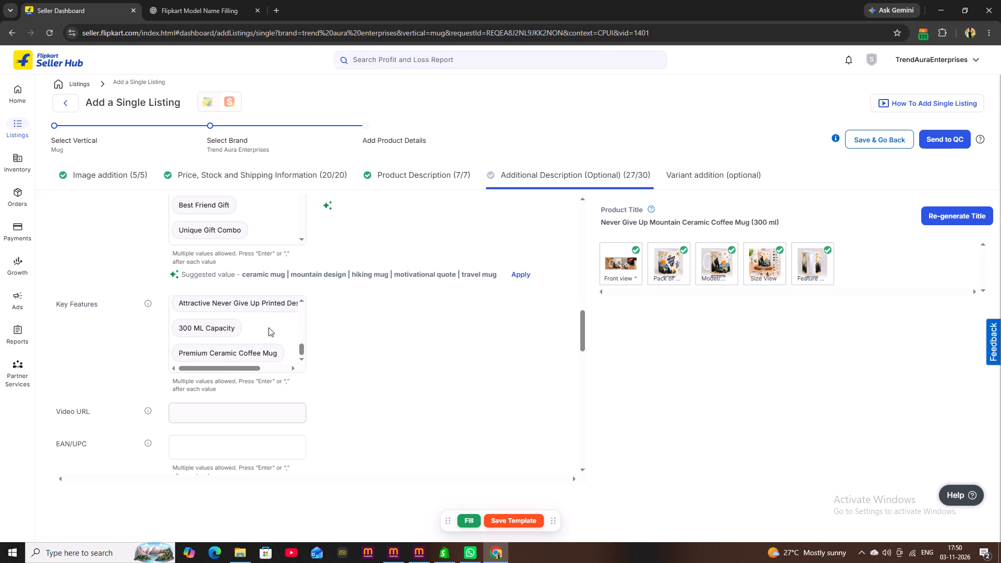
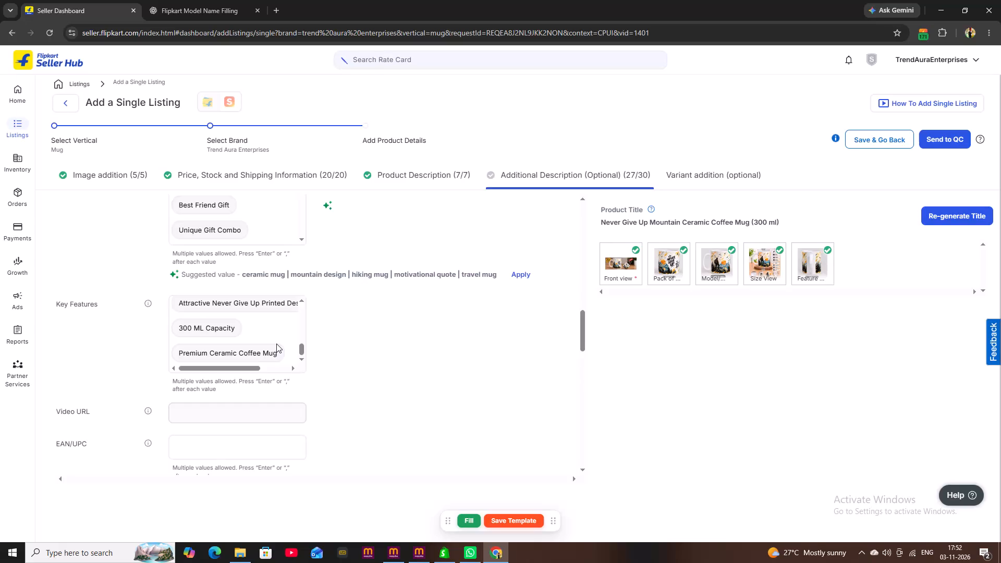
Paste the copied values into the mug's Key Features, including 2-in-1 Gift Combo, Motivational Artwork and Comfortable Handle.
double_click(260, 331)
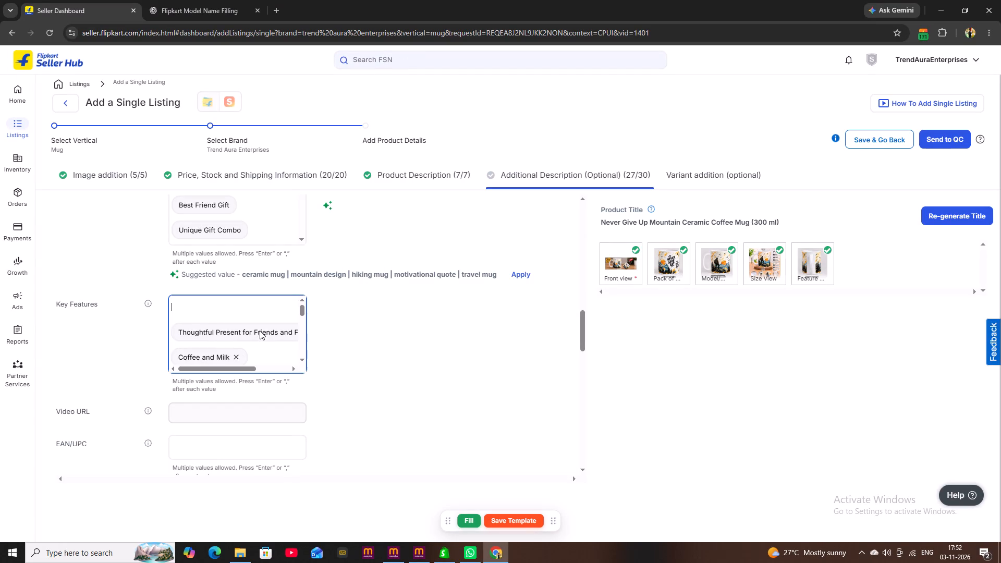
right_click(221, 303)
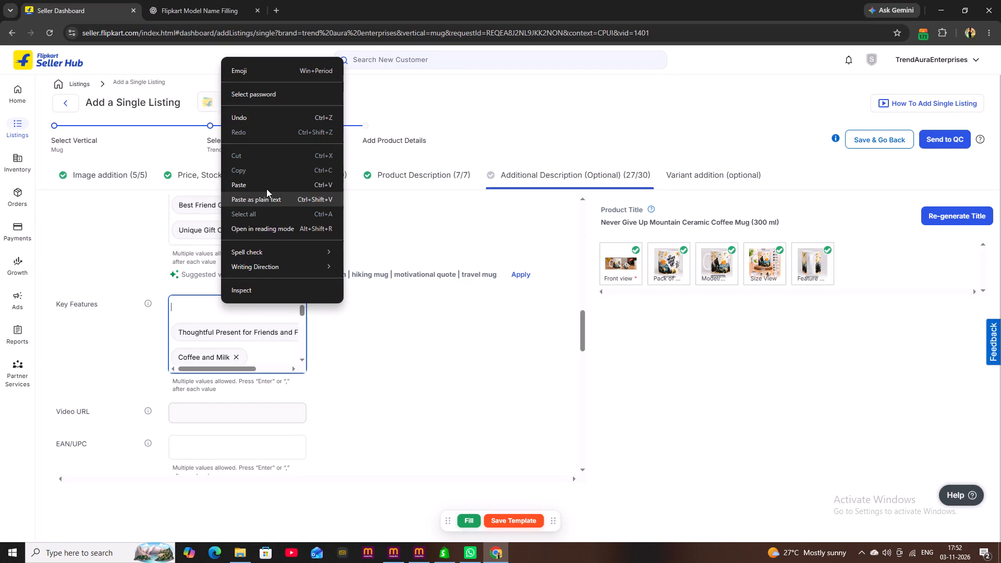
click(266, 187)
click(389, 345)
Review the Additional Description from Key Features through the items included, dimensions, other features and warranty details.
scroll(228, 332, down, 8)
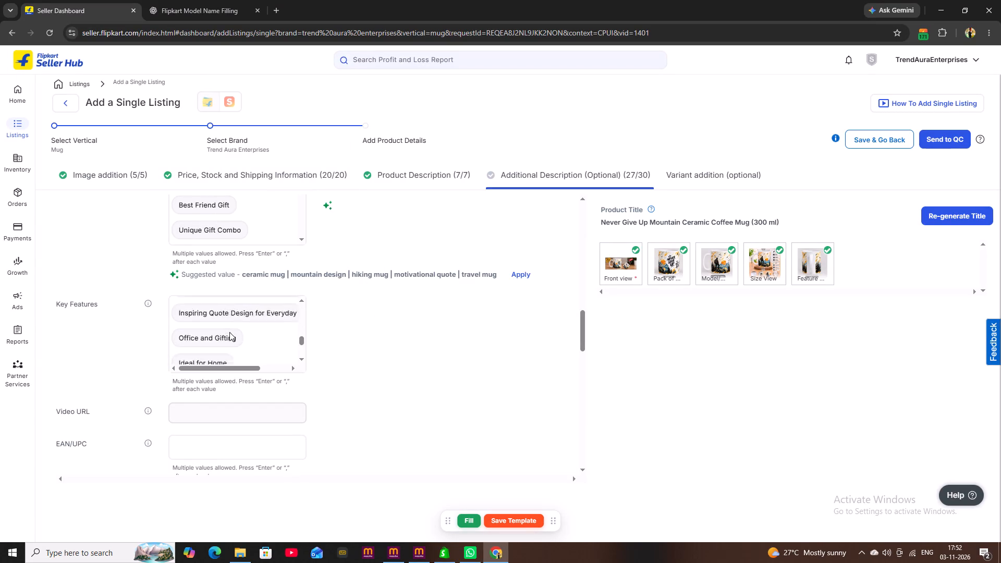
scroll(229, 332, down, 7)
click(435, 354)
scroll(435, 354, down, 6)
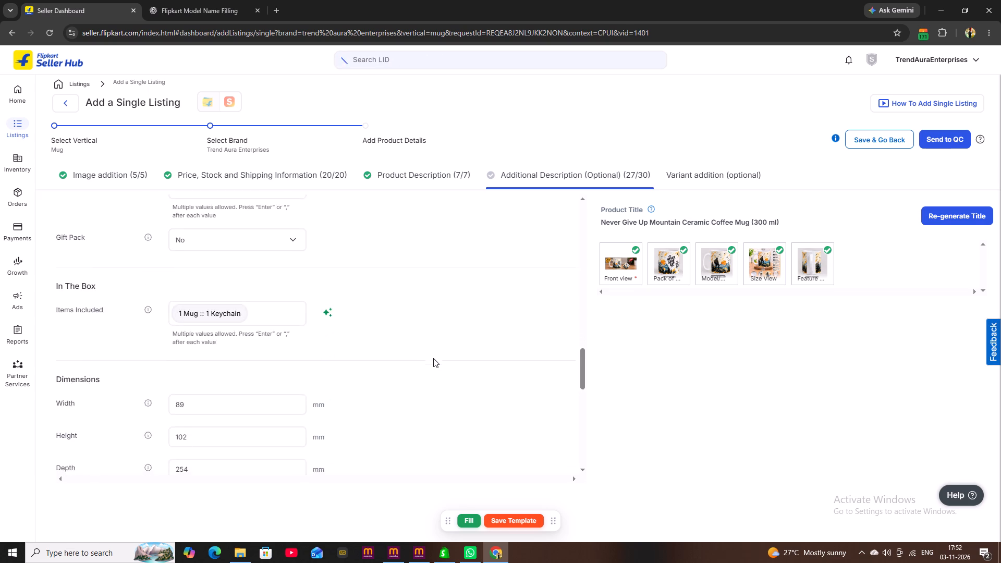
scroll(433, 358, down, 7)
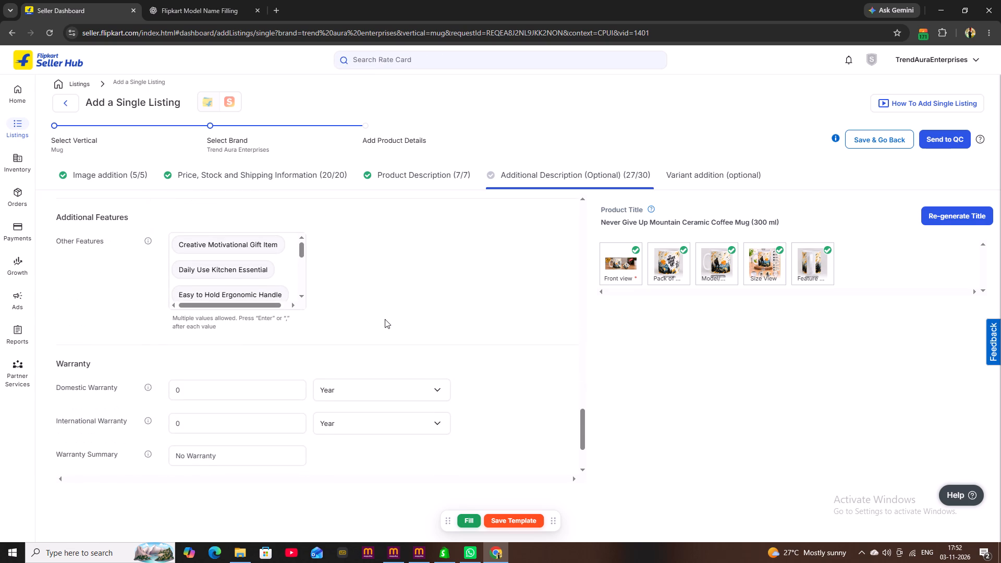
scroll(274, 288, down, 4)
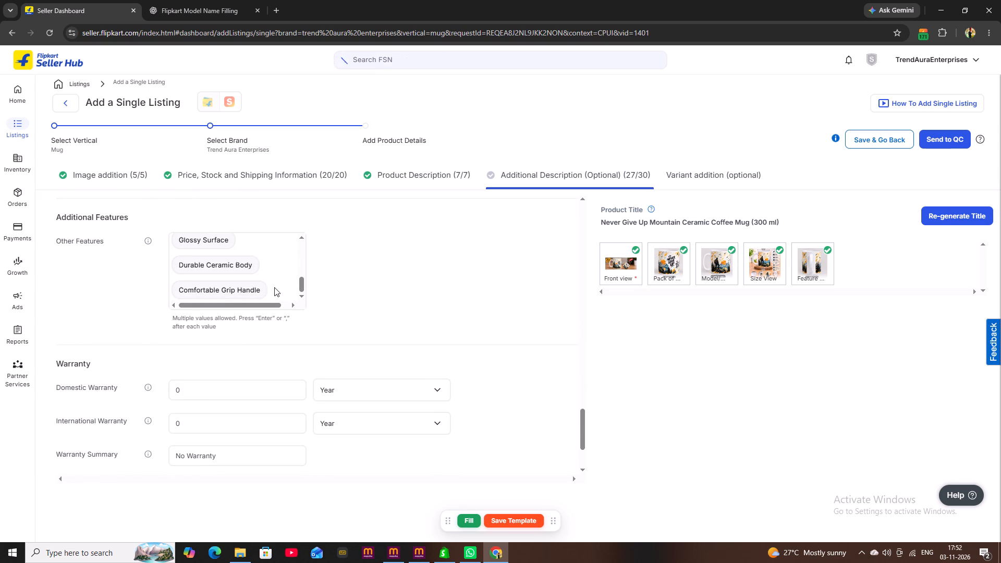
scroll(276, 286, down, 2)
scroll(277, 285, up, 3)
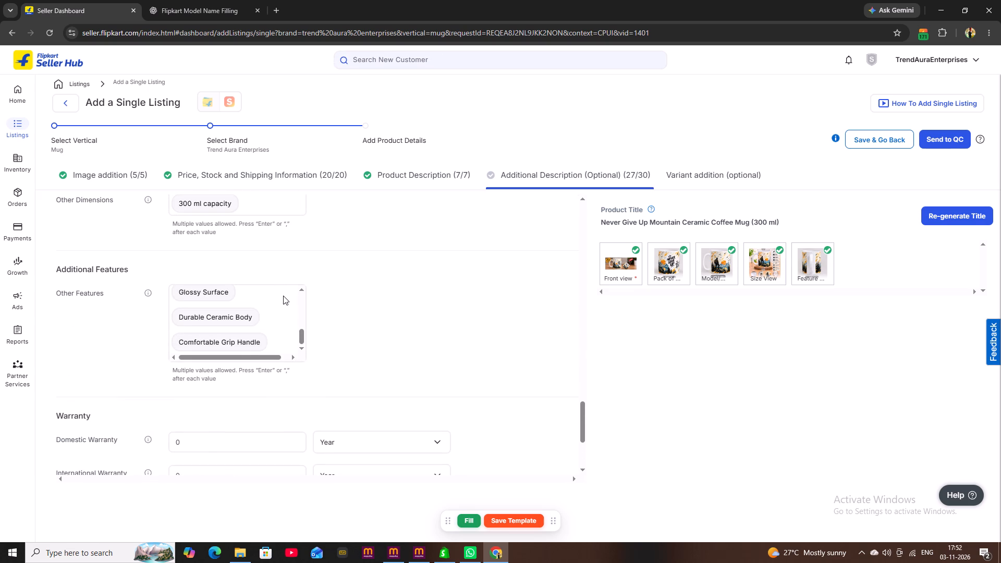
scroll(284, 298, up, 3)
scroll(389, 319, up, 1)
scroll(389, 319, down, 6)
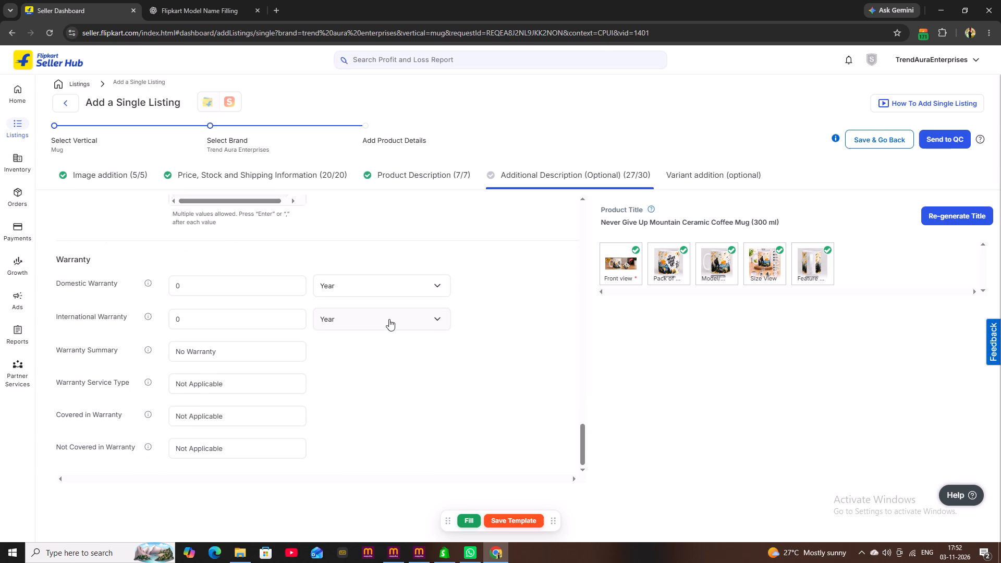
scroll(389, 319, down, 1)
Open the Variant addition section of the mug listing.
click(703, 180)
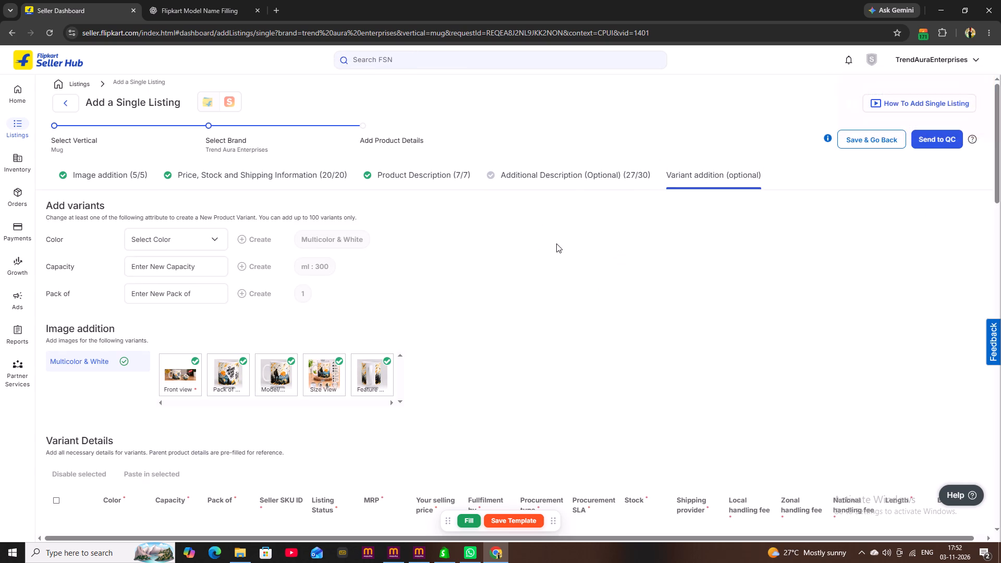
Return to the Additional Description section and recheck its search keywords, key features and remaining fields.
click(579, 176)
scroll(426, 304, down, 4)
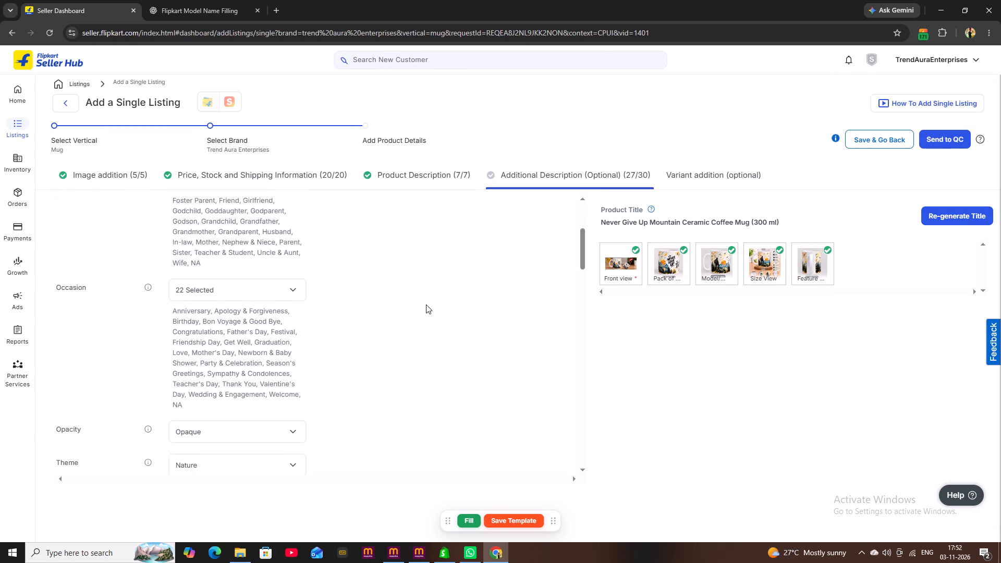
scroll(417, 297, down, 7)
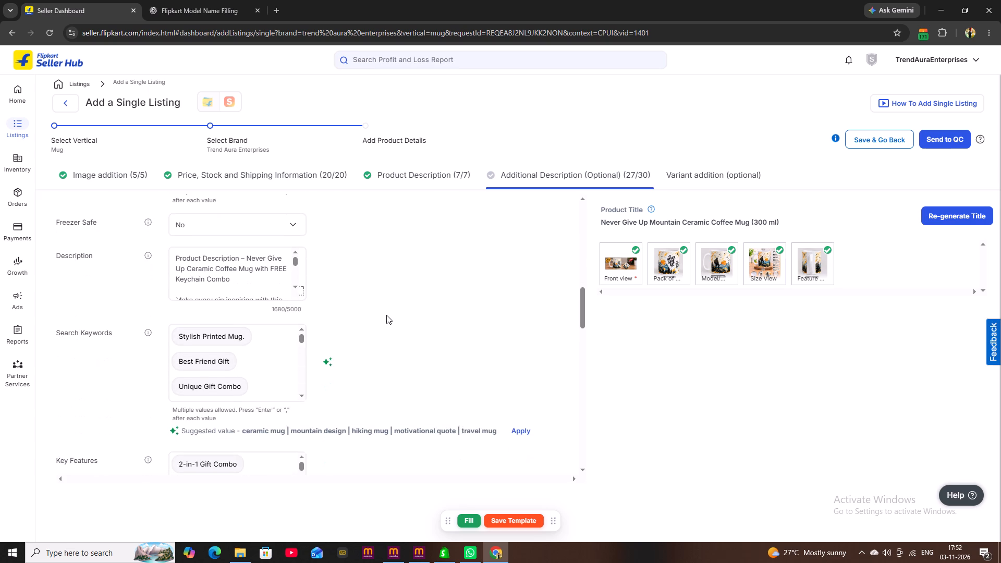
scroll(386, 315, down, 2)
scroll(281, 272, down, 13)
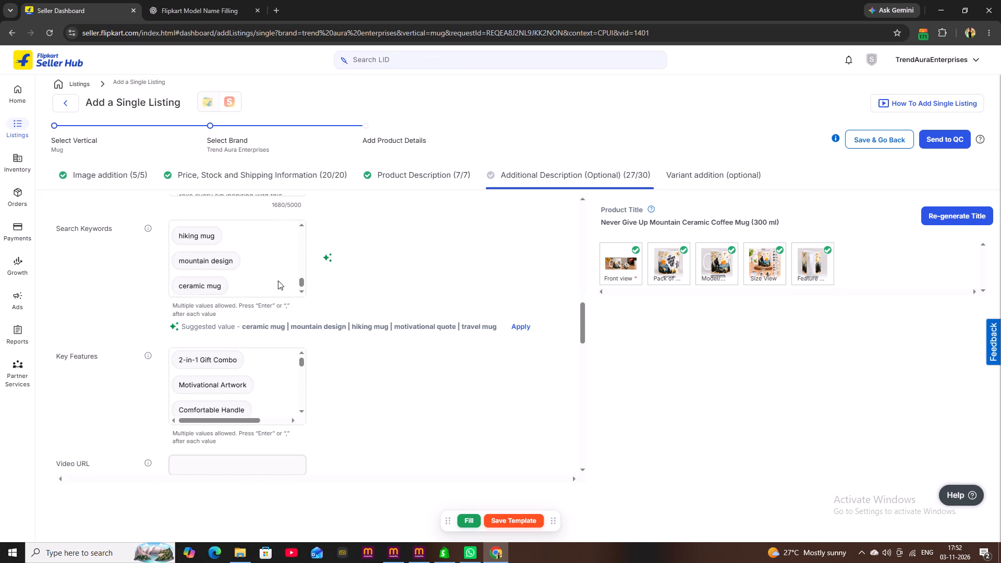
scroll(243, 371, down, 10)
scroll(373, 414, down, 4)
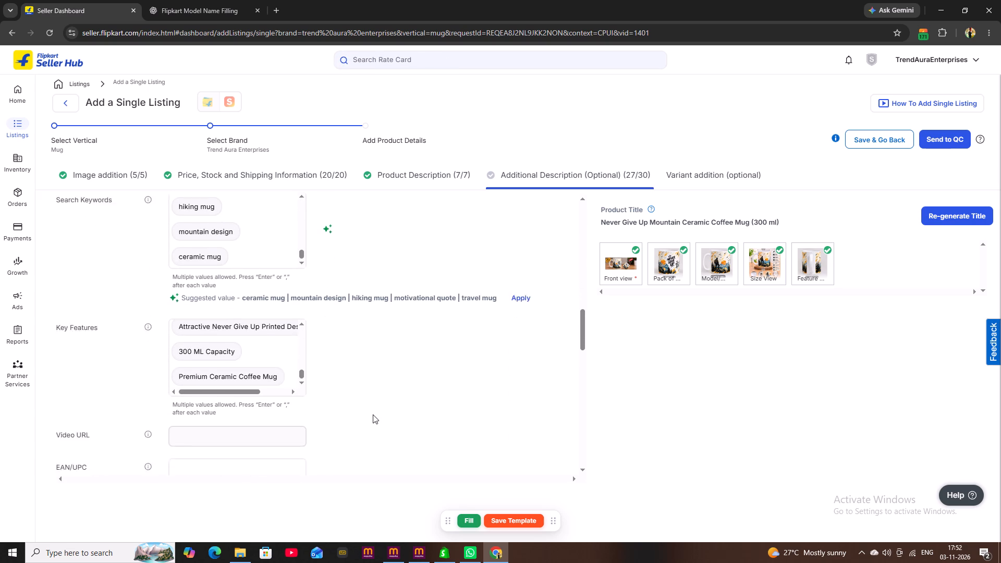
scroll(372, 412, down, 16)
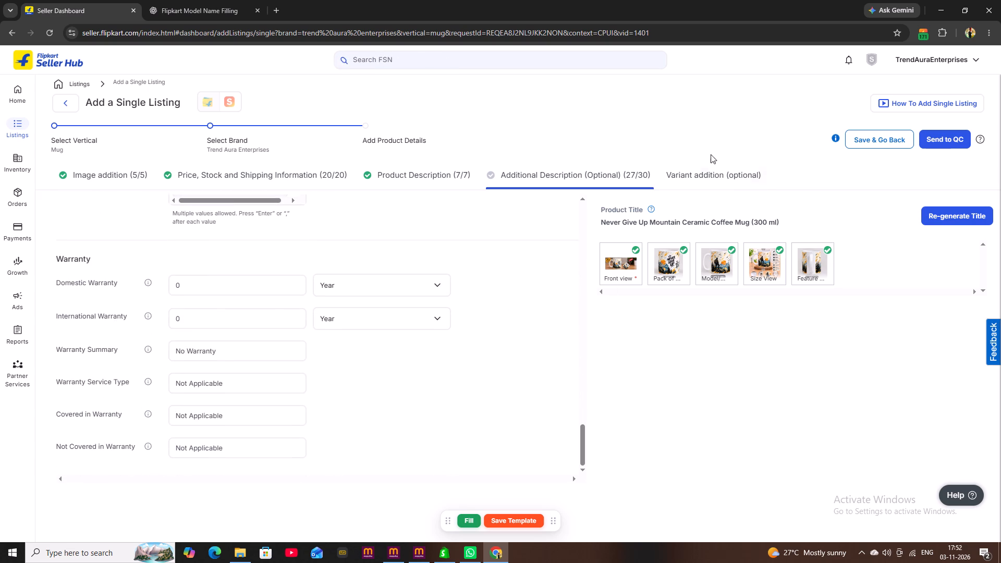
Go to the Variant addition section again and reload the listing page.
click(705, 165)
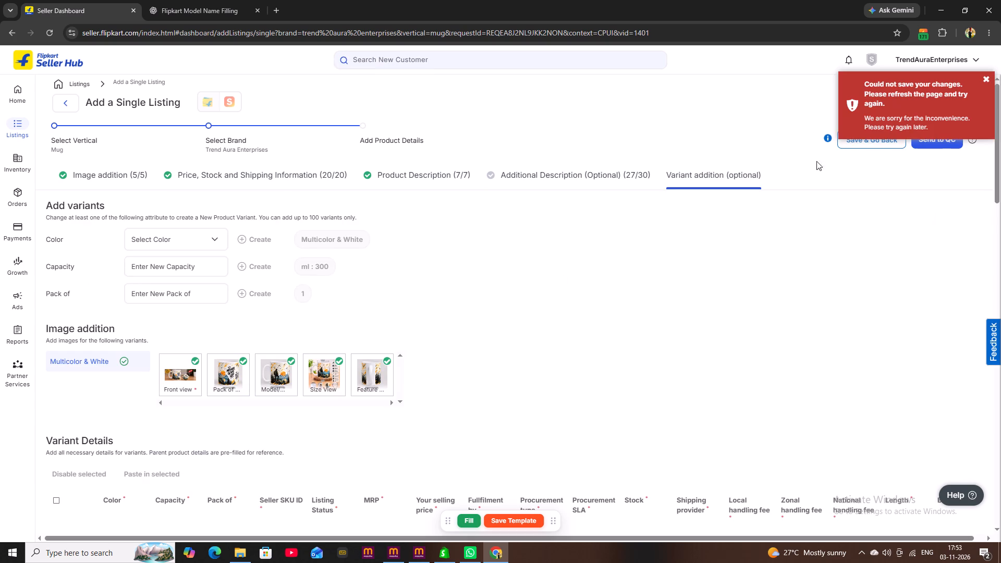
right_click(614, 222)
click(629, 267)
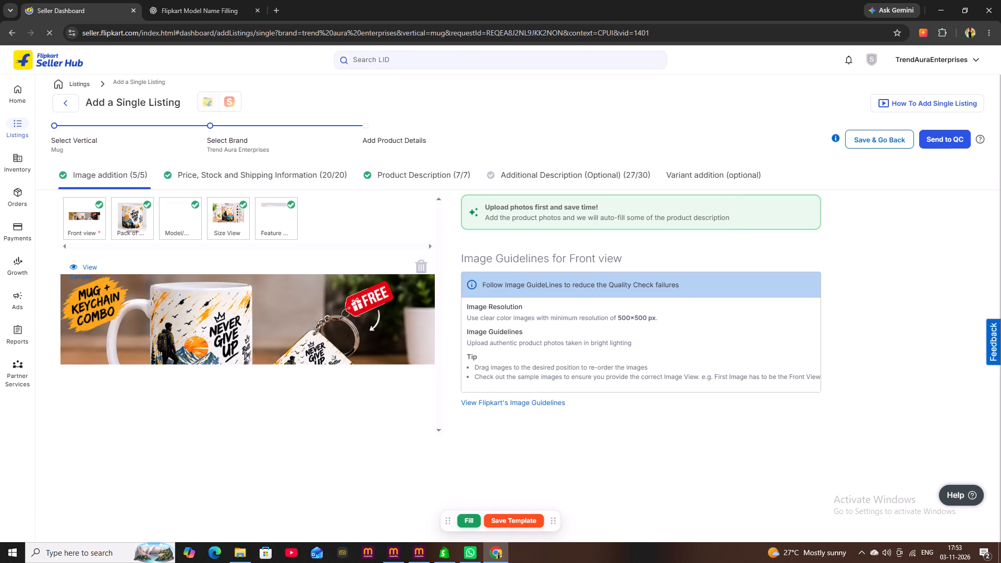
Reopen the Additional Description section and check its attributes, description text and search keywords after the page reload.
click(263, 177)
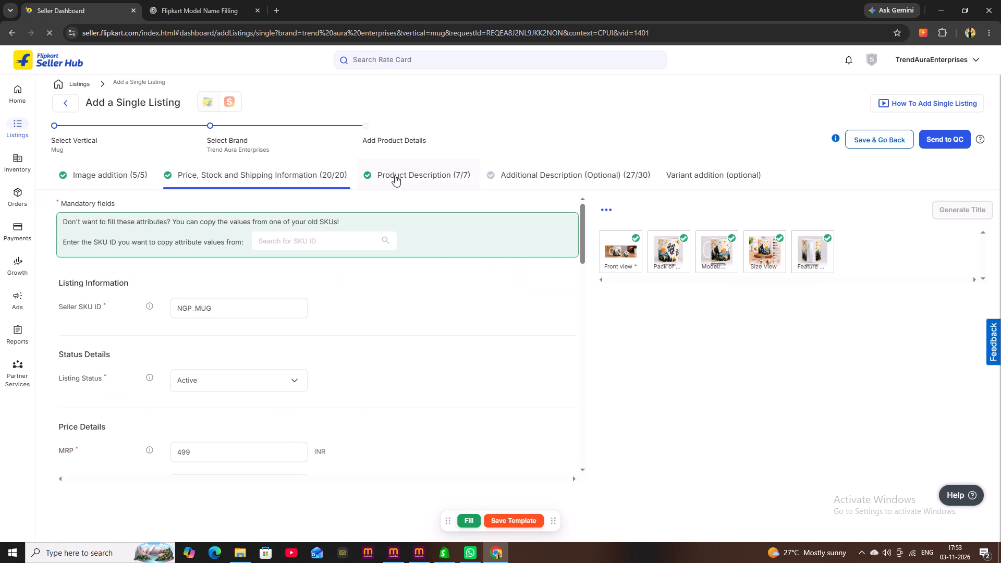
click(433, 179)
click(564, 181)
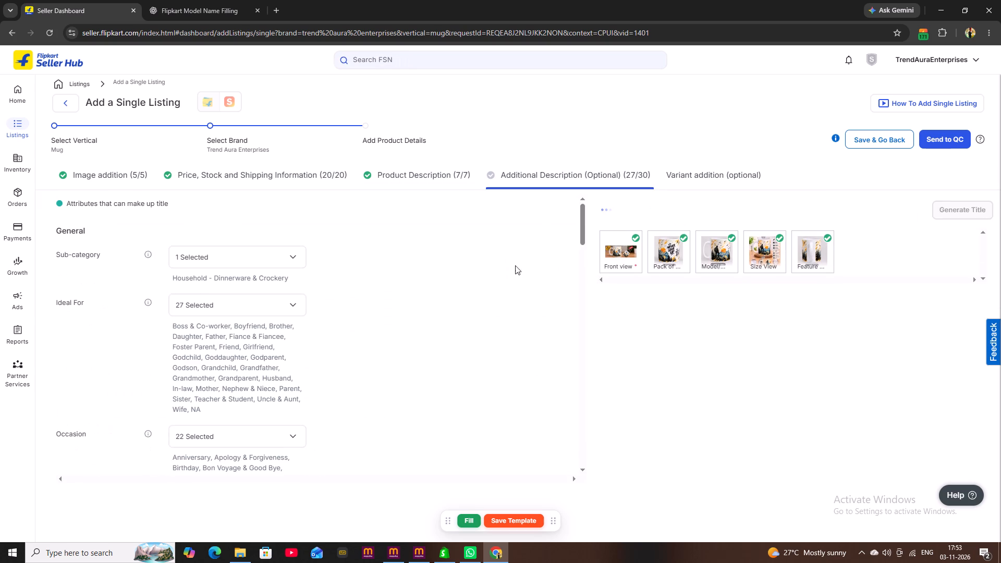
scroll(382, 340, down, 4)
scroll(382, 340, up, 3)
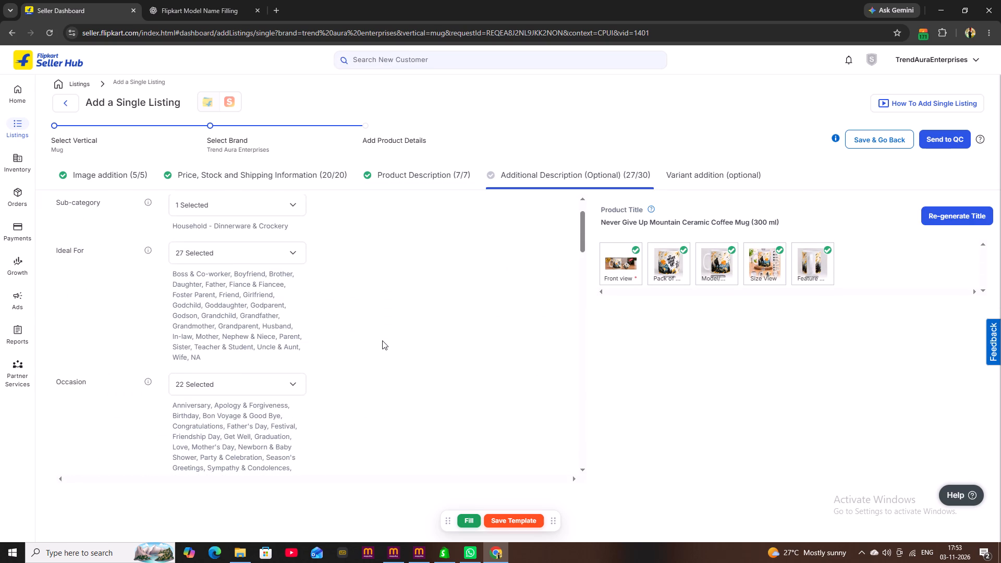
scroll(382, 340, down, 6)
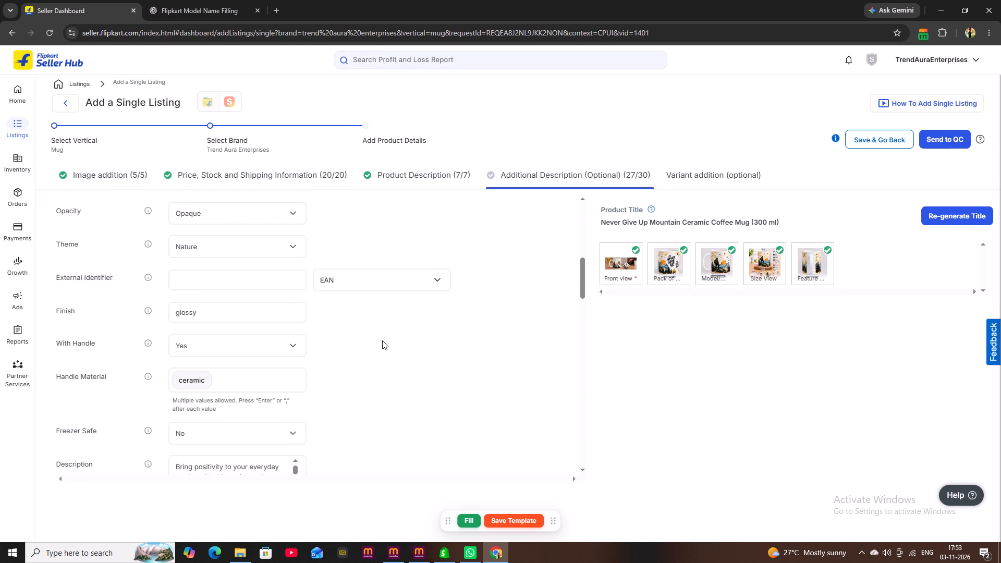
scroll(382, 340, down, 3)
scroll(267, 381, down, 3)
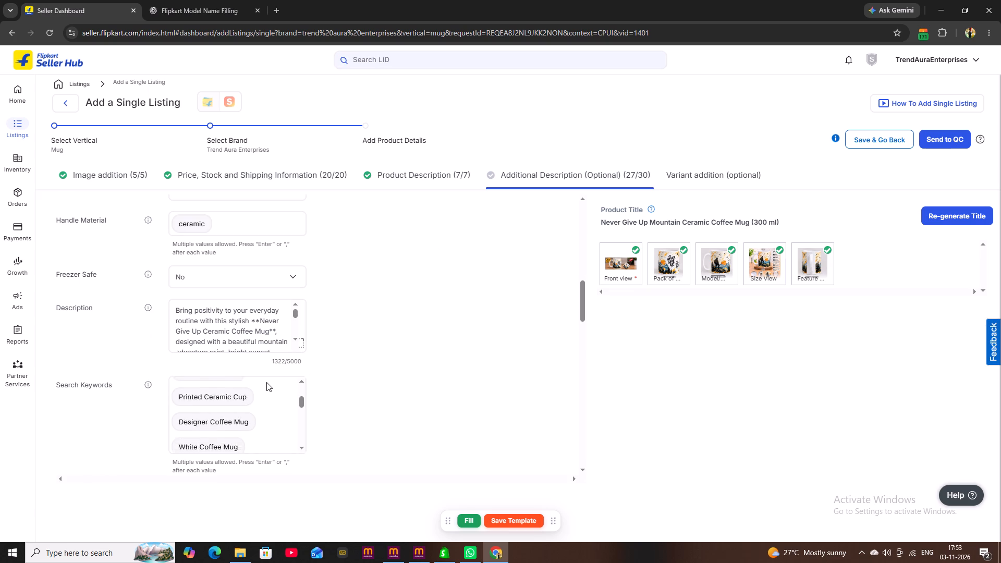
scroll(266, 382, down, 9)
Check the full Key Features list against the values added before the page reload.
click(371, 369)
scroll(372, 366, down, 4)
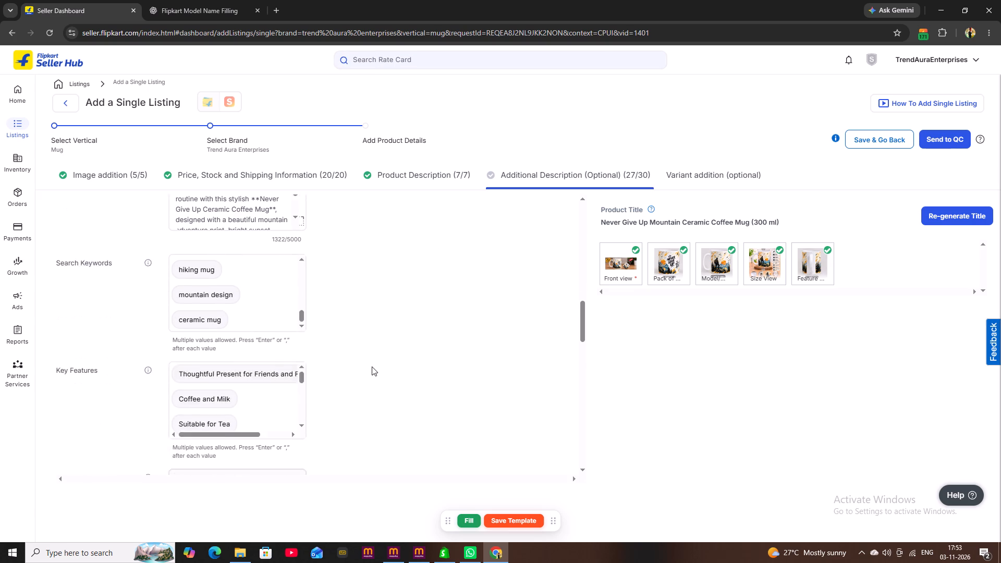
scroll(260, 313, down, 9)
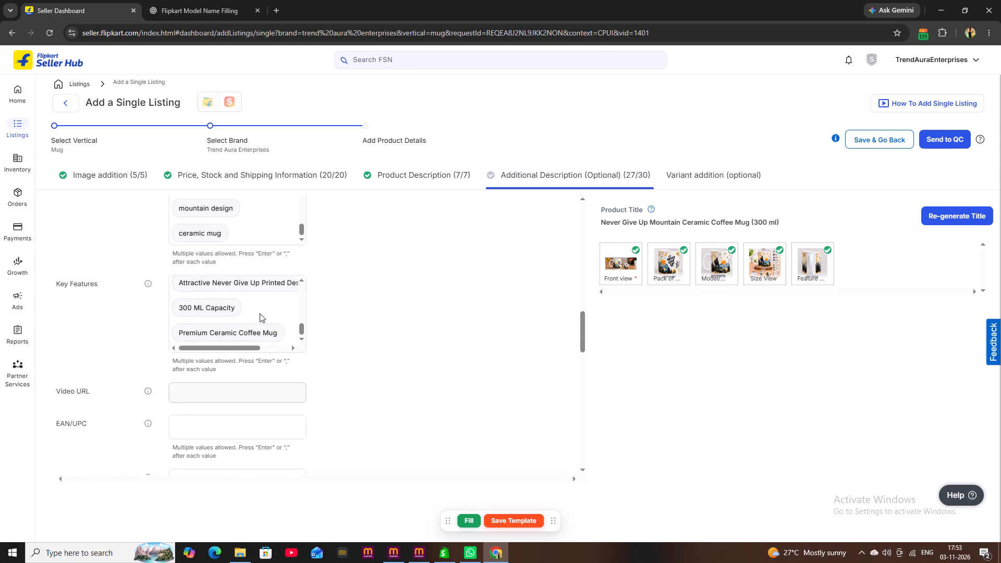
scroll(260, 313, up, 9)
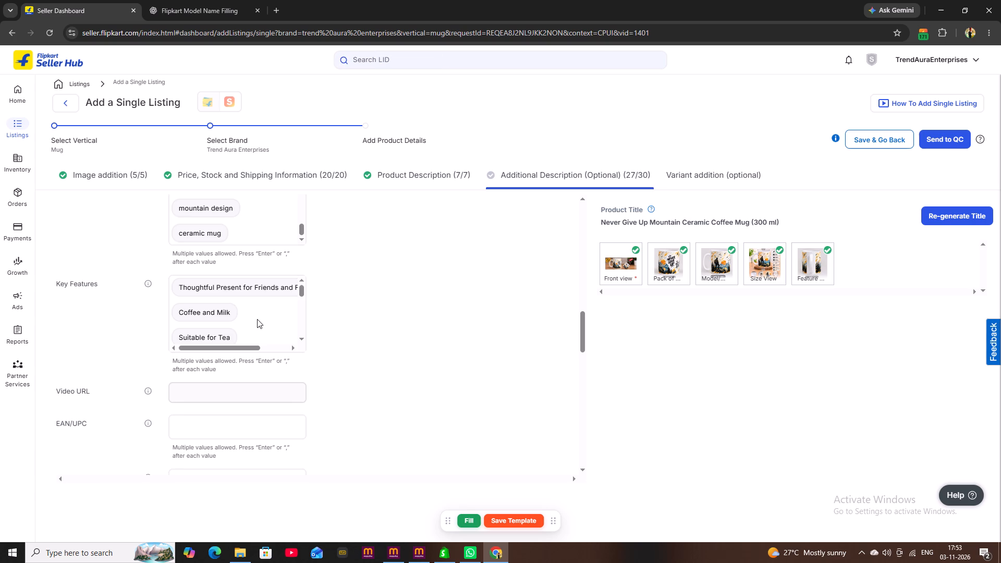
scroll(366, 316, up, 3)
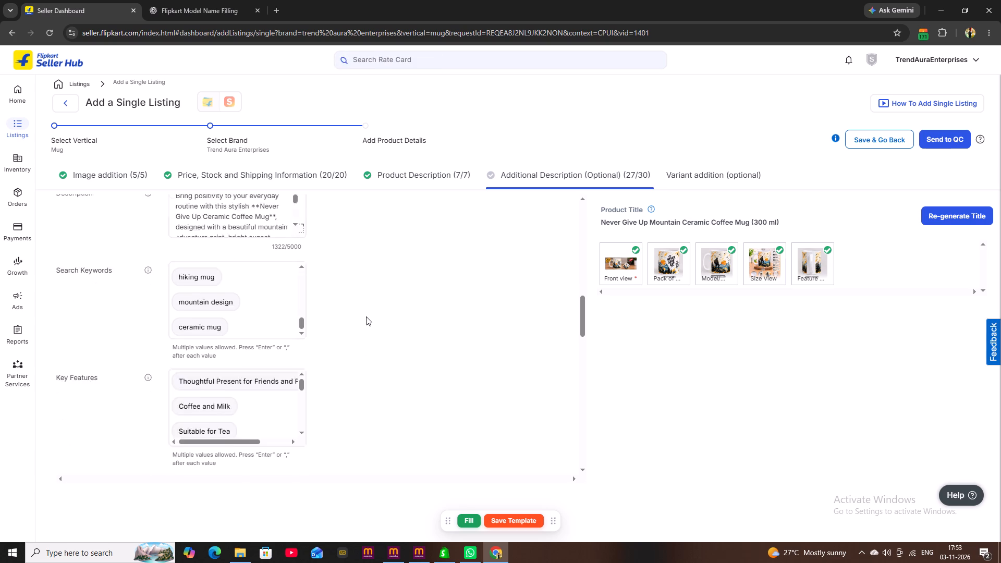
Review the listing's description text through its specifications and recheck the search keywords.
scroll(281, 363, down, 1)
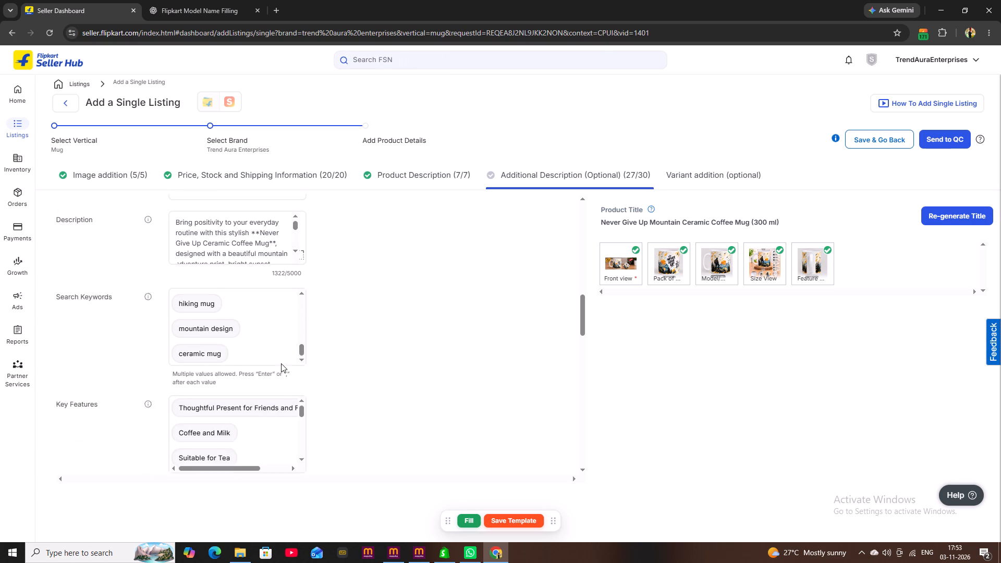
scroll(281, 363, up, 3)
scroll(281, 363, down, 2)
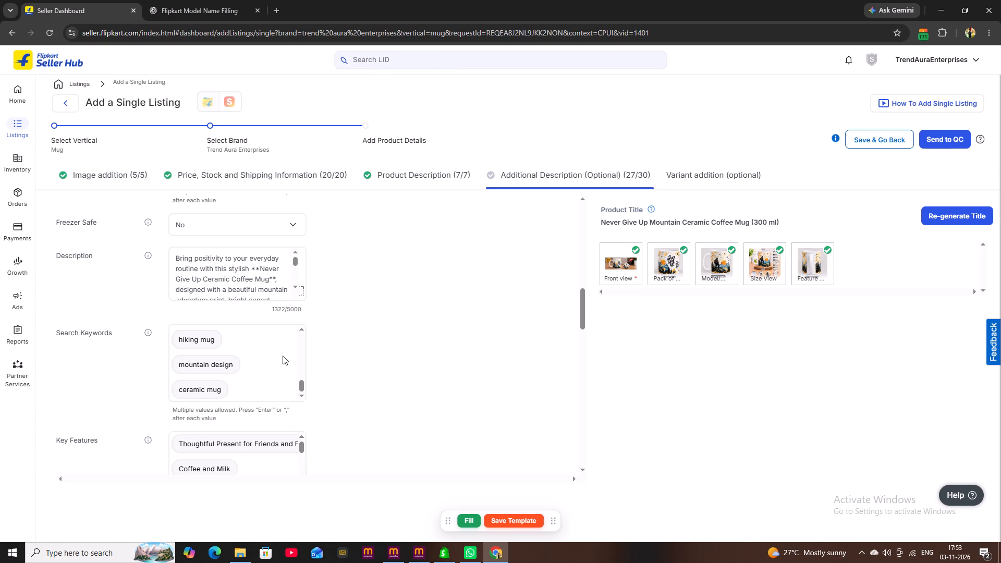
scroll(258, 274, down, 1)
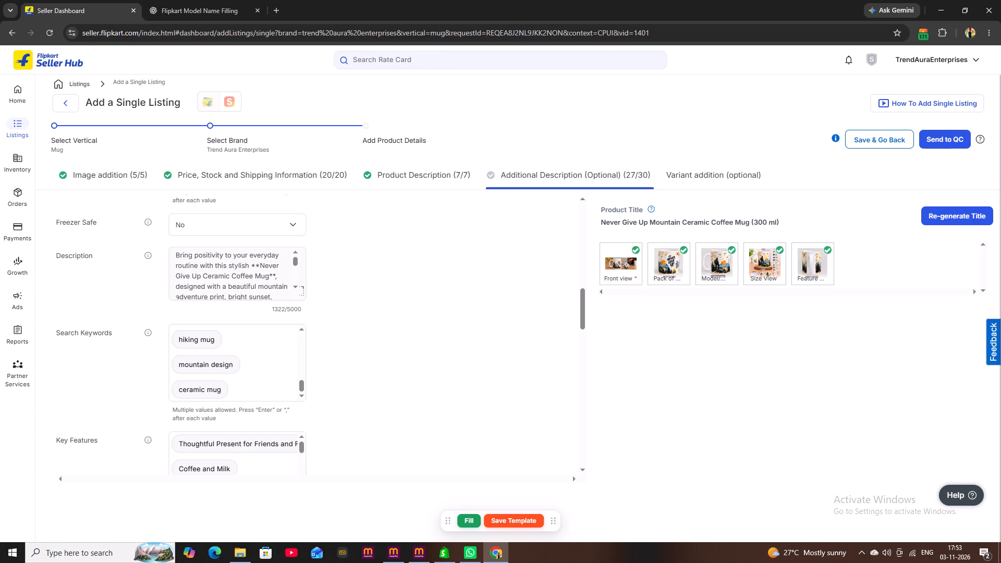
scroll(258, 274, down, 9)
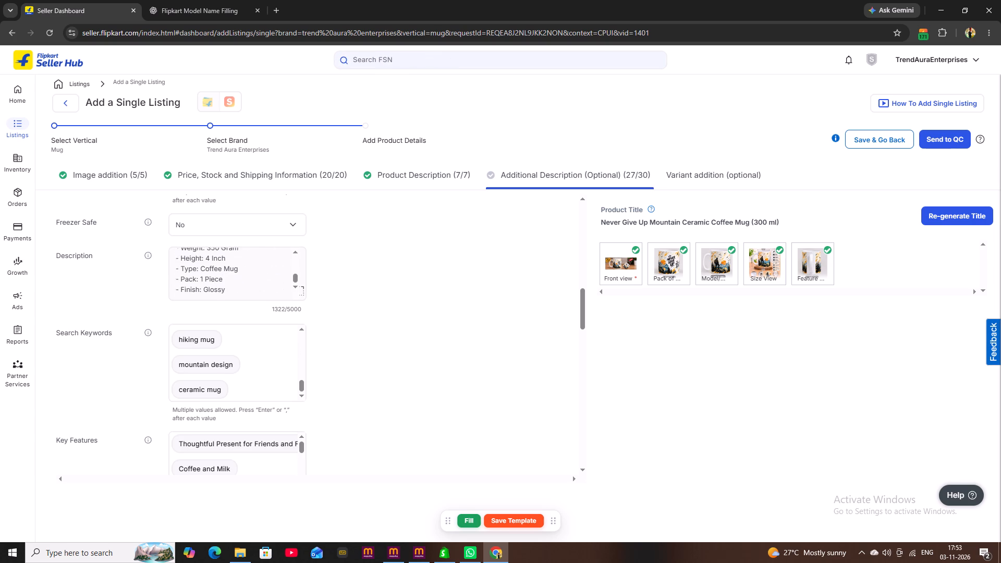
scroll(258, 274, down, 2)
scroll(258, 274, up, 4)
Clear all the text from the Description field in the Additional Description section.
drag(235, 288, 151, 218)
key(BackSpace)
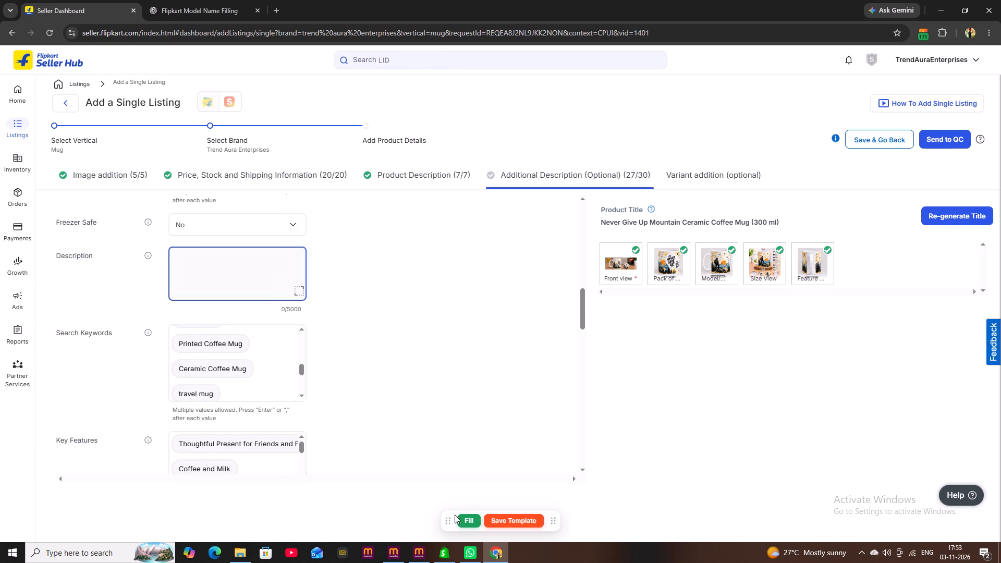
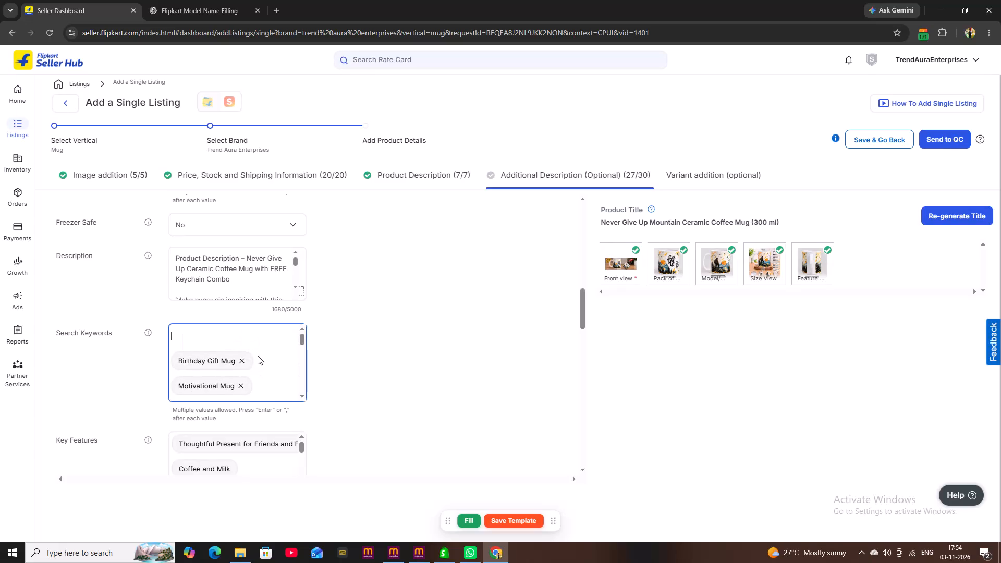
Add the copied search keywords to the Search Keywords field, including Stylish Printed Mug., Best Friend Gift and Unique Gift Combo.
right_click(266, 333)
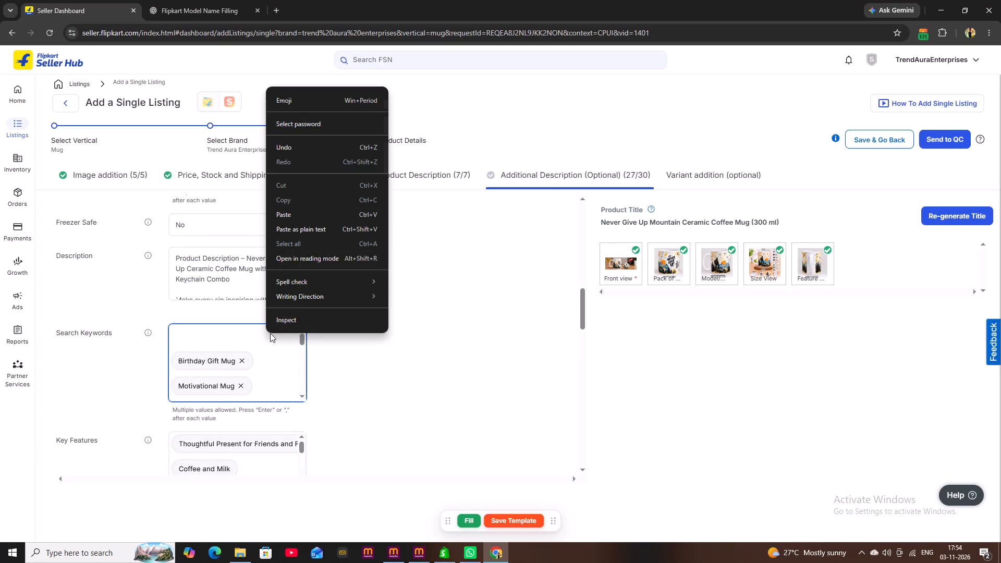
click(306, 217)
click(364, 376)
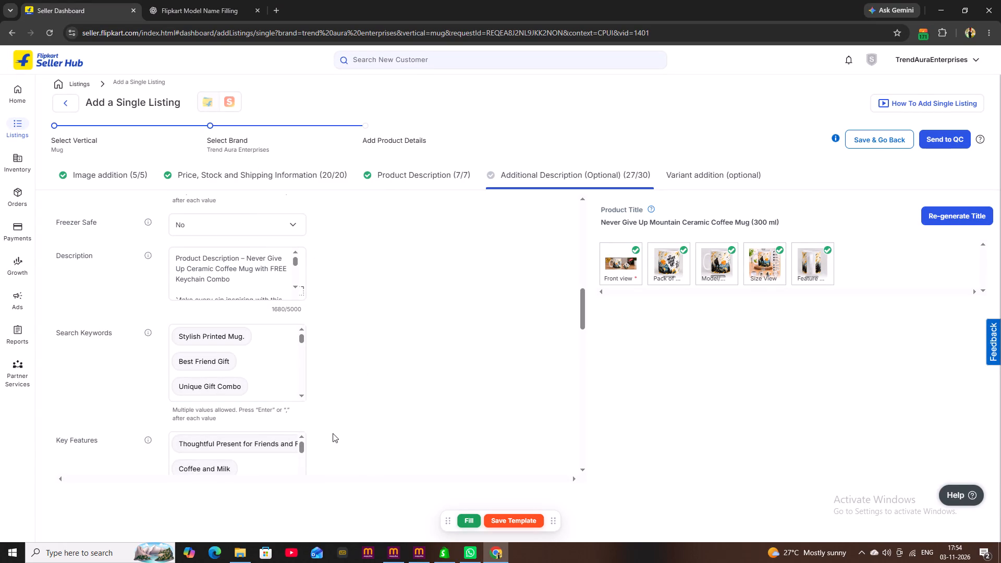
scroll(349, 442, down, 5)
scroll(360, 437, up, 2)
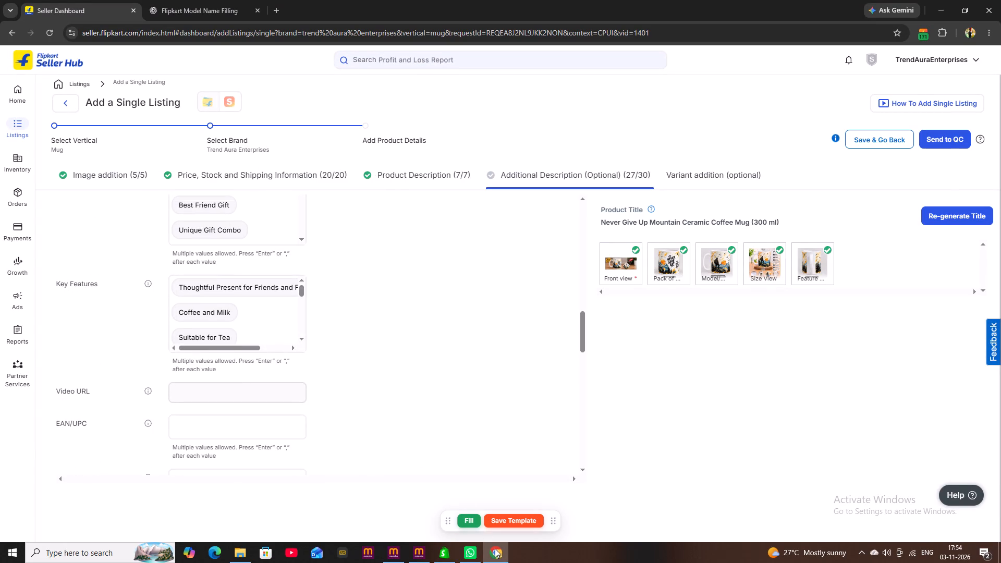
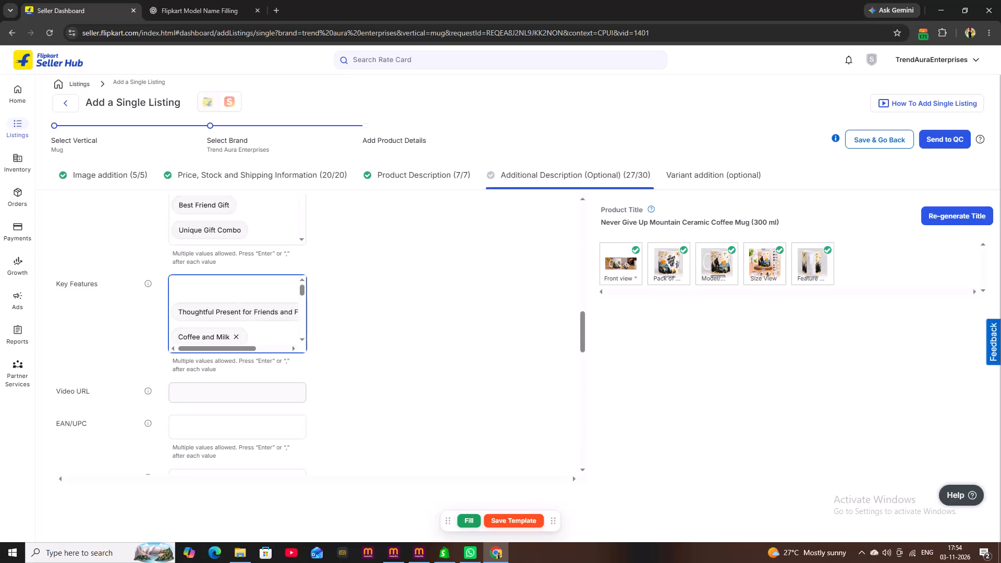
Check the remaining Additional Description fields, from Video URL, gift pack and items included through the warranty details.
right_click(215, 281)
click(235, 409)
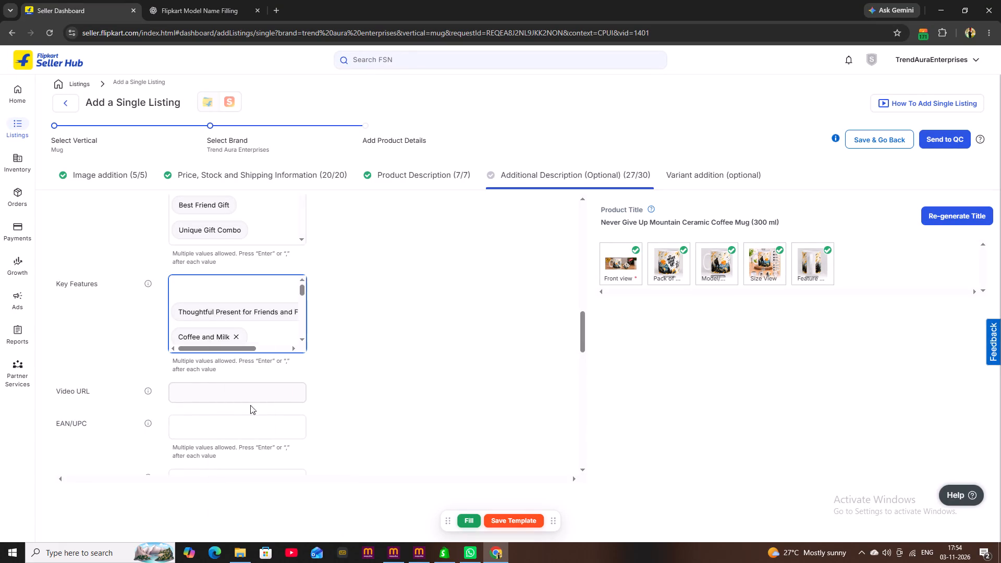
click(394, 371)
scroll(394, 371, down, 3)
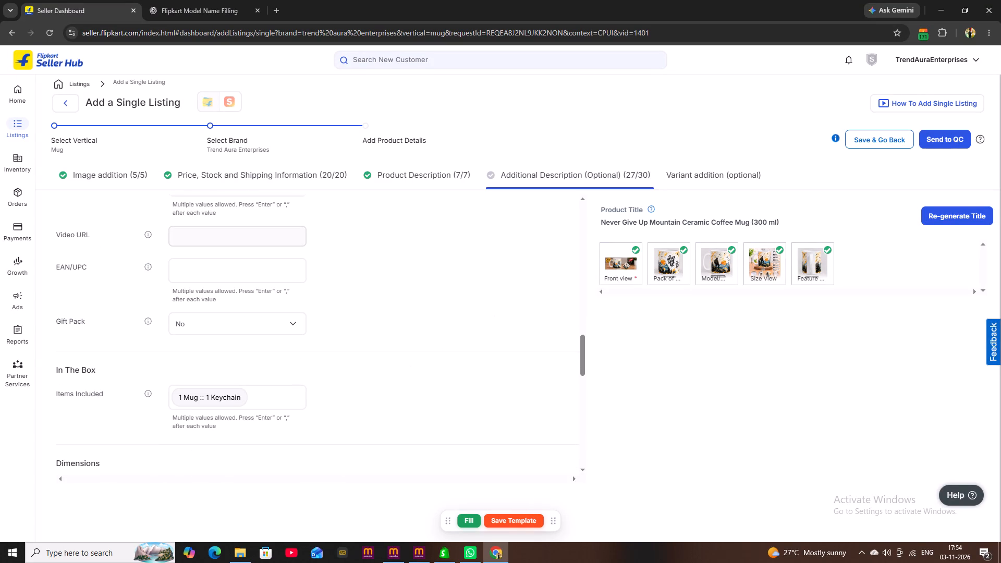
scroll(347, 315, down, 11)
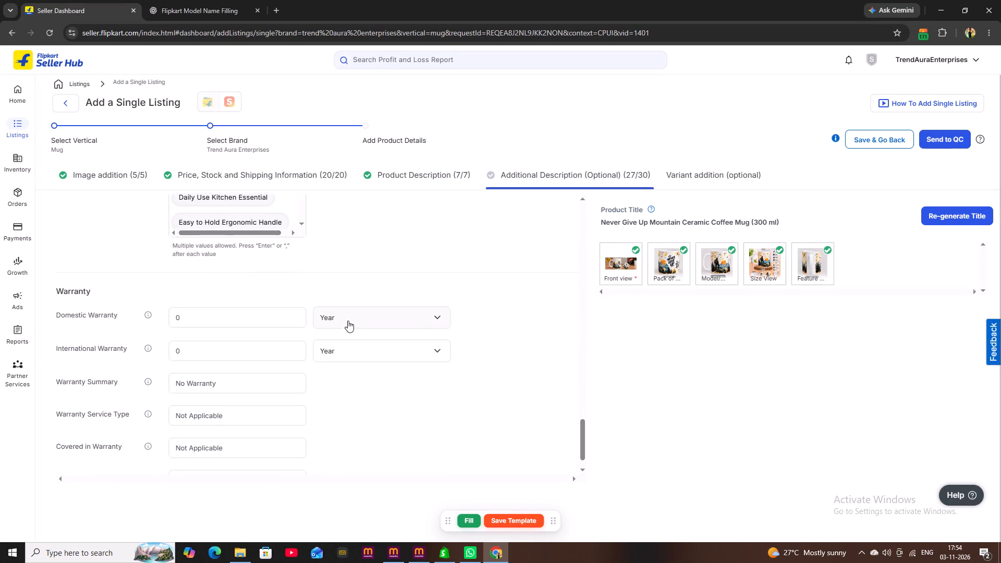
scroll(348, 321, down, 4)
Open the Variant addition section, retrying the switch from Additional Description.
click(685, 177)
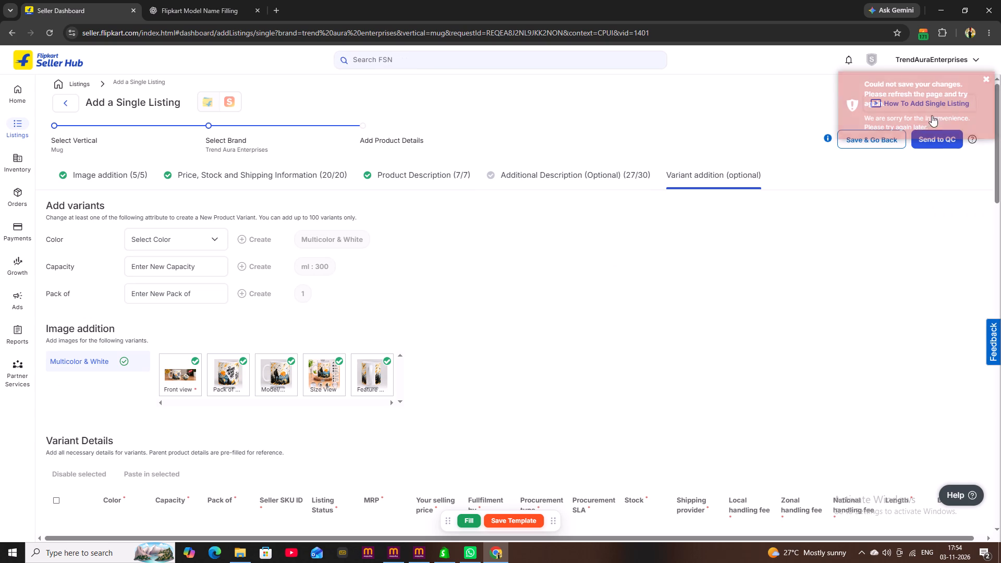
click(630, 173)
click(676, 179)
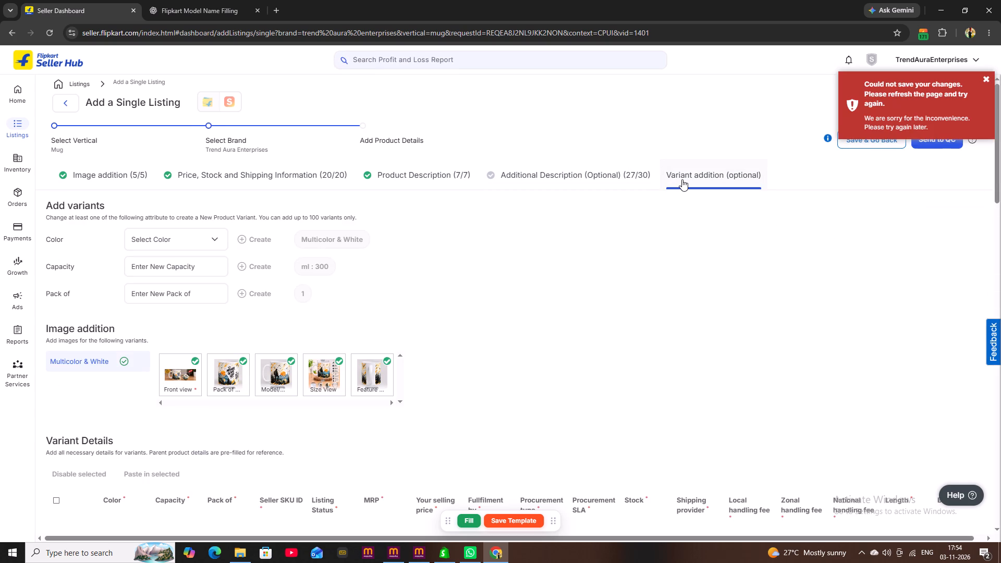
Return to Additional Description and recheck its general attributes, handle details, description text and search keywords.
click(634, 175)
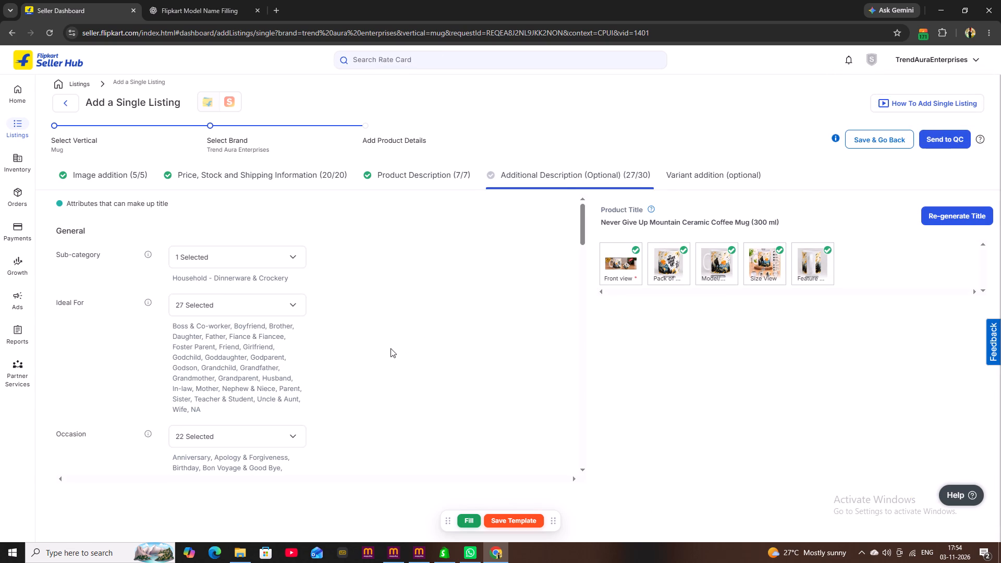
right_click(390, 347)
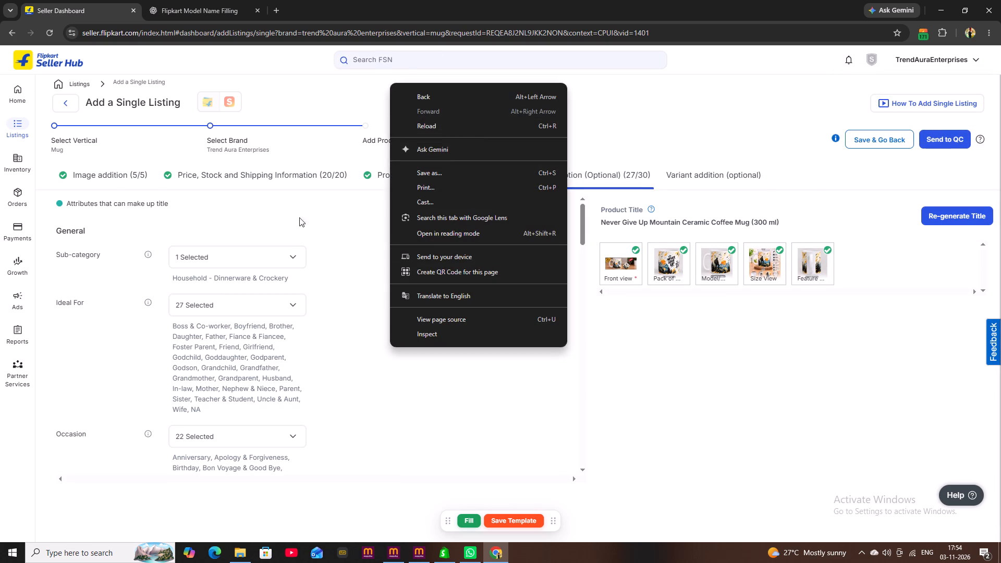
click(295, 229)
scroll(373, 303, down, 9)
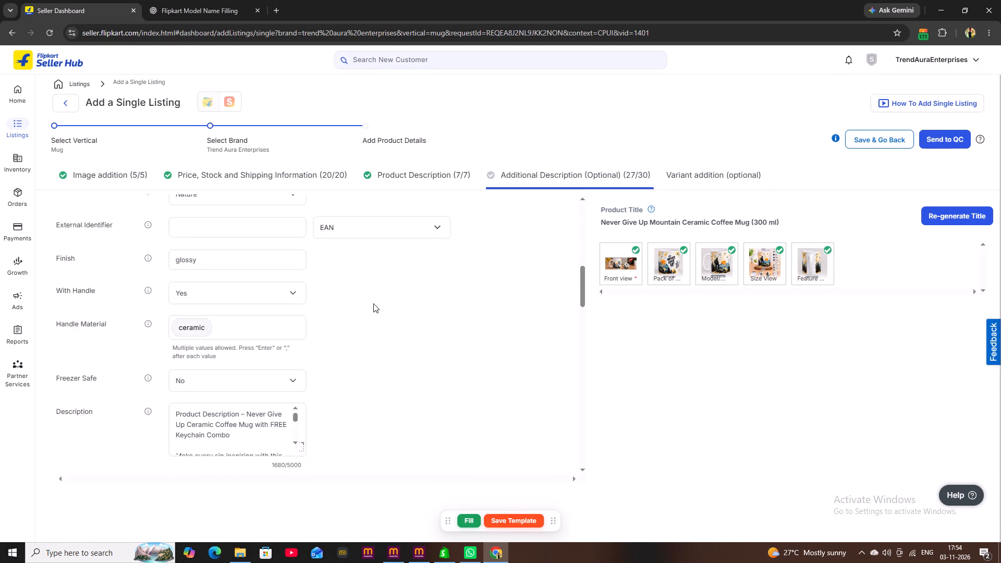
scroll(373, 303, down, 1)
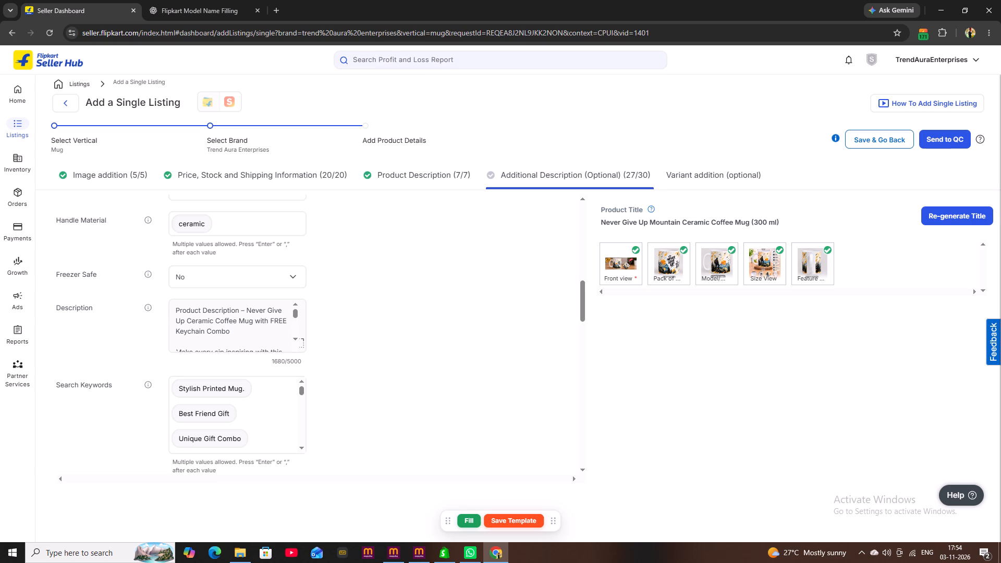
scroll(257, 330, down, 4)
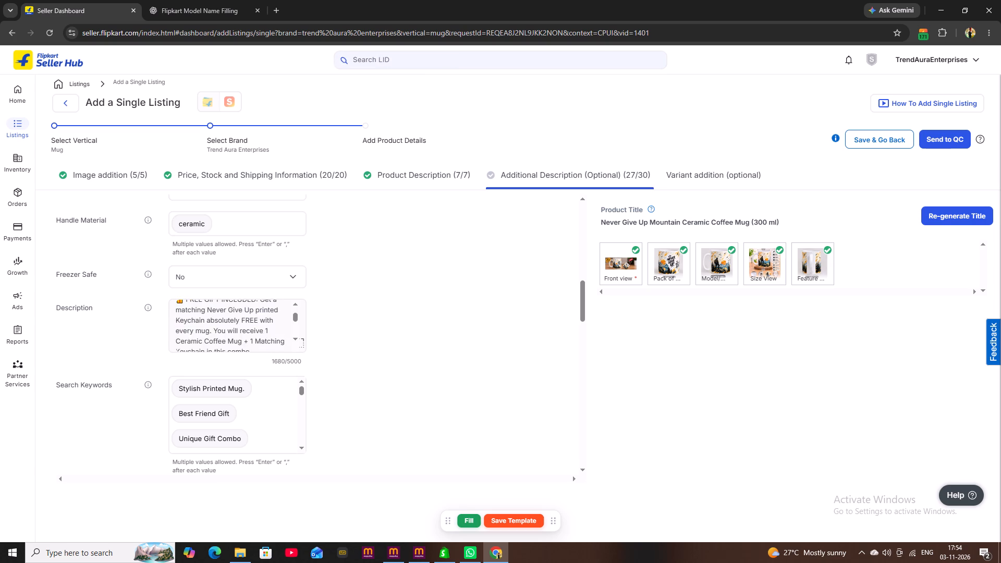
scroll(257, 330, down, 2)
click(433, 336)
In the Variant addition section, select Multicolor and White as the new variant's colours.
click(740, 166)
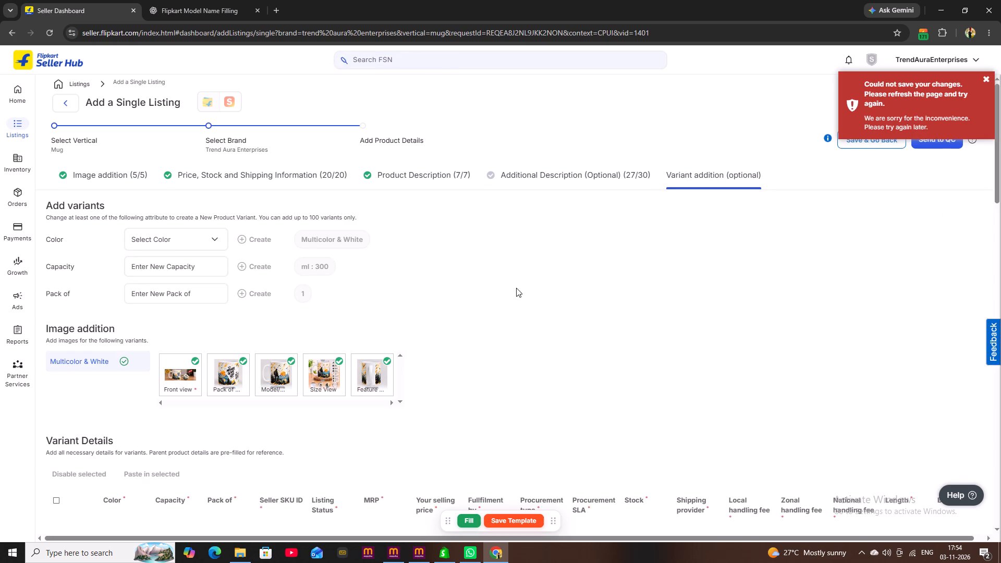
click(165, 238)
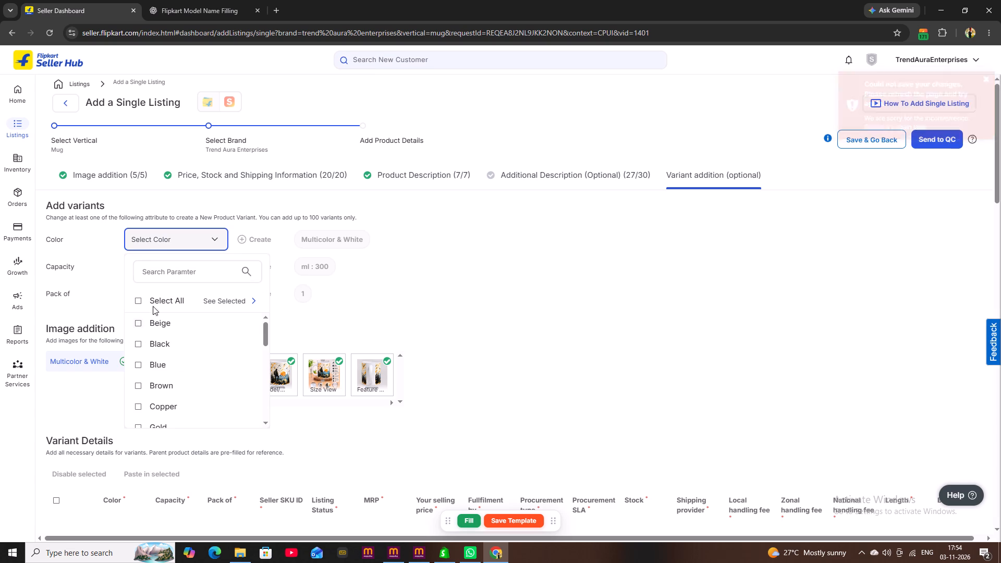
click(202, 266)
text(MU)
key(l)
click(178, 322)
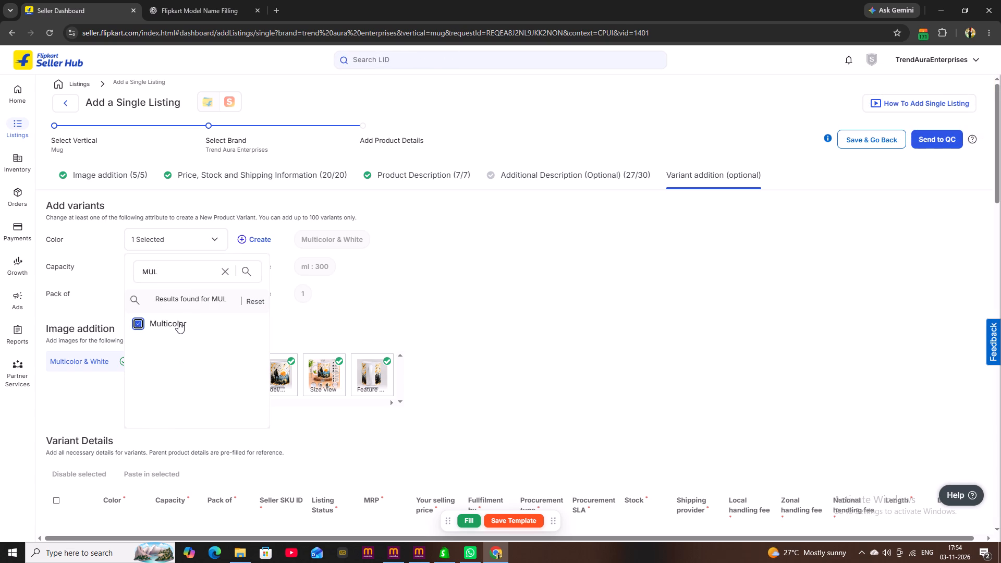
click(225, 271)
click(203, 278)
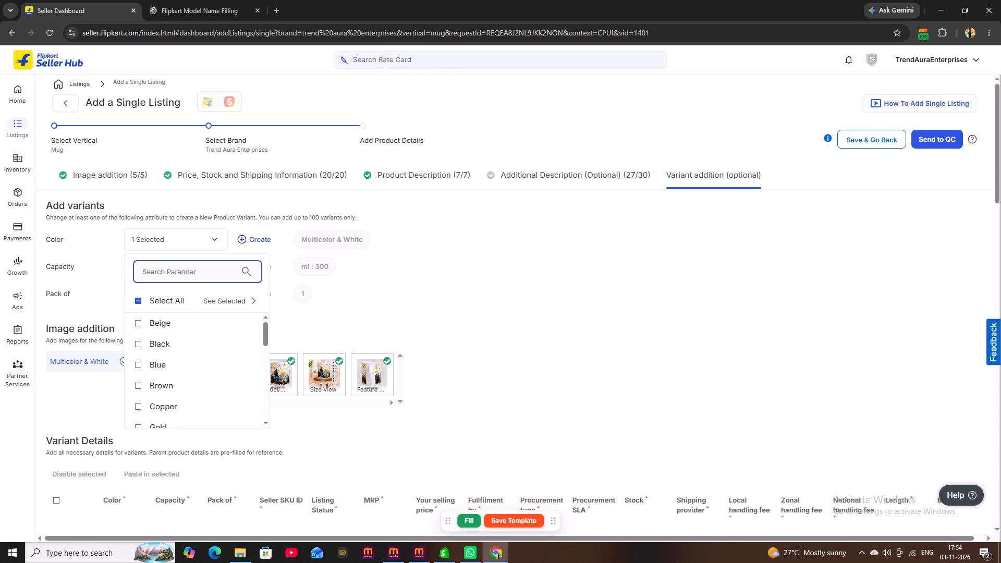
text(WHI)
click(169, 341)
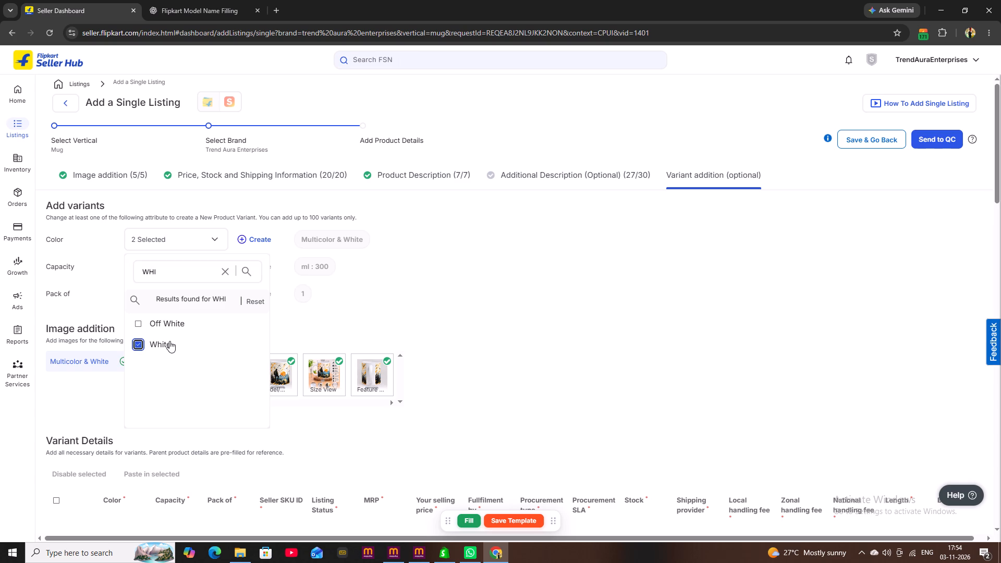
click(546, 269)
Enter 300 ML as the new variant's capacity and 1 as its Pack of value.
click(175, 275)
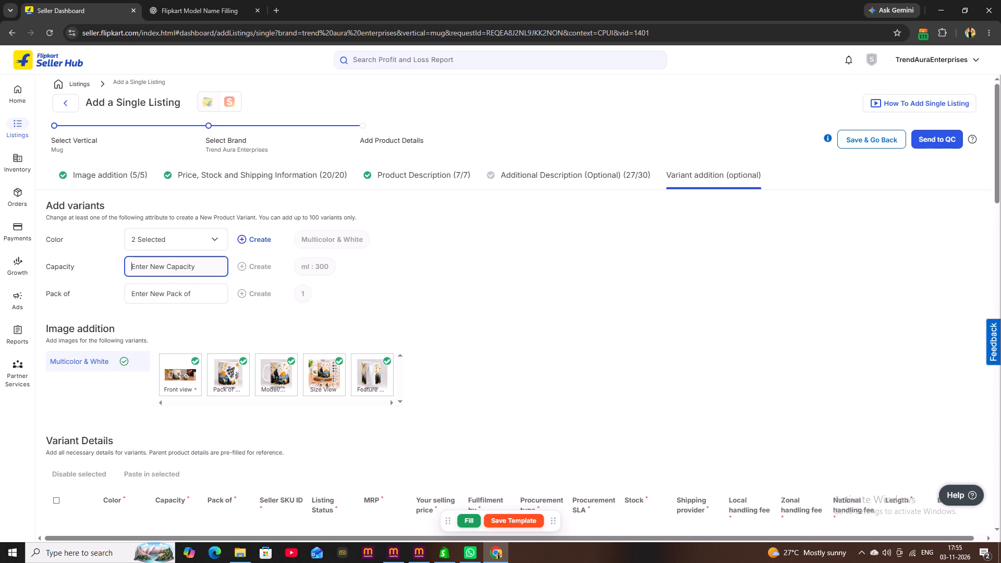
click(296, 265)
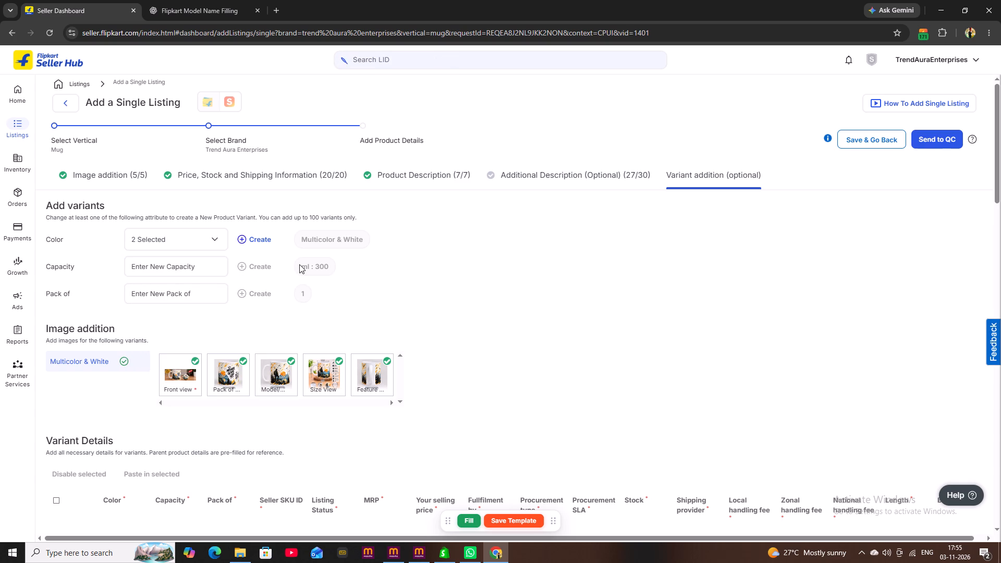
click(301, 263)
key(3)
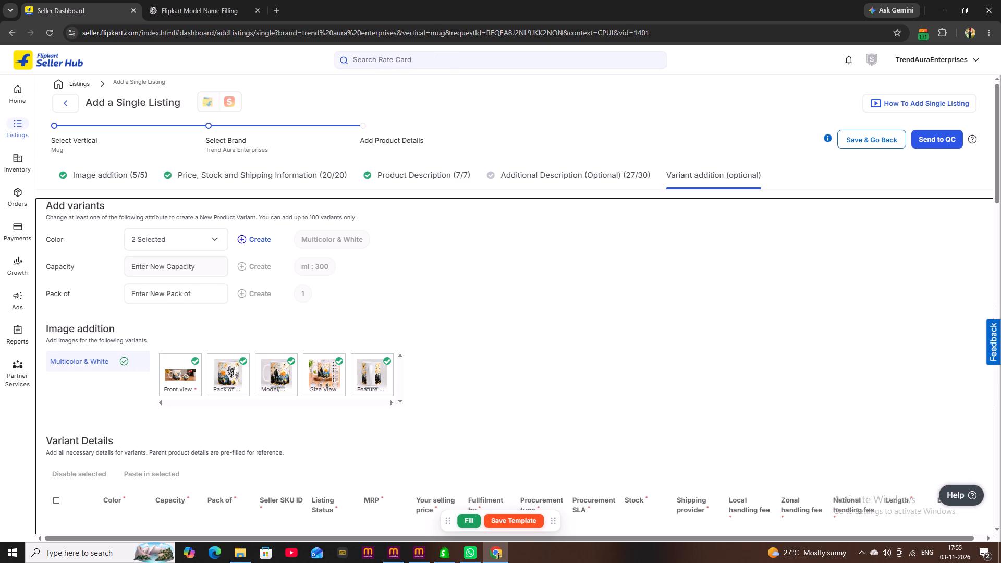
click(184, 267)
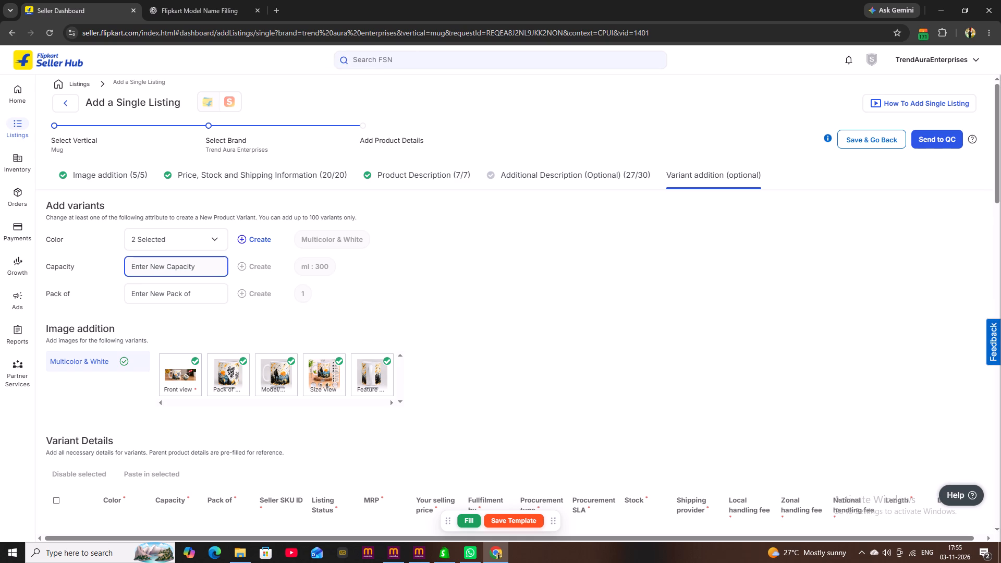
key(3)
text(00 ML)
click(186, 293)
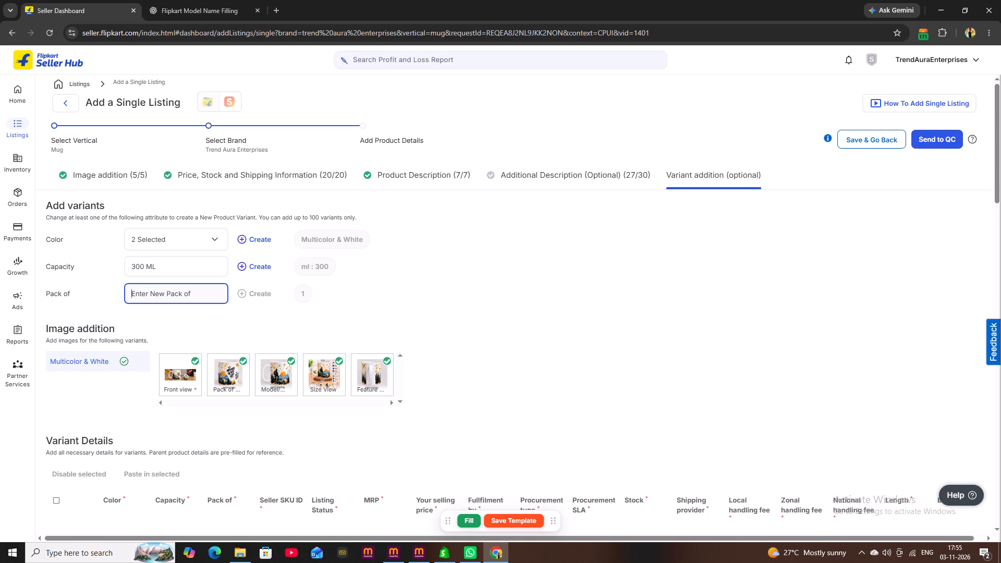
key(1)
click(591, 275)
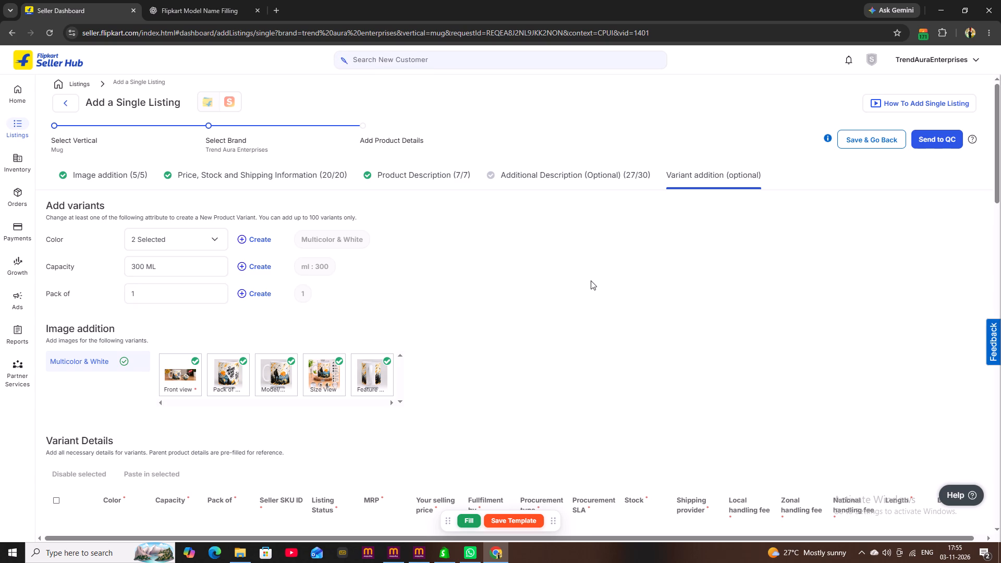
Examine the Variant Details table and try to select the Multicolor, White variant row.
scroll(518, 356, down, 4)
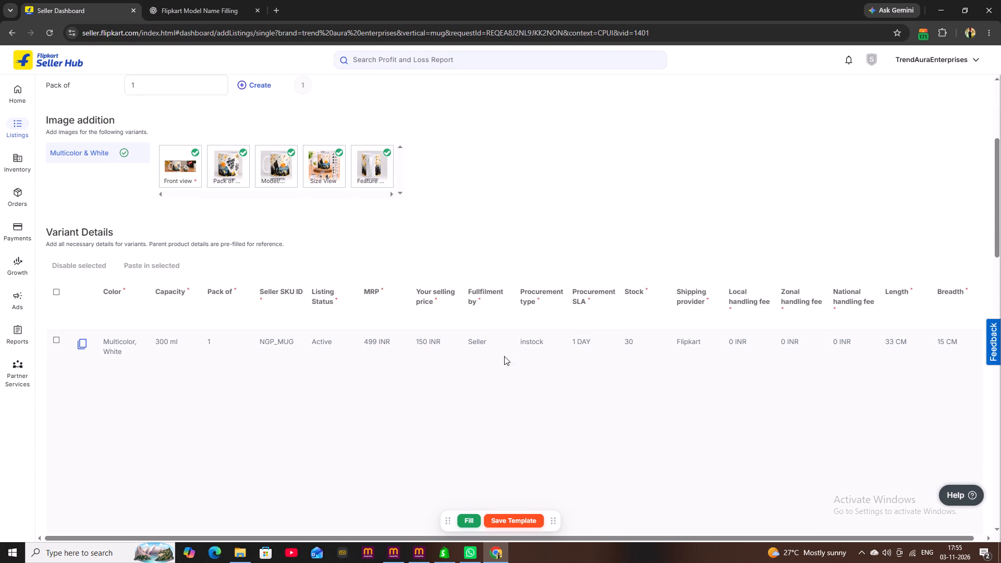
click(59, 340)
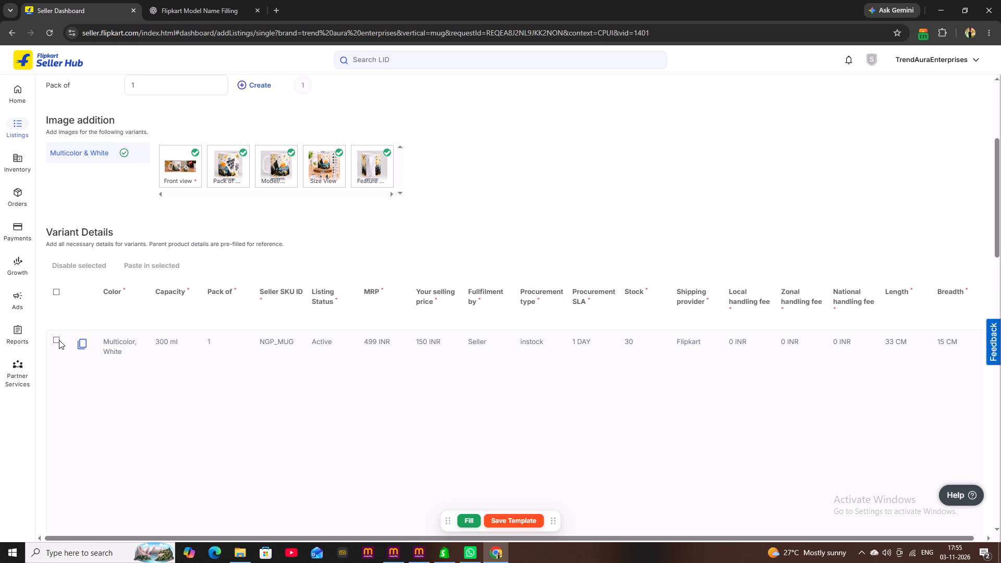
click(55, 340)
click(55, 296)
click(56, 291)
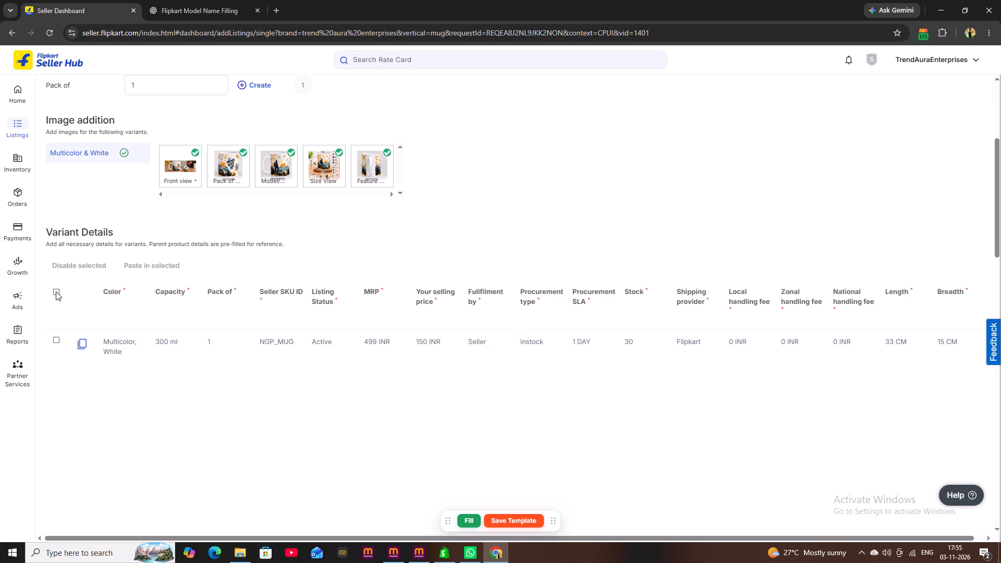
click(56, 291)
click(56, 291)
scroll(336, 484, down, 2)
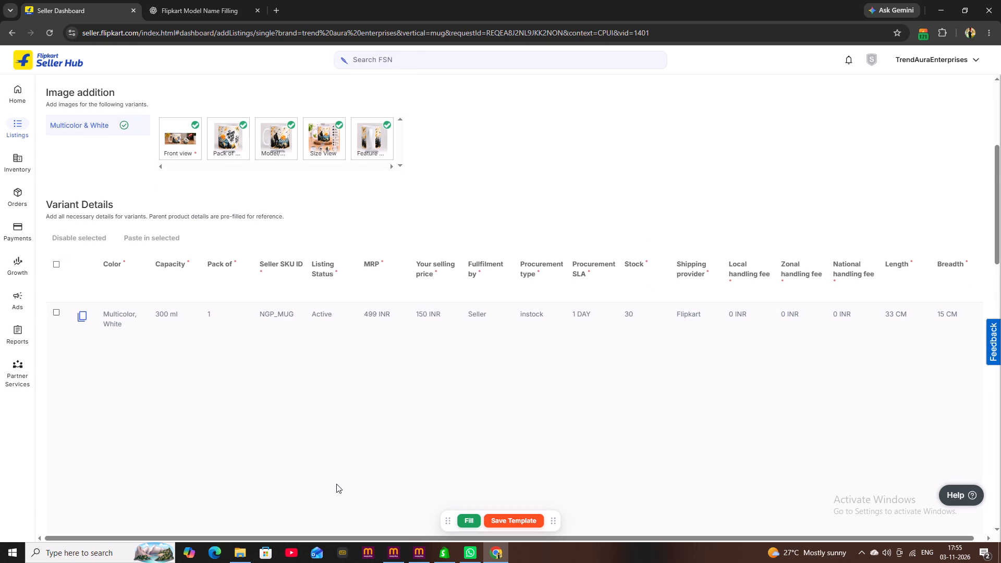
scroll(336, 484, down, 1)
scroll(485, 319, up, 3)
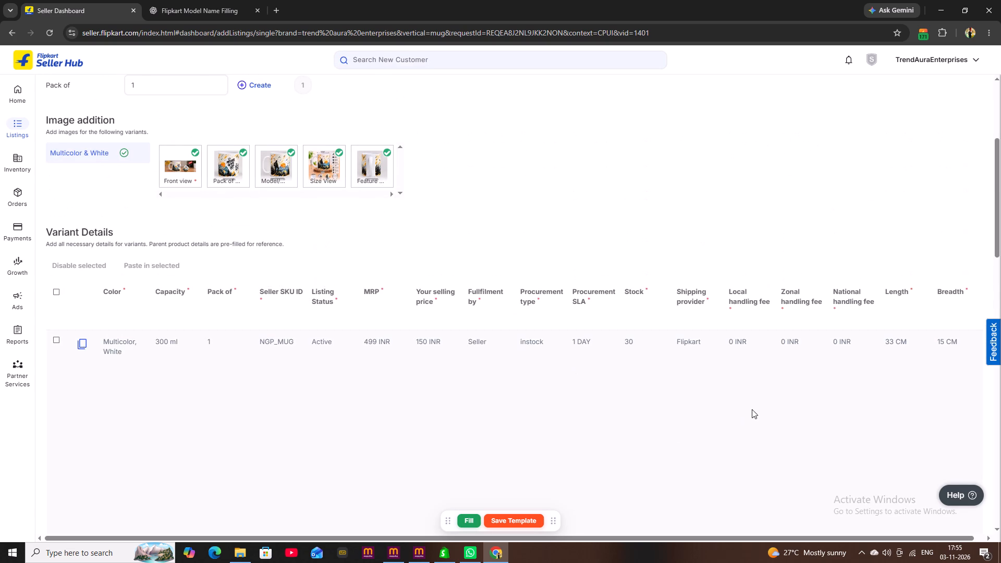
drag(752, 409, 509, 378)
click(657, 432)
drag(769, 535, 662, 522)
scroll(691, 456, up, 3)
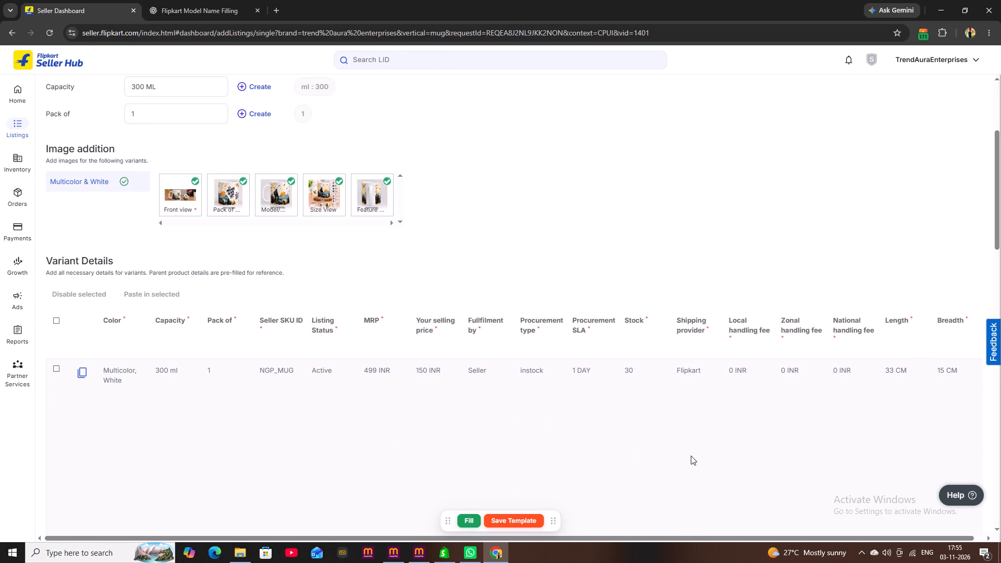
scroll(691, 456, down, 1)
scroll(691, 456, up, 5)
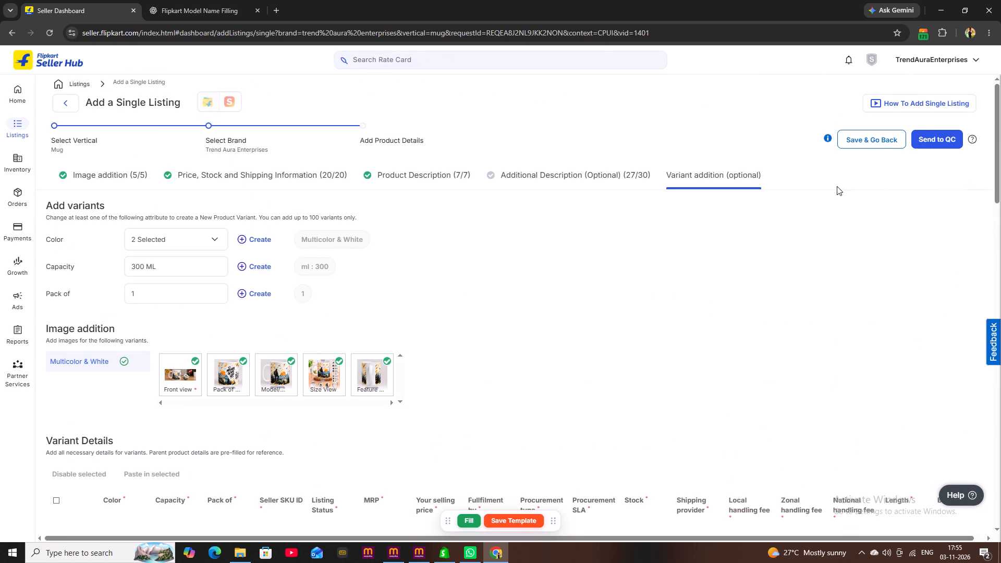
Switch between Additional Description and Variant addition, and recheck the handle, freezer-safe and description text fields.
click(521, 177)
click(730, 169)
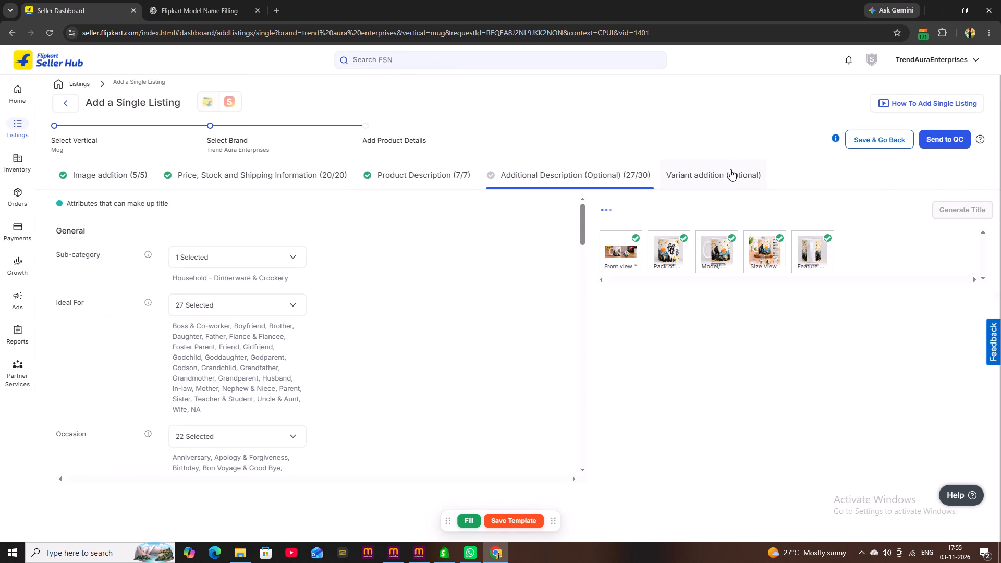
click(594, 180)
scroll(203, 356, down, 8)
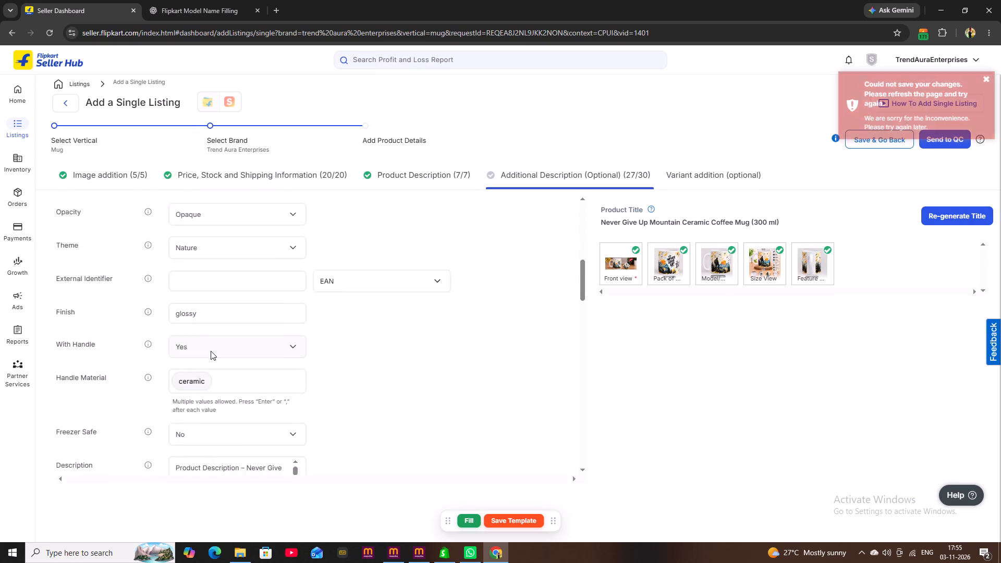
scroll(212, 350, down, 2)
scroll(226, 350, up, 1)
scroll(226, 350, down, 1)
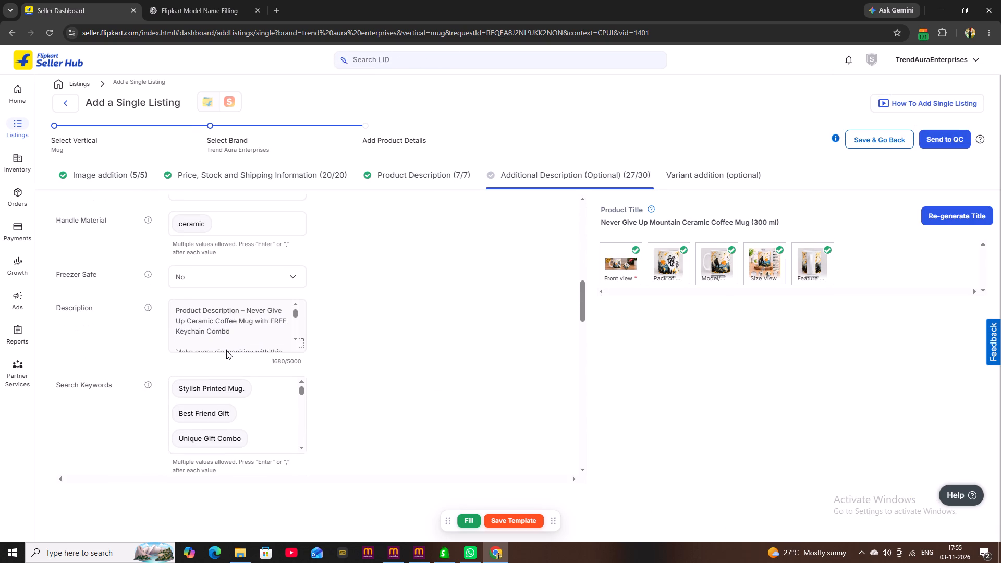
scroll(226, 350, down, 7)
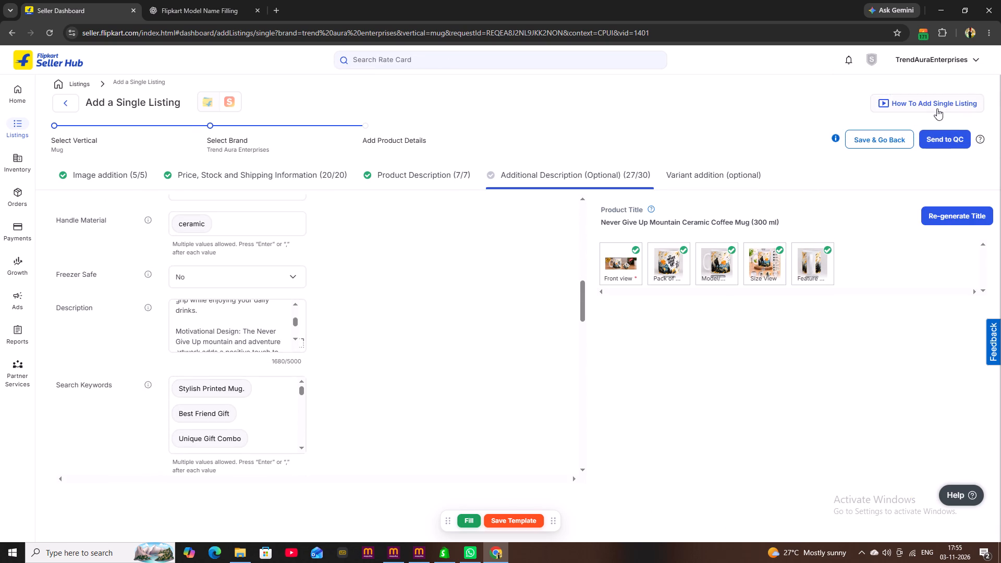
In the Variant addition section, select Multicolor and White as the new variant's colours.
click(701, 190)
click(712, 181)
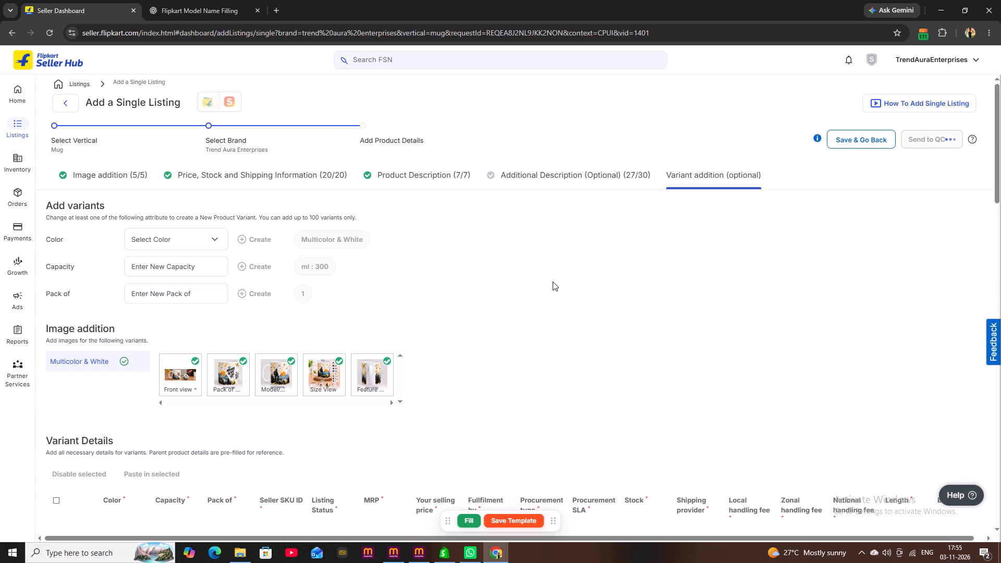
click(181, 239)
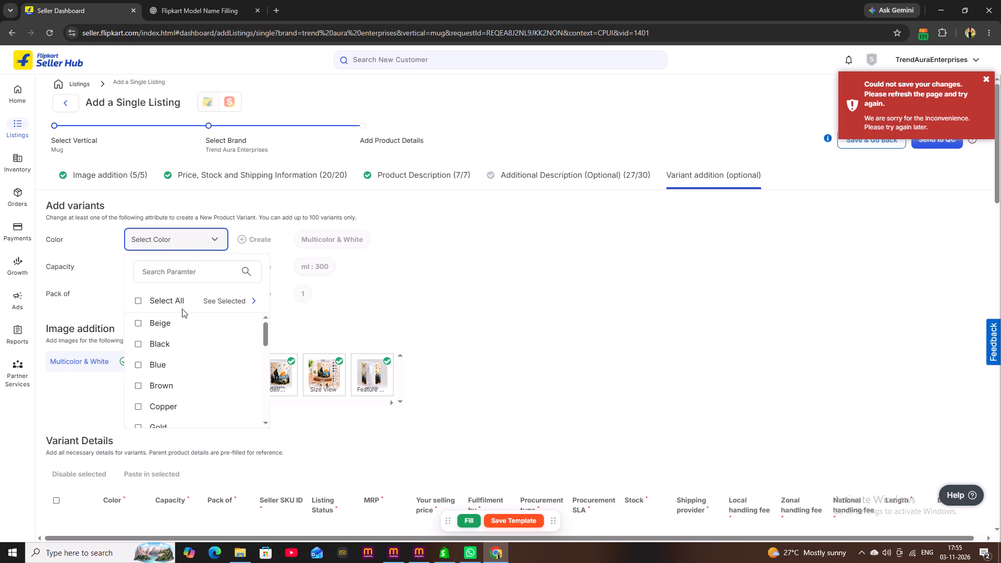
click(186, 278)
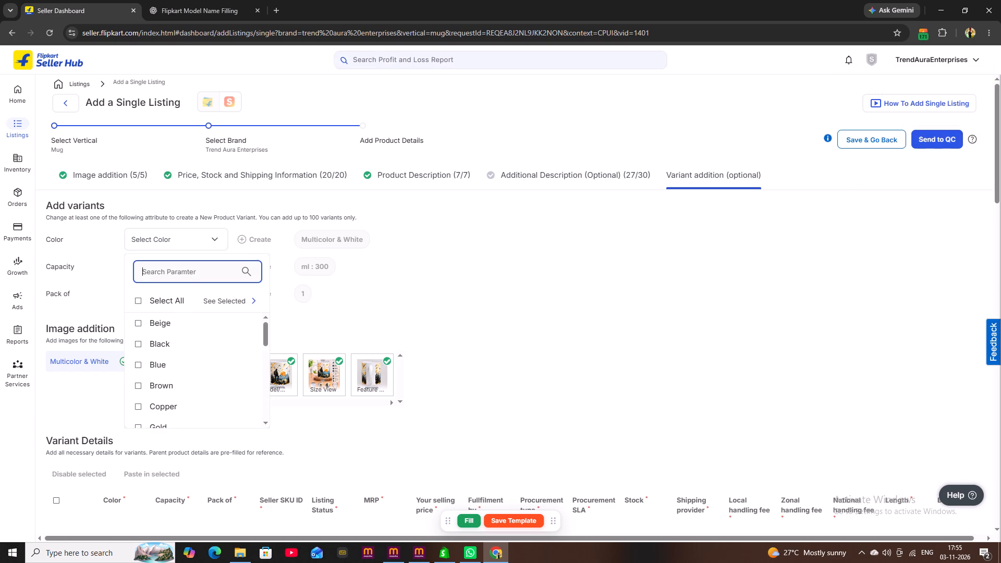
text(MU)
double_click(347, 239)
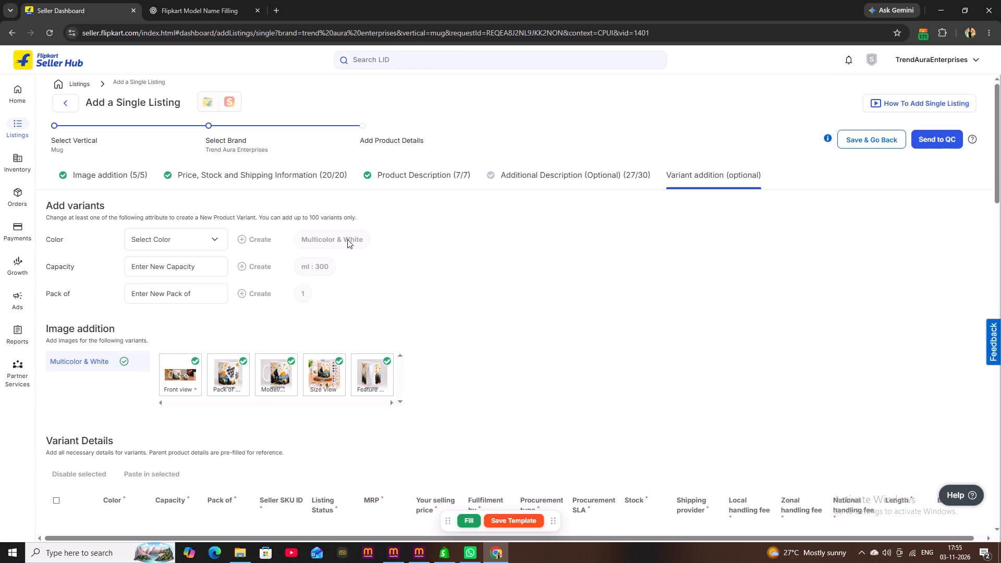
click(261, 239)
click(495, 275)
click(191, 243)
click(181, 317)
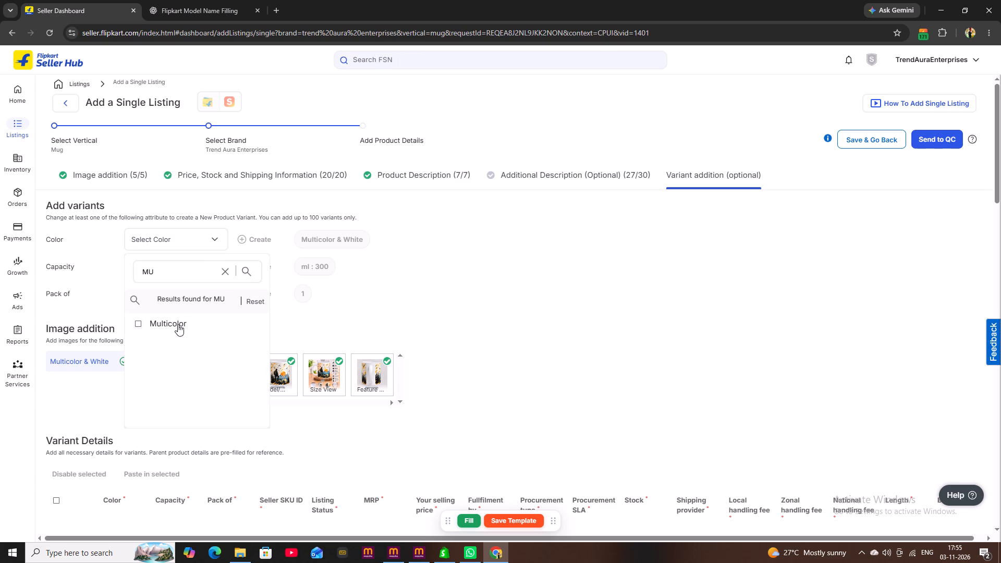
click(178, 324)
click(227, 274)
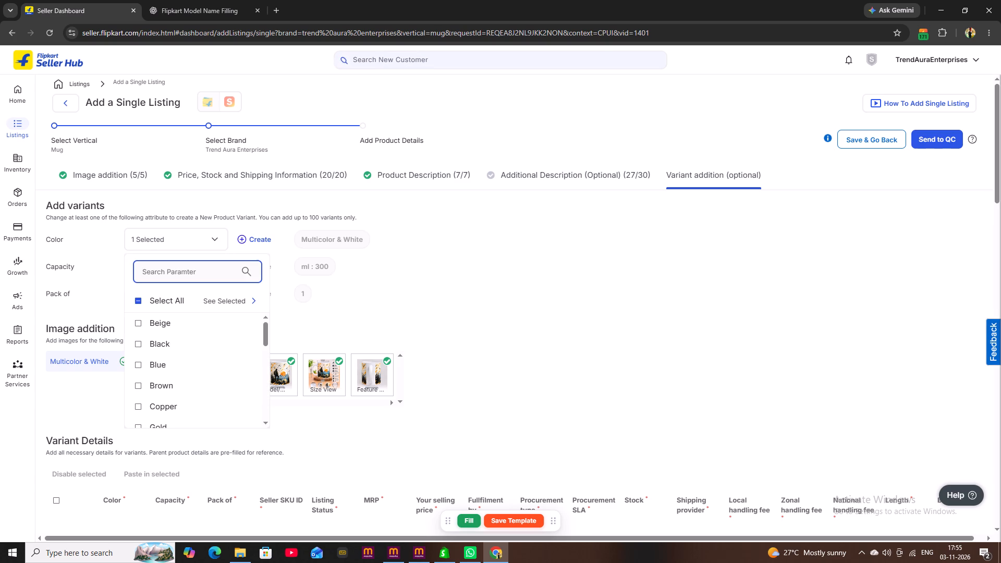
text(WH)
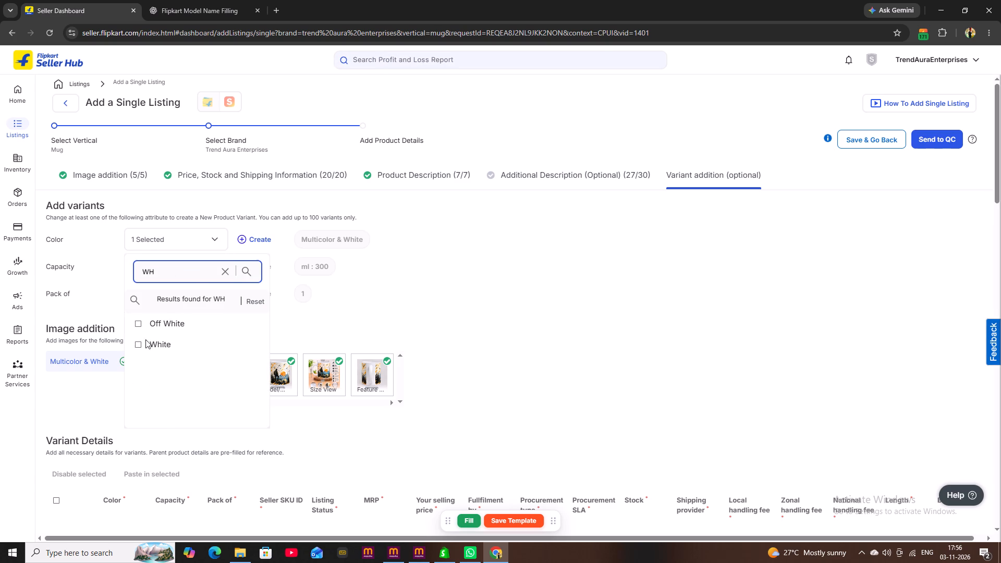
click(137, 346)
click(401, 325)
Enter 300 ML as the new variant's capacity and 1 as its Pack of value.
click(169, 266)
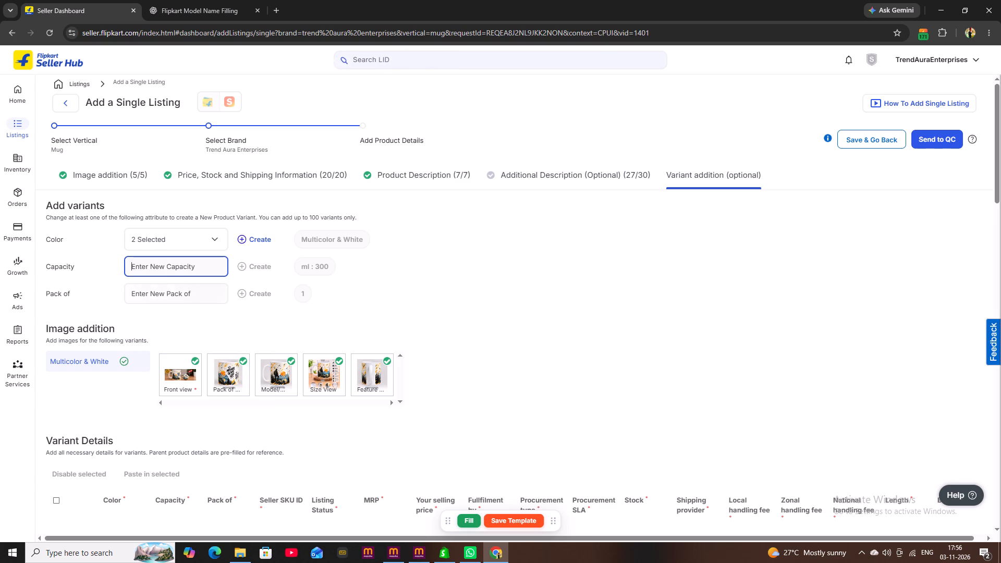
text(300 ML)
click(308, 322)
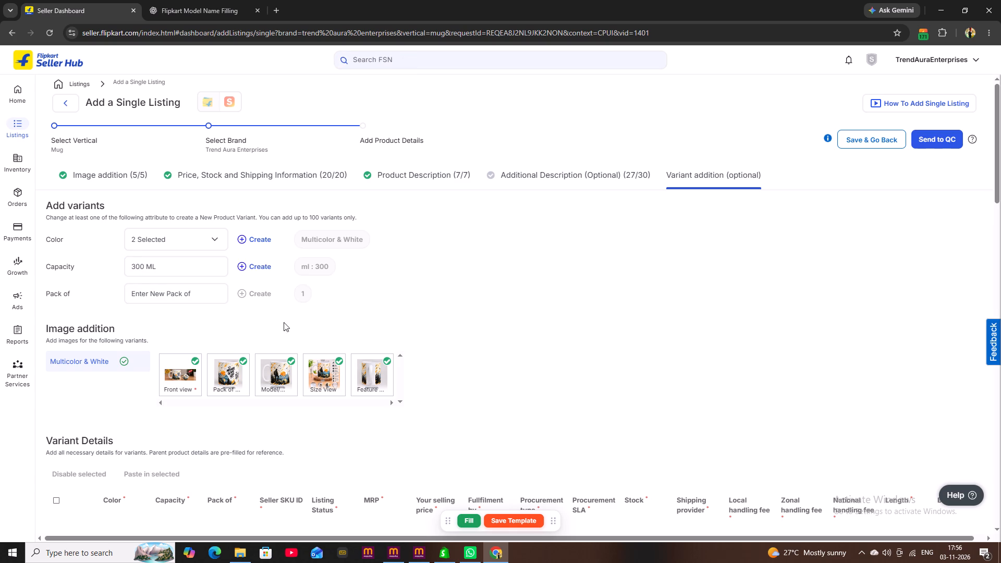
click(173, 300)
key(1)
click(638, 333)
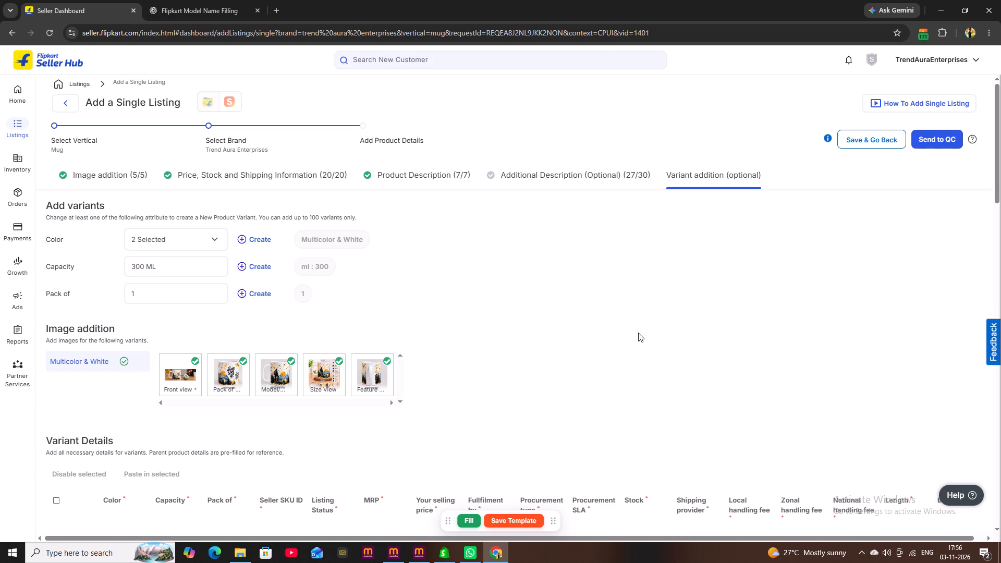
Look through the five Multicolor & White variant images, from Front view to Feature View, and check the Variant Details table.
scroll(549, 340, down, 4)
click(185, 169)
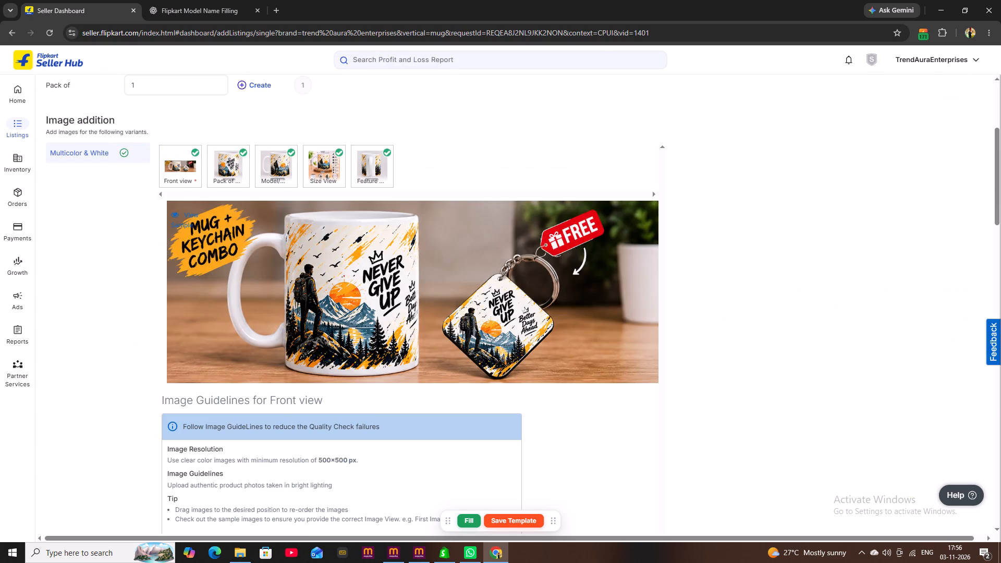
click(241, 167)
click(282, 168)
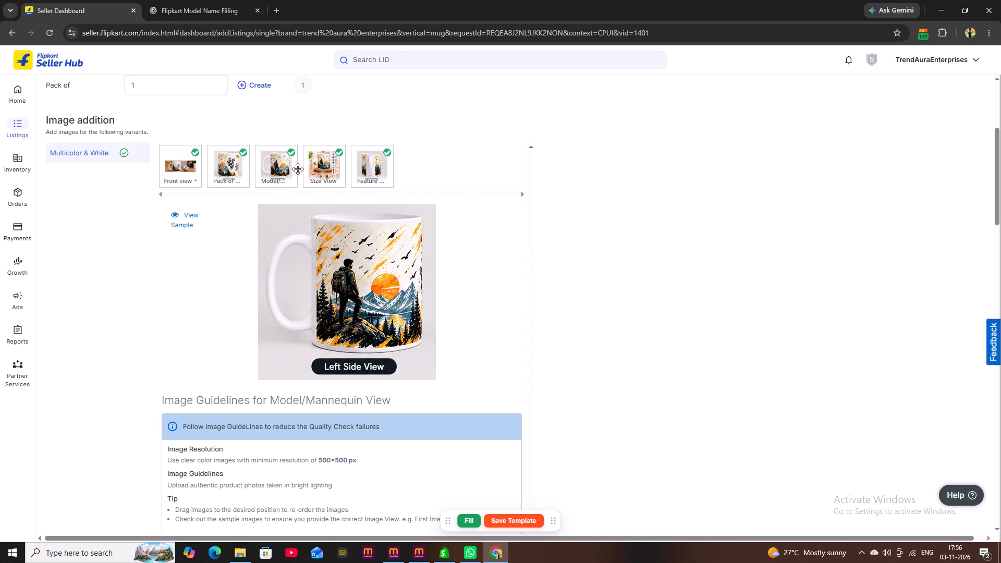
click(307, 169)
click(360, 166)
scroll(549, 214, down, 6)
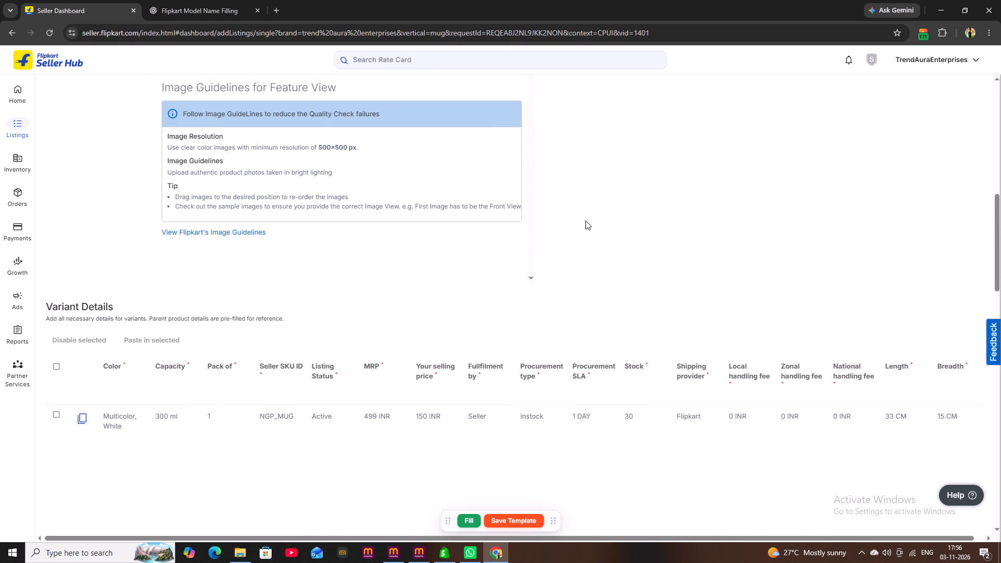
Send the mug listing to QC.
scroll(872, 137, up, 8)
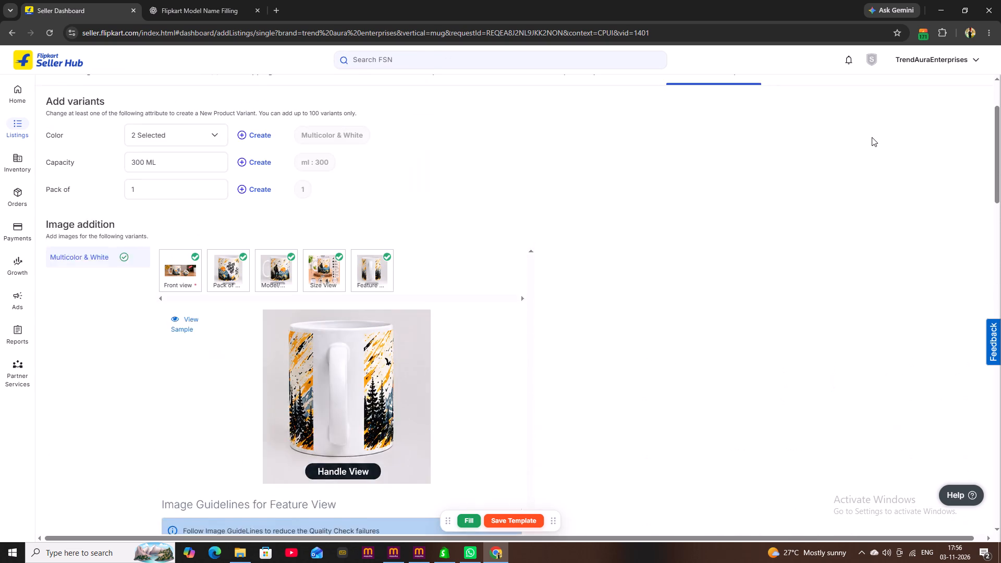
scroll(872, 137, up, 4)
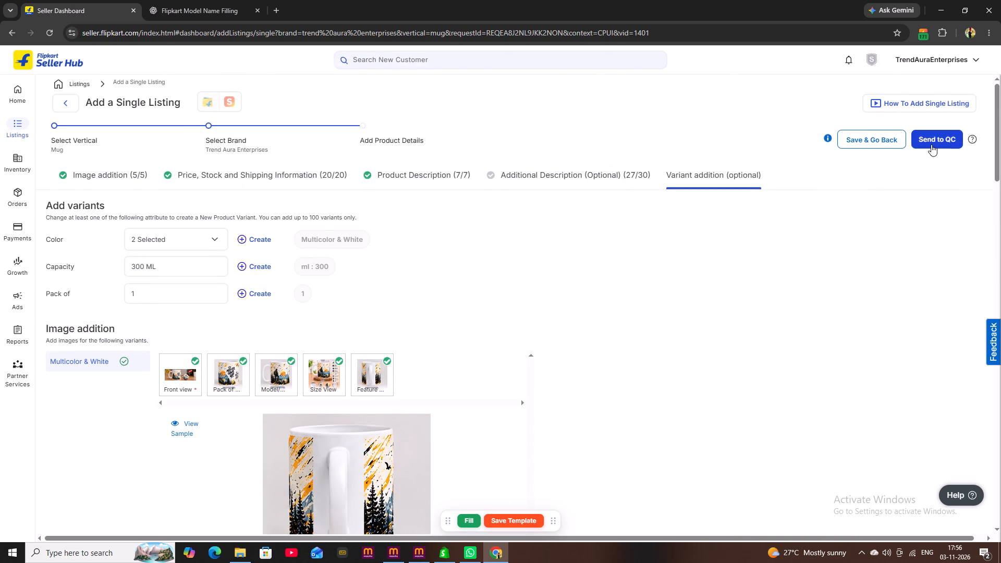
click(931, 144)
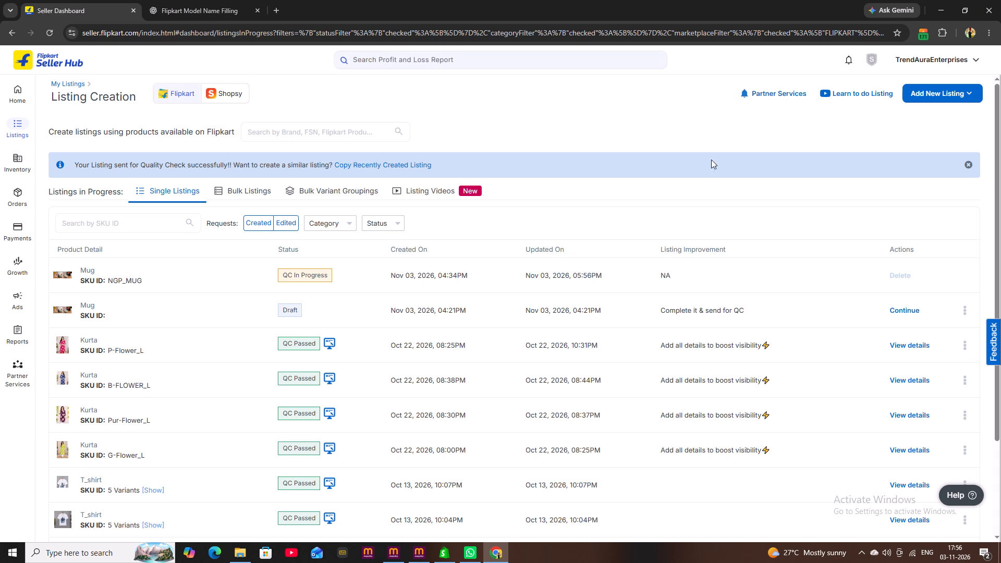
Open the submitted NGP_MUG listing and check its images, price and shipping information, and product description.
click(56, 279)
click(58, 275)
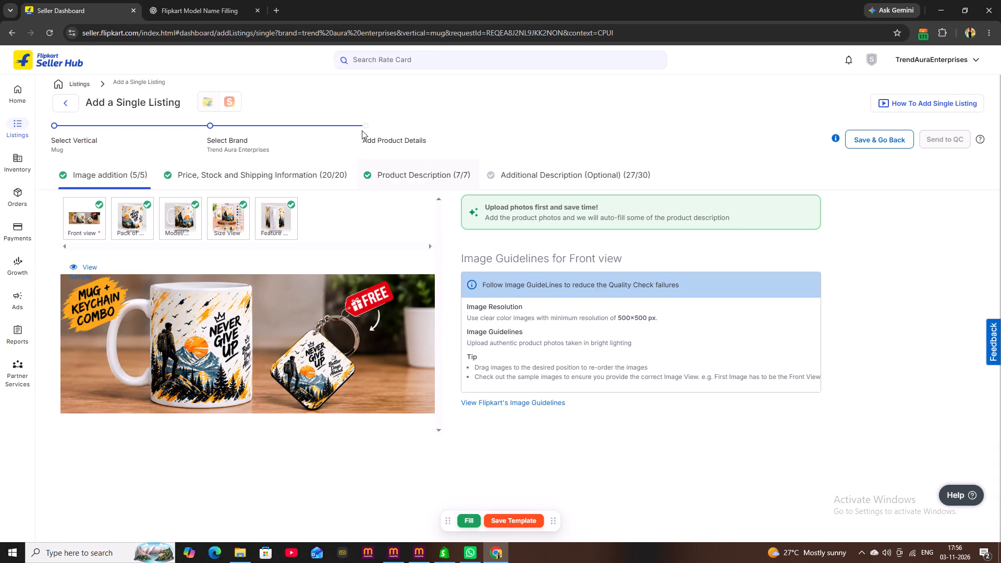
click(231, 172)
click(458, 183)
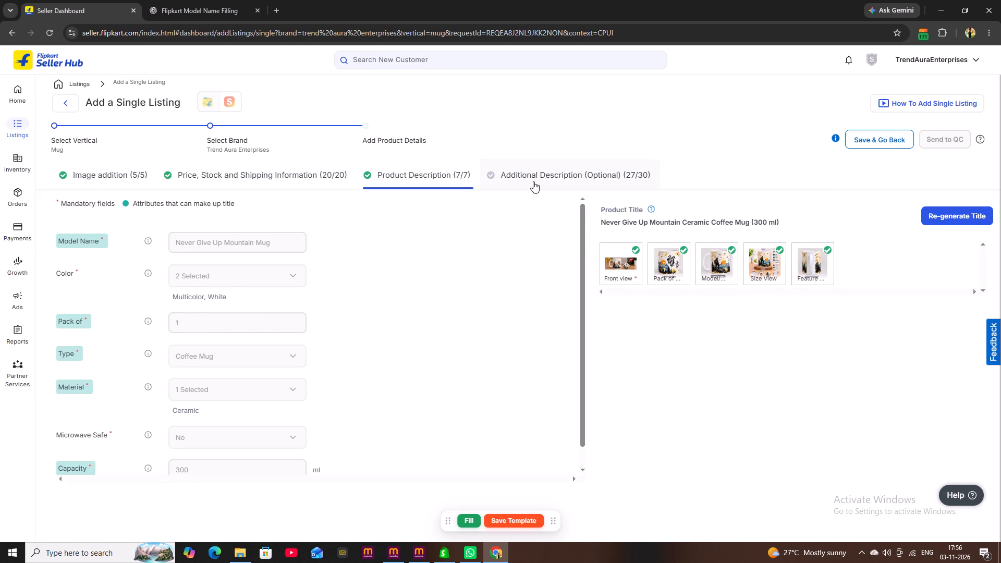
Examine the submitted listing's Additional Description fields, including description, search keywords, box contents, dimensions, other features and warranty.
click(533, 181)
scroll(296, 339, down, 9)
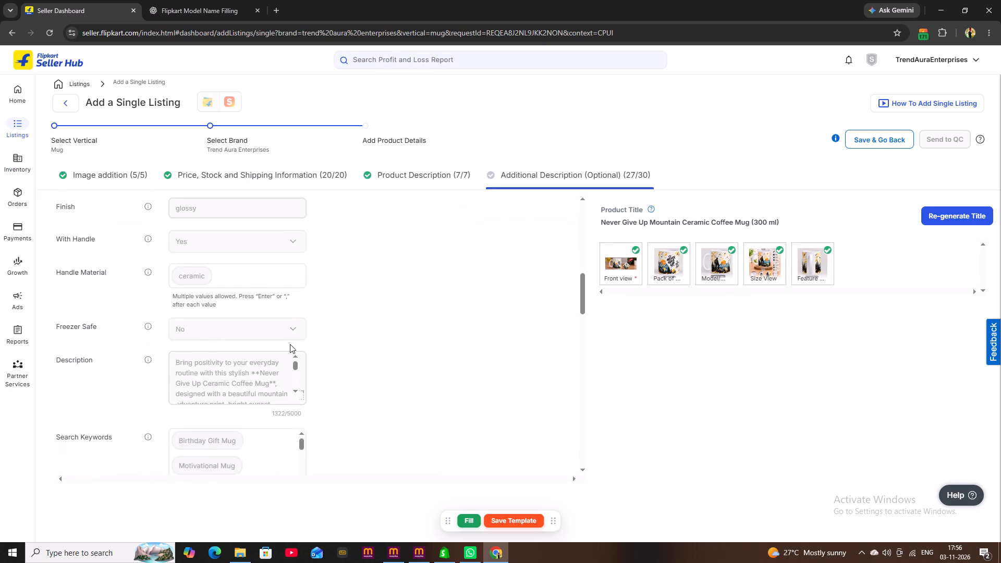
scroll(290, 344, down, 2)
scroll(274, 272, down, 1)
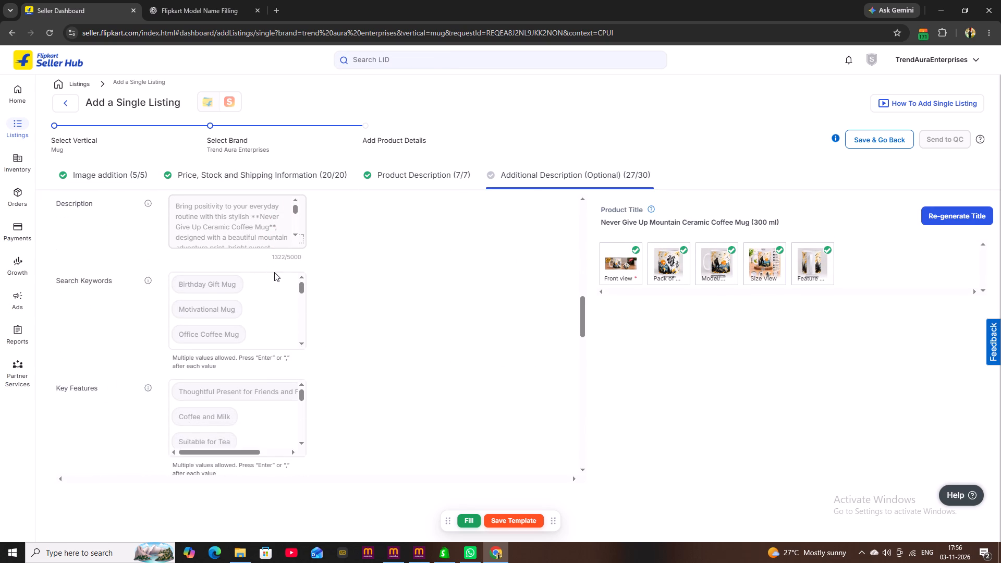
scroll(274, 272, up, 1)
click(274, 272)
scroll(274, 272, down, 1)
scroll(275, 271, up, 1)
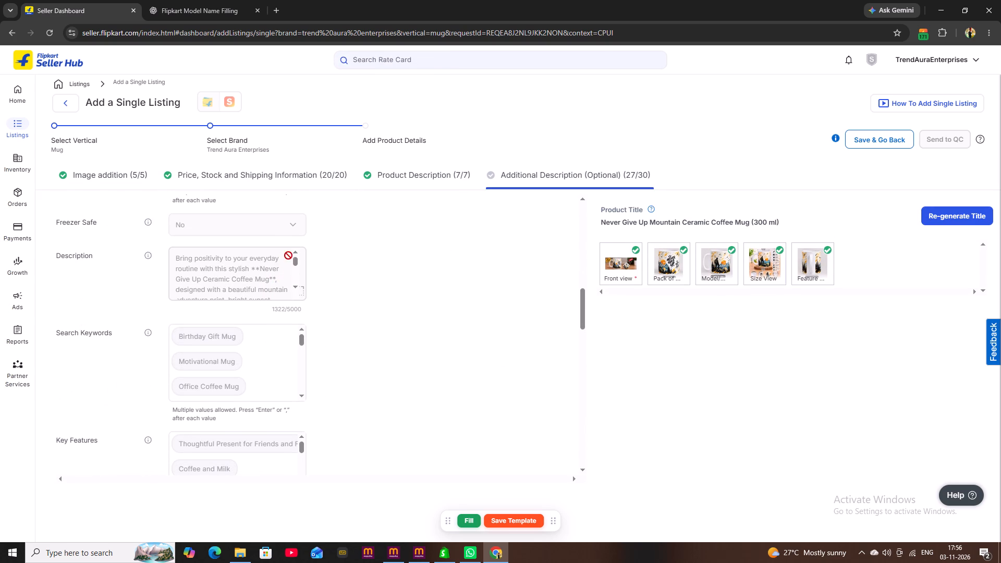
drag(297, 262, 293, 291)
double_click(293, 292)
scroll(360, 303, down, 8)
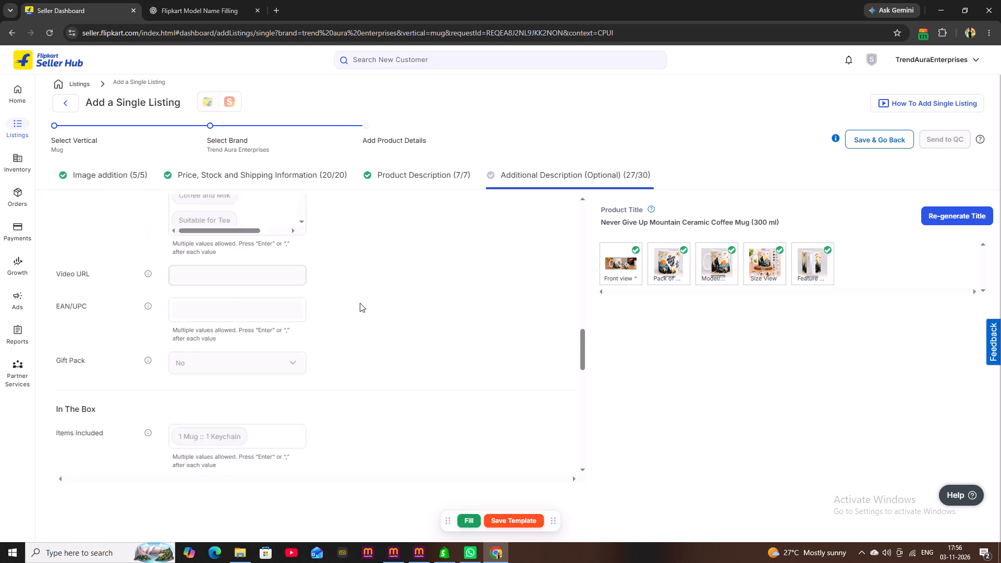
scroll(360, 303, down, 9)
scroll(362, 299, up, 5)
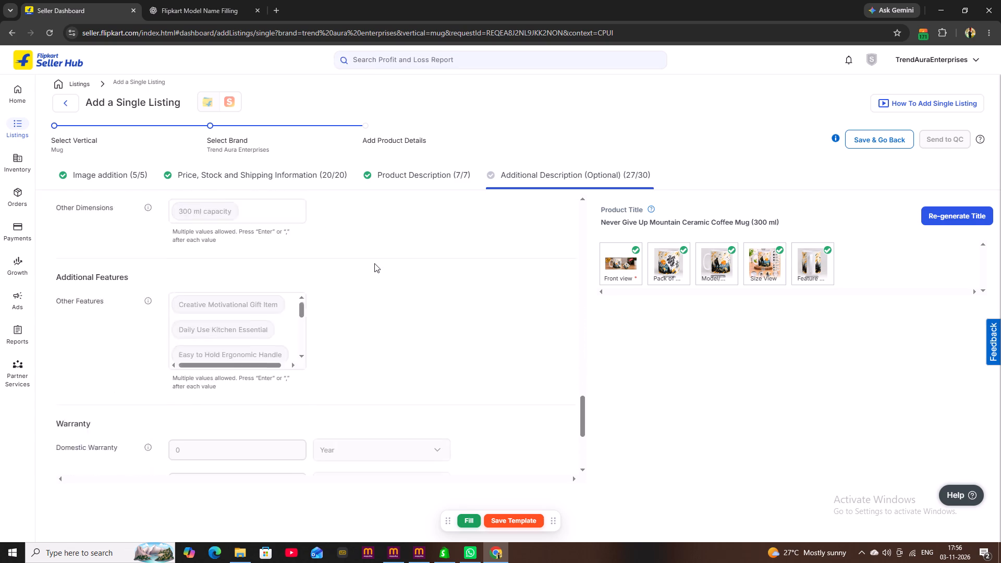
scroll(374, 269, down, 1)
scroll(374, 271, up, 2)
scroll(374, 271, down, 4)
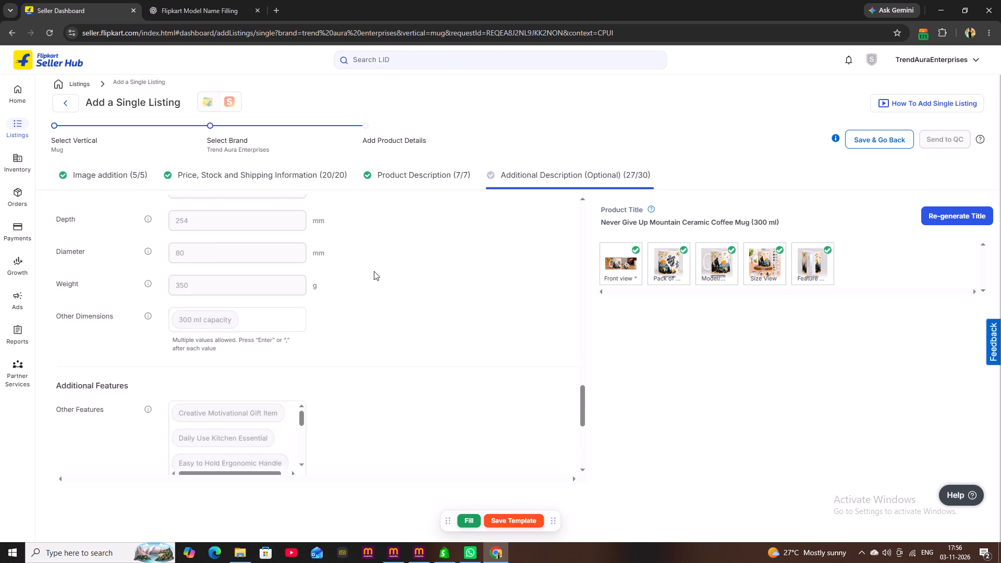
scroll(374, 271, down, 11)
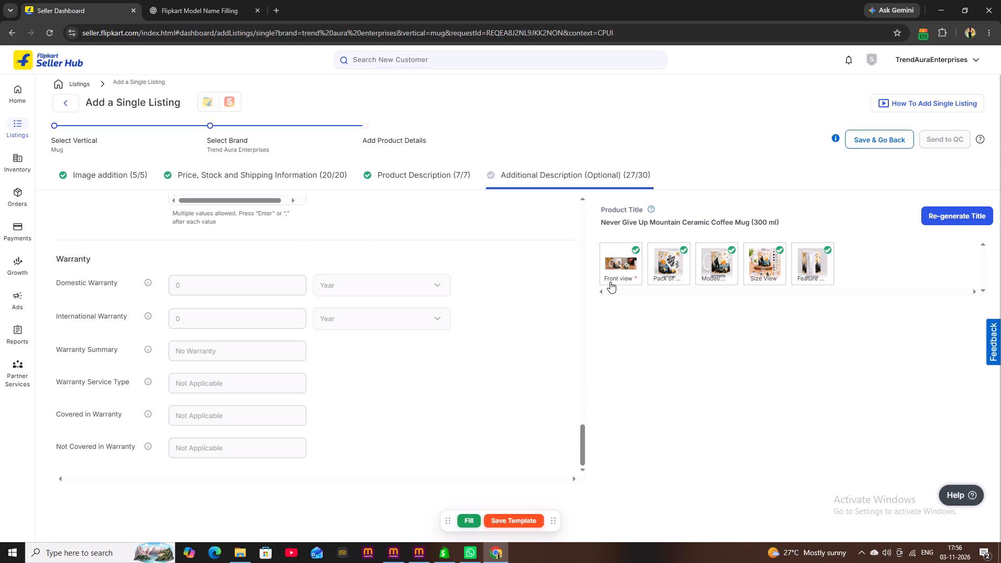
scroll(557, 272, up, 2)
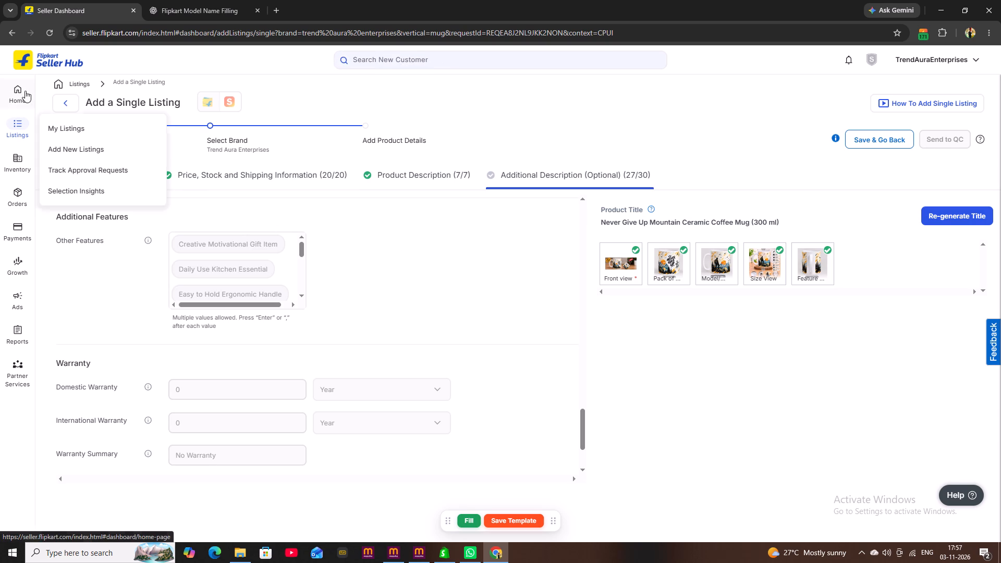
Return to the Listing Creation overview and reload the page to check the NGP_MUG listing's status.
click(69, 106)
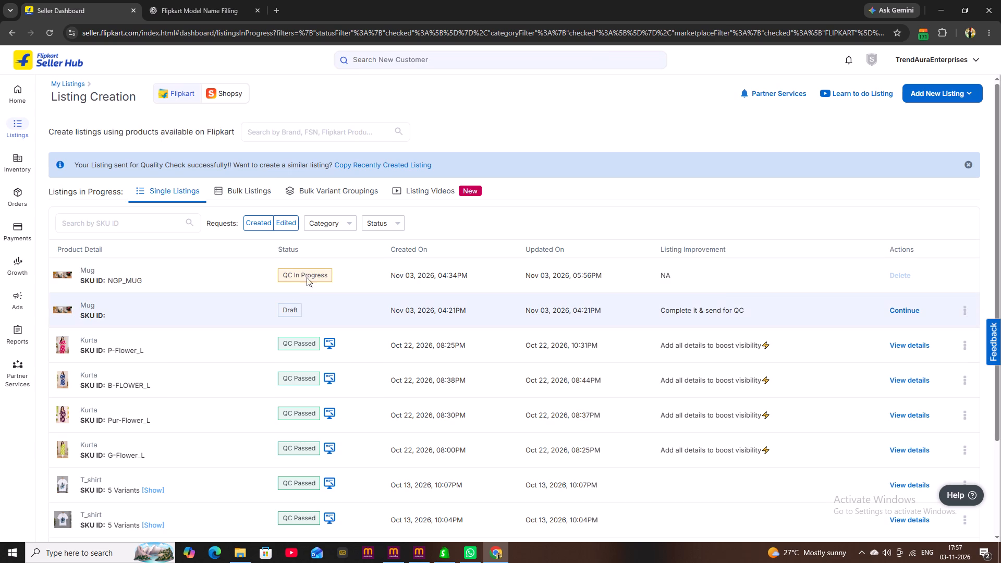
right_click(620, 214)
click(631, 249)
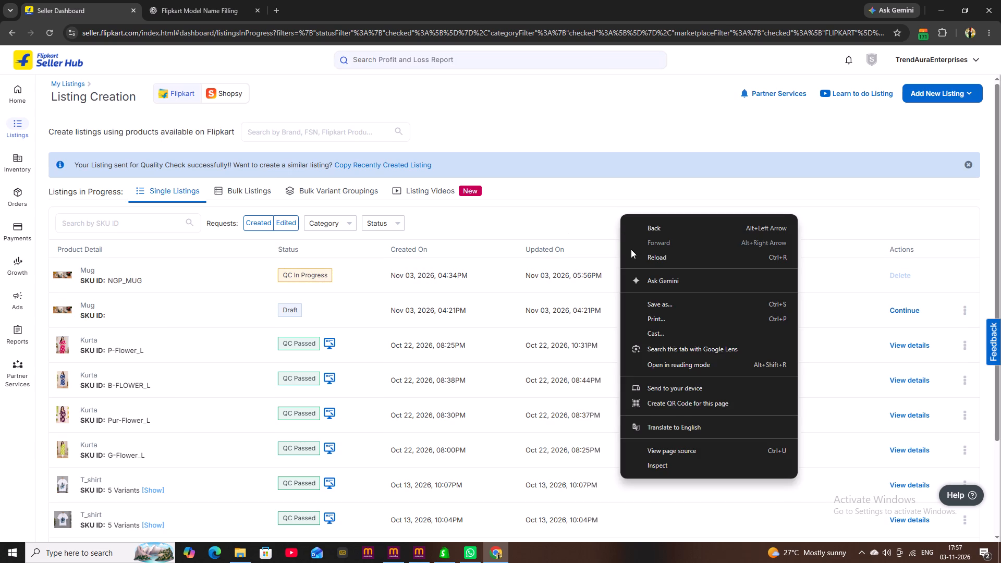
click(631, 253)
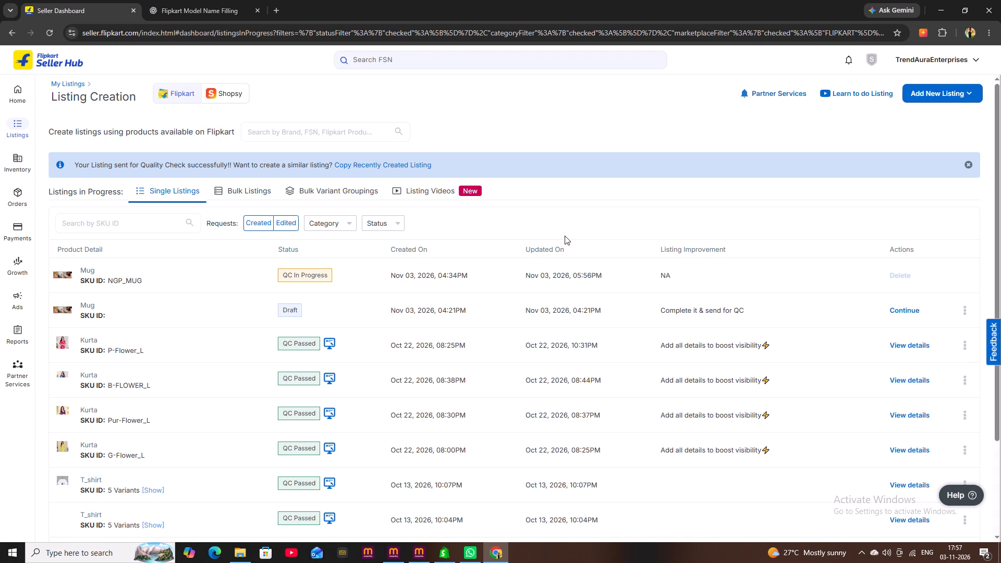
Close the browser window.
click(1000, 0)
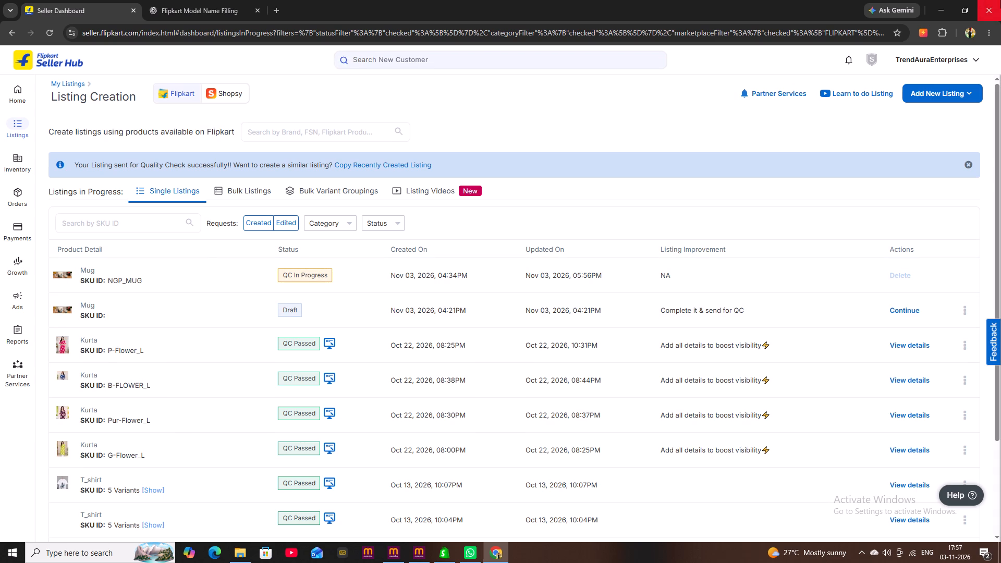
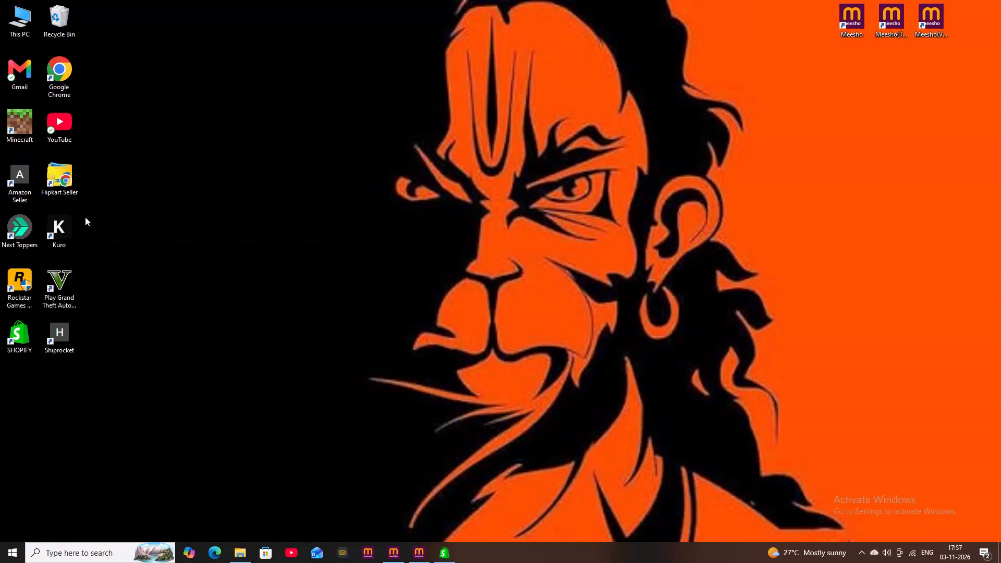
Launch the Kuro app from the desktop.
double_click(56, 223)
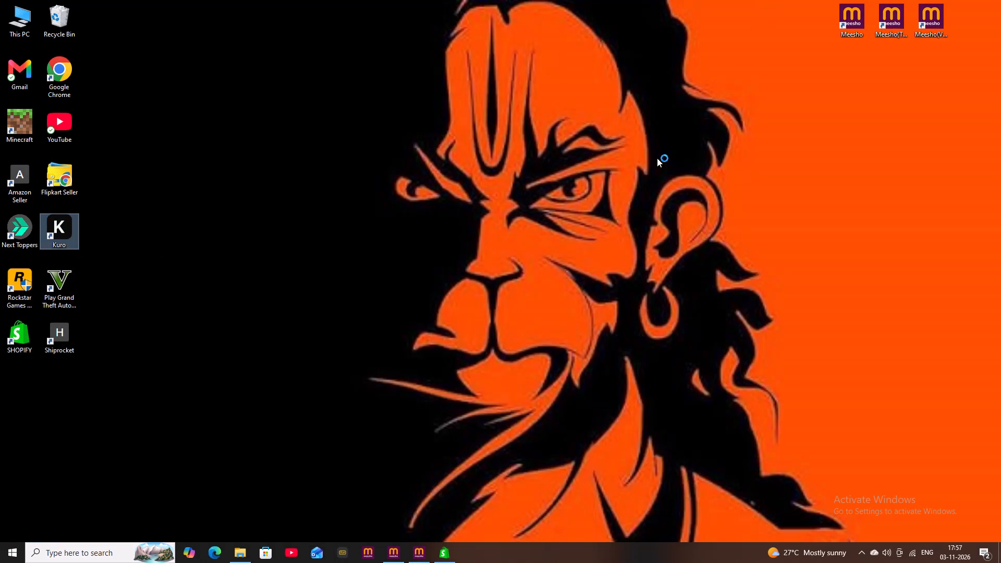
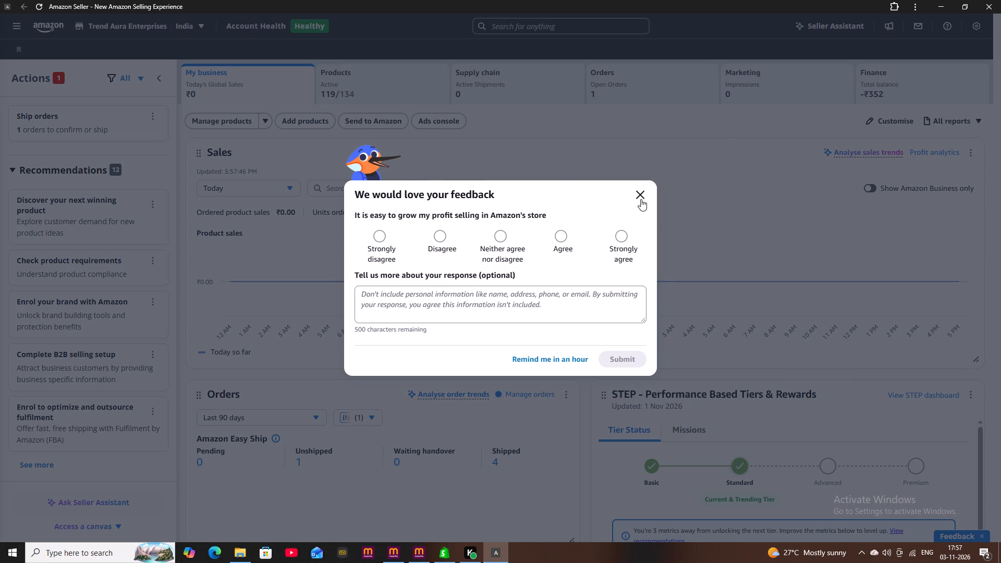
Dismiss the feedback survey and open the Orders overview for the Trend Aura Enterprises seller account.
click(641, 199)
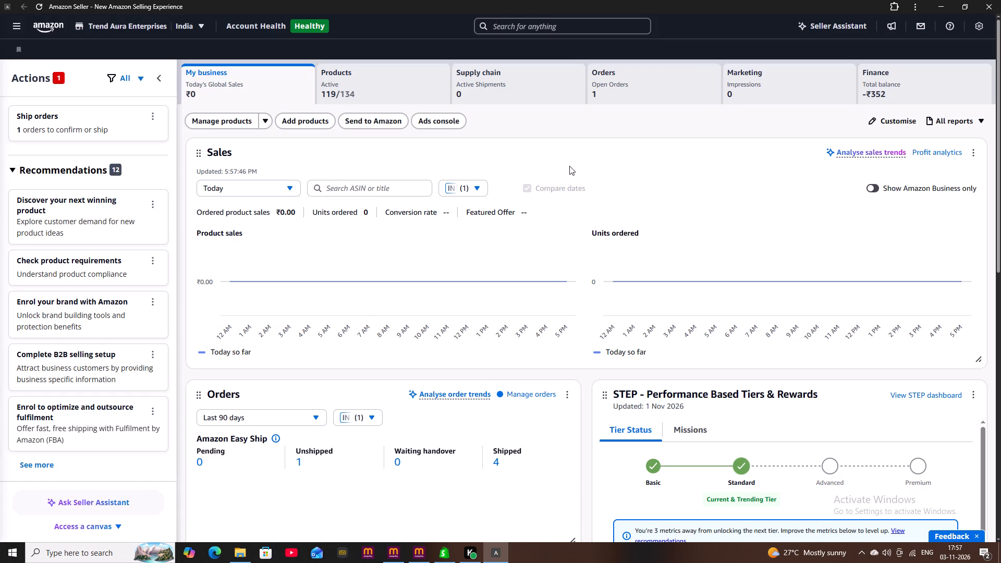
click(639, 101)
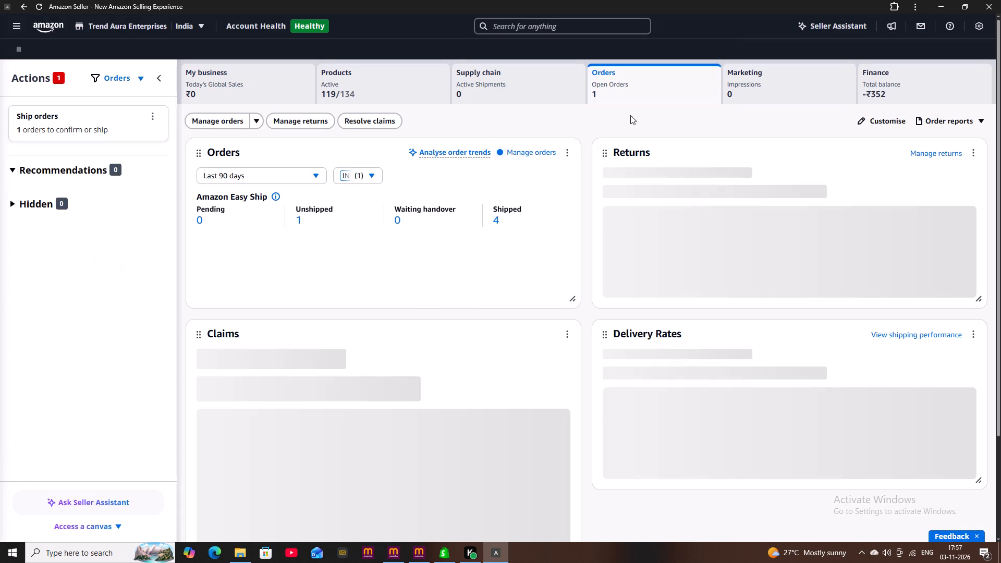